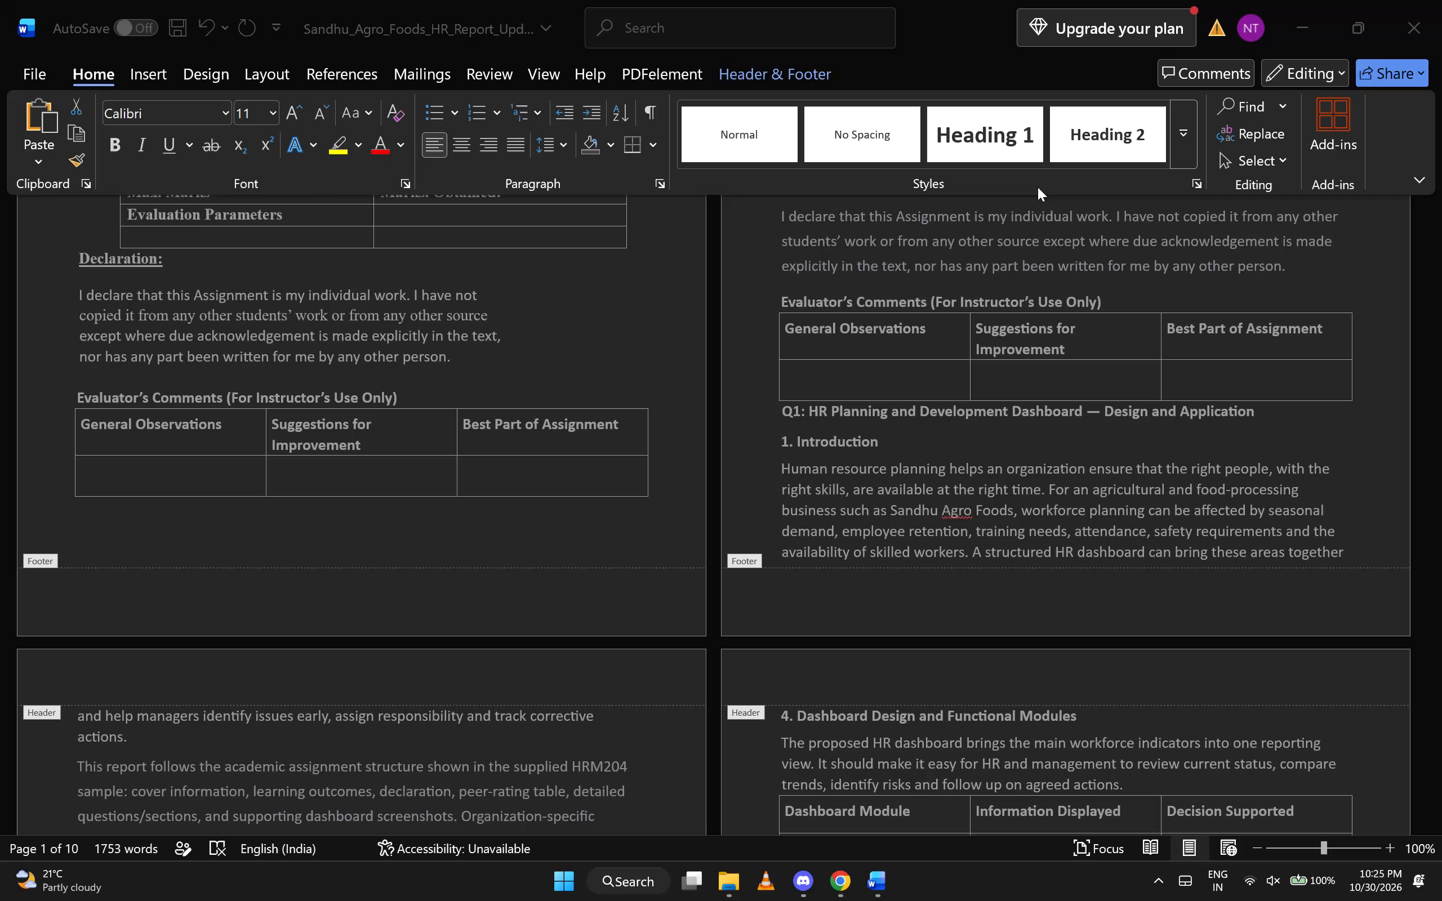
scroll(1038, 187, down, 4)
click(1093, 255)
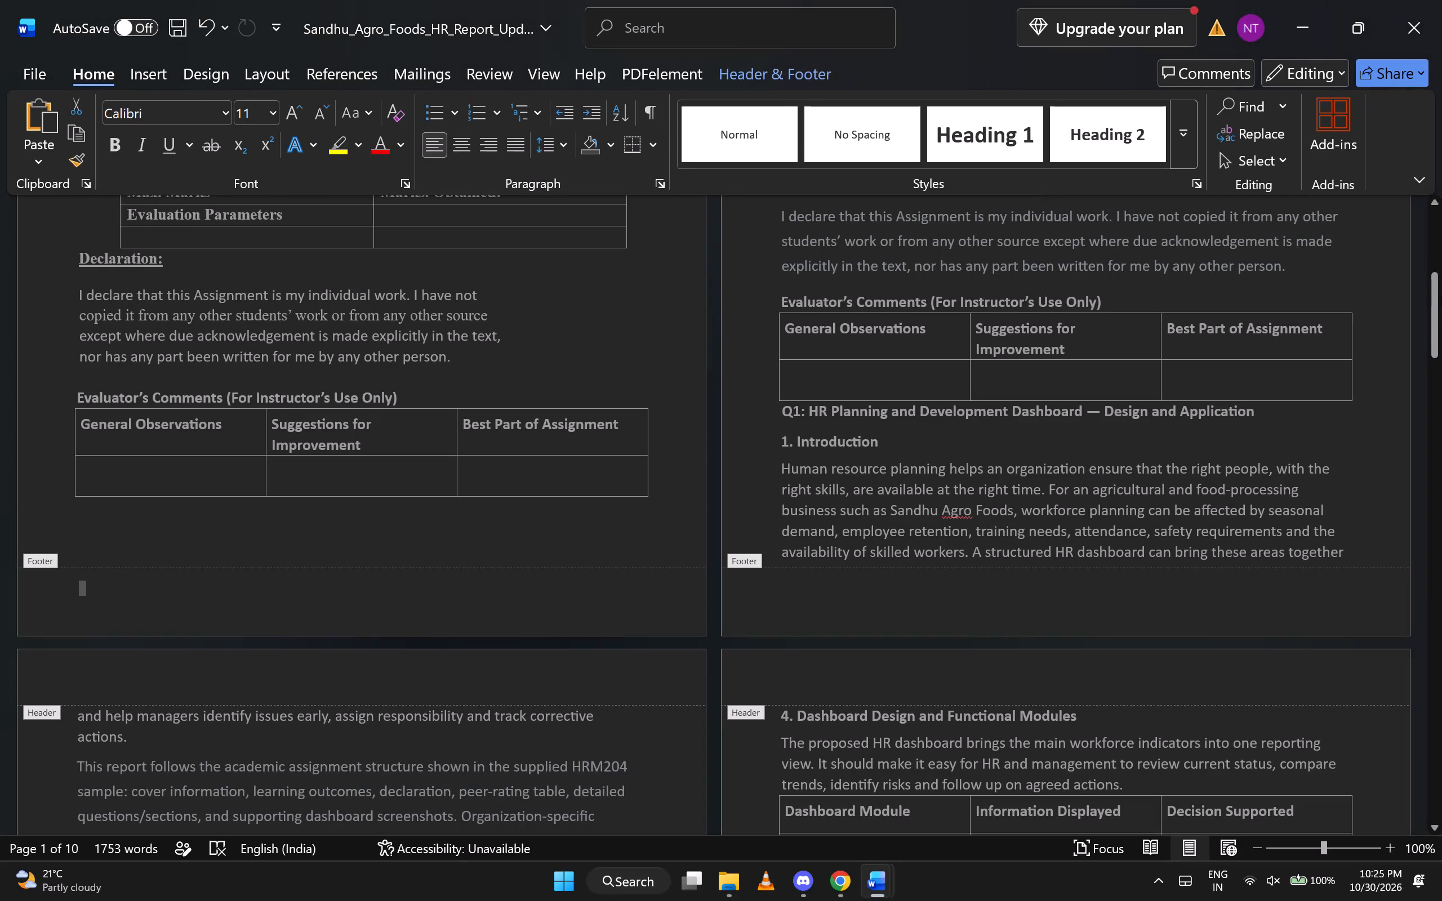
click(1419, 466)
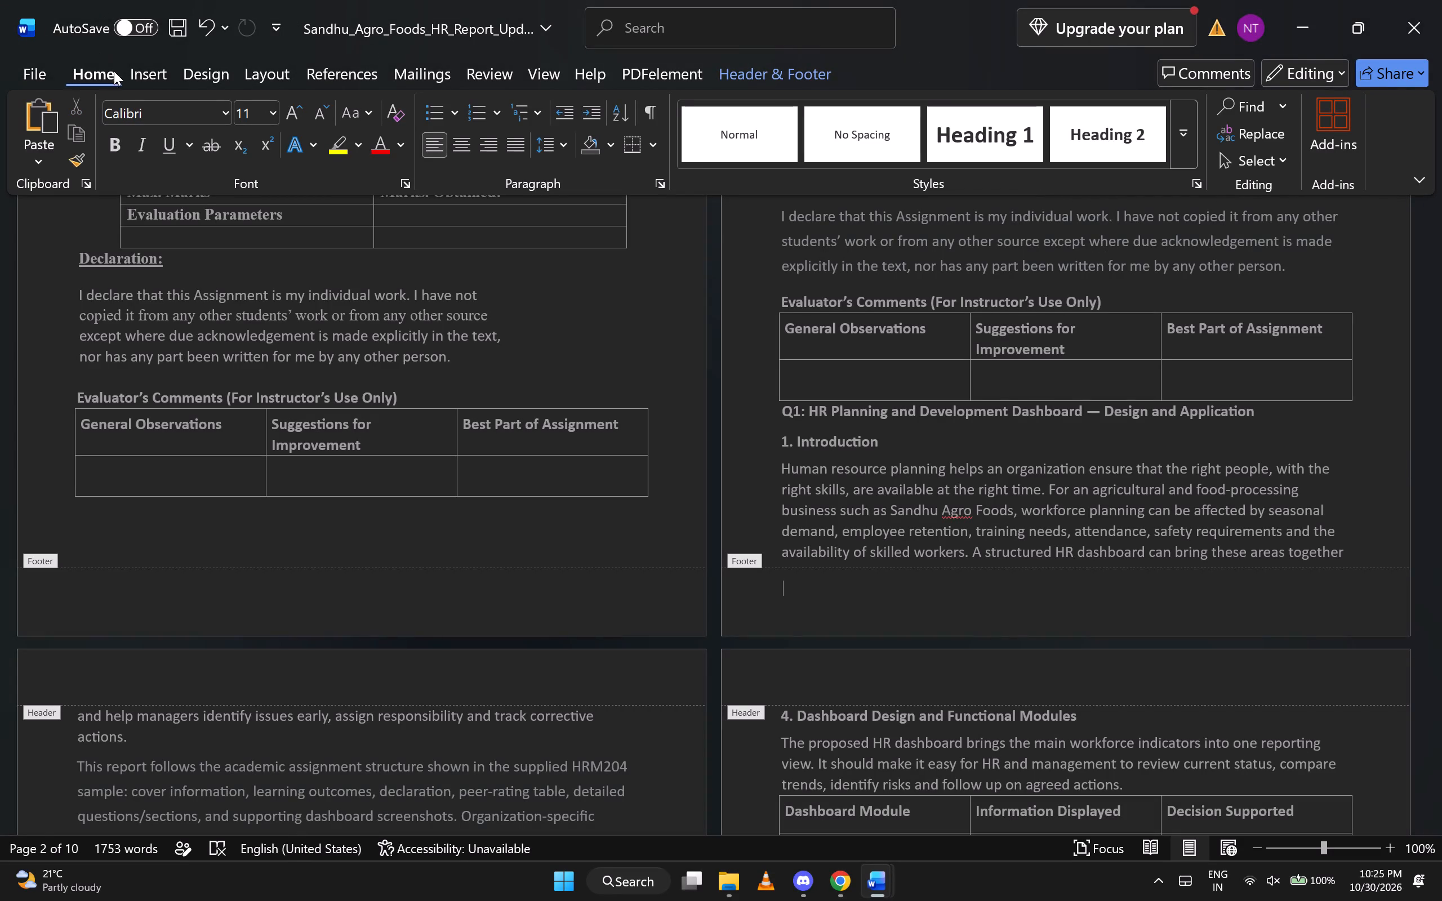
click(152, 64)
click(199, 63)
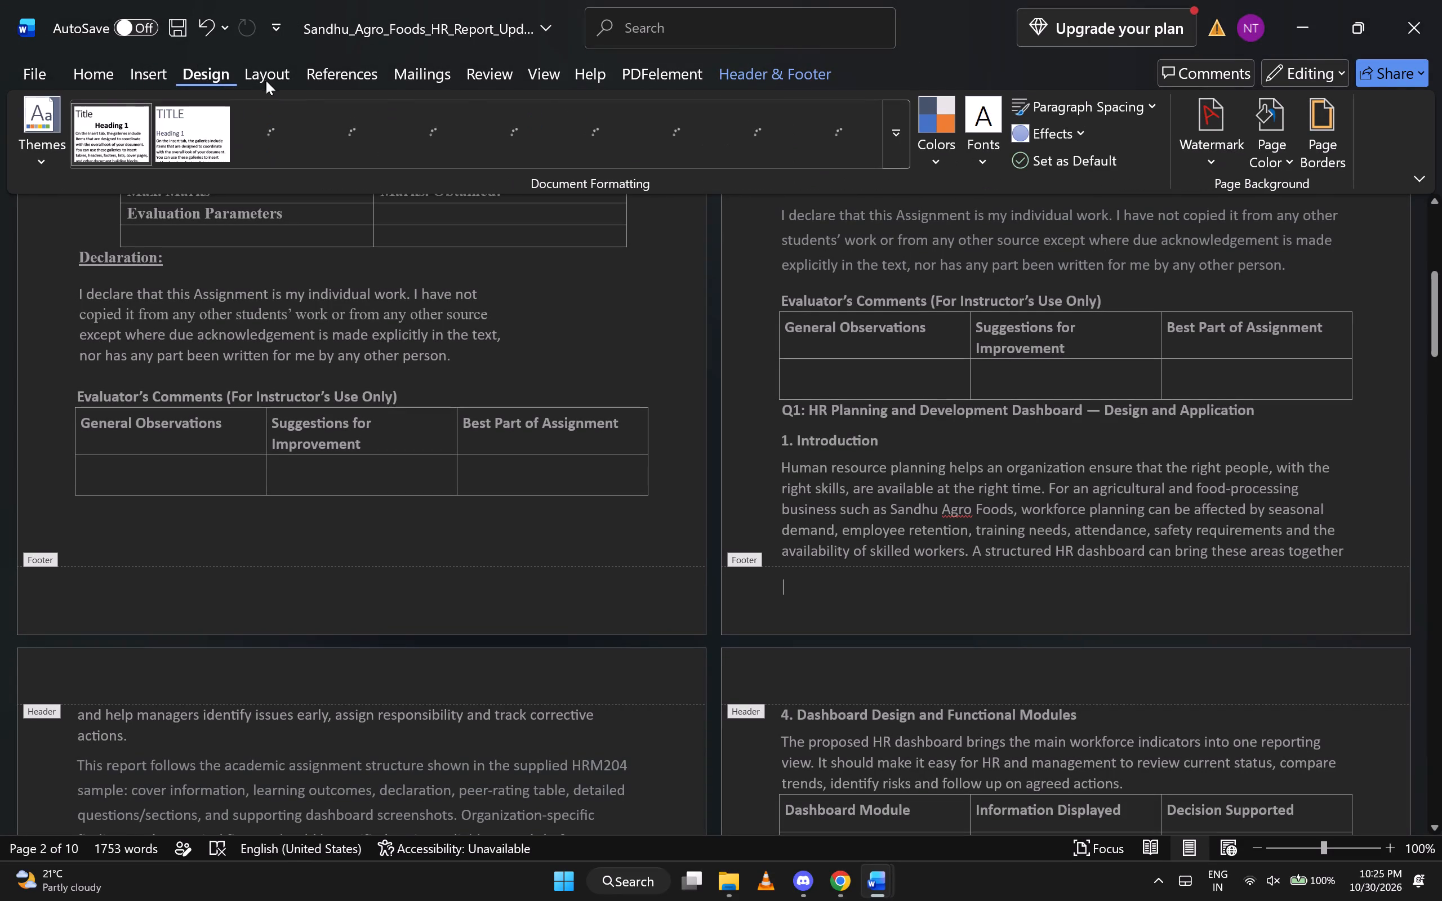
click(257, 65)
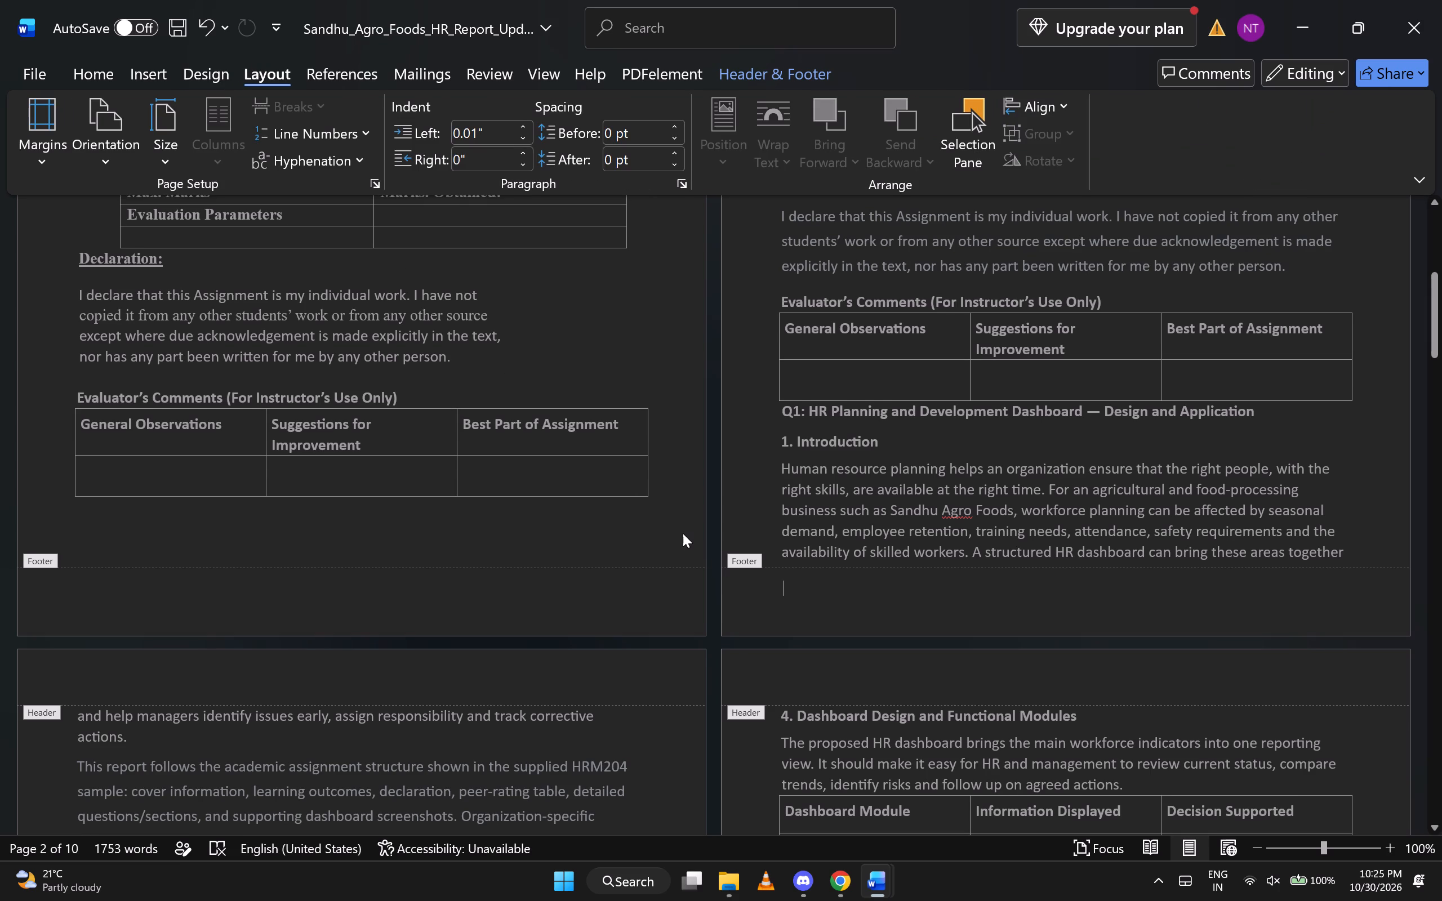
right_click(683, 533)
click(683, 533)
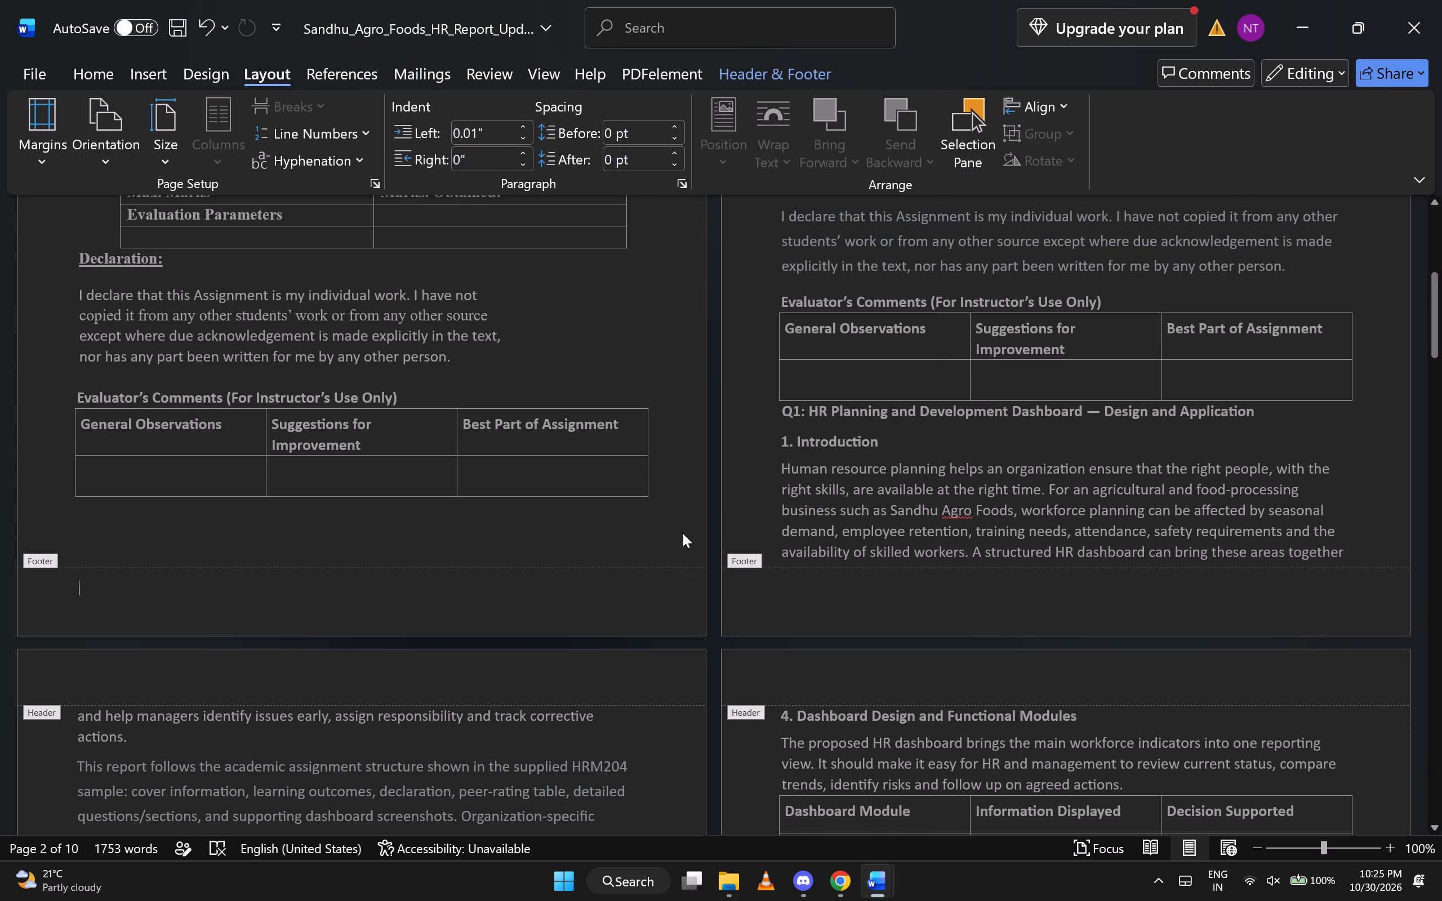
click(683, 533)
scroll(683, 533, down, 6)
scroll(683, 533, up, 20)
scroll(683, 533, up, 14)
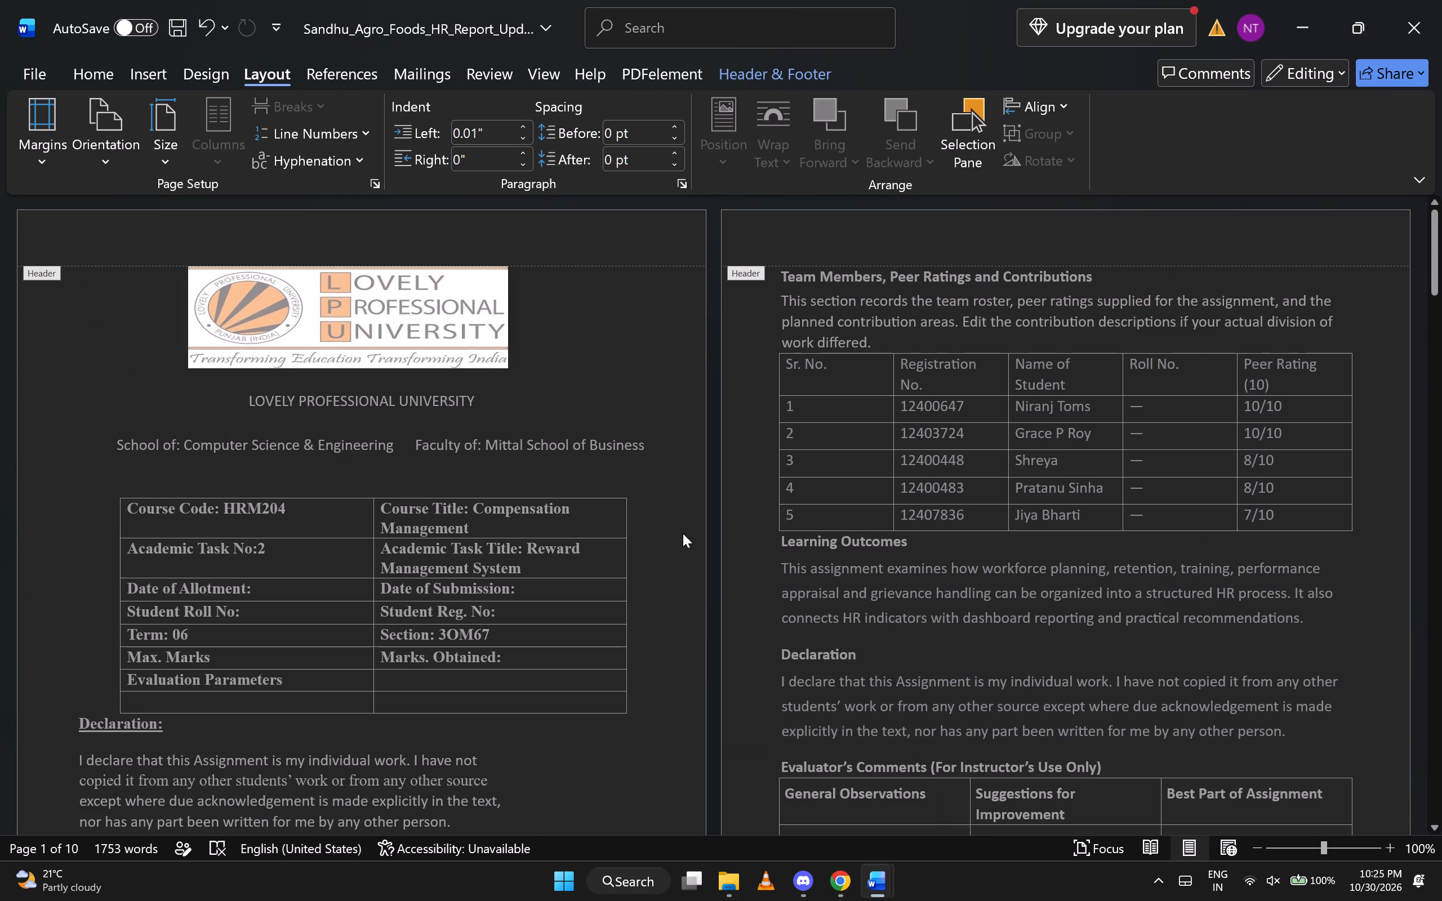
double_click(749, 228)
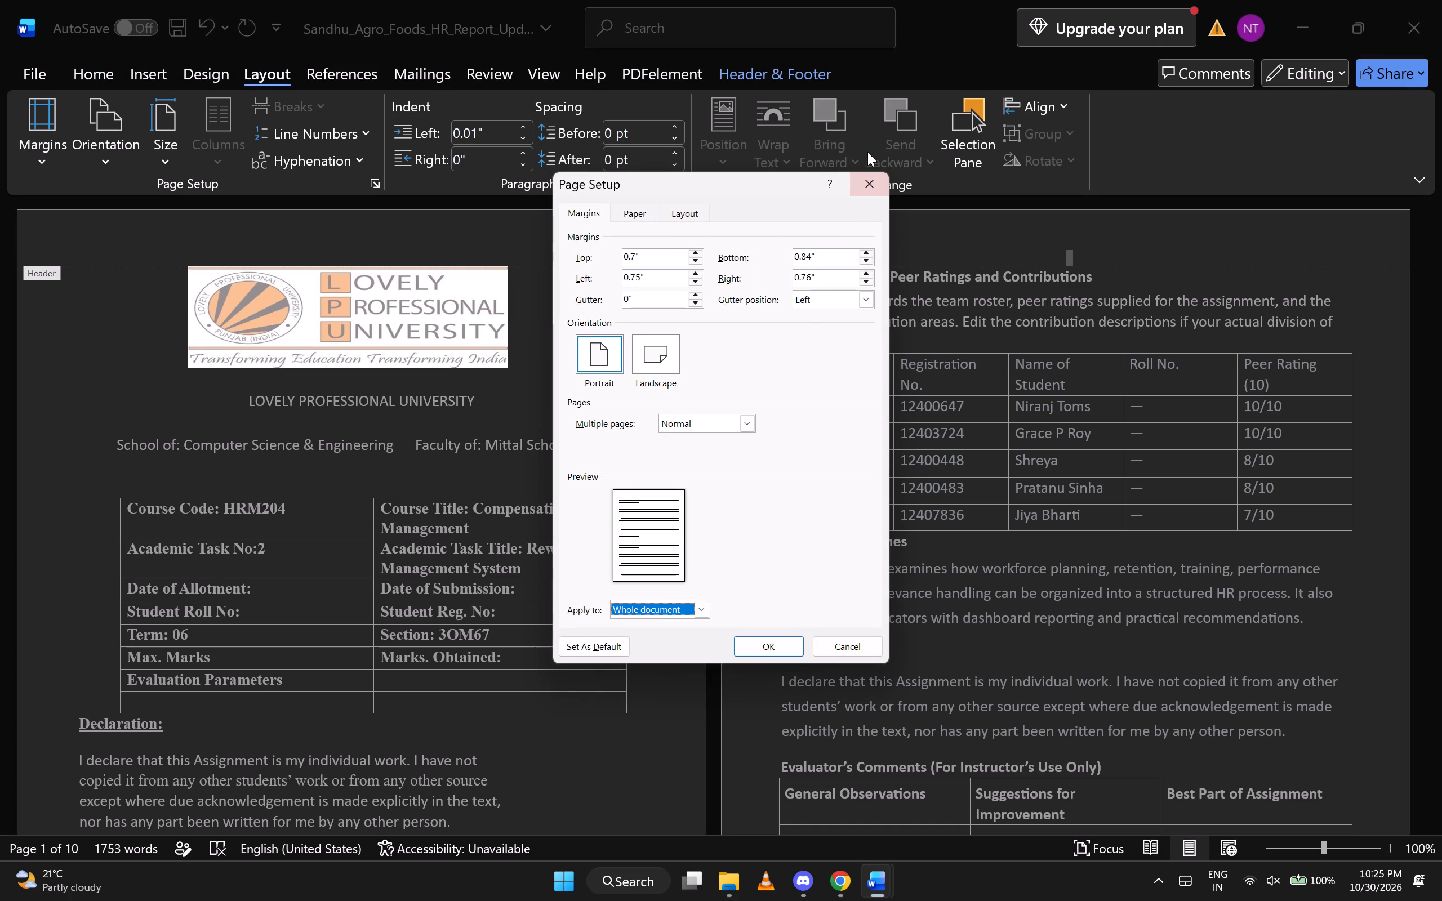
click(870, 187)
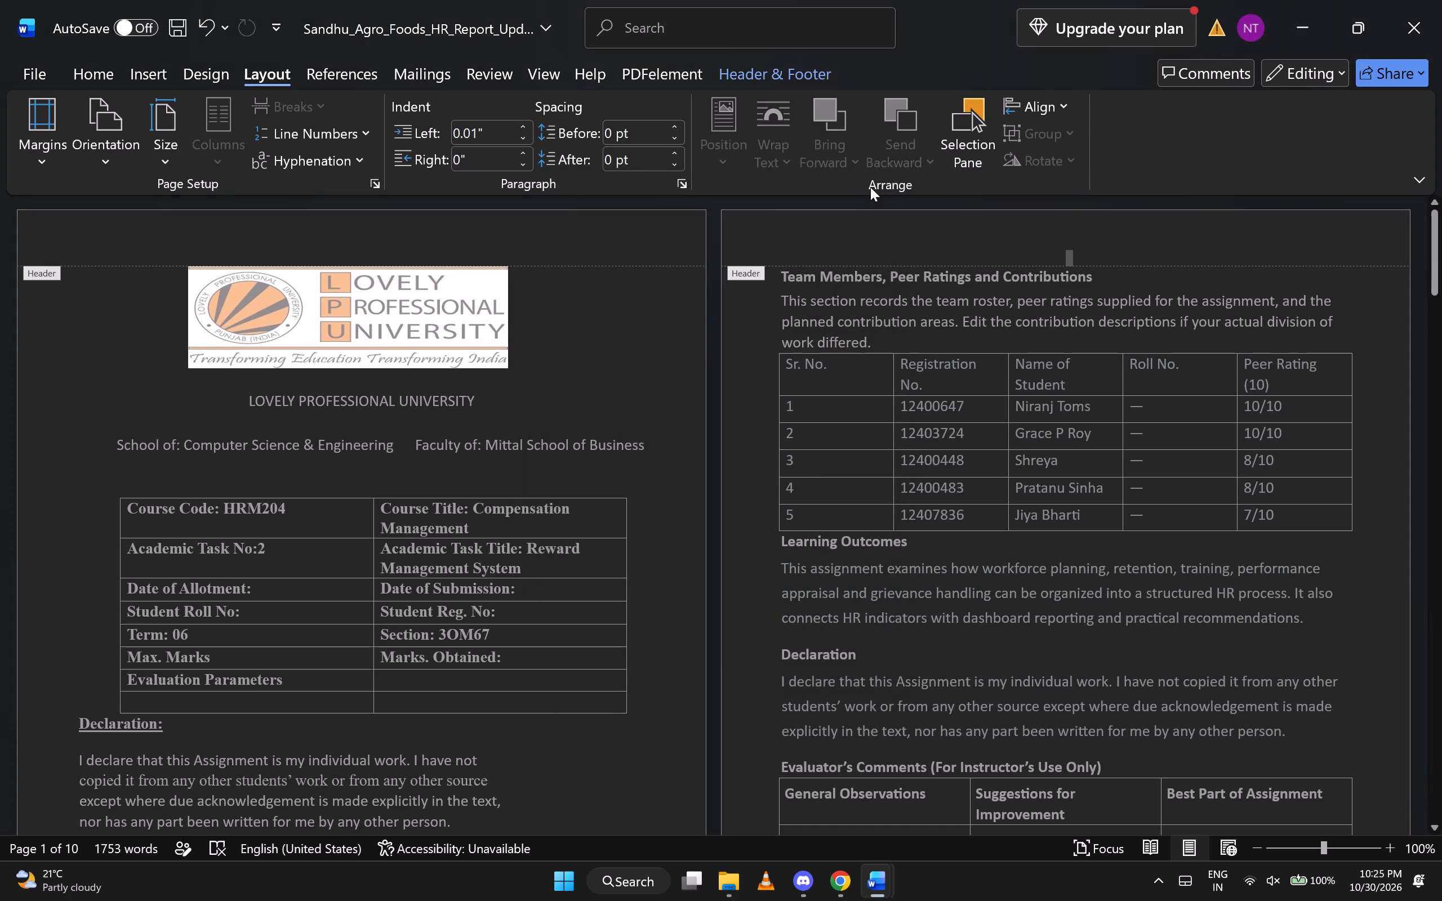
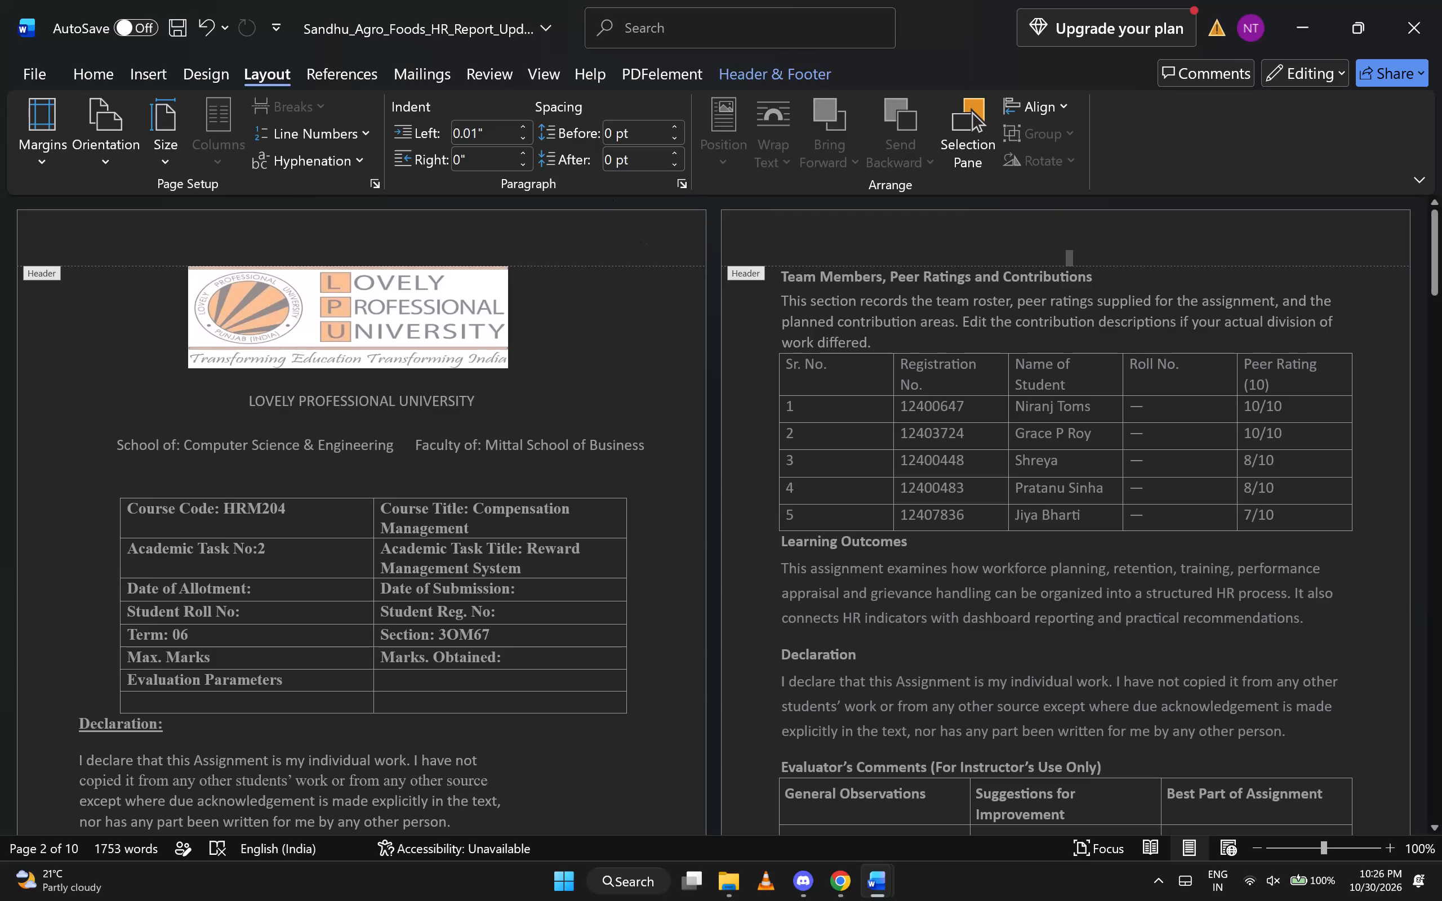
Leave header and footer editing and return to the document body beside the course details table on the cover page.
click(945, 33)
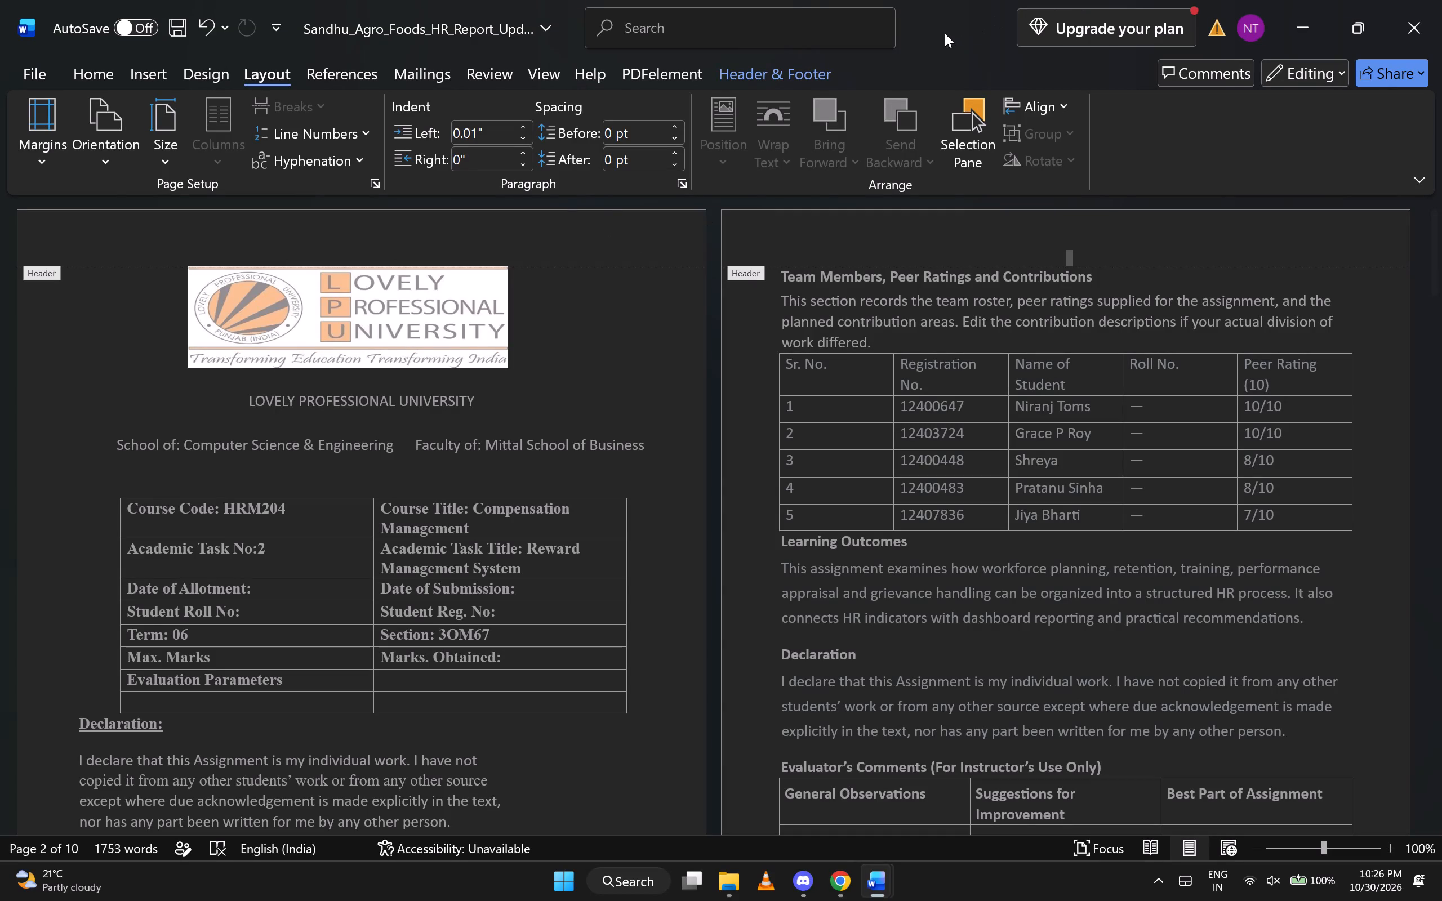
click(782, 69)
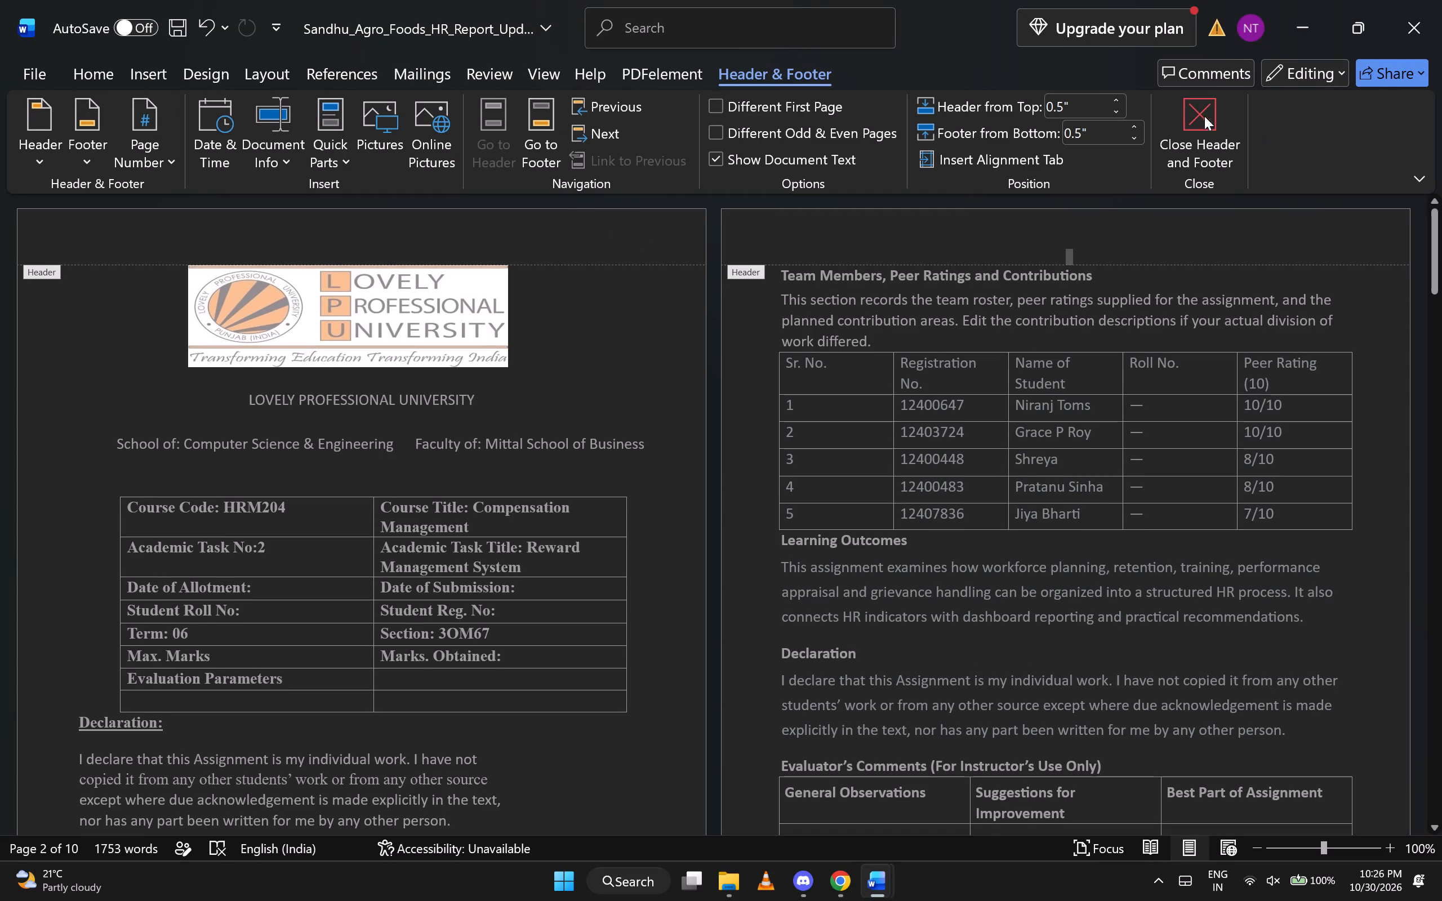
click(1192, 112)
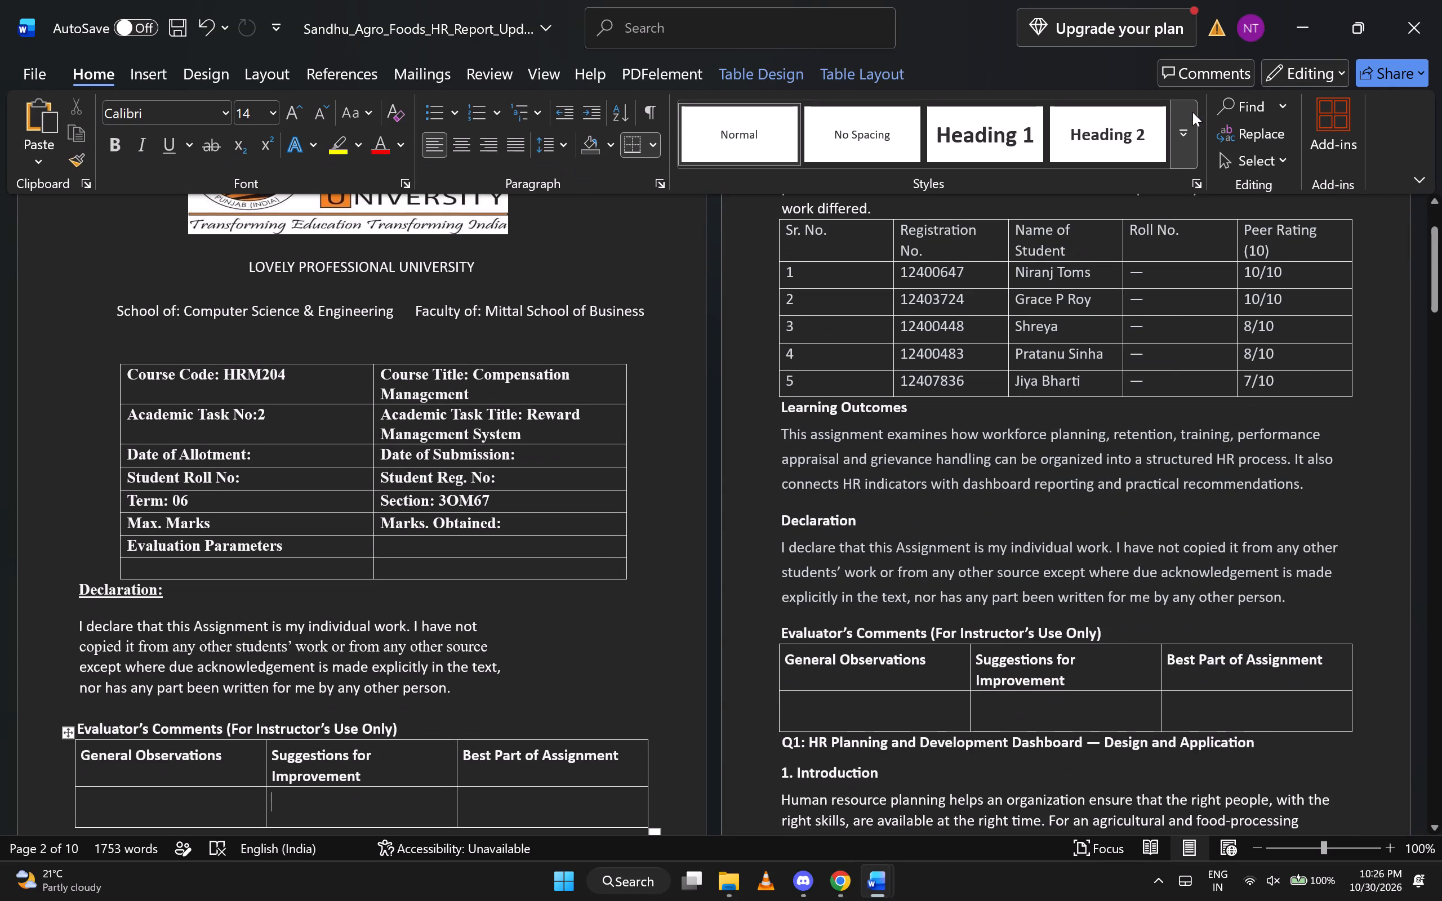
click(706, 426)
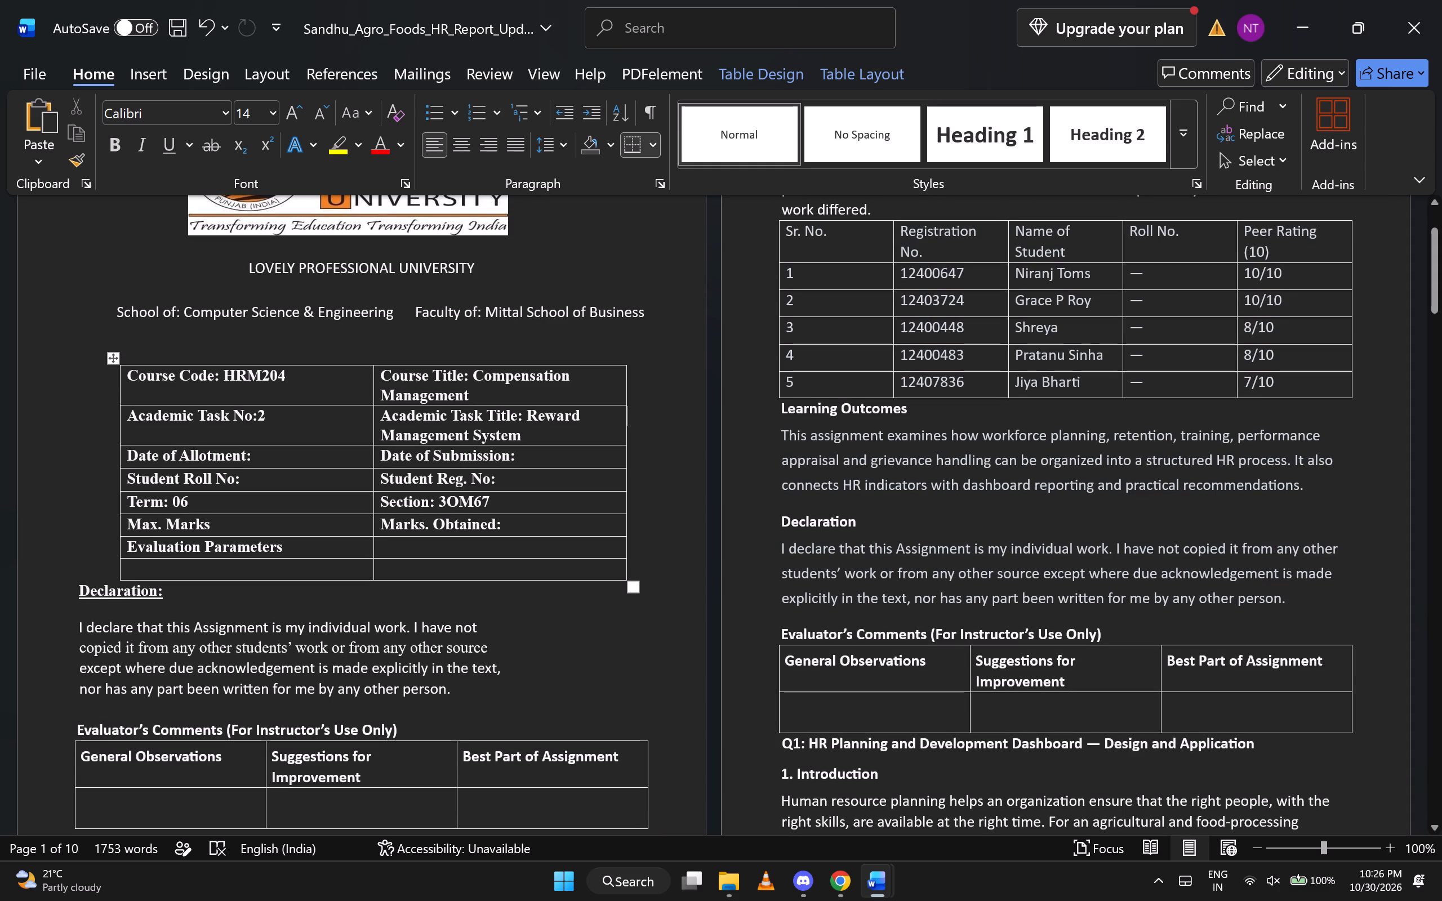
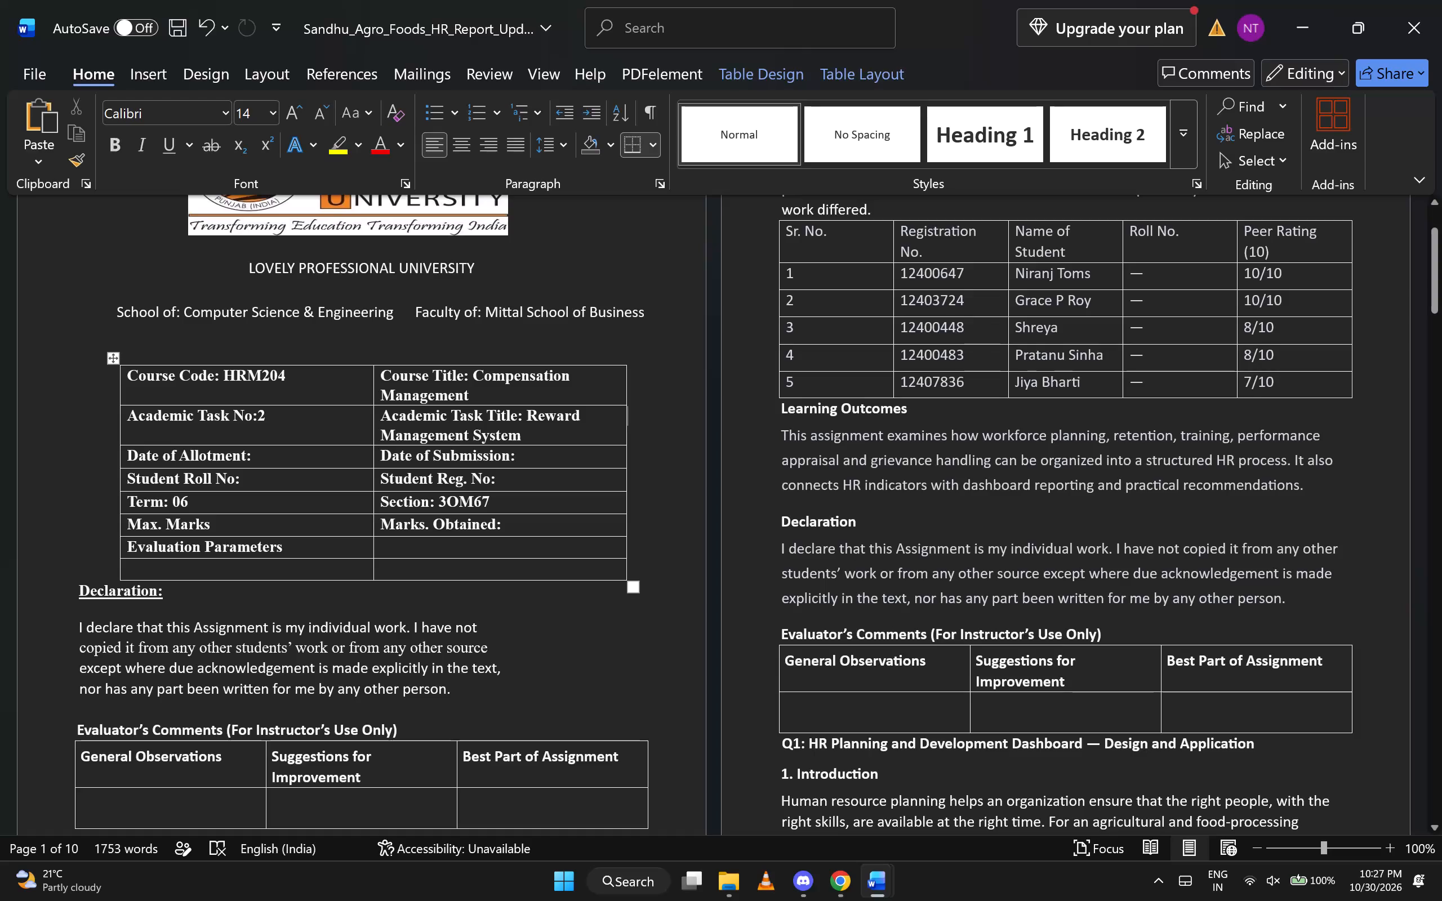
Delete the duplicate "Evaluator's Comments (For Instructor's Use Only)" heading on page 2.
click(703, 432)
scroll(690, 728, down, 1)
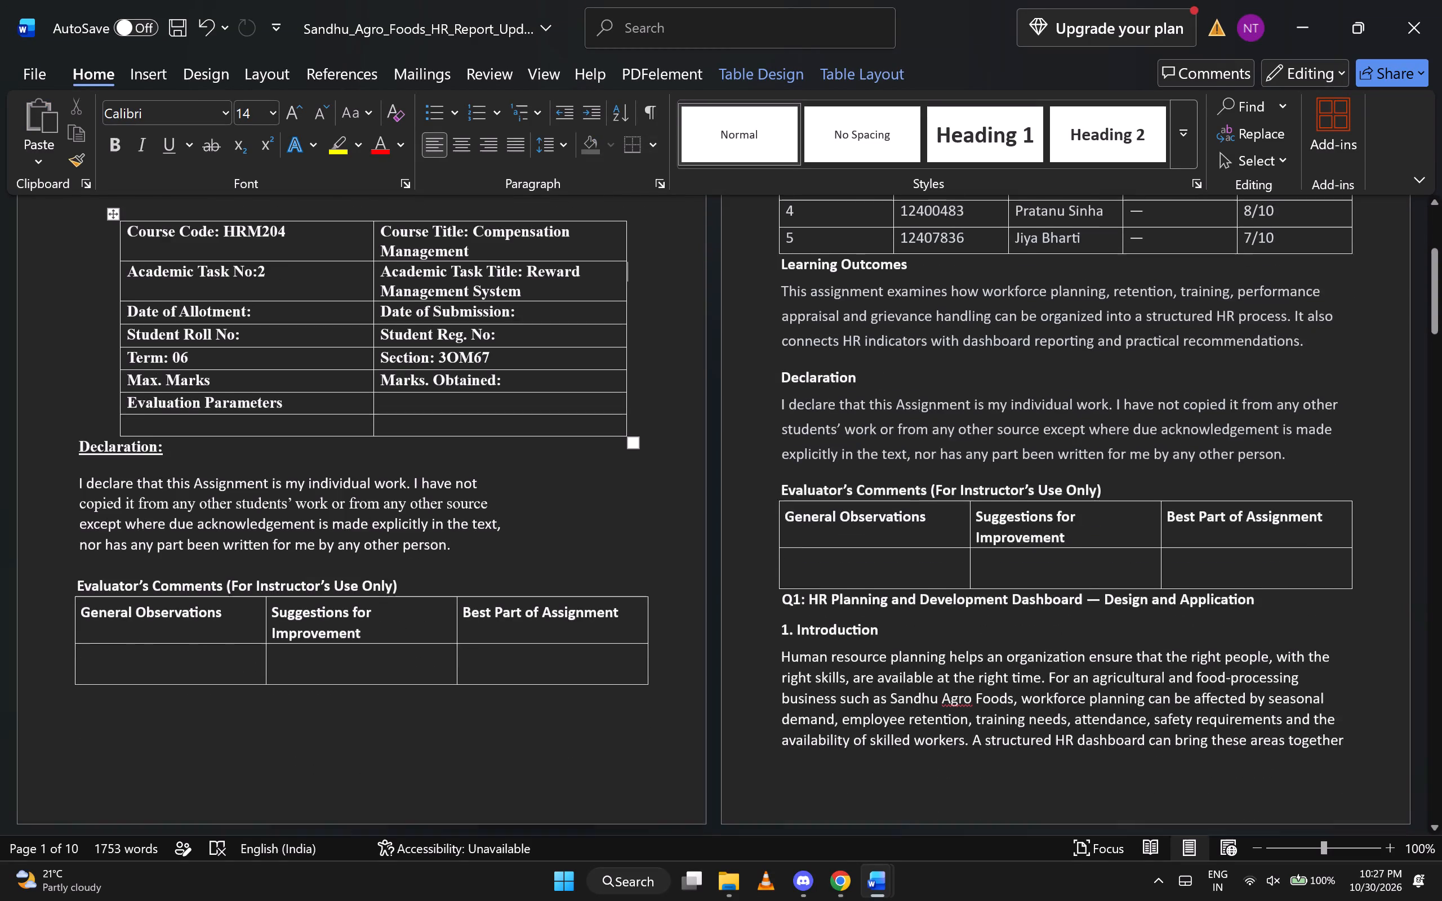
scroll(690, 728, down, 1)
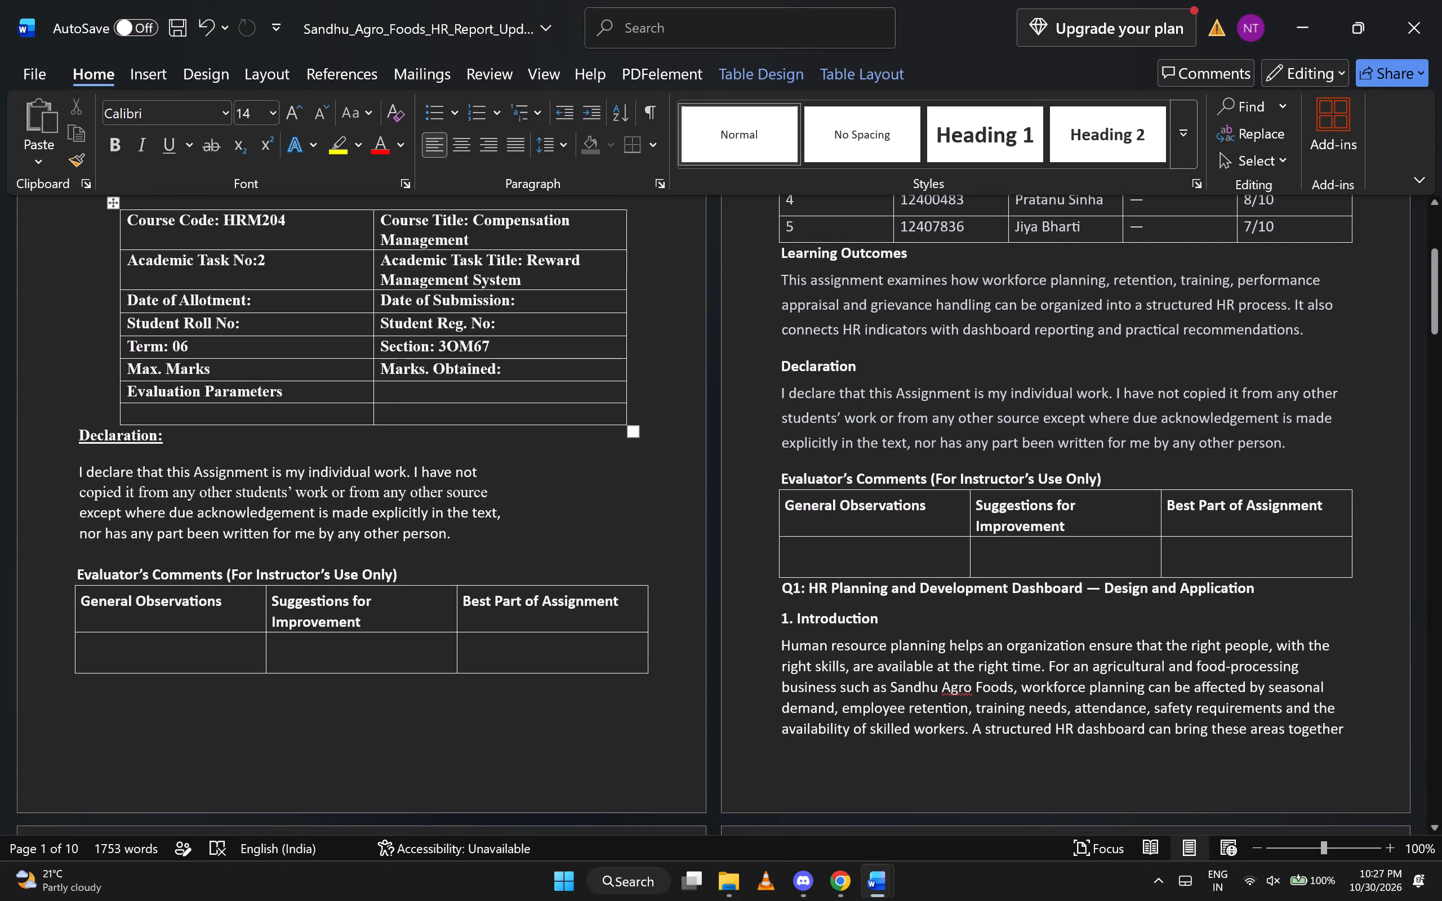
scroll(690, 728, up, 1)
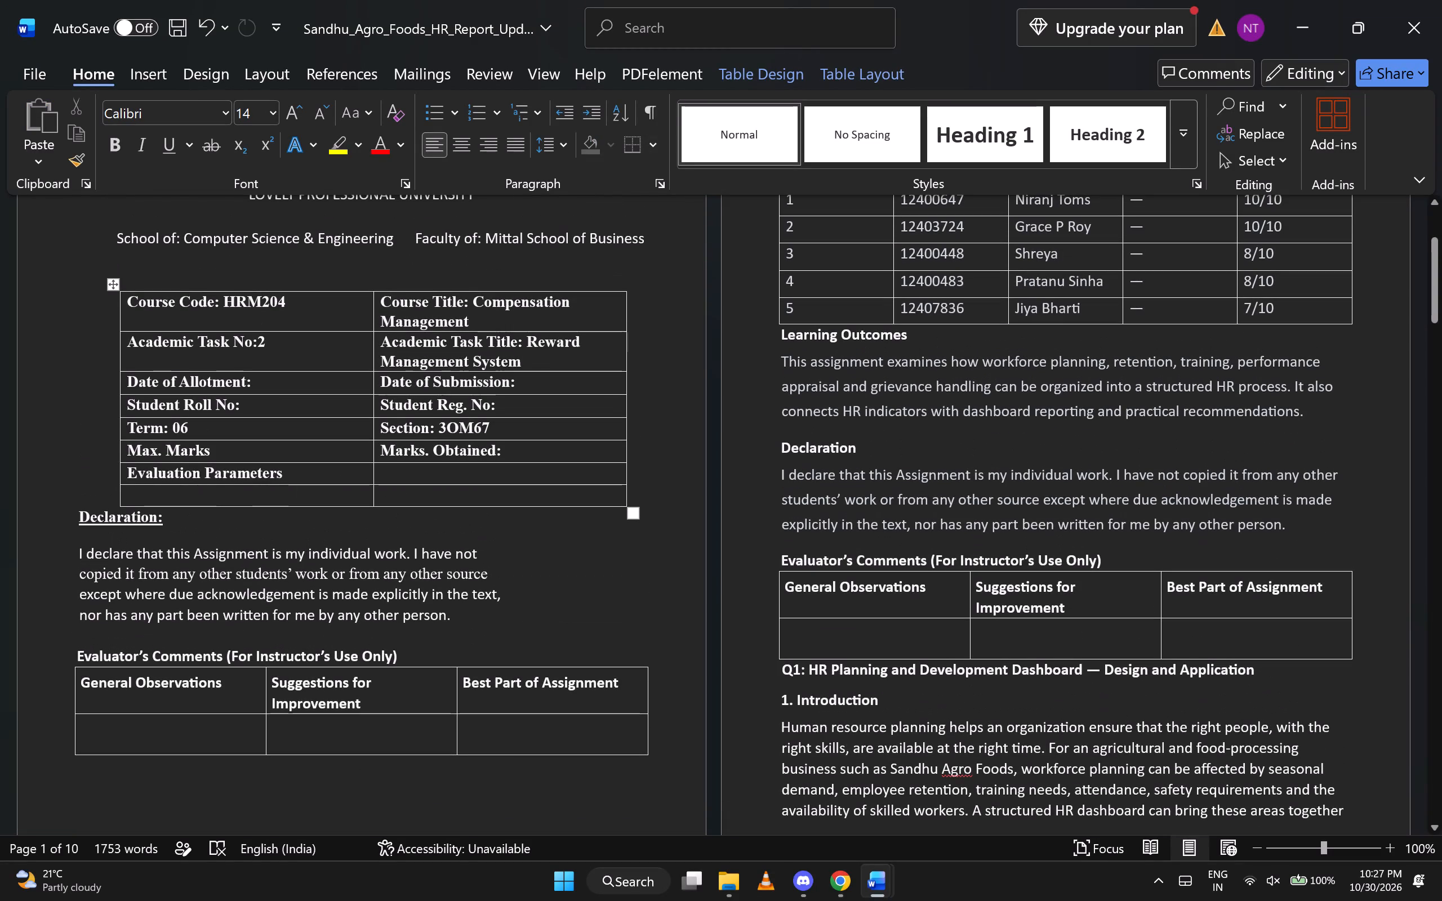
click(856, 646)
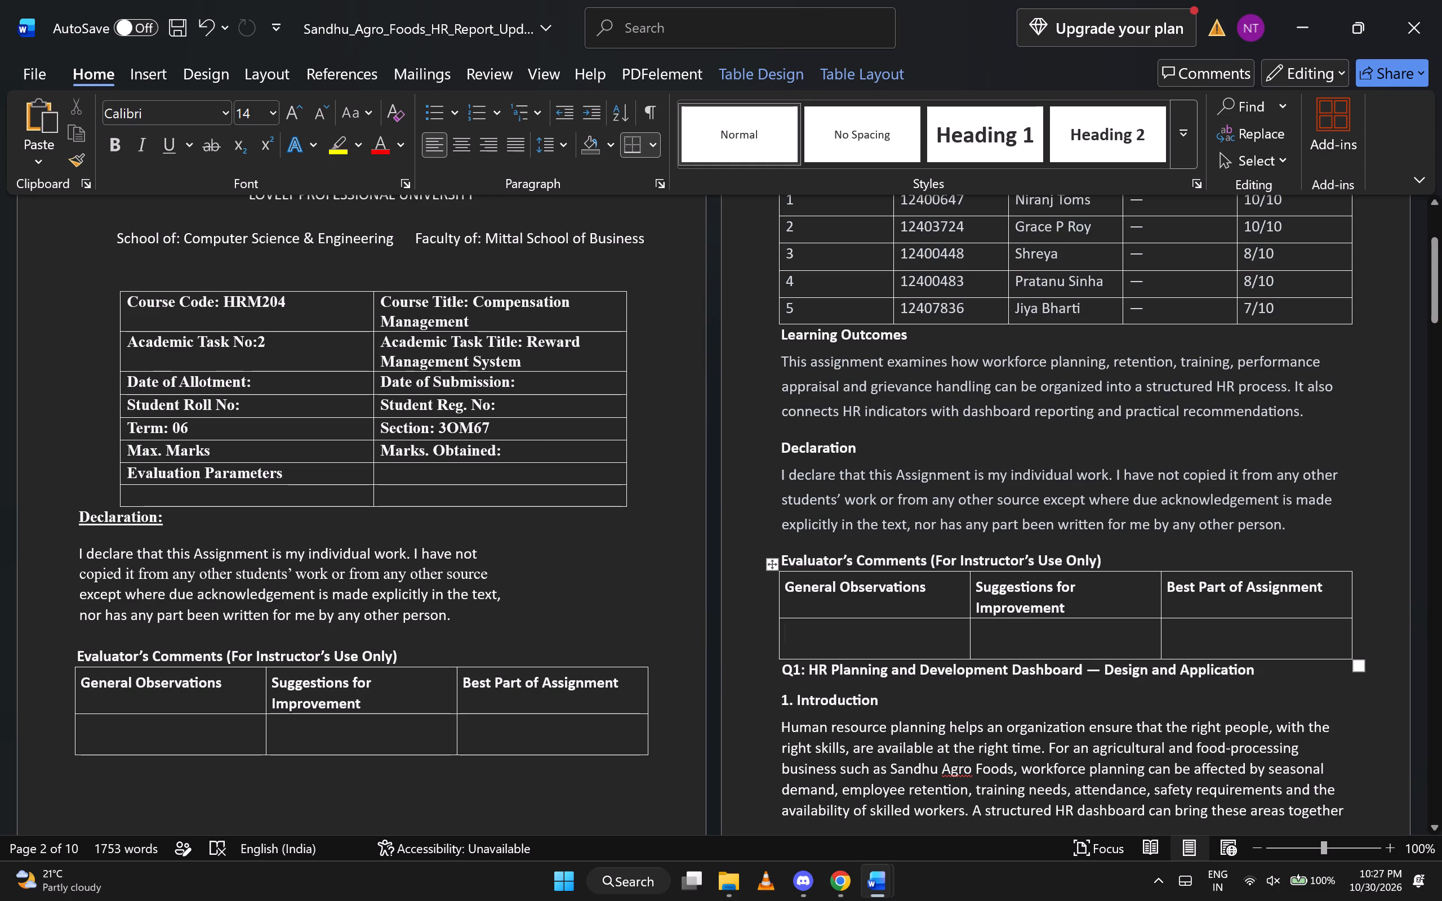
key(Delete)
click(852, 562)
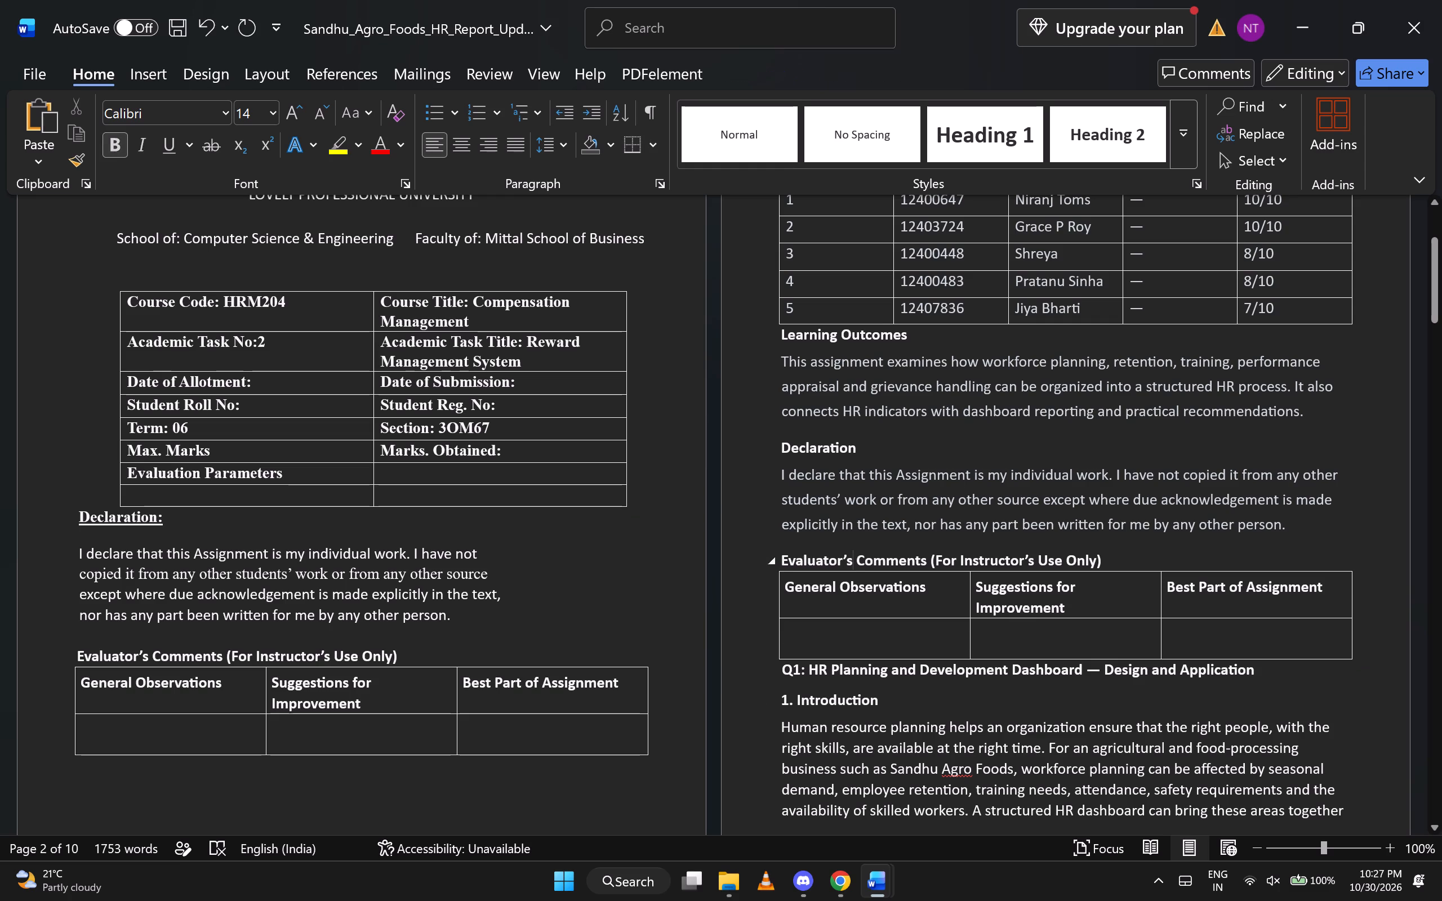
triple_click(852, 562)
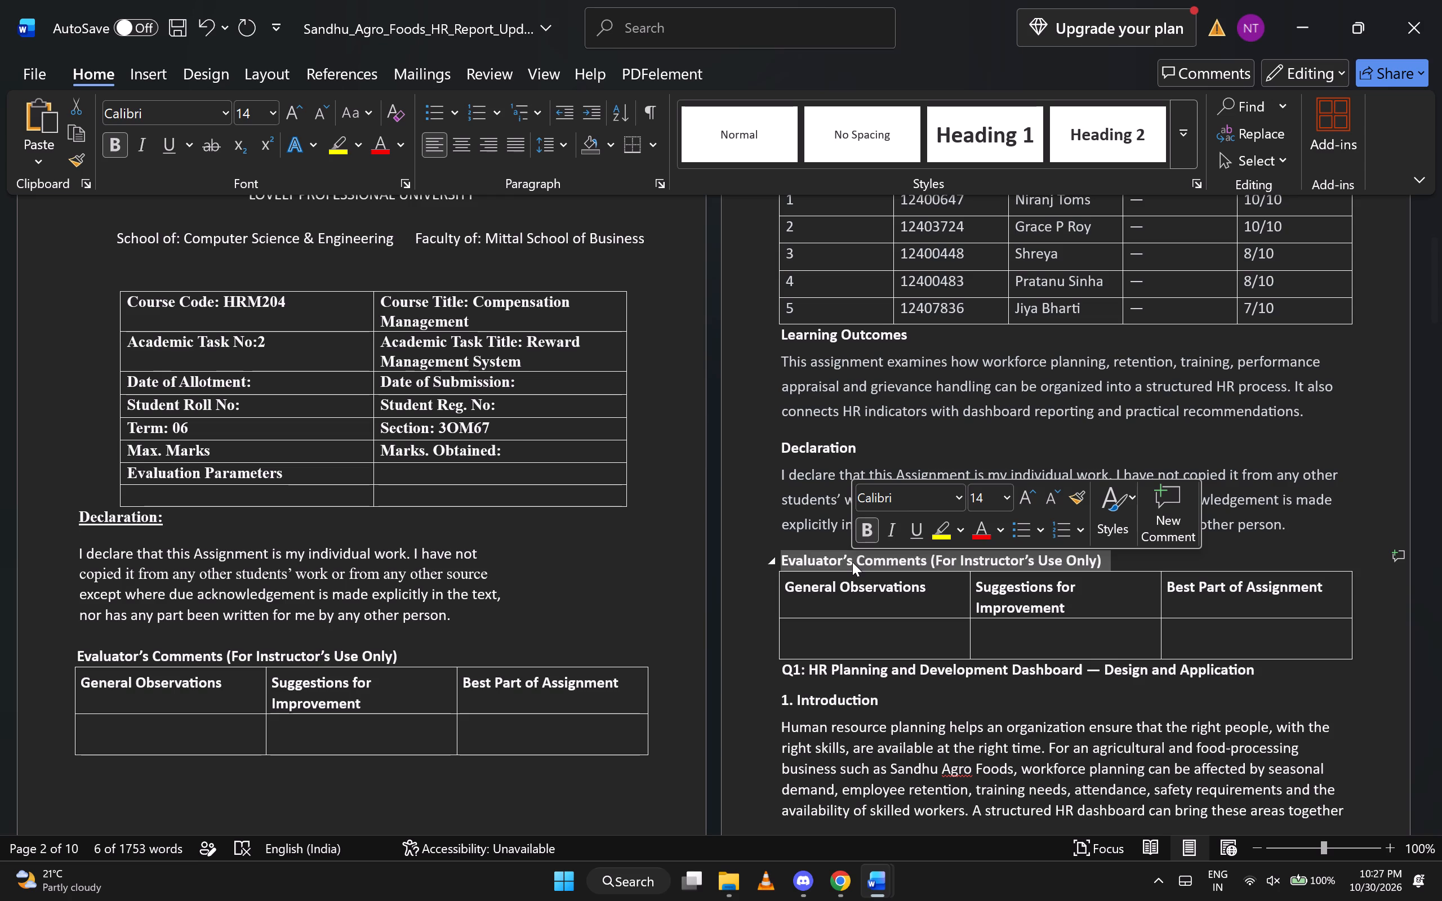
key(Delete)
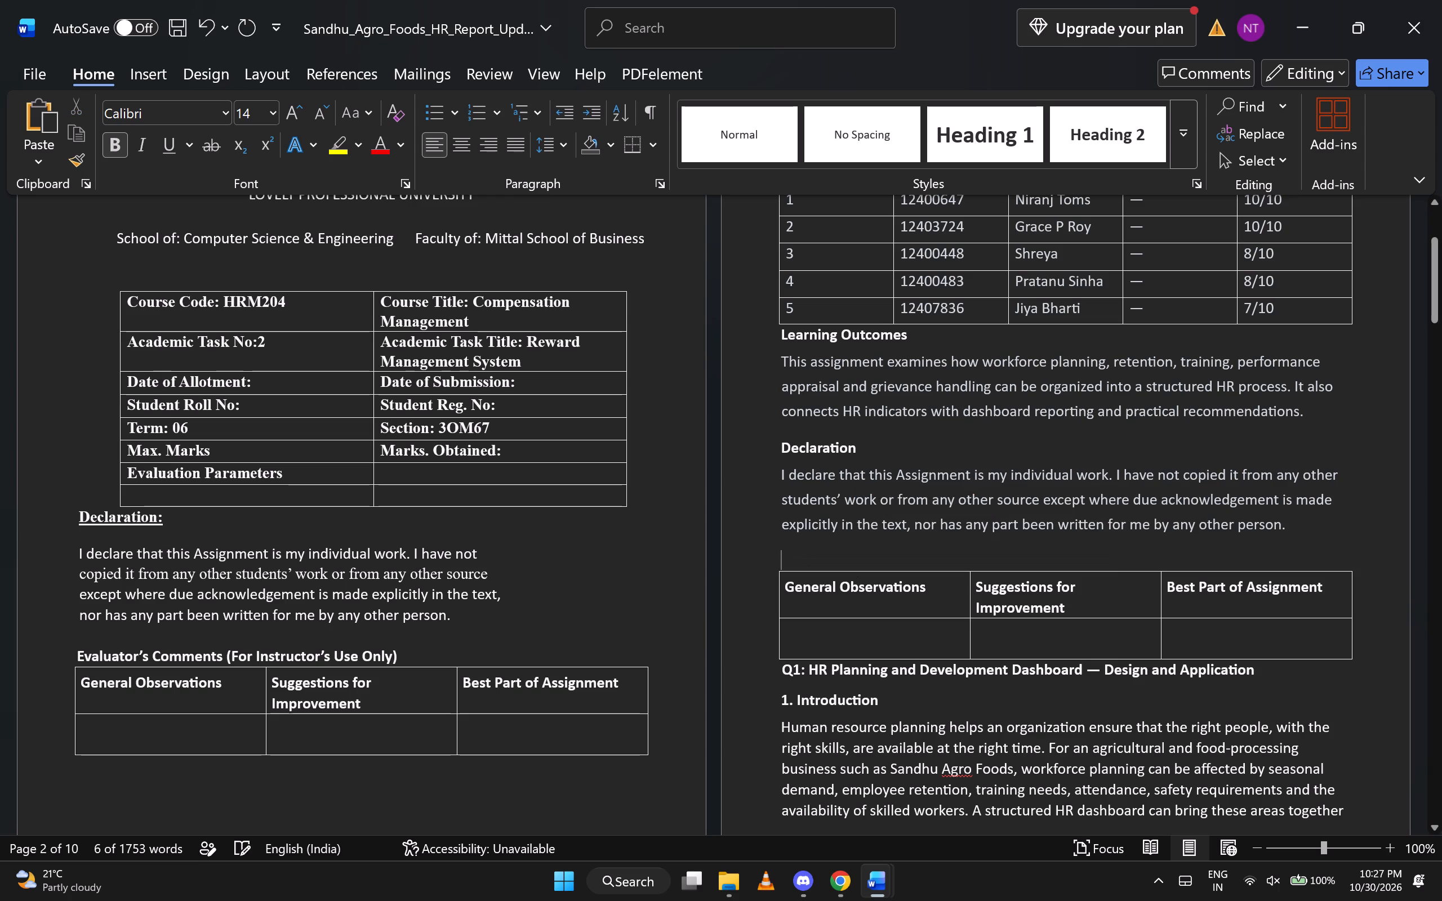
Delete the entire General Observations, Suggestions for Improvement and Best Part of Assignment table on page 2, including its contents.
double_click(977, 597)
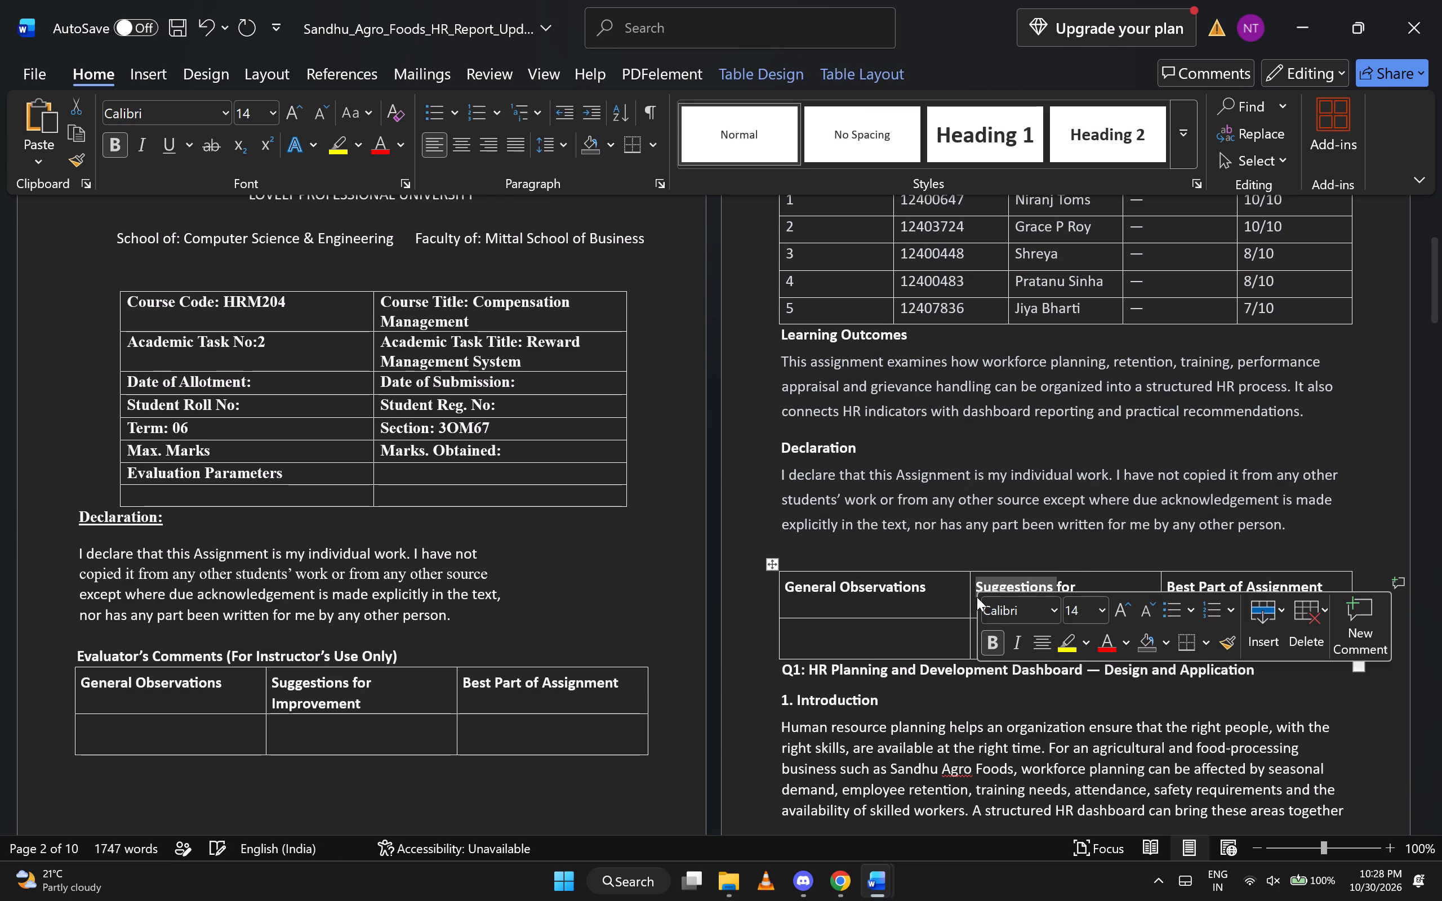
triple_click(771, 561)
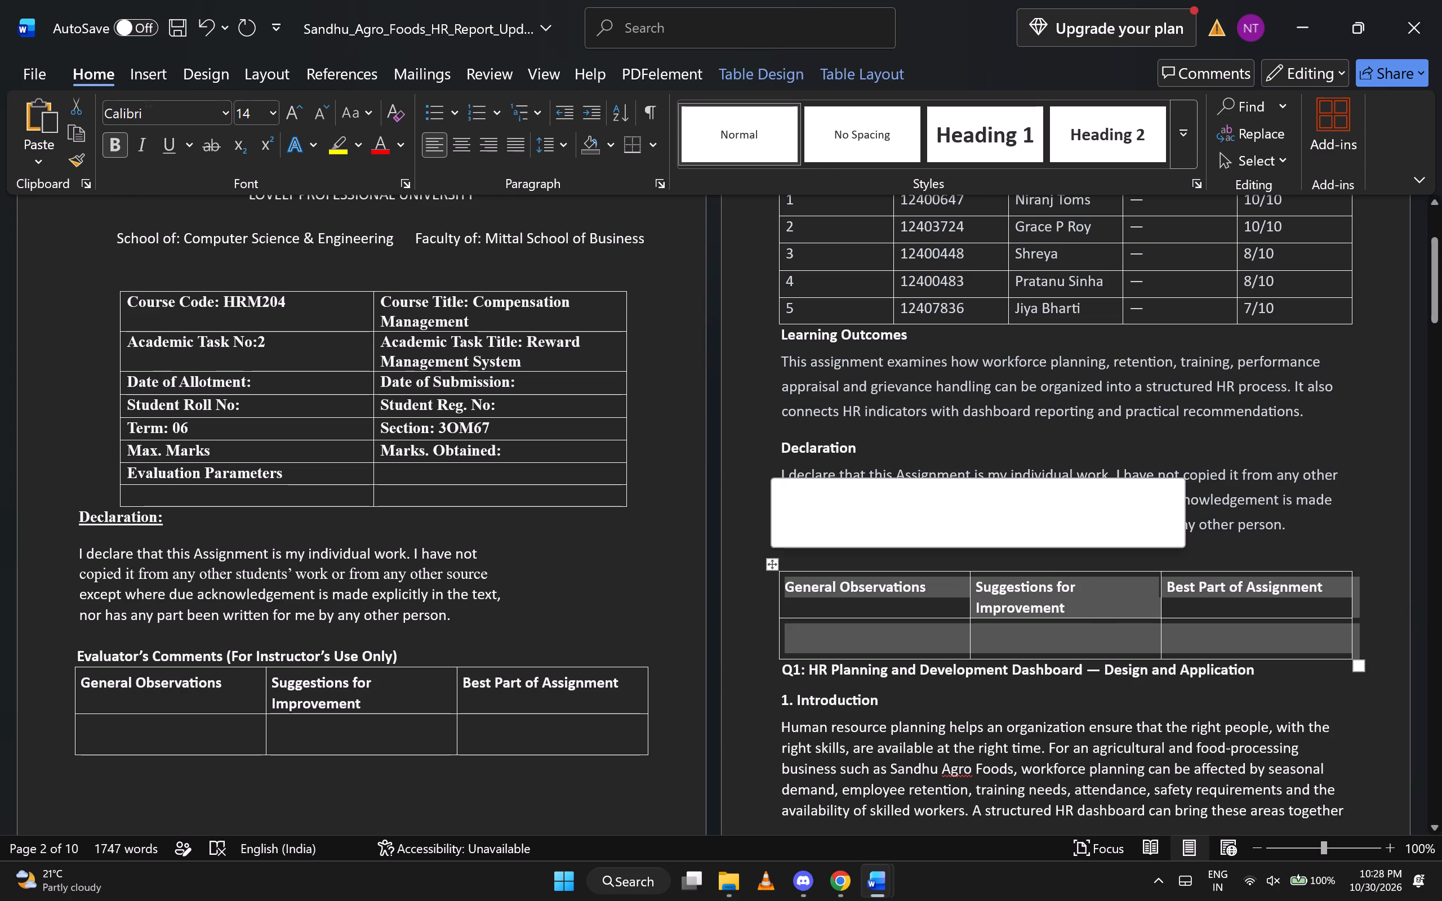
key(Delete)
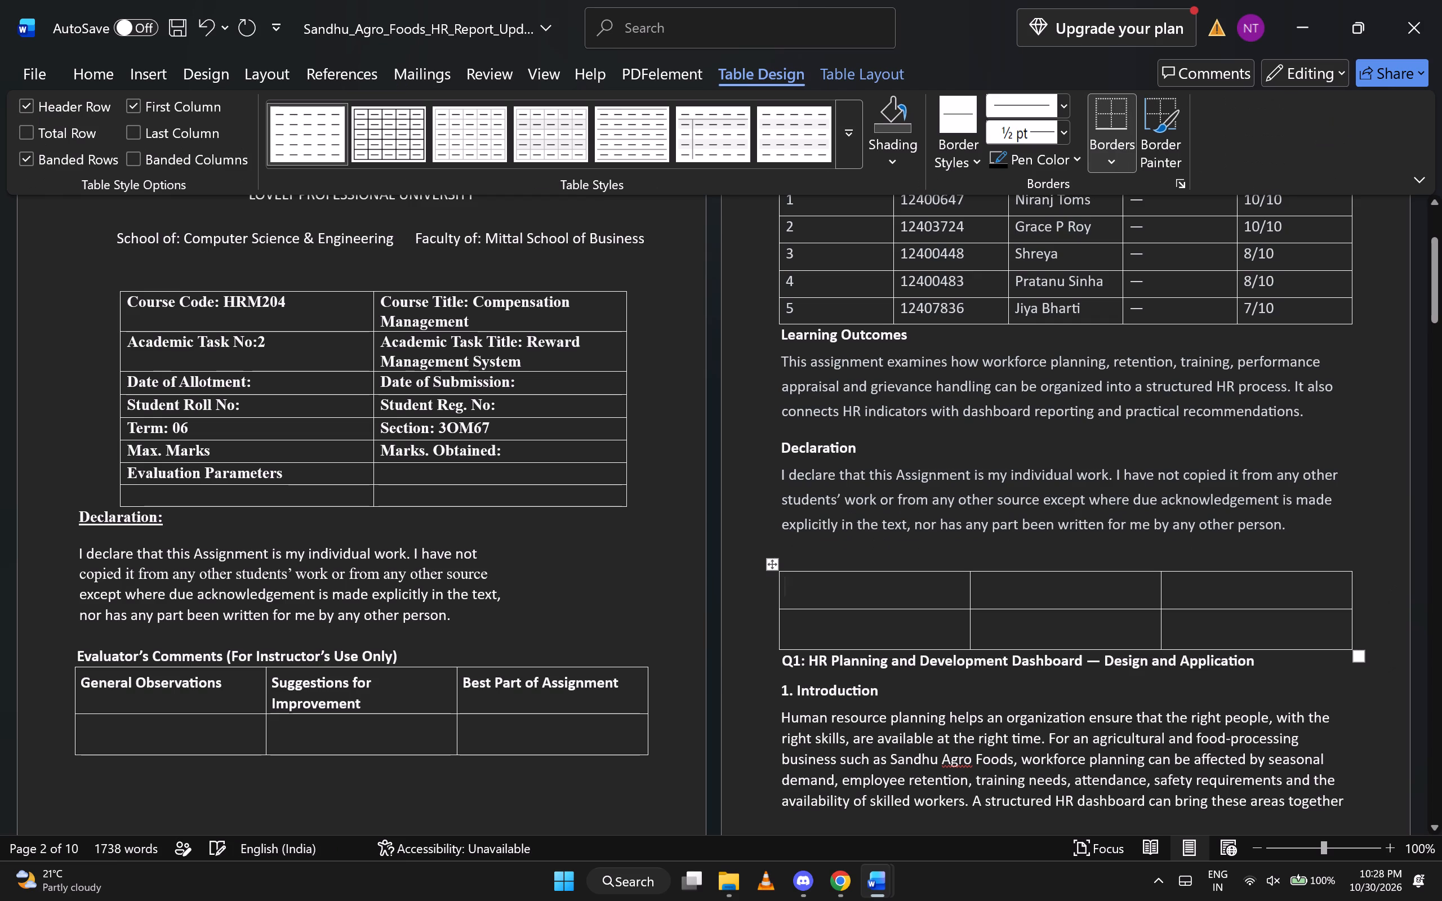
triple_click(771, 561)
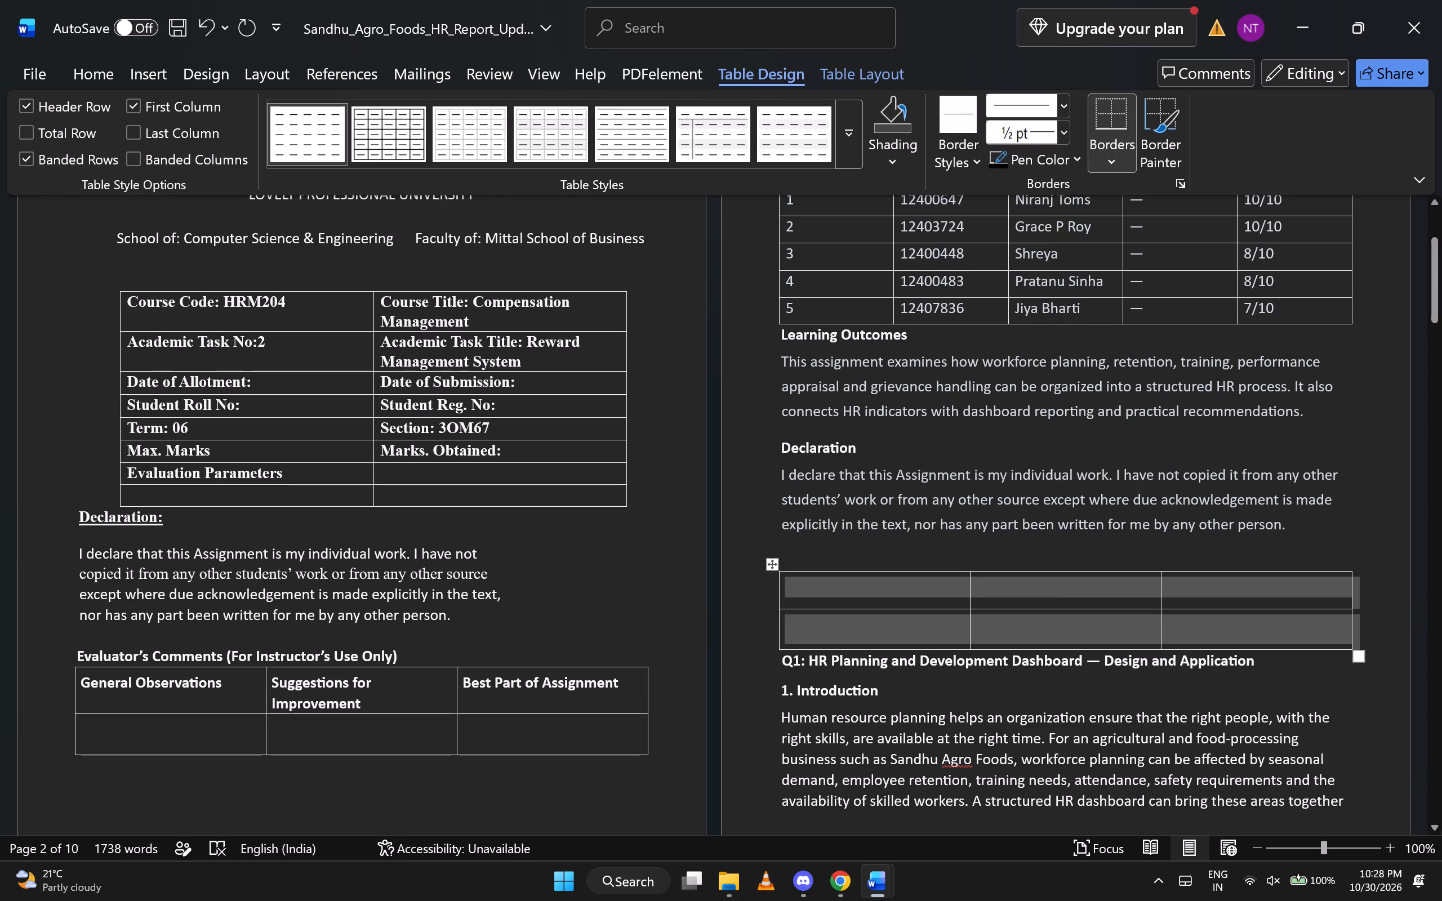
click(1355, 654)
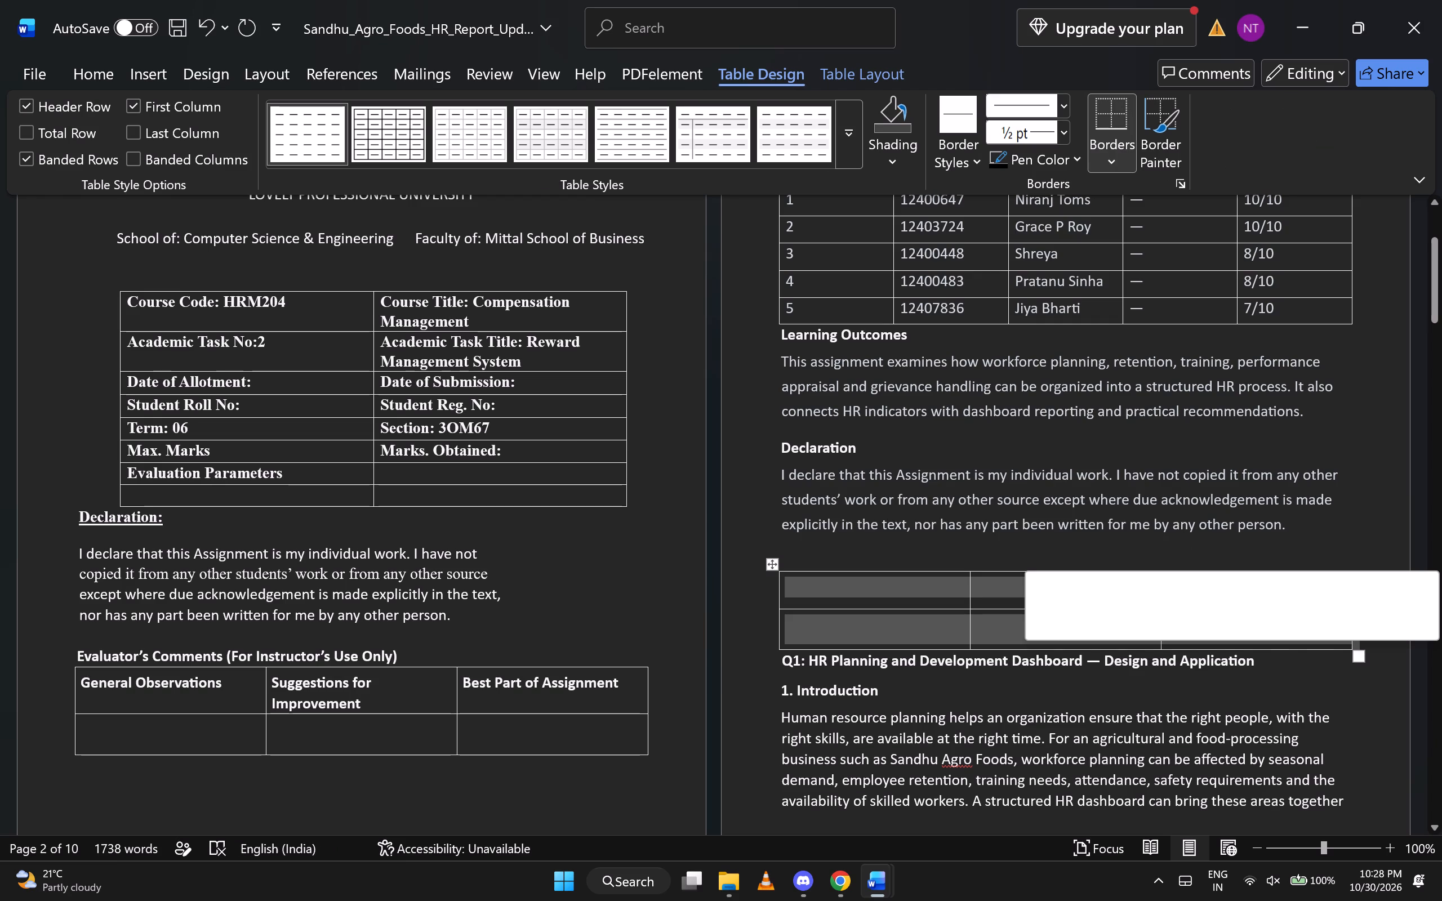
click(1345, 626)
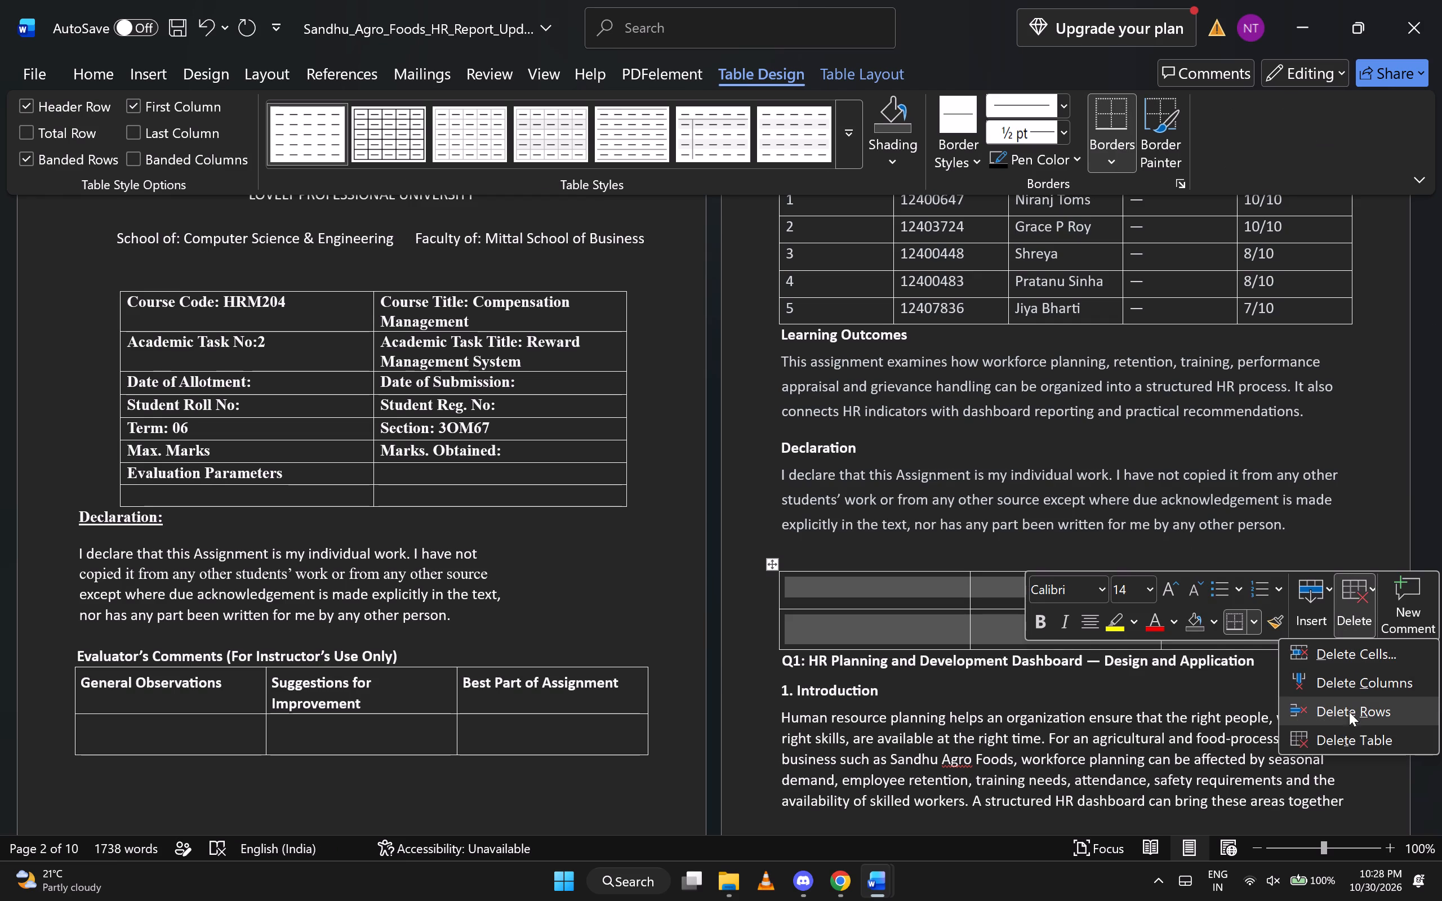
click(1347, 743)
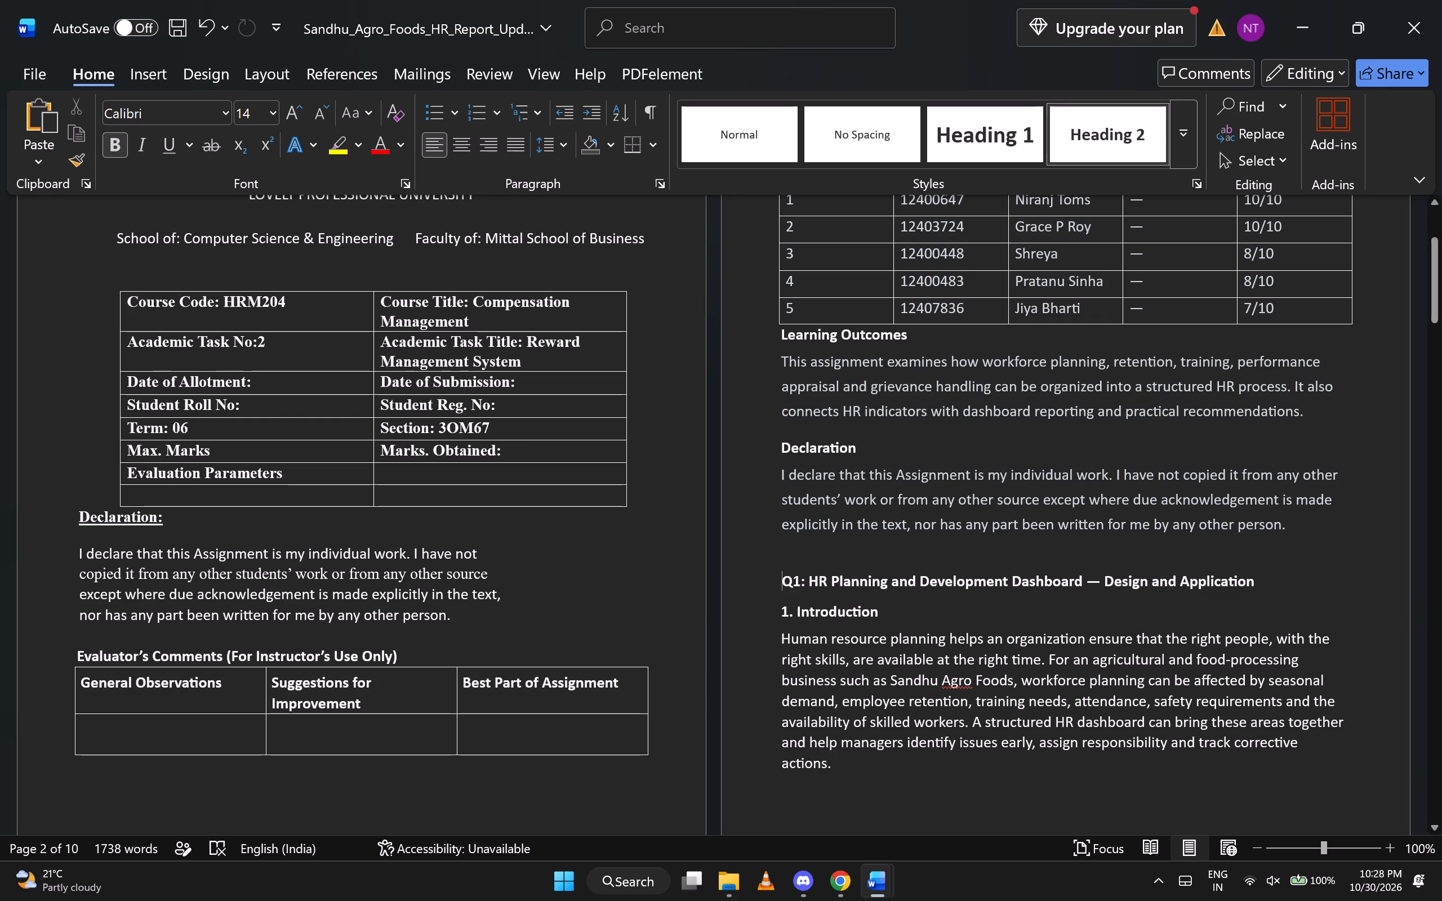
Delete the duplicate Declaration heading and paragraph on page 2, with the empty lines between Learning Outcomes and the Q1 heading.
click(785, 556)
drag(785, 556, 781, 453)
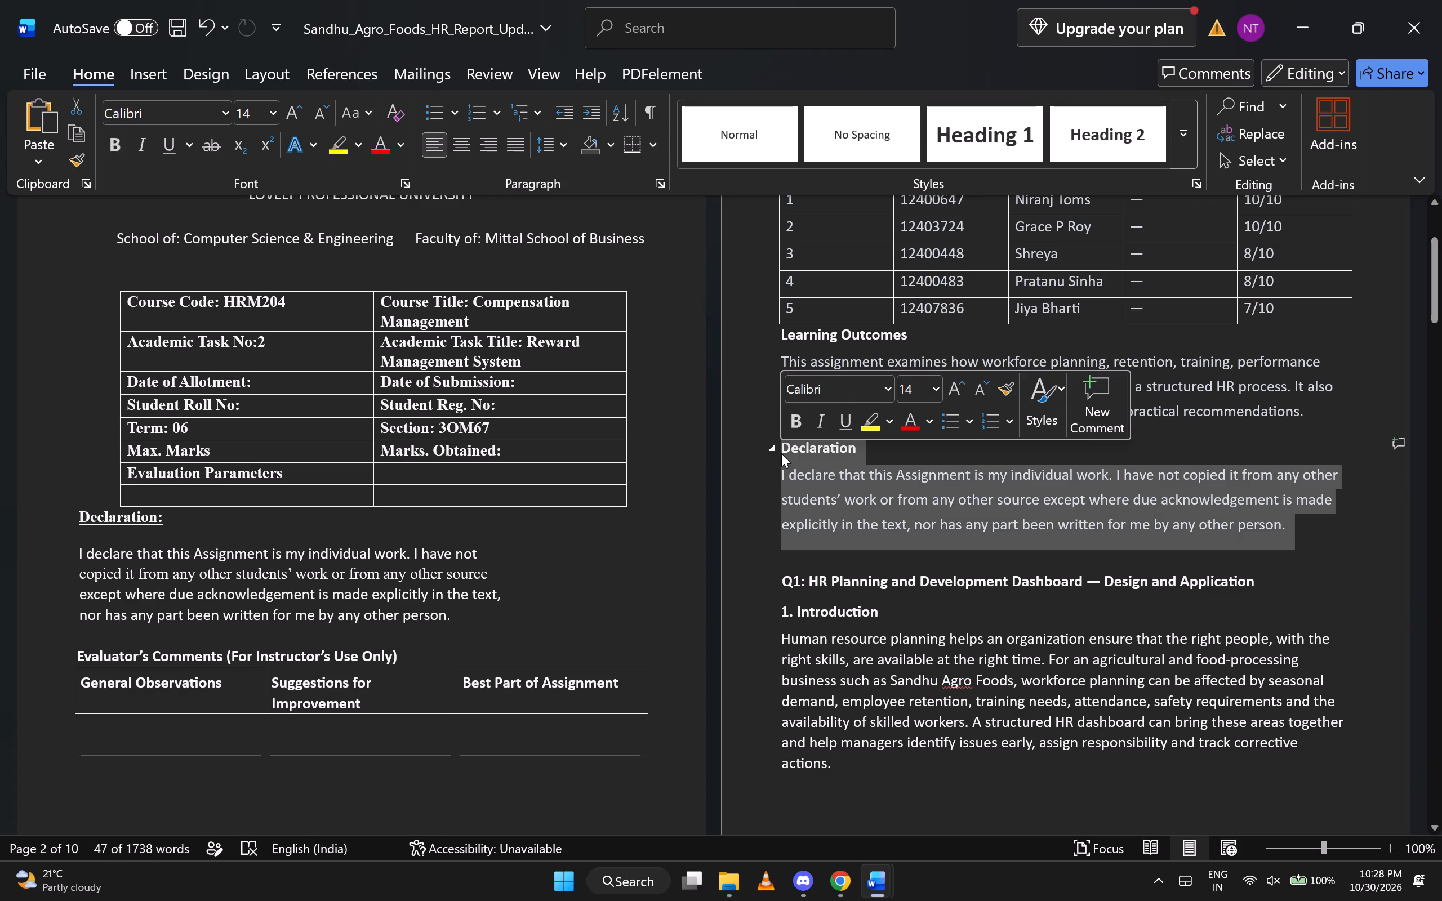
key(BackSpace)
key(BackSpace)
key(BackSpace)
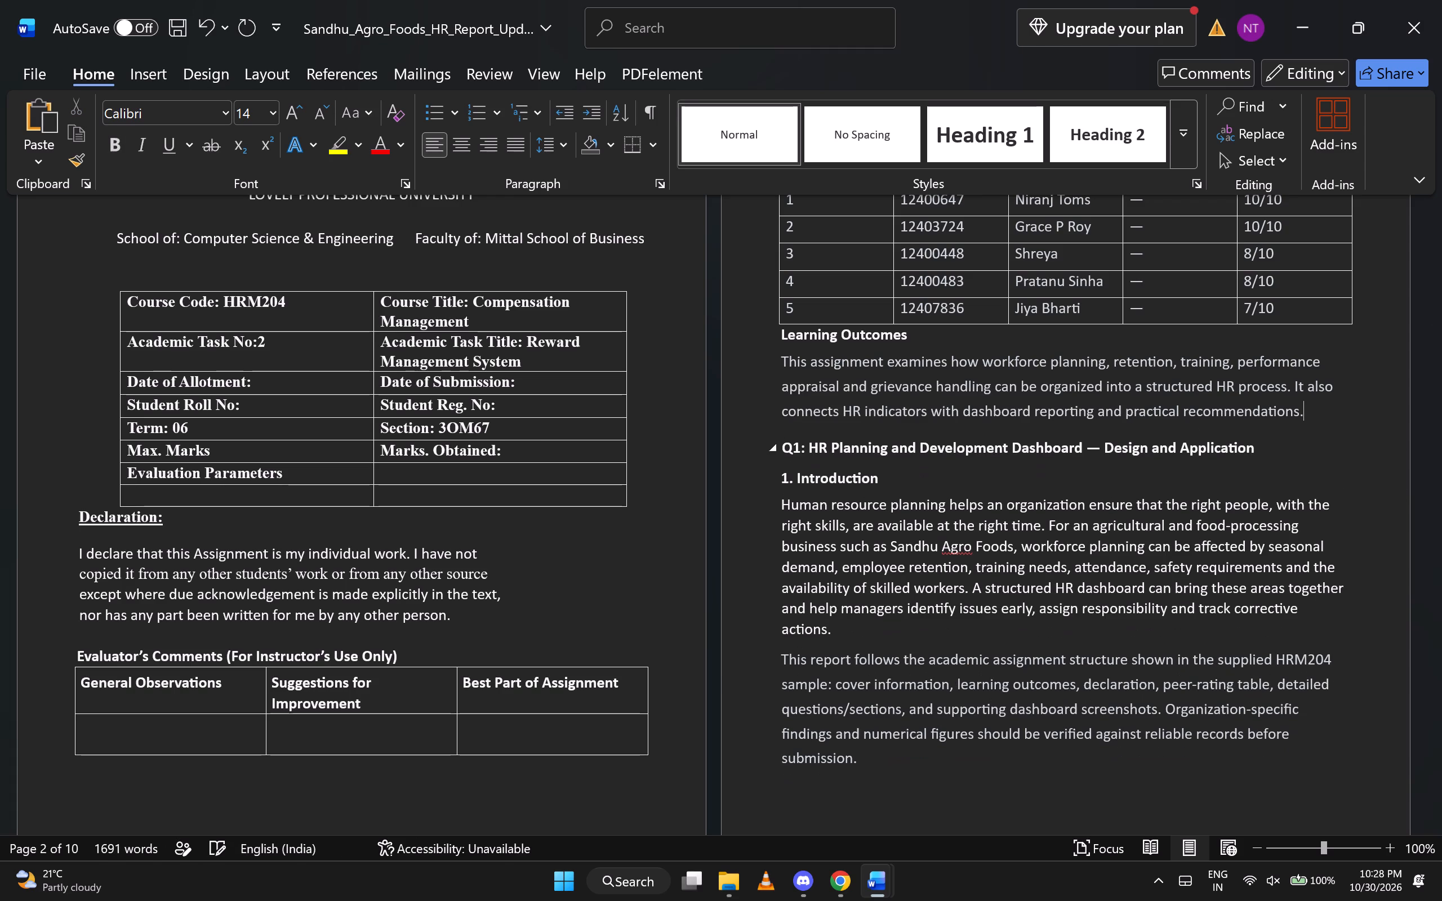
Look through the report from the Q1 introduction to the Attrition and Retention section, and return to the cover page.
scroll(931, 562, down, 1)
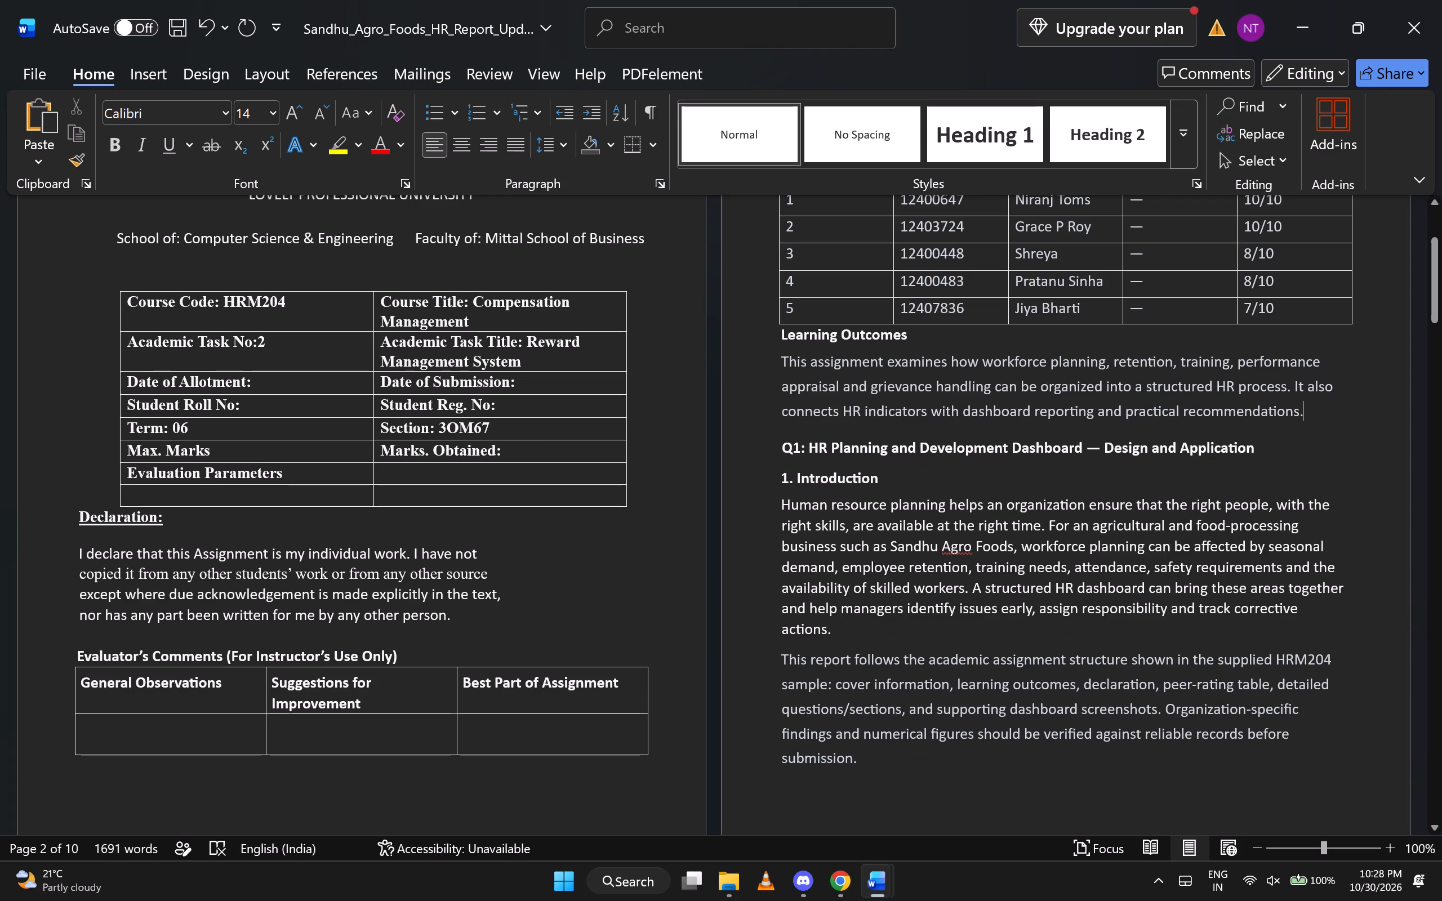
scroll(931, 562, down, 6)
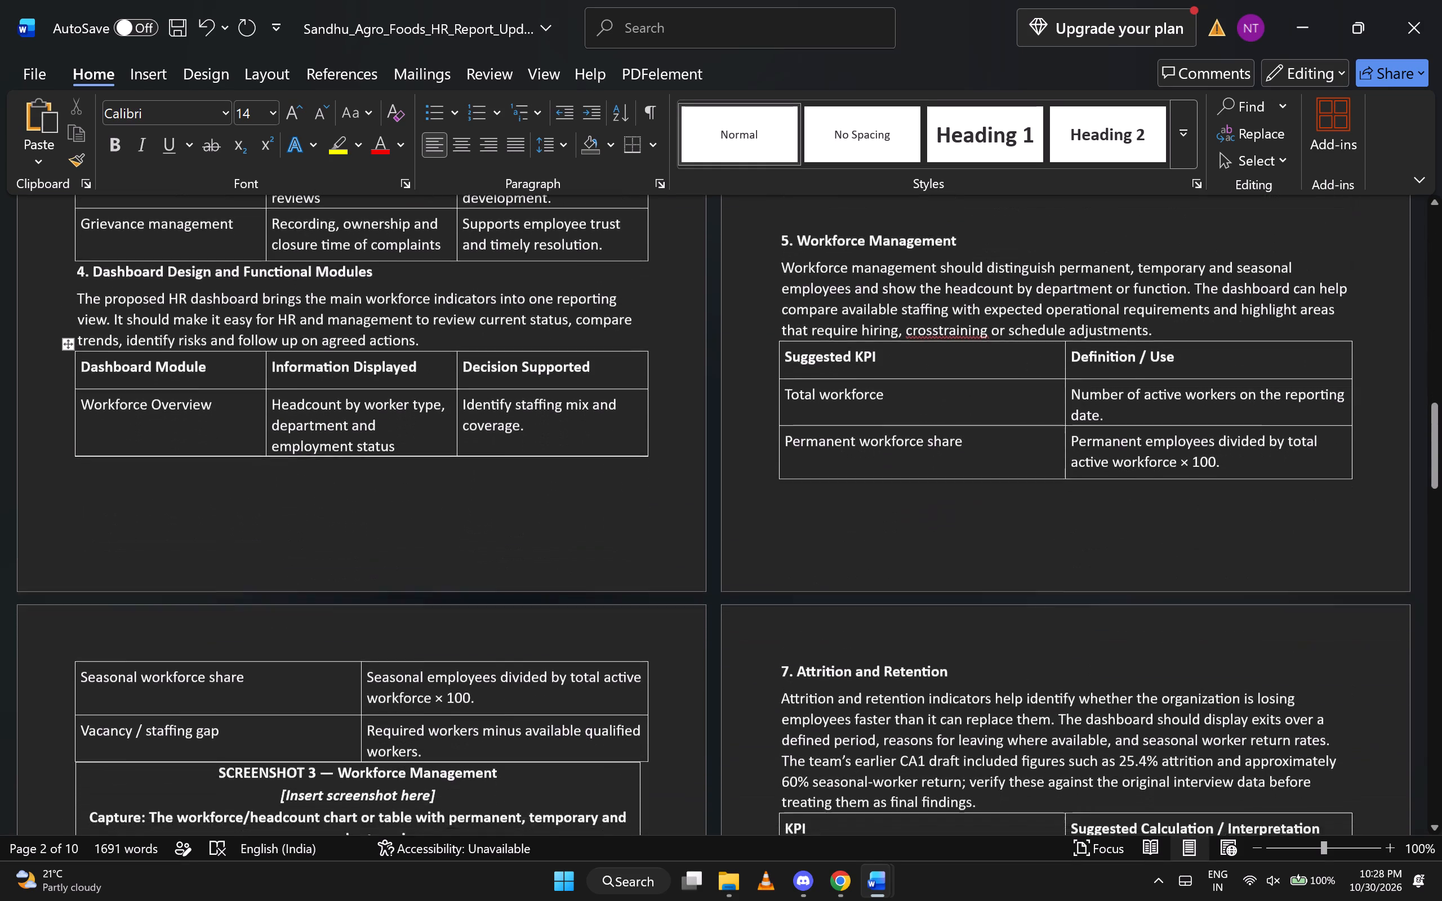
scroll(931, 562, down, 1)
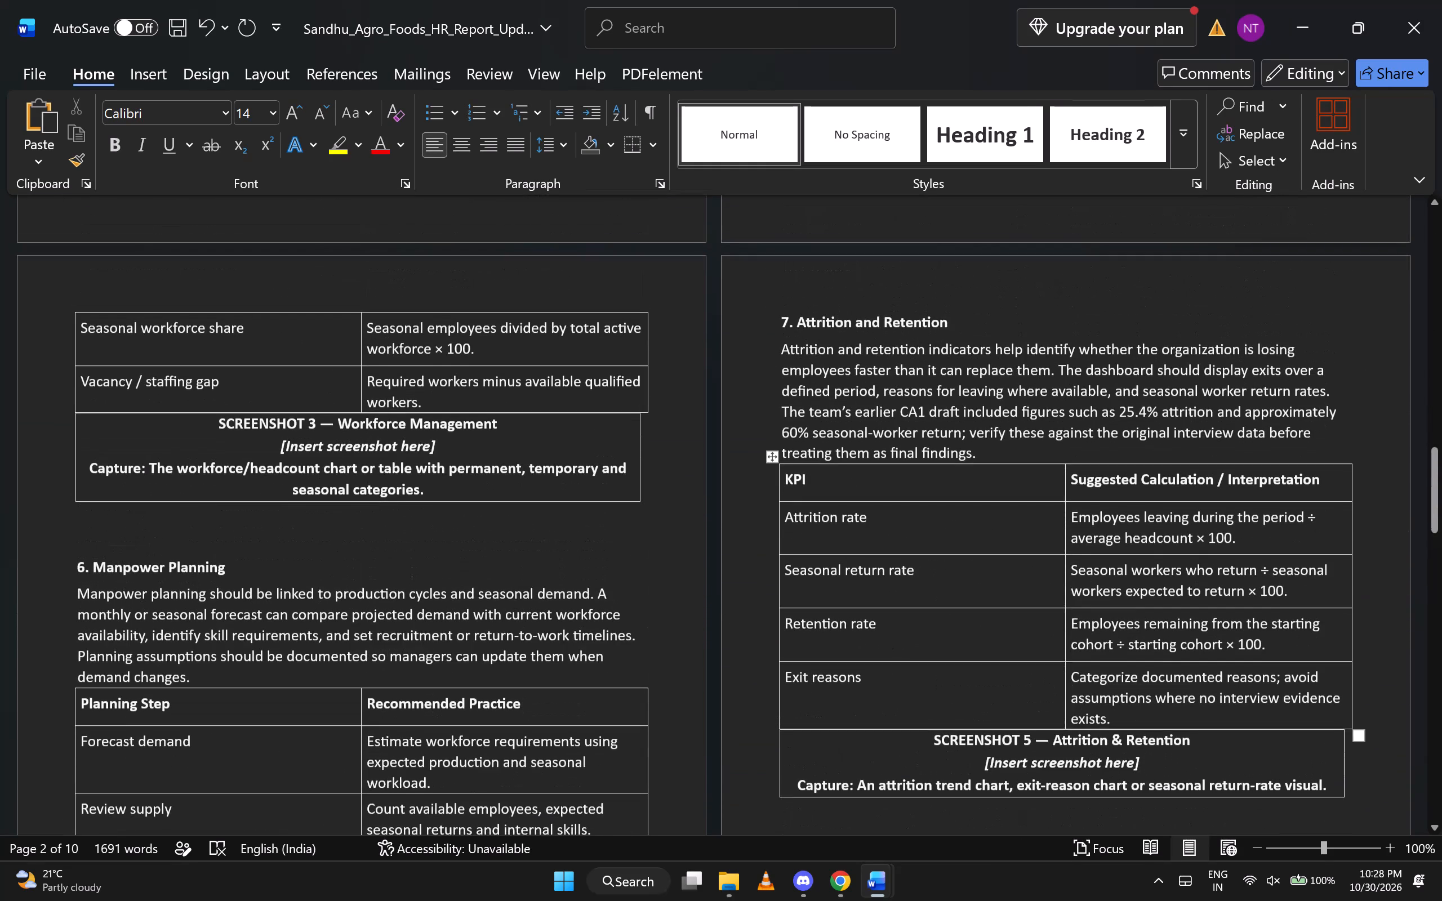
scroll(570, 459, up, 3)
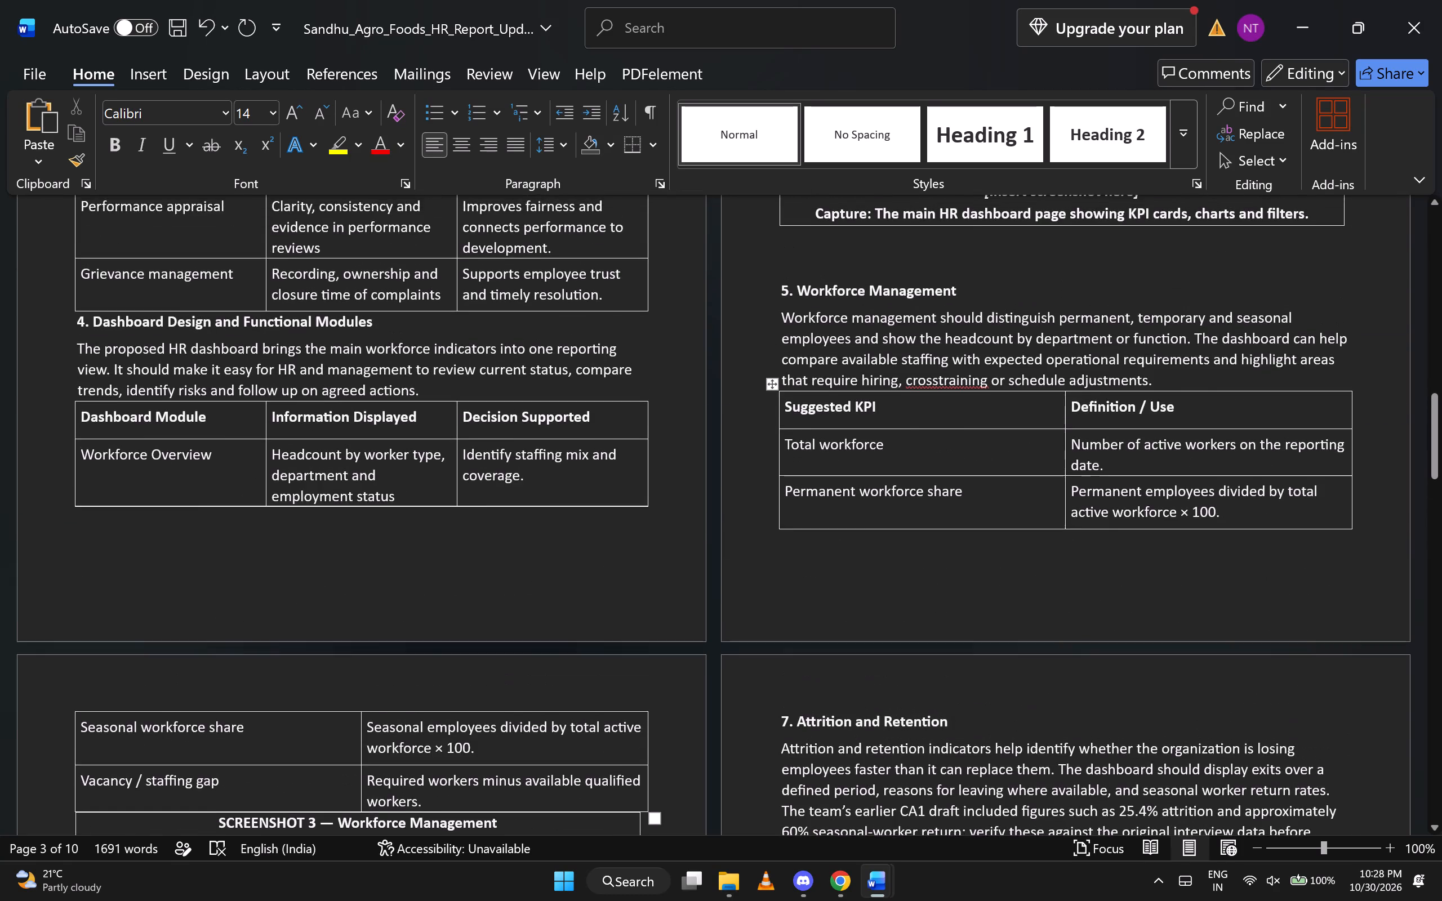
scroll(570, 459, up, 4)
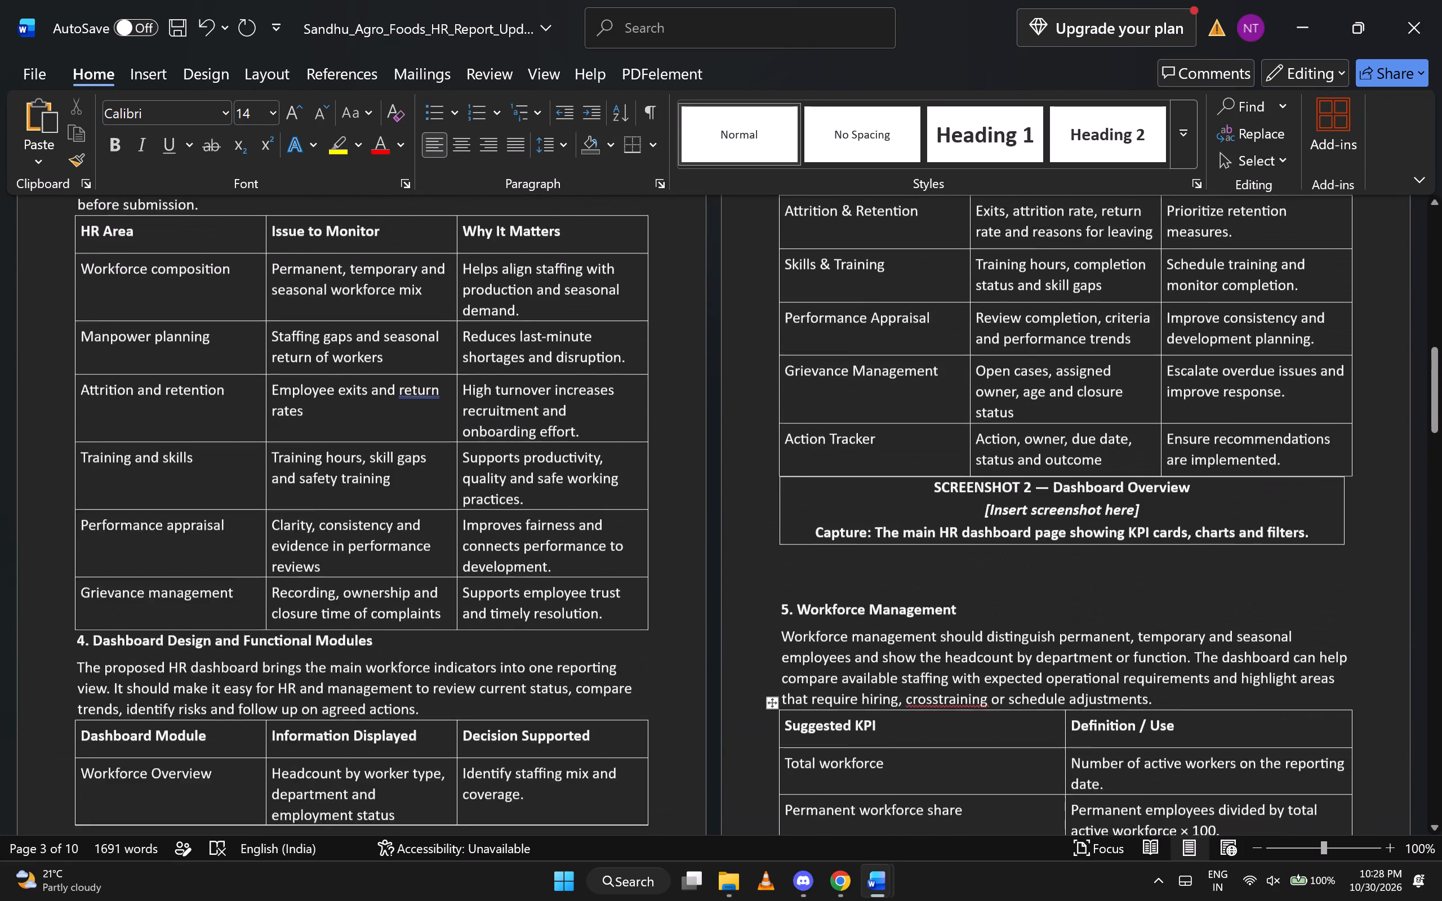
scroll(570, 459, up, 5)
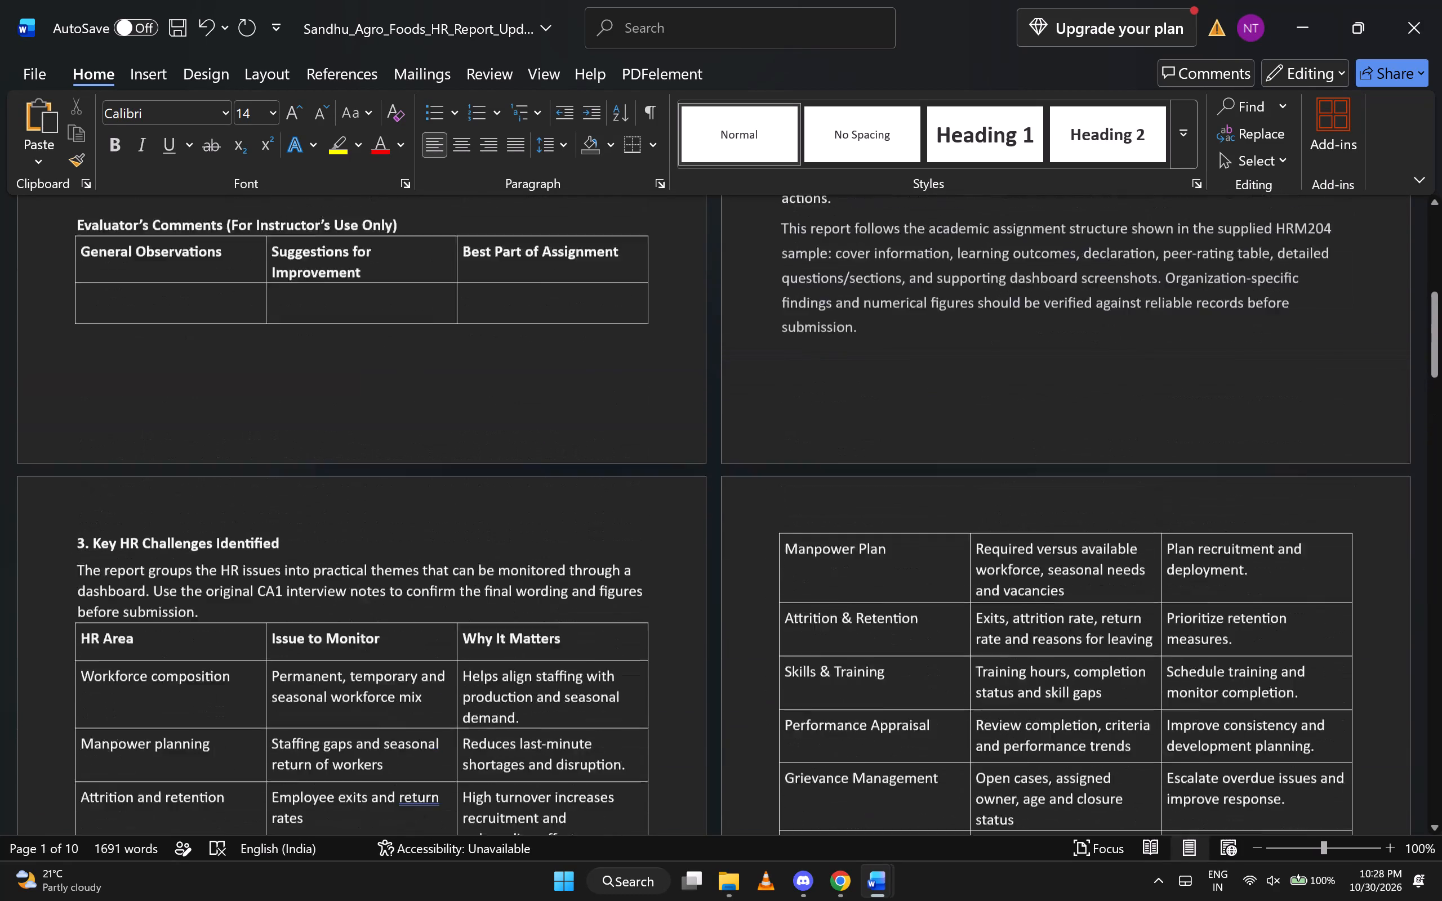
scroll(570, 459, up, 2)
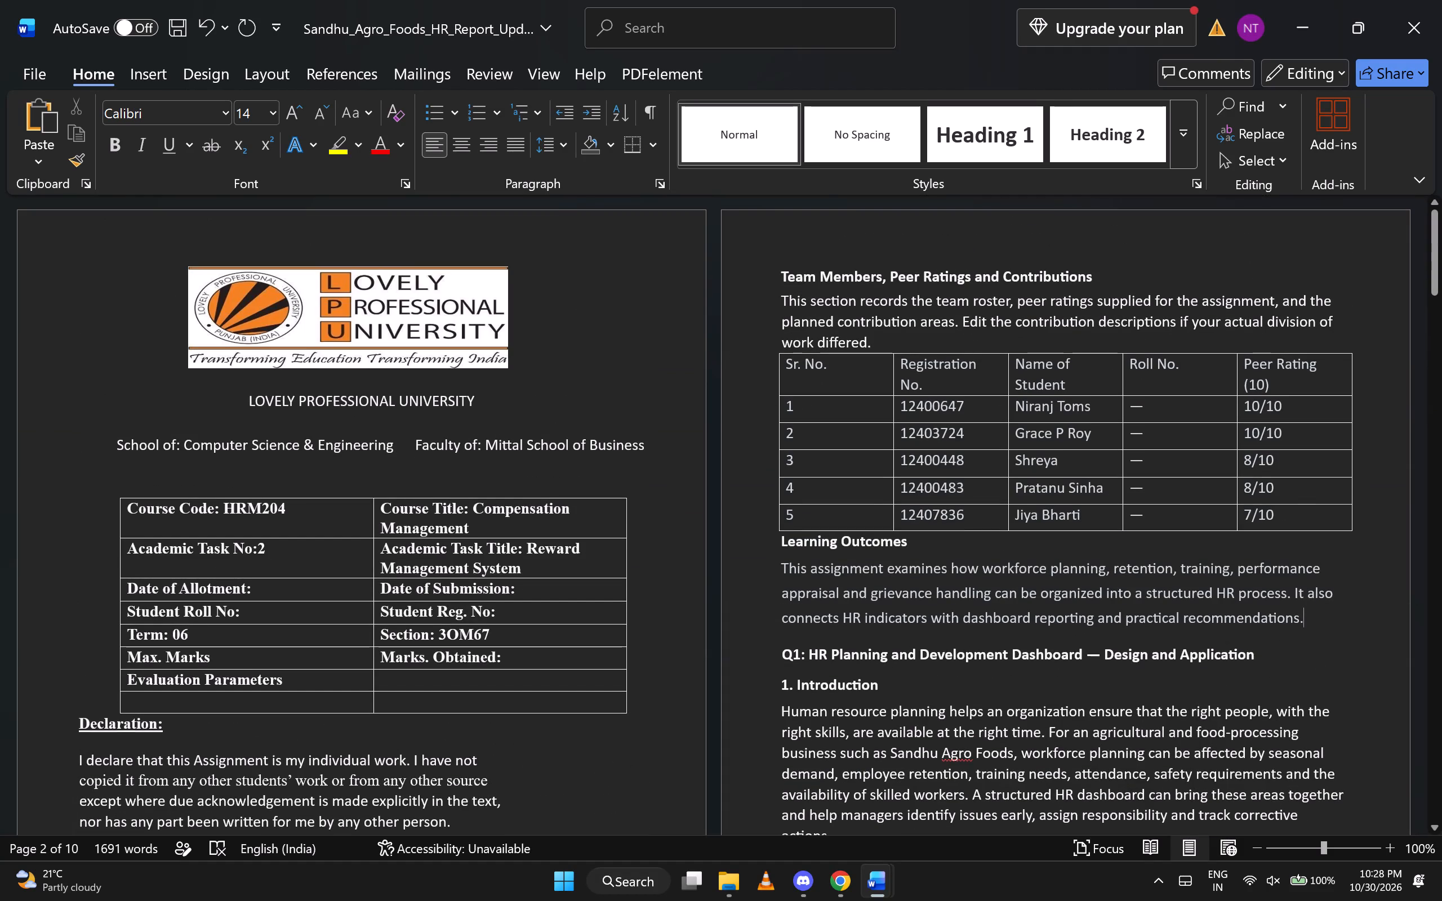
Look through the report from the cover page to the Workforce Management section, checking the tables and the screenshot placeholder.
scroll(570, 459, down, 7)
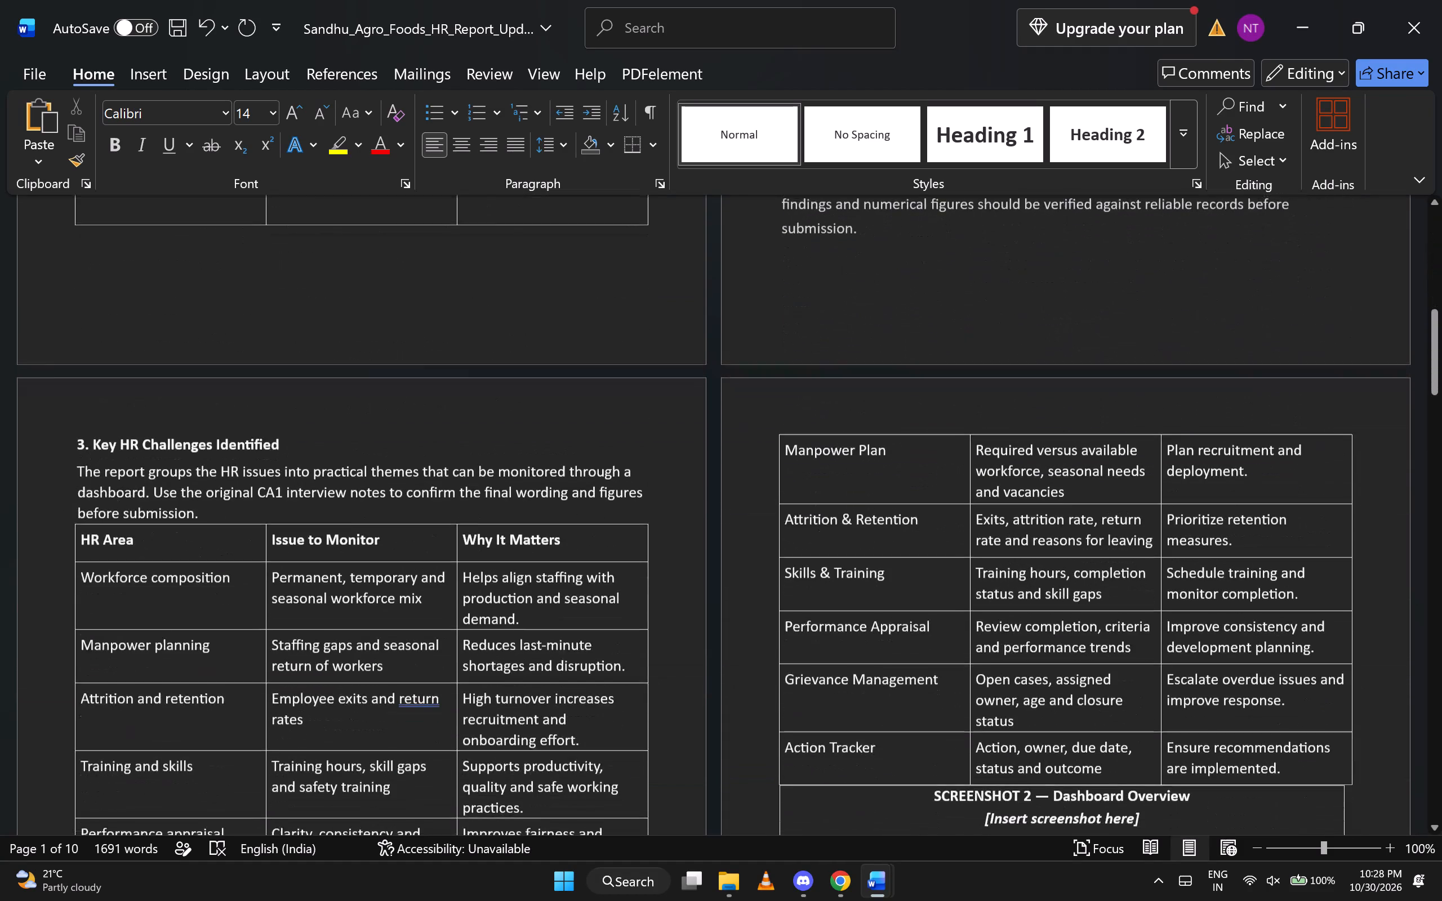
scroll(570, 459, down, 2)
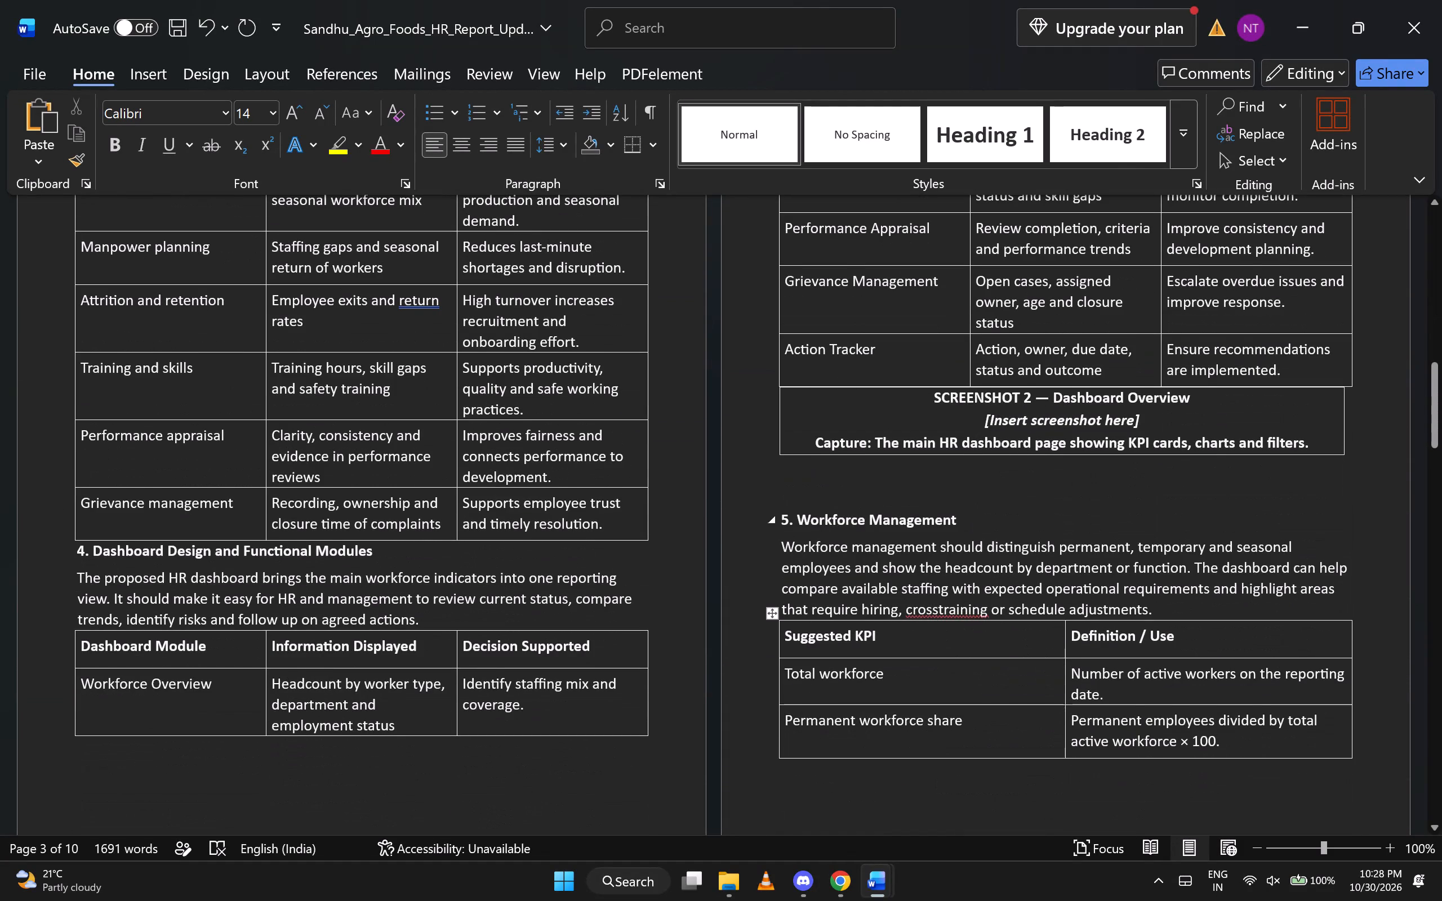
scroll(843, 581, up, 2)
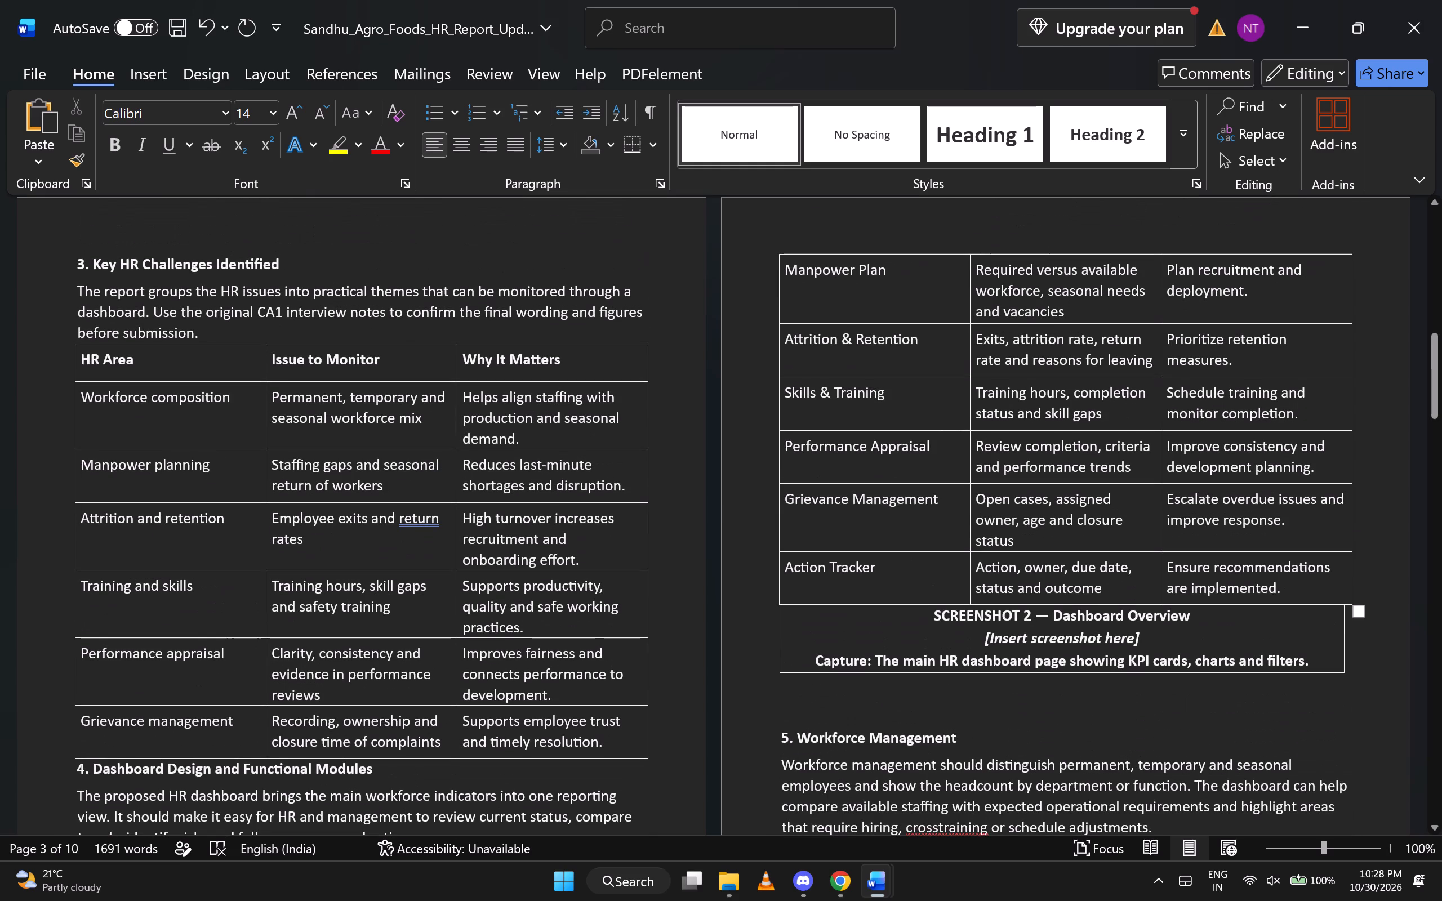
scroll(843, 581, up, 6)
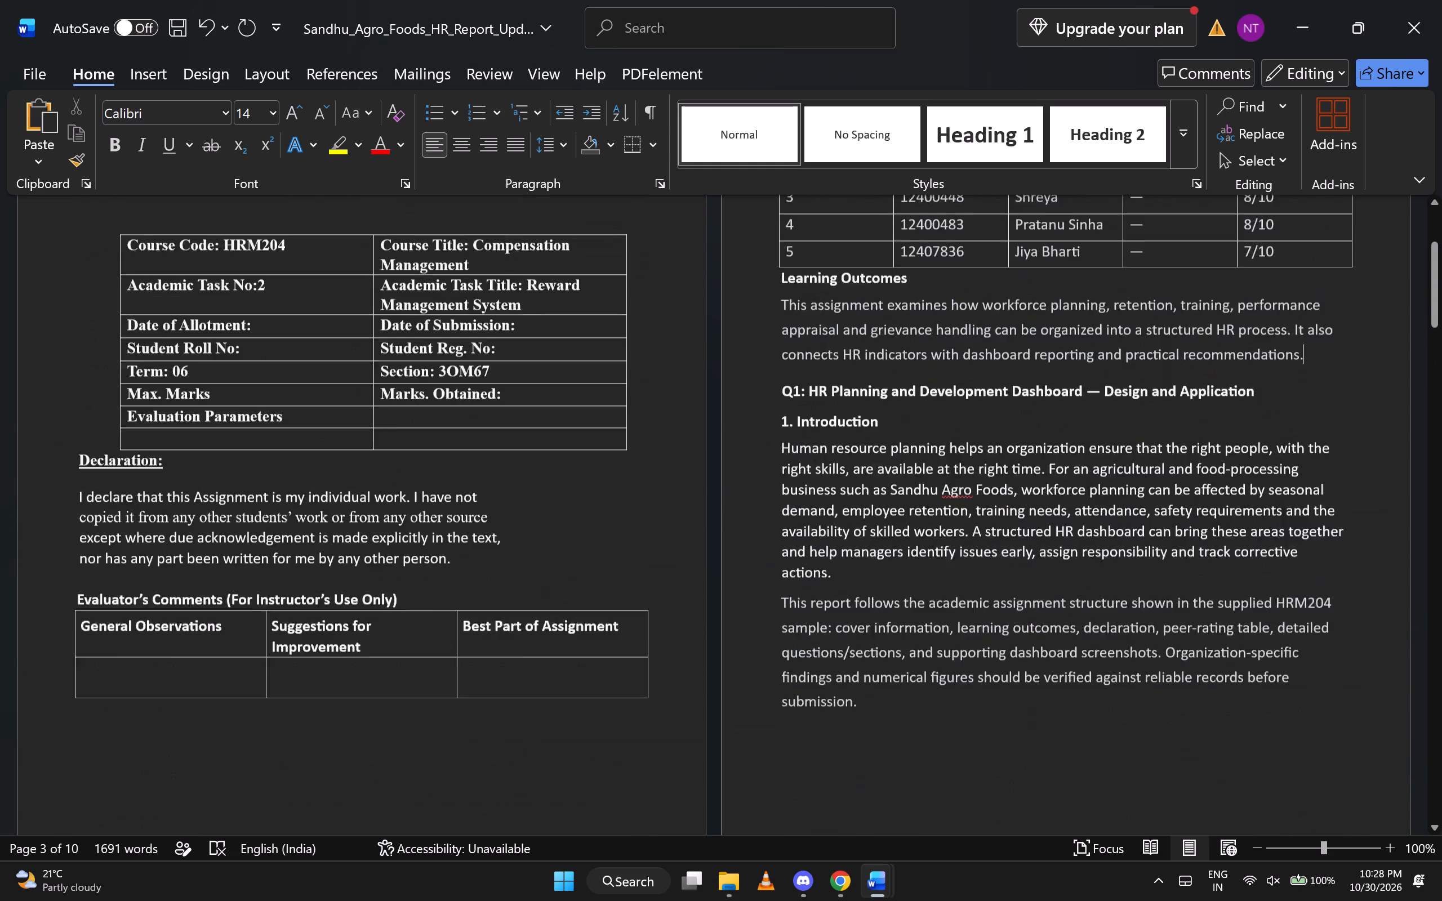
scroll(843, 581, up, 1)
scroll(843, 581, down, 1)
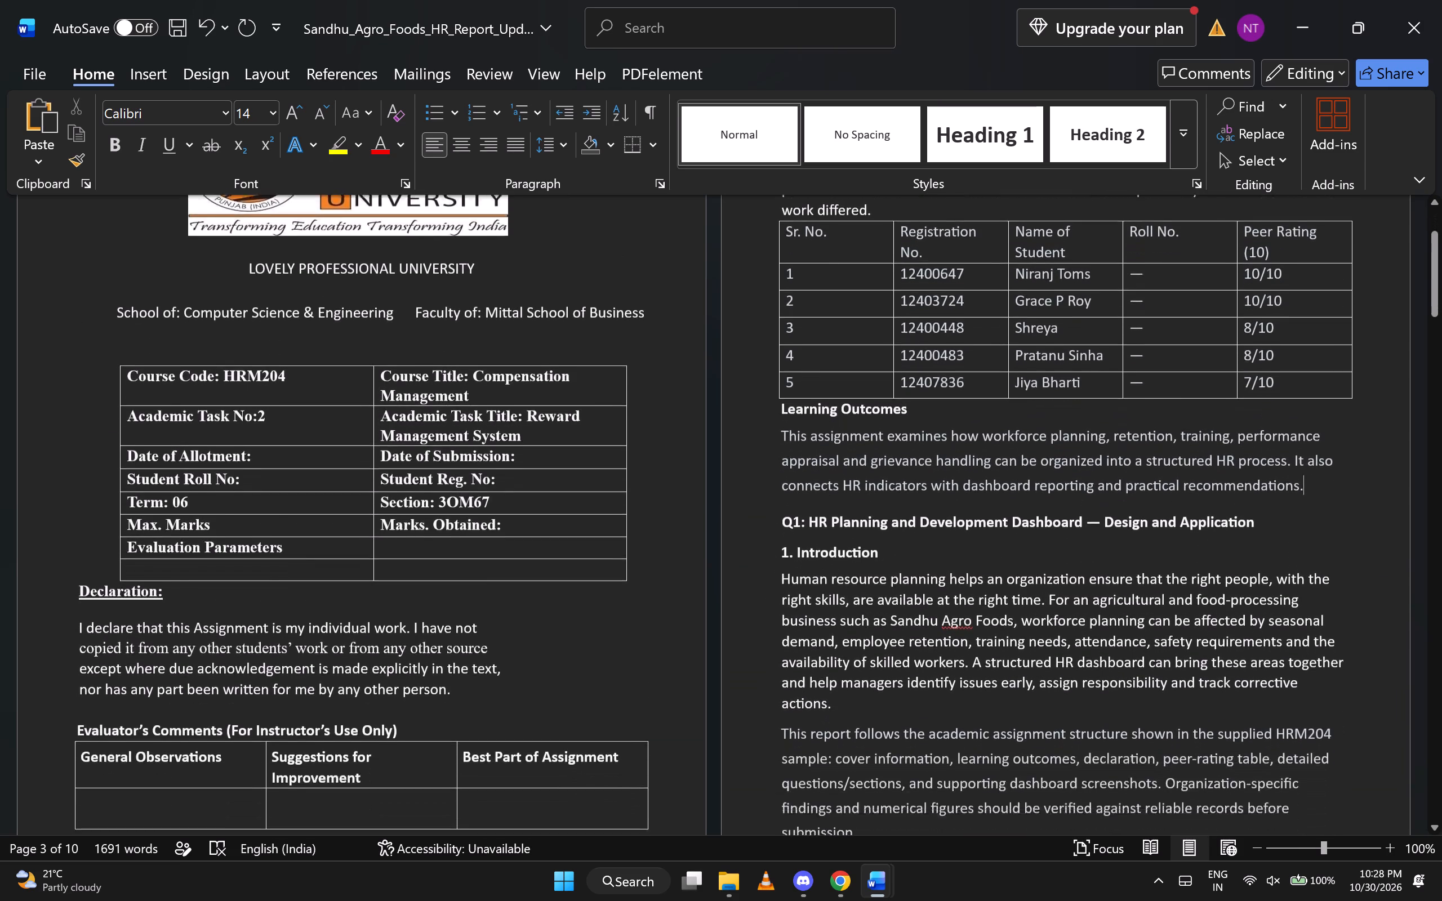
scroll(843, 581, down, 6)
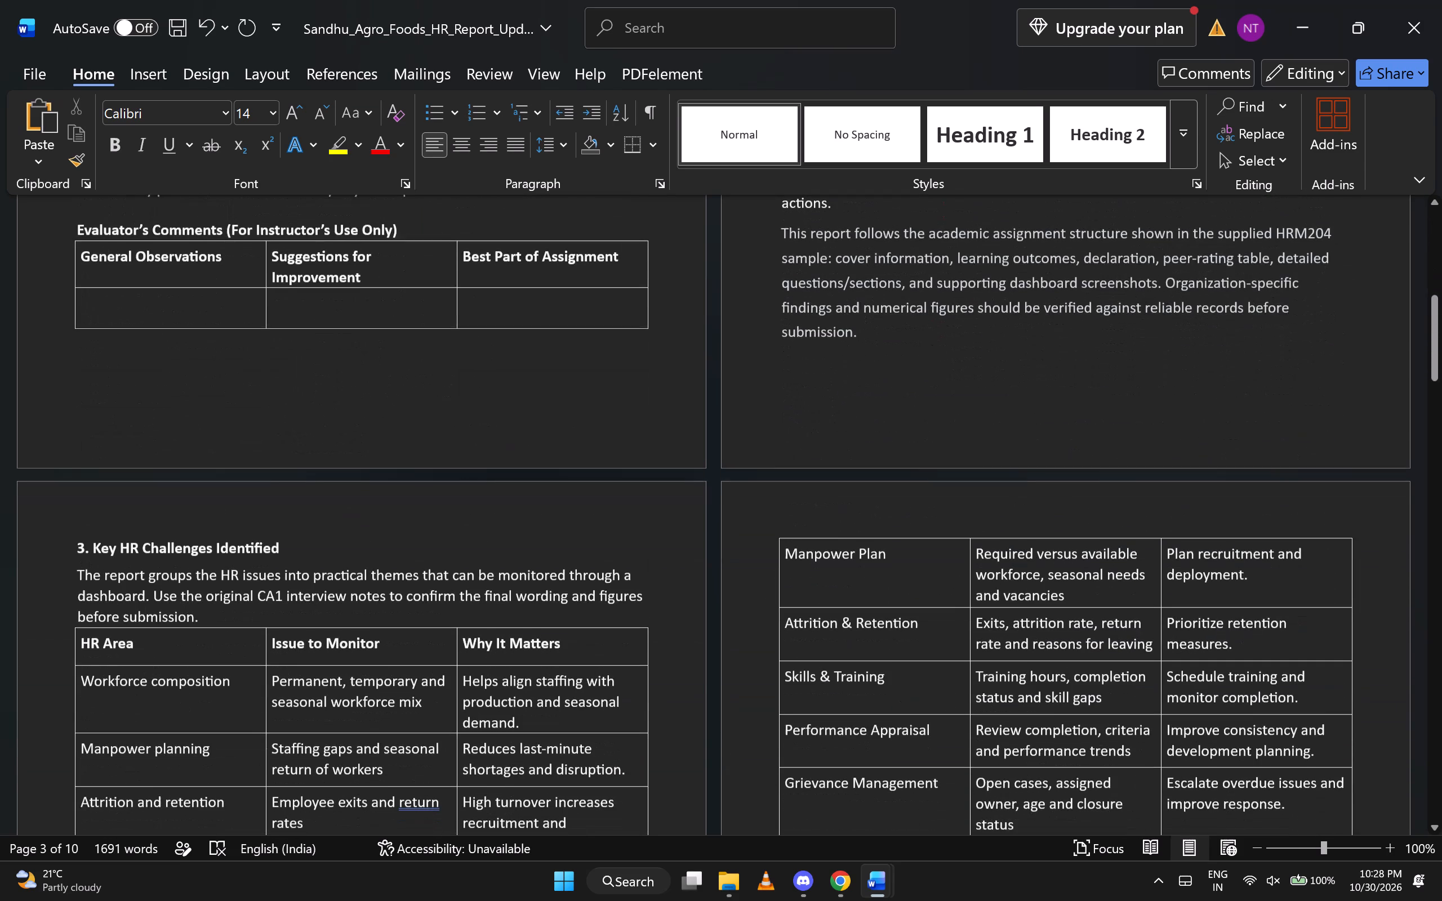
scroll(806, 506, down, 3)
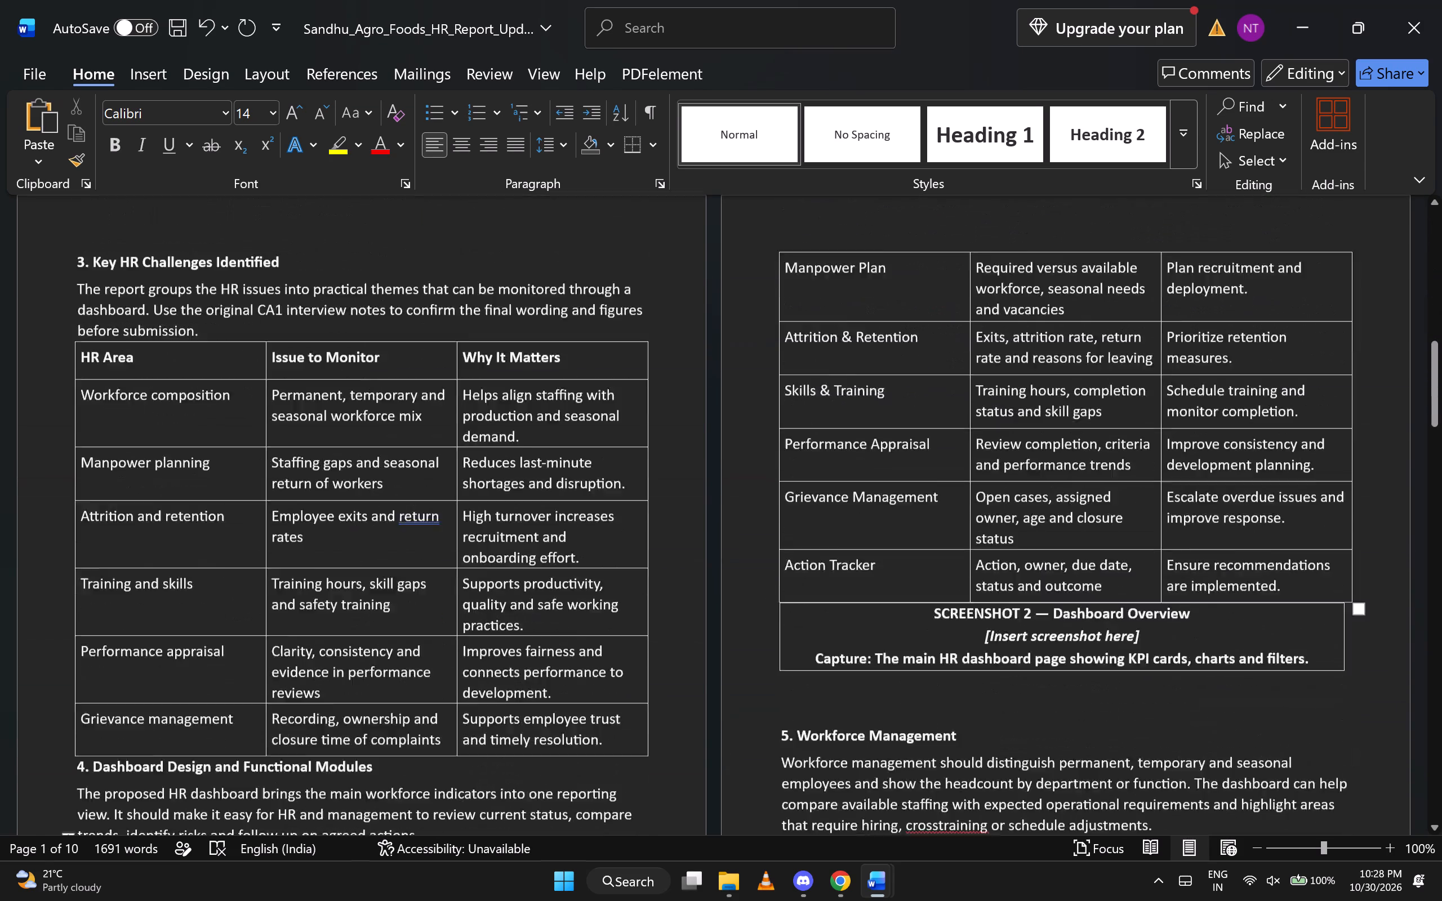
scroll(806, 506, down, 1)
scroll(806, 506, left, 1)
scroll(806, 506, down, 1)
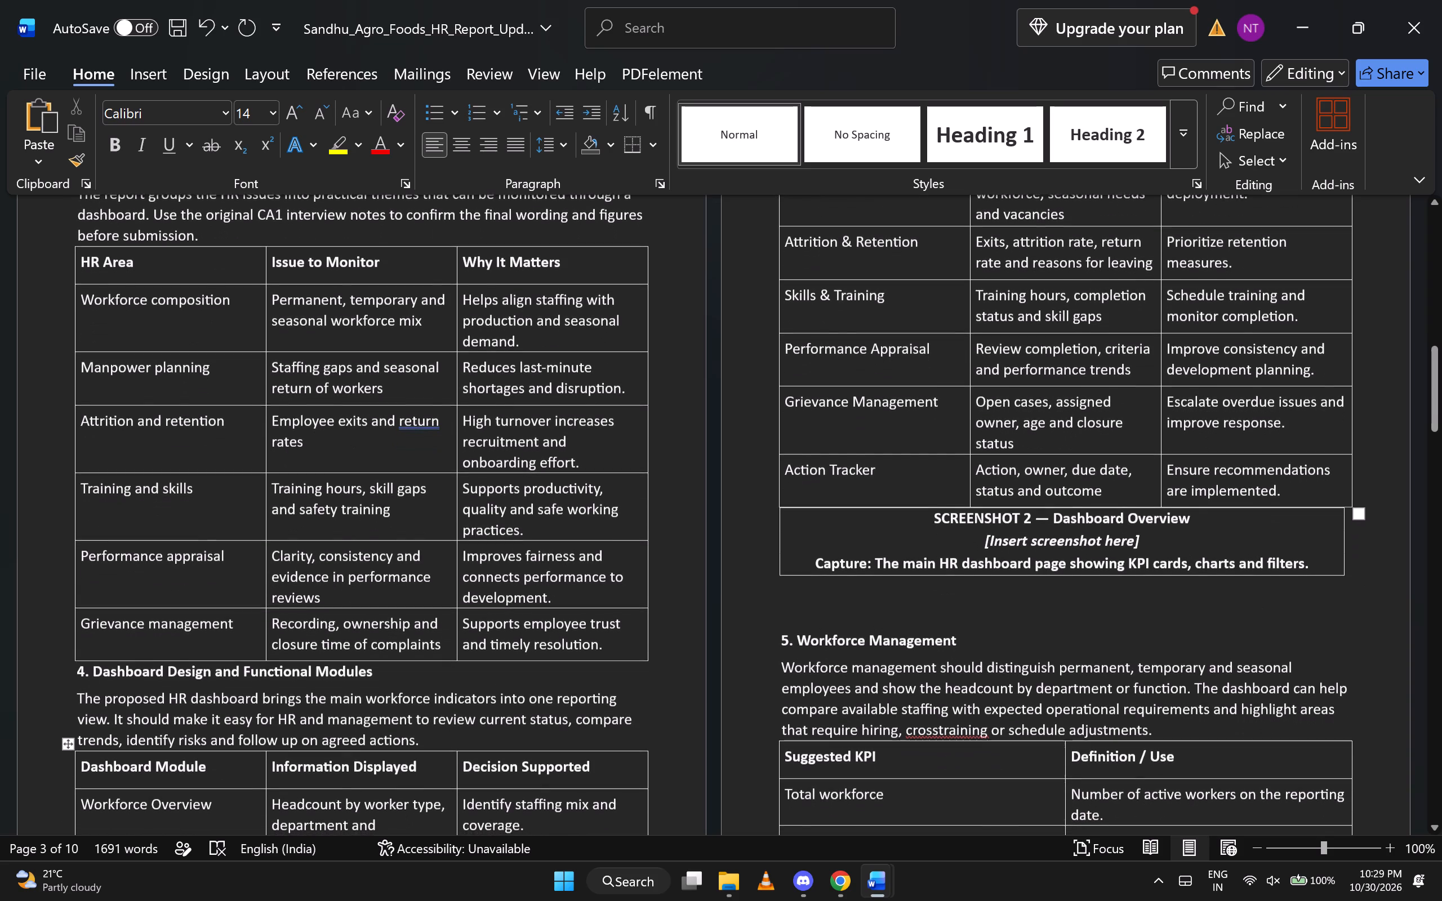
scroll(806, 506, down, 2)
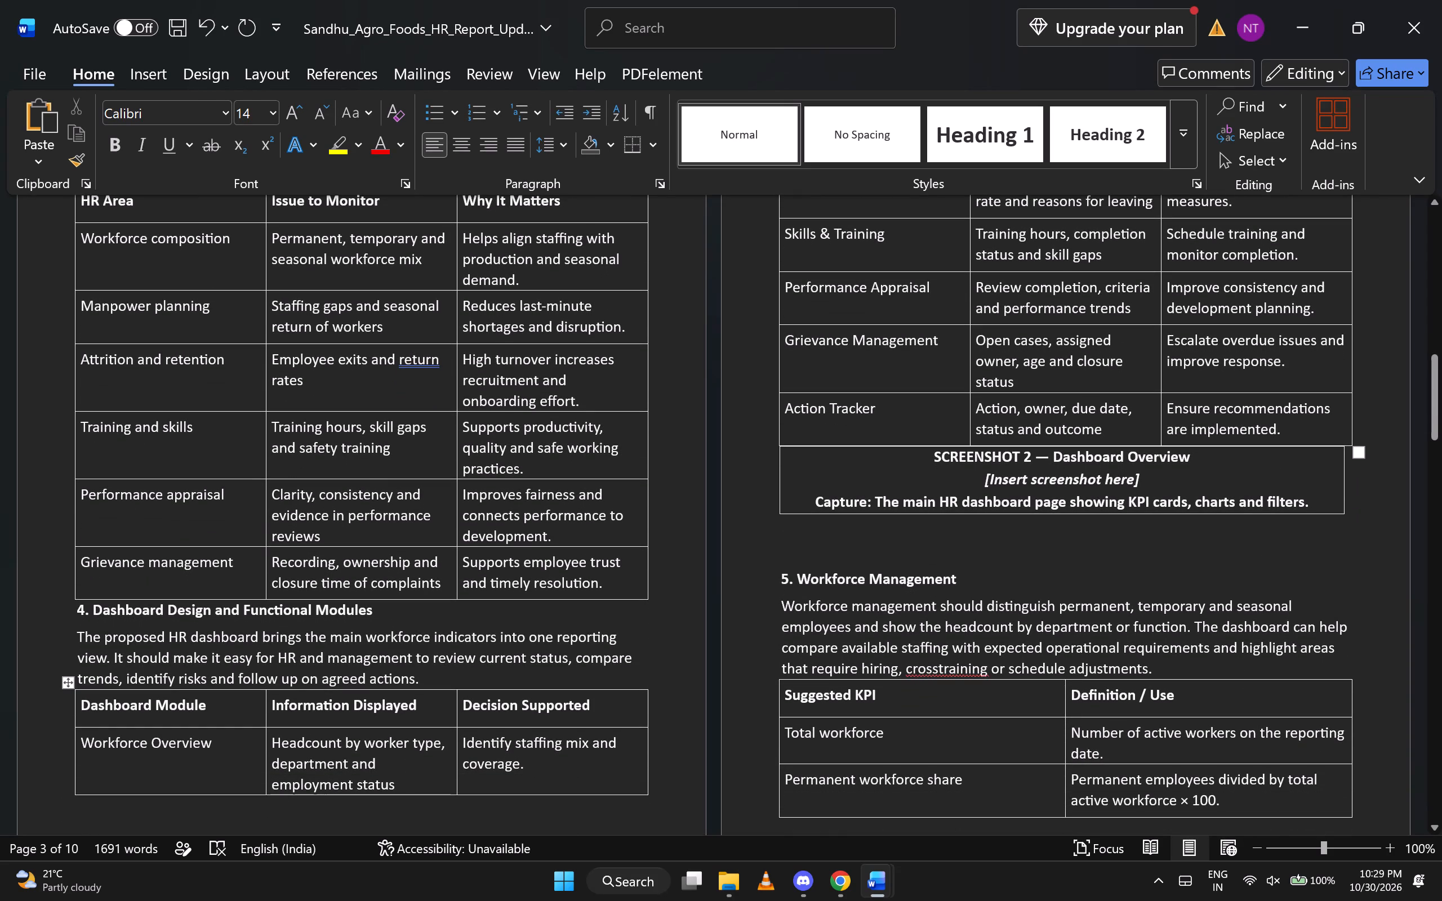
Delete the "[Insert screenshot here]" and "Capture: The main HR dashboard page…" lines from the Dashboard Overview screenshot box on page 4.
click(1305, 505)
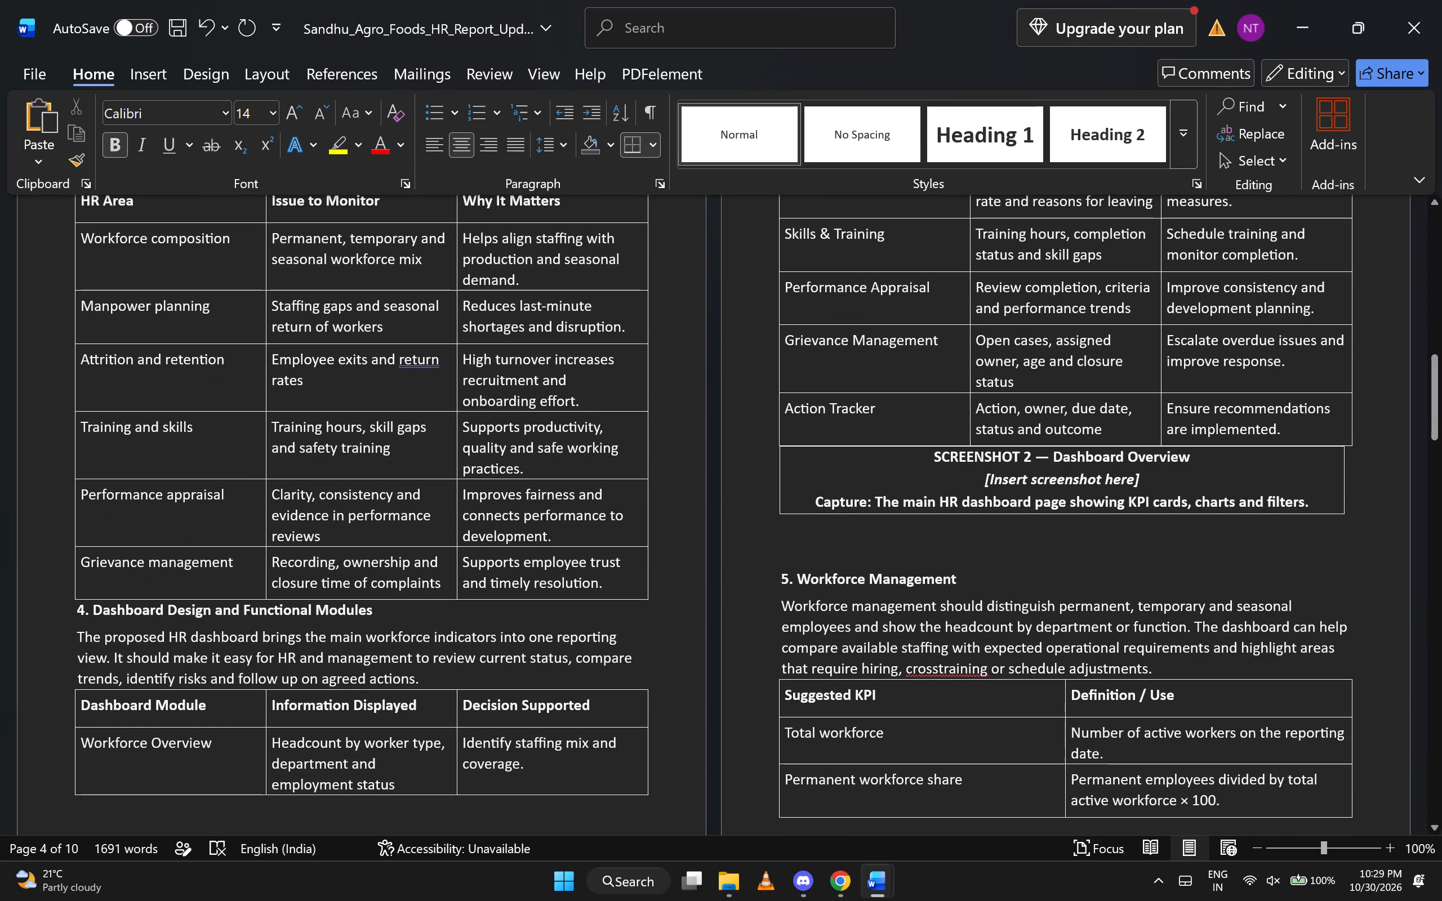
click(1319, 501)
key(BackSpace)
key(BackSpace)
key(BackSpace)
key(BackSpace)
key(BackSpace)
key(BackSpace)
key(BackSpace)
key(BackSpace)
key(BackSpace)
key(BackSpace)
key(BackSpace)
key(BackSpace)
key(BackSpace)
key(BackSpace)
key(BackSpace)
key(BackSpace)
key(BackSpace)
key(BackSpace)
key(BackSpace)
key(BackSpace)
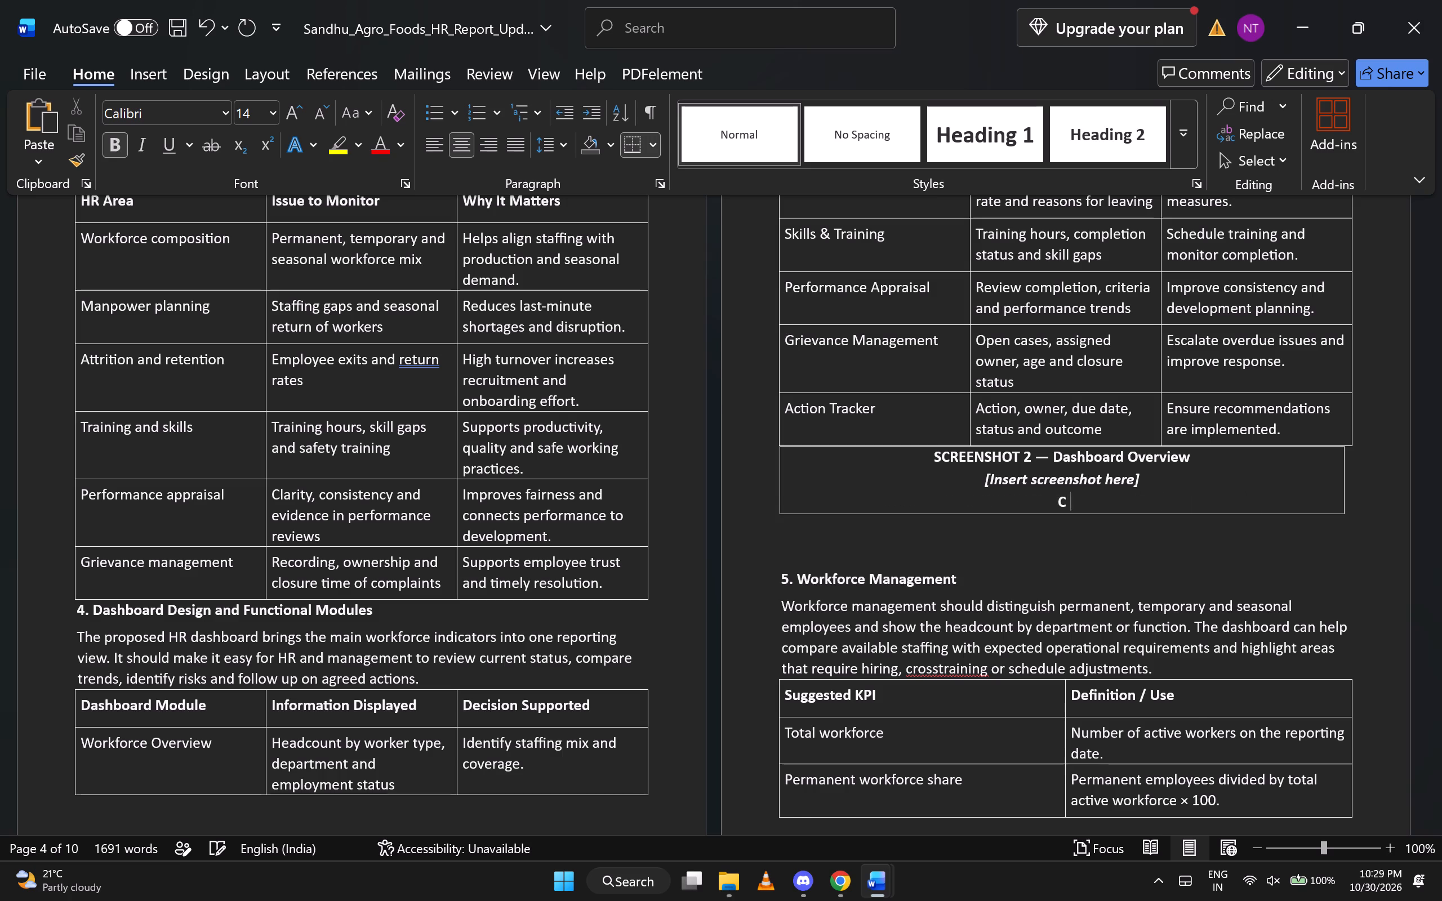
key(BackSpace)
key(BackSpace)
key(BackSpace)
key(BackSpace)
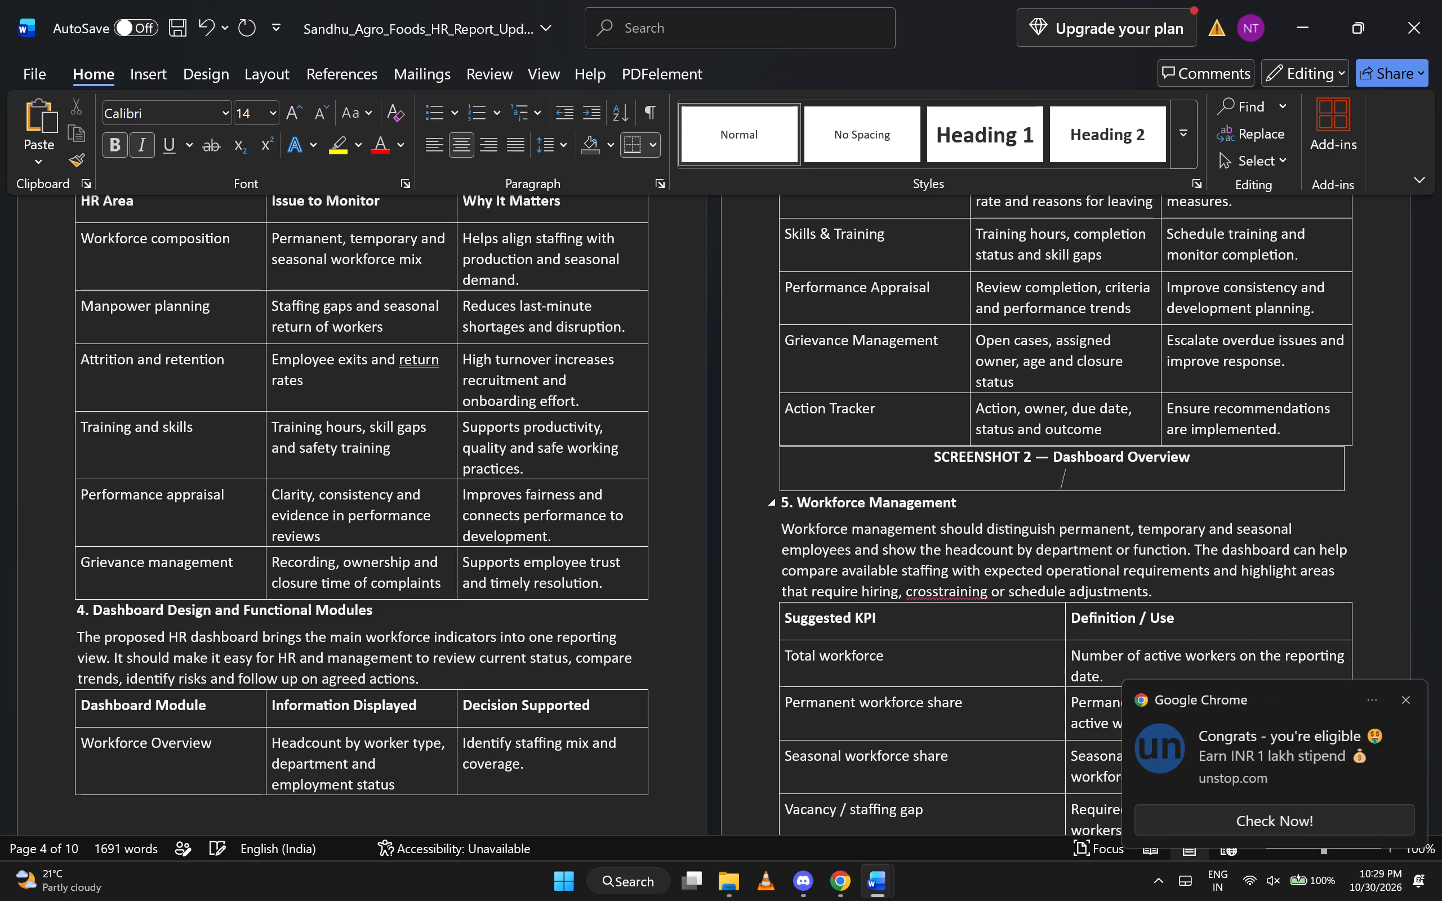
Renumber the Dashboard Overview caption to "SCREENSHOT 1".
click(1034, 452)
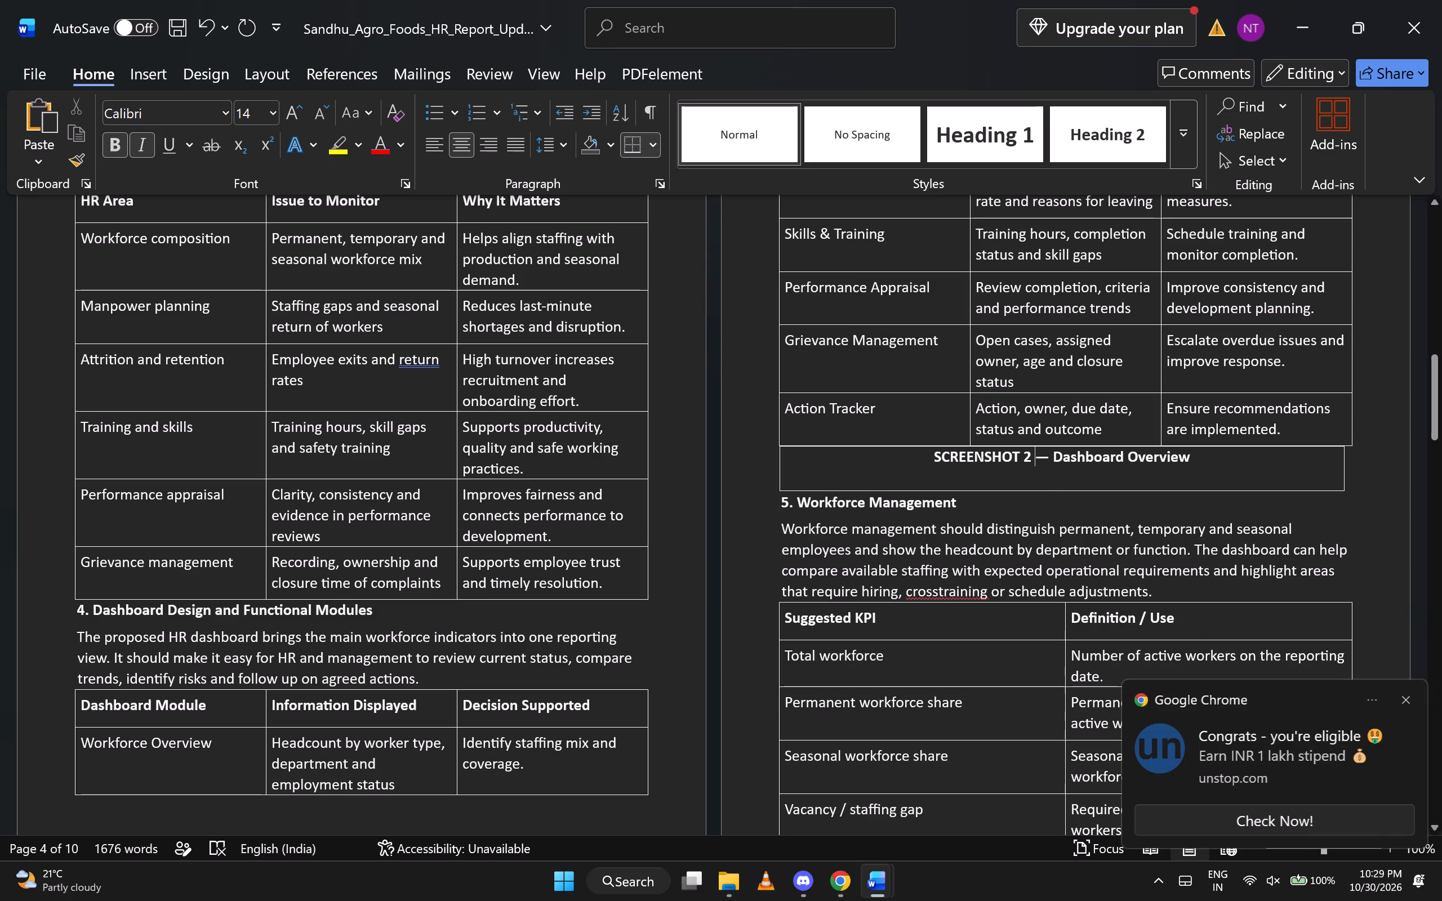
key(BackSpace)
key(BackSpace)
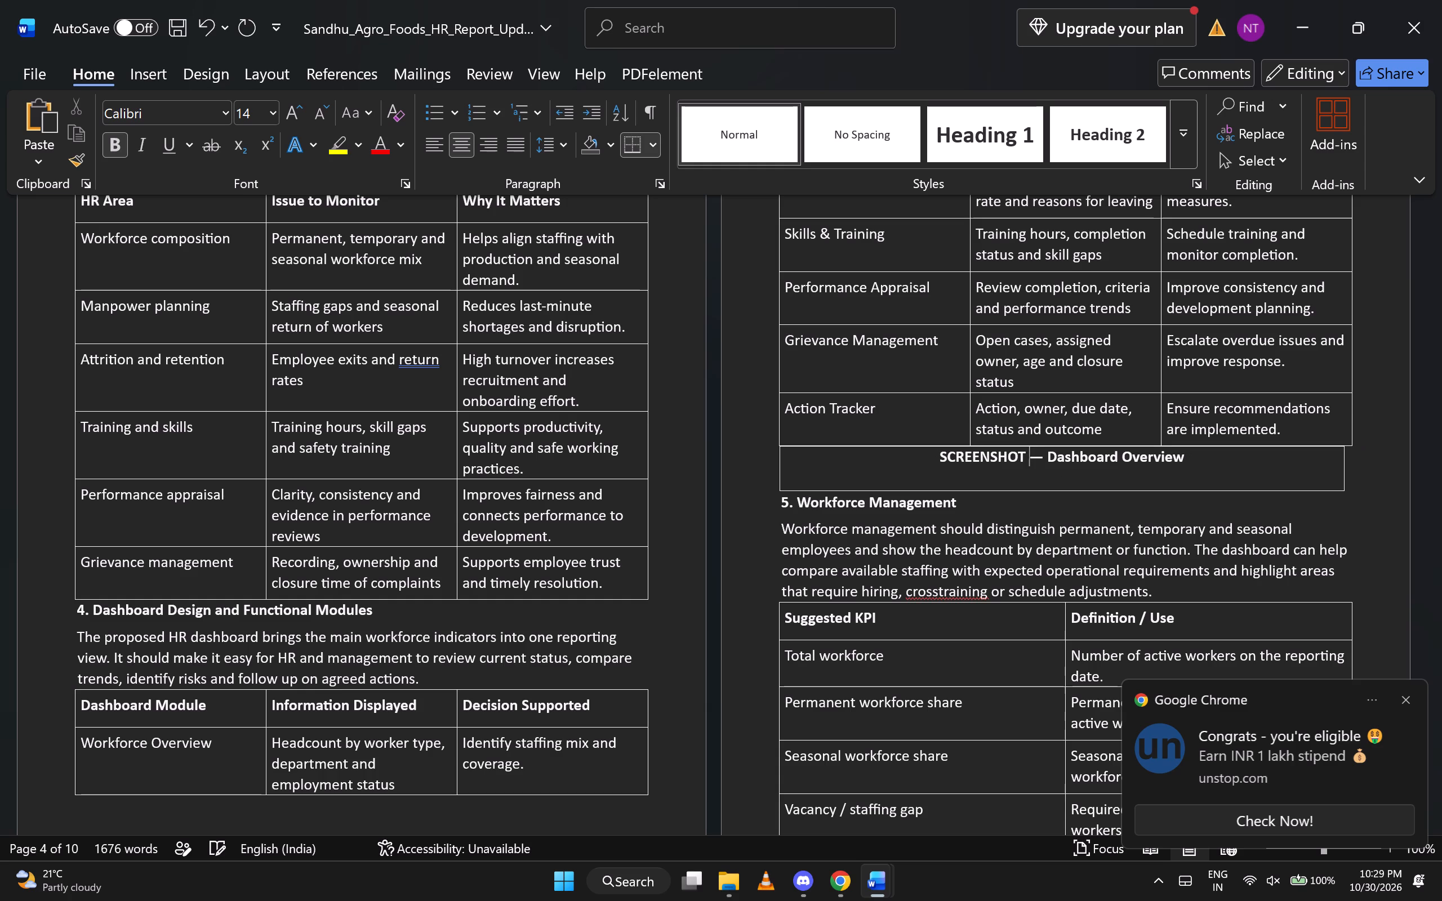
key(1)
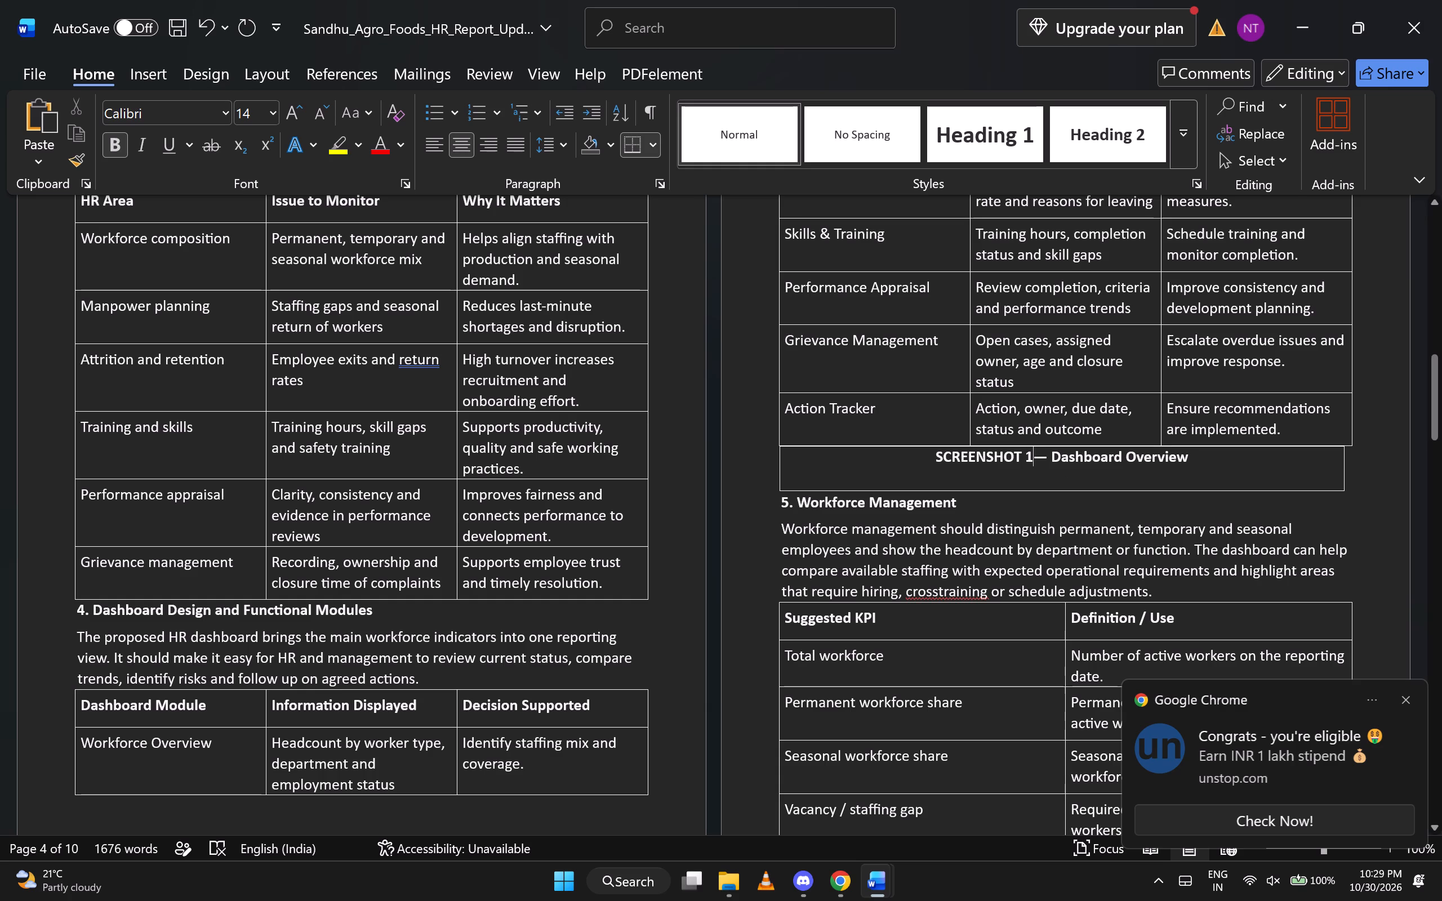
Start inserting a picture from this device on the empty line under the SCREENSHOT 1 caption, opening the Screenshots folder as the source.
click(1159, 471)
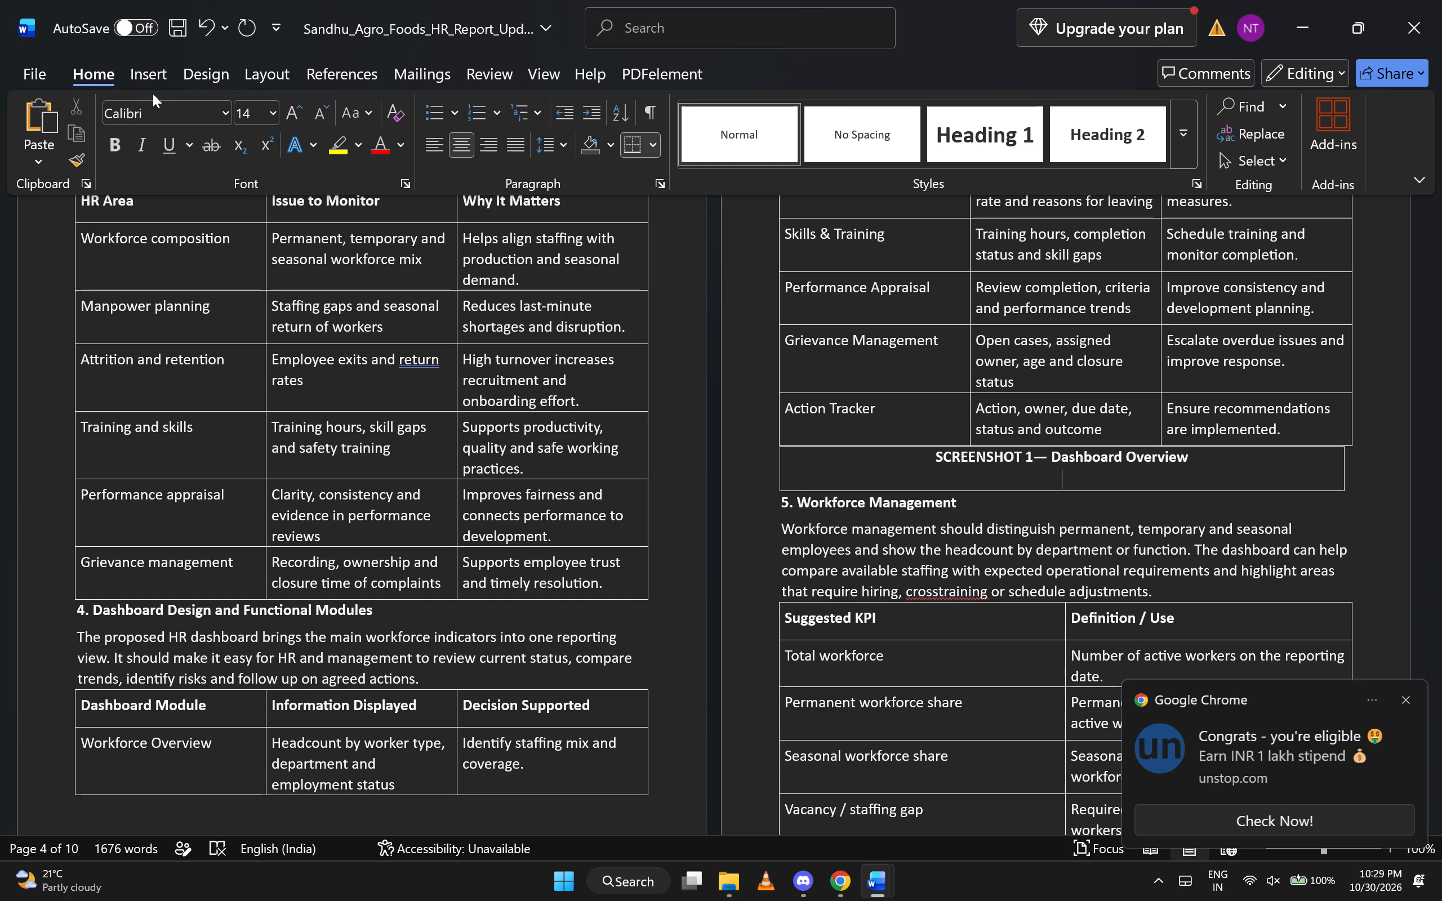
click(150, 66)
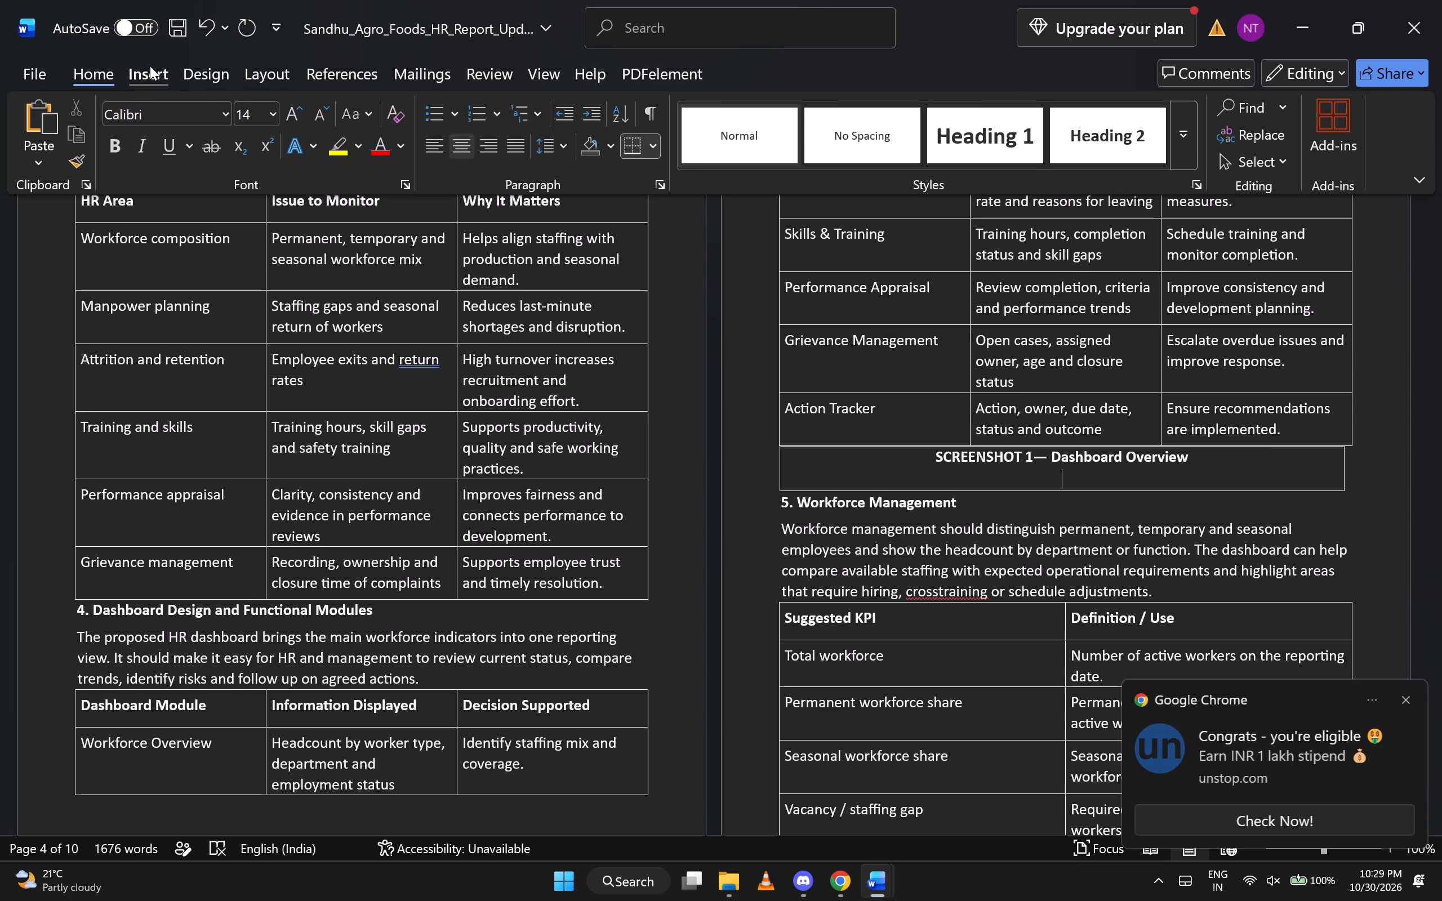
click(216, 146)
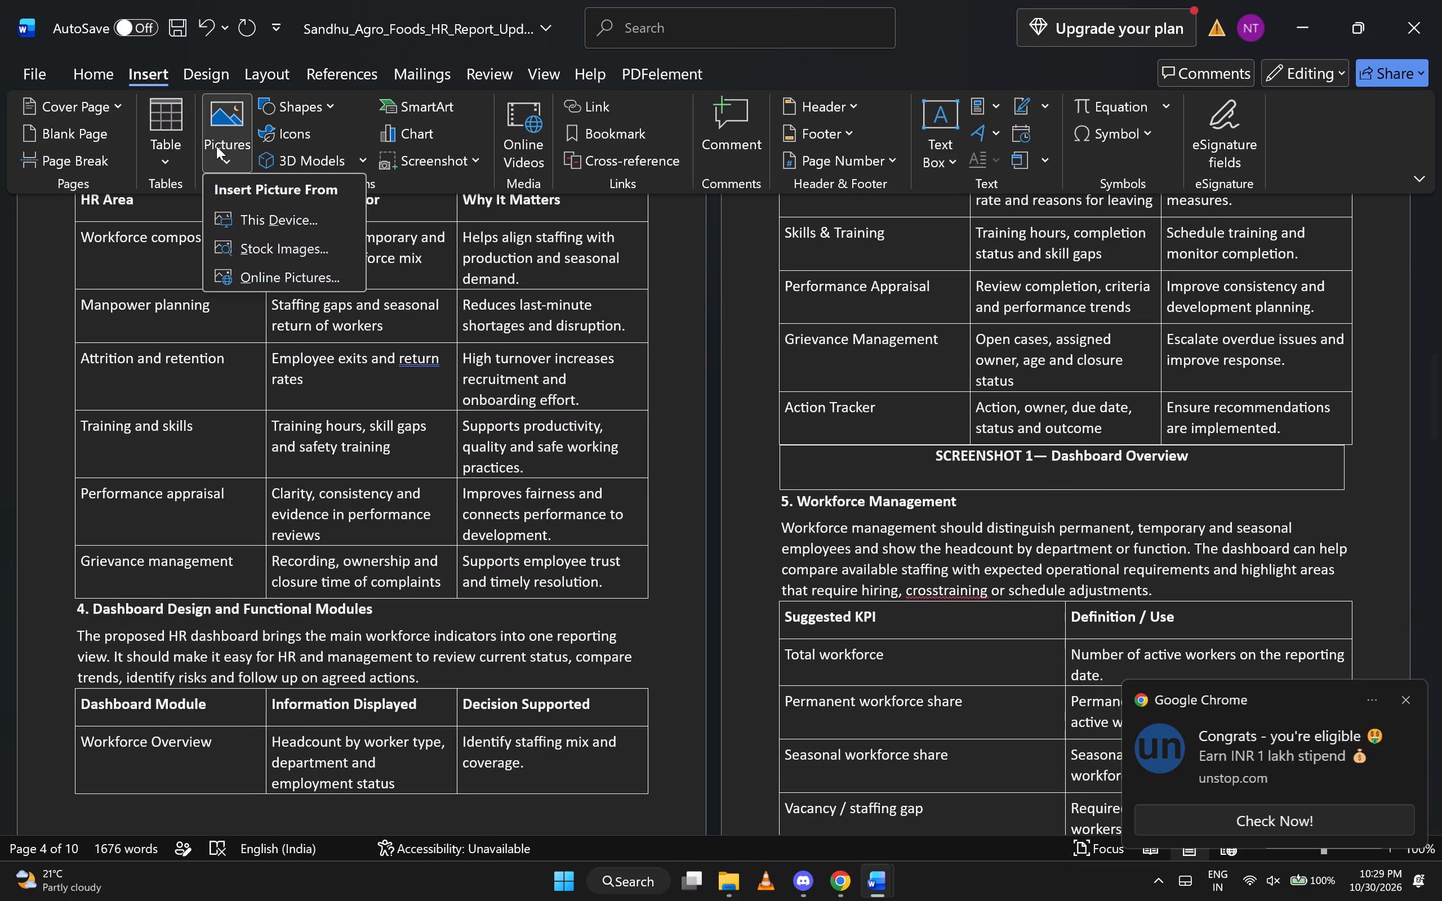
click(257, 221)
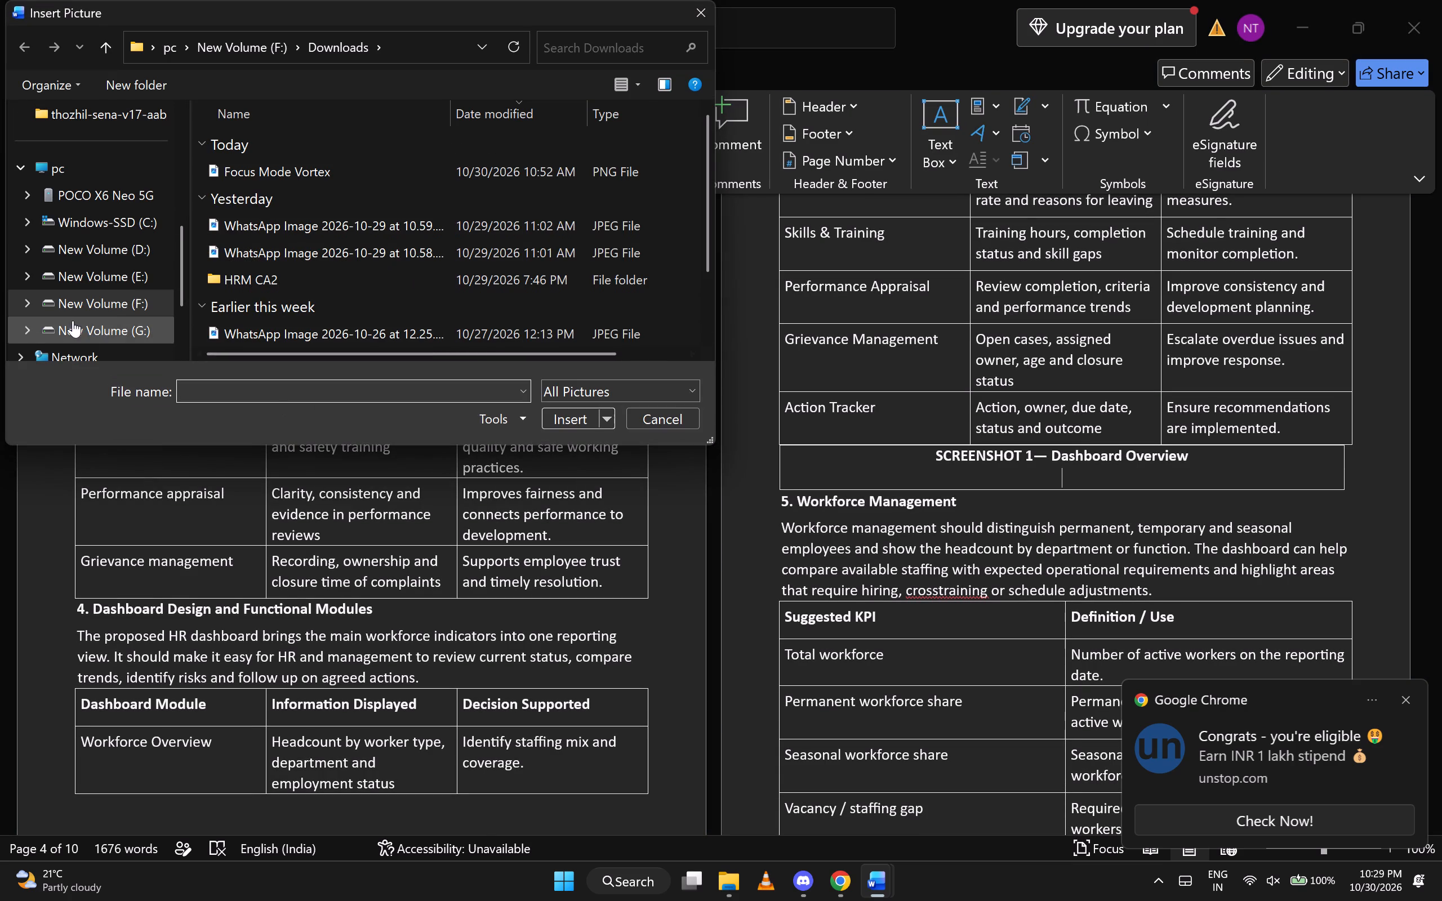
scroll(104, 118, up, 1)
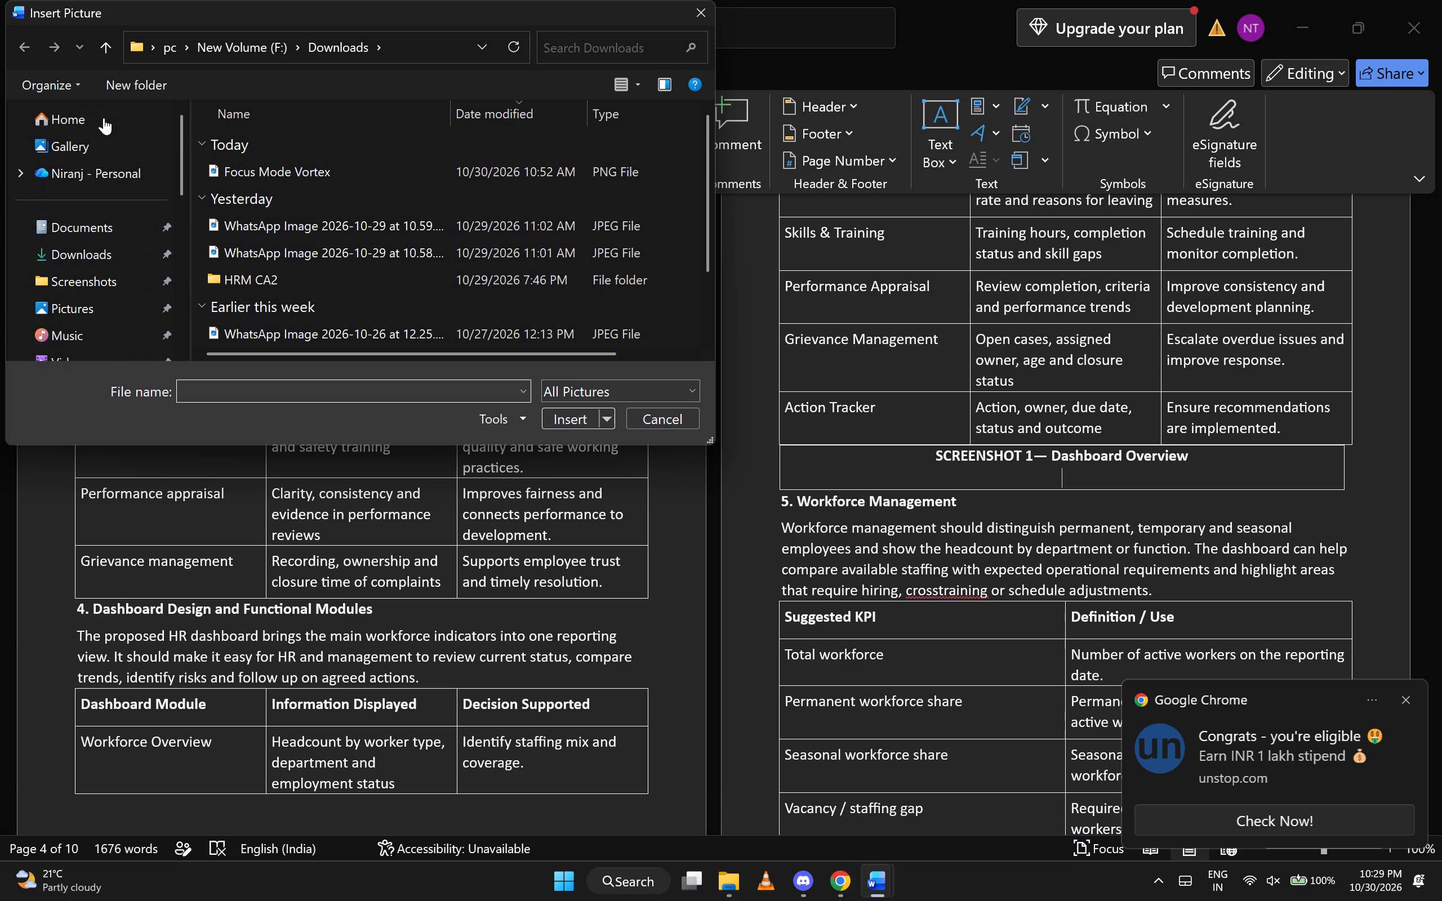
scroll(104, 118, up, 1)
click(90, 230)
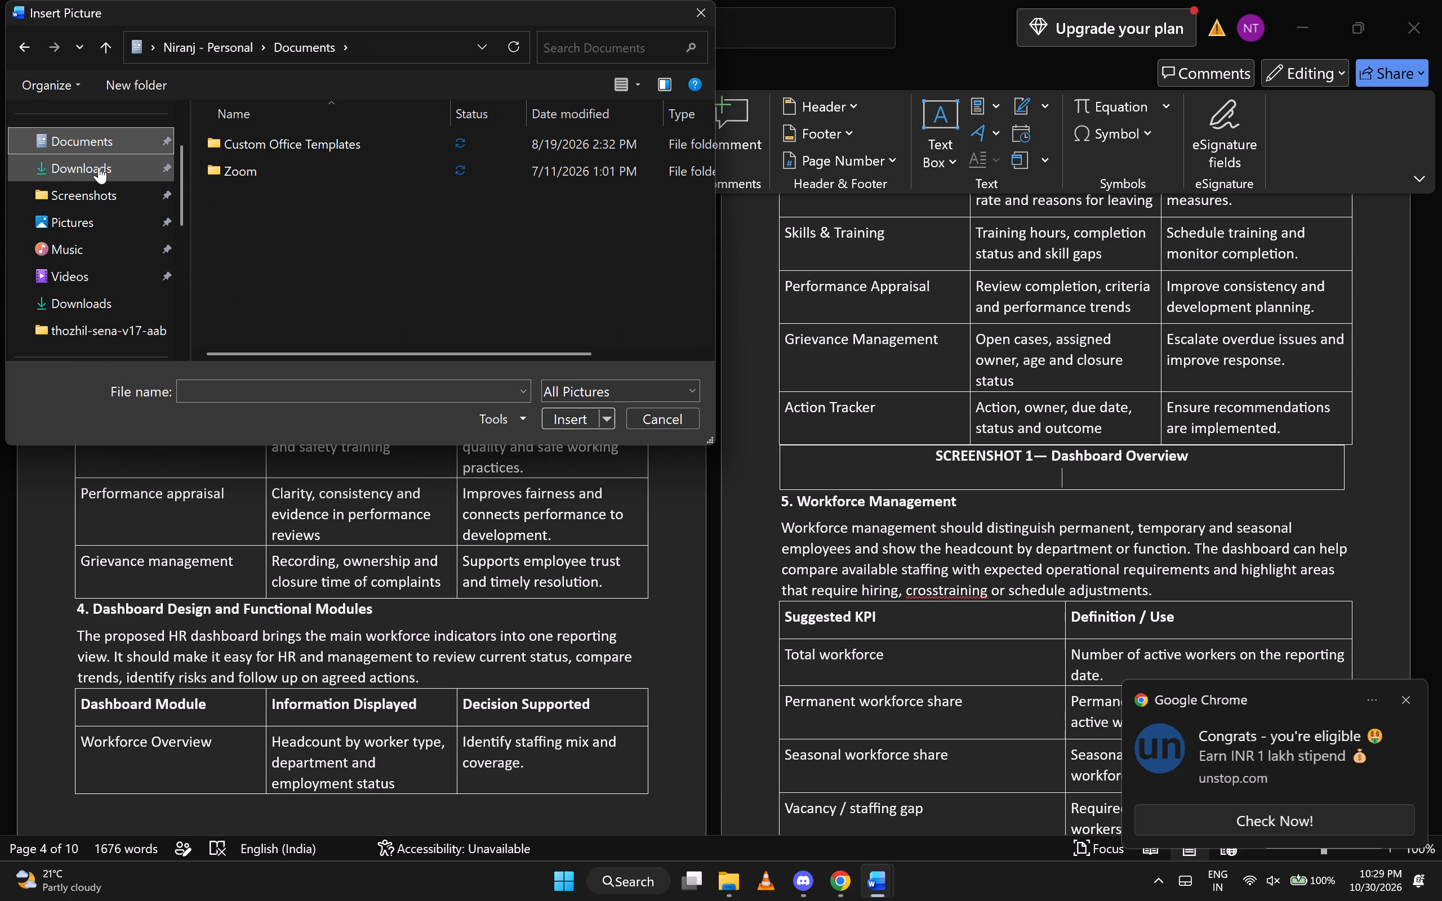
double_click(87, 201)
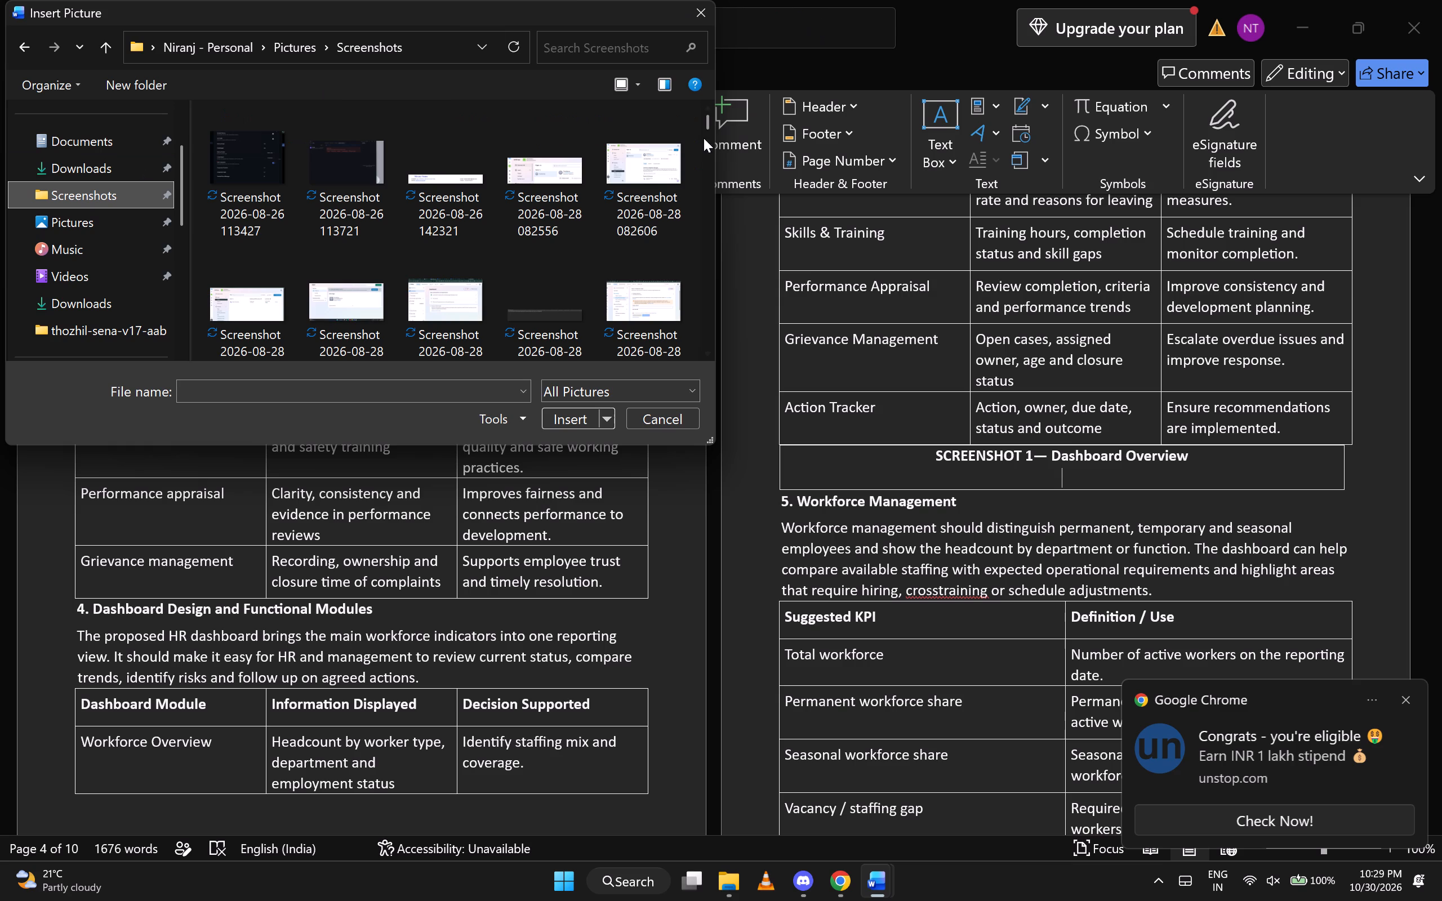
Browse the image thumbnails in the Screenshots folder for the HR dashboard overview picture.
drag(706, 124, 739, 251)
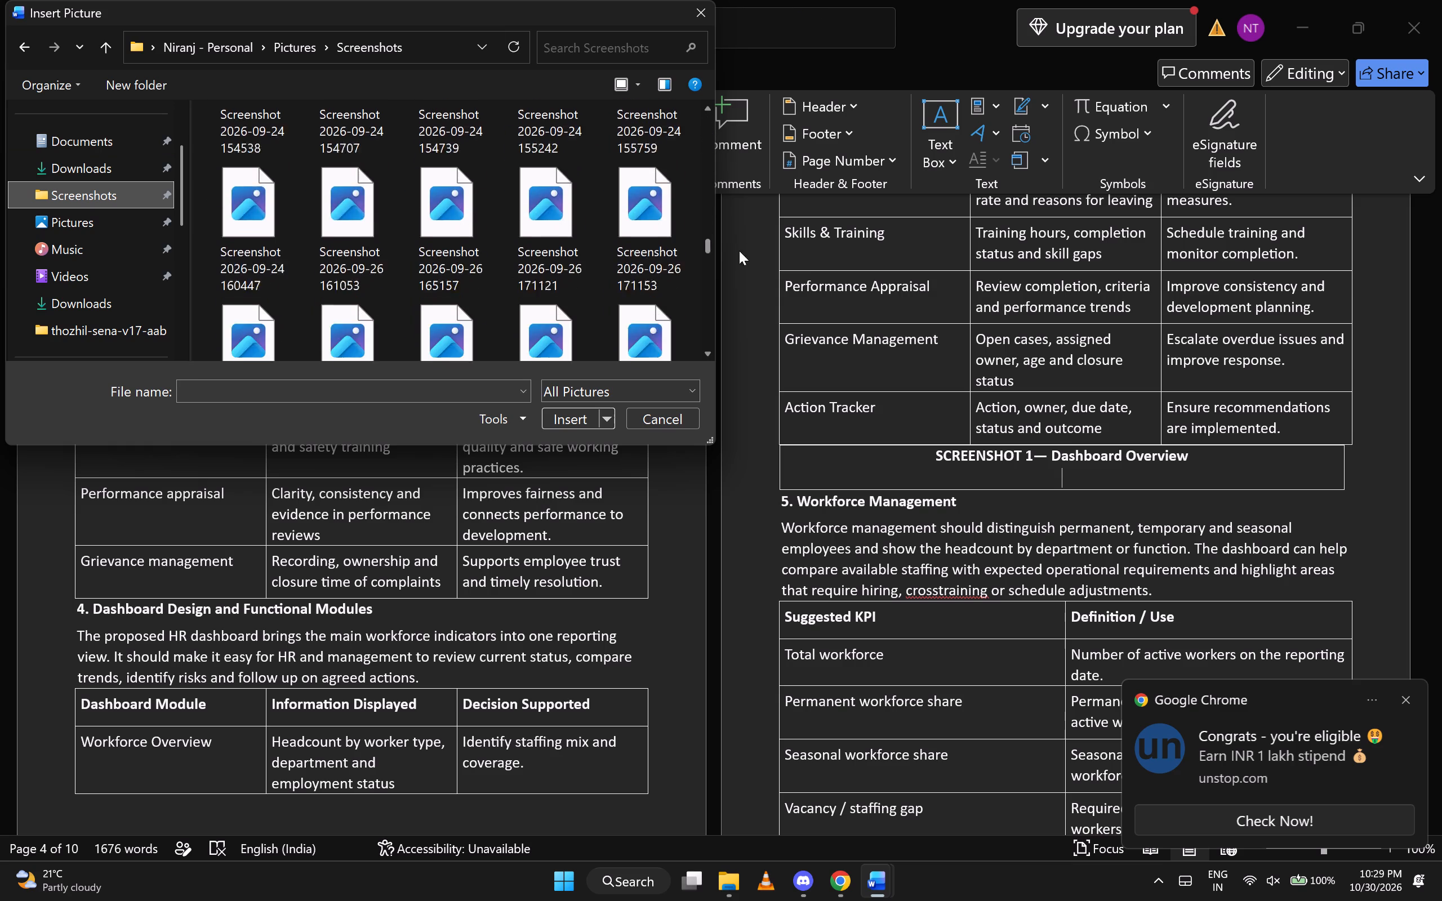
drag(739, 251, 785, 389)
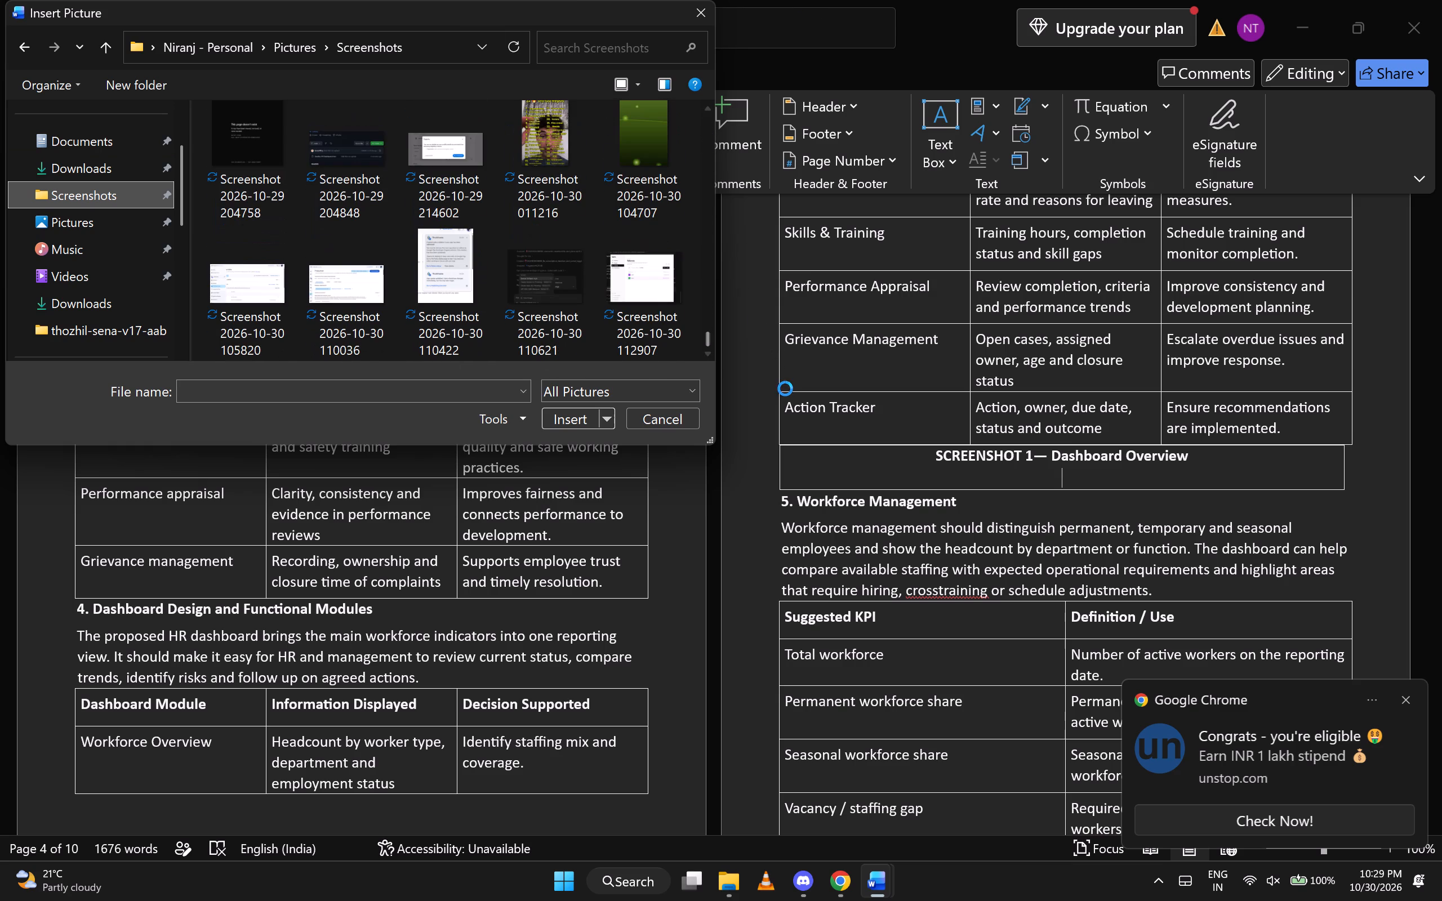
drag(704, 337, 704, 337)
drag(704, 337, 703, 319)
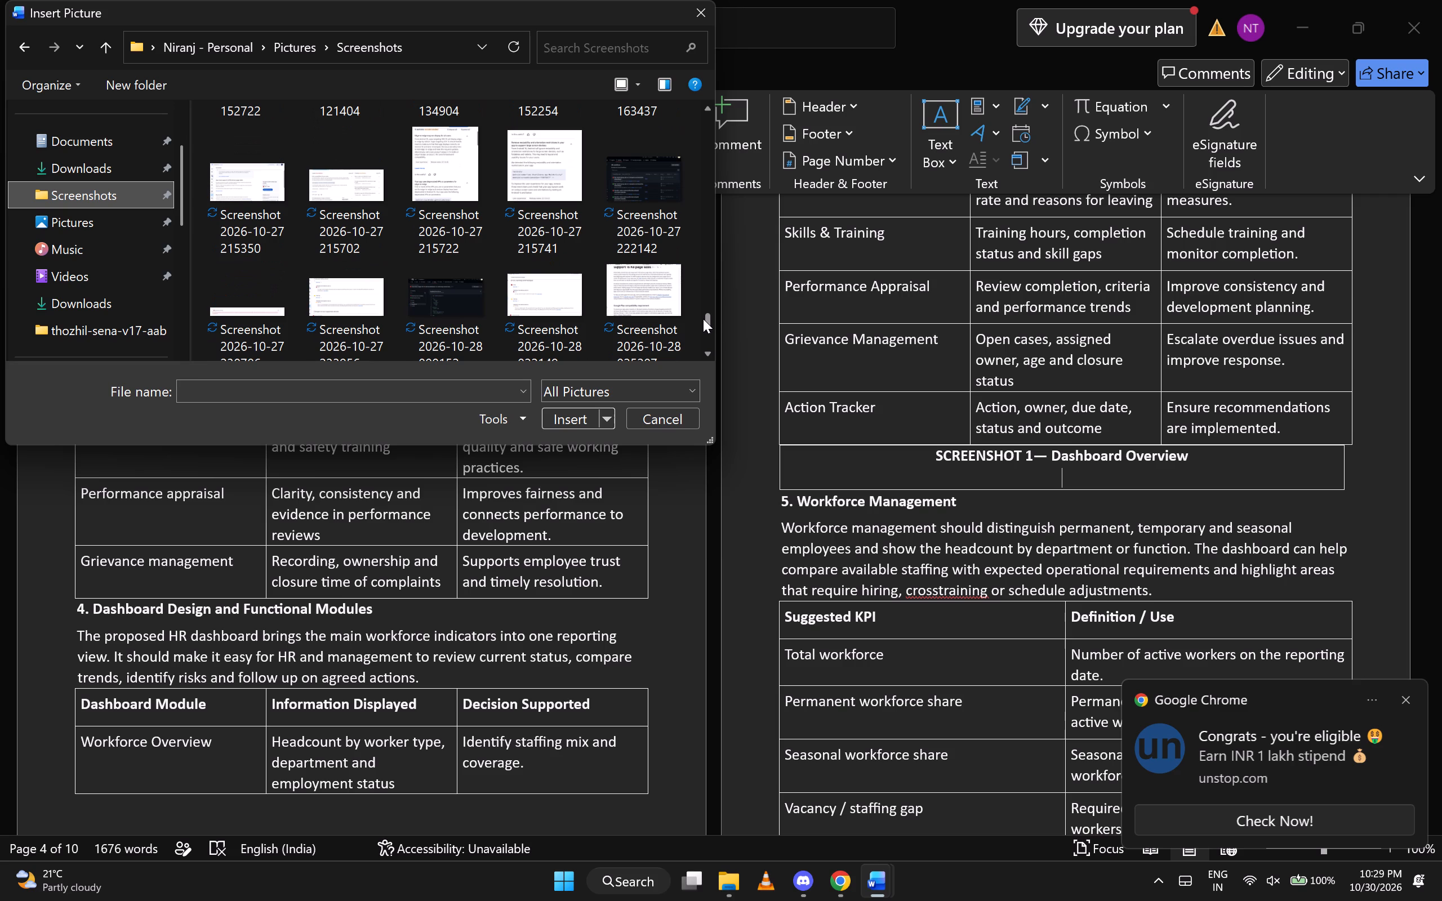
drag(703, 319, 714, 324)
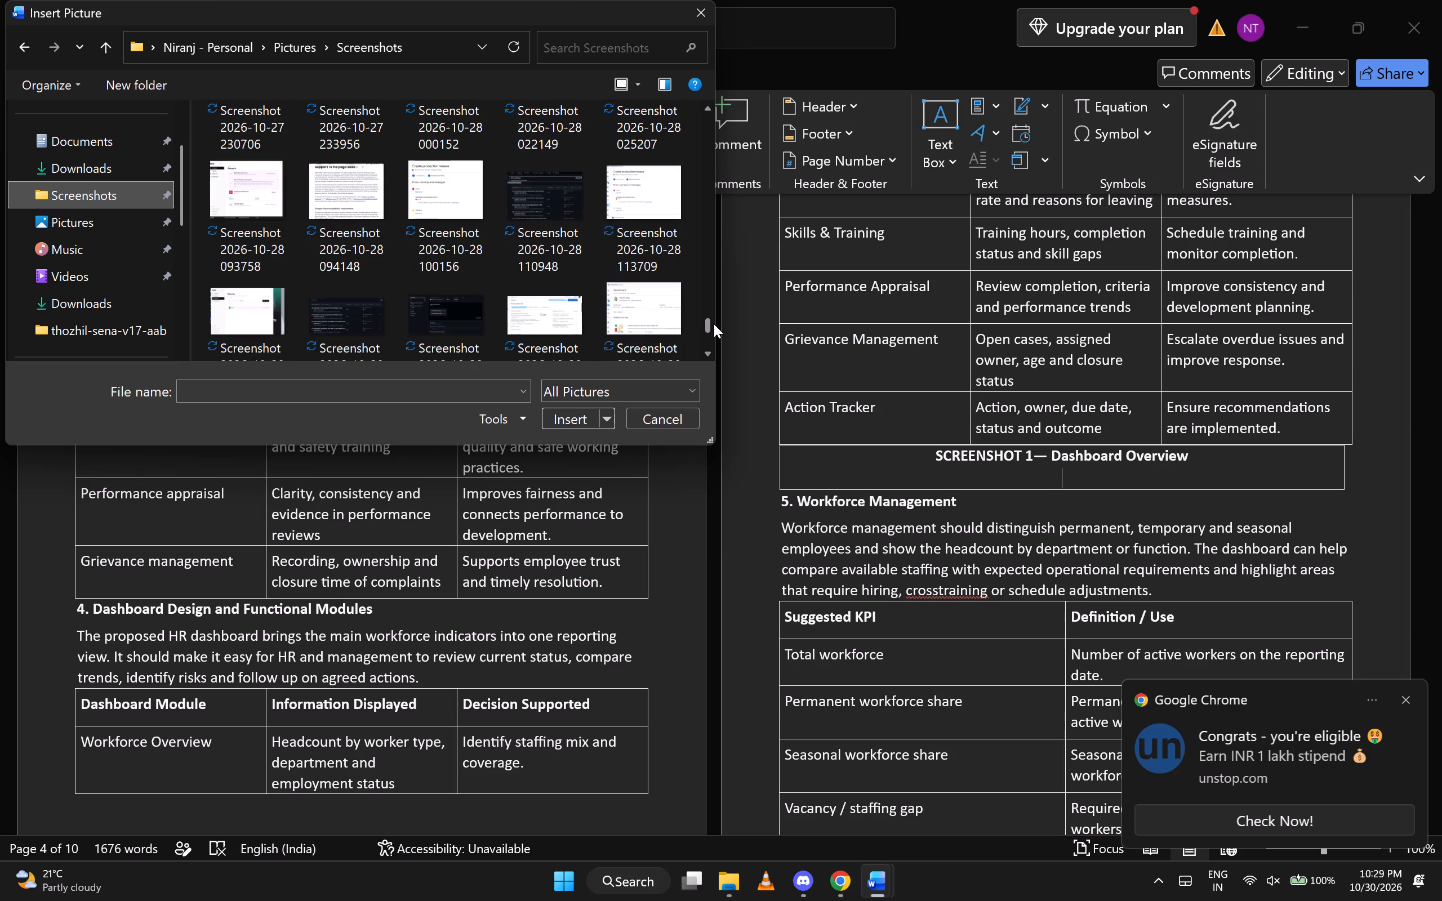
drag(714, 324, 713, 319)
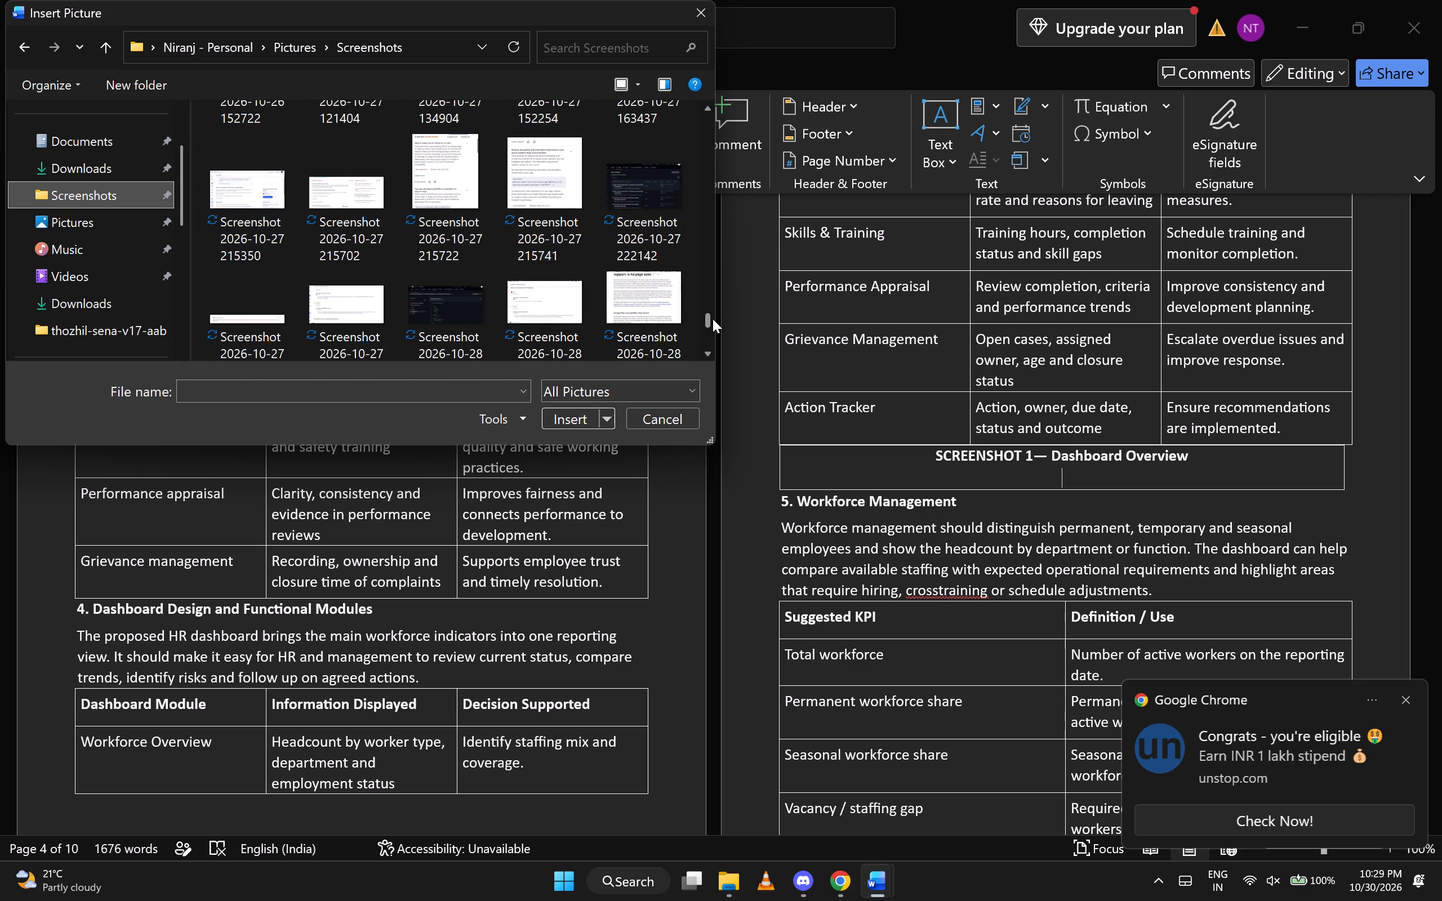
drag(713, 319, 710, 311)
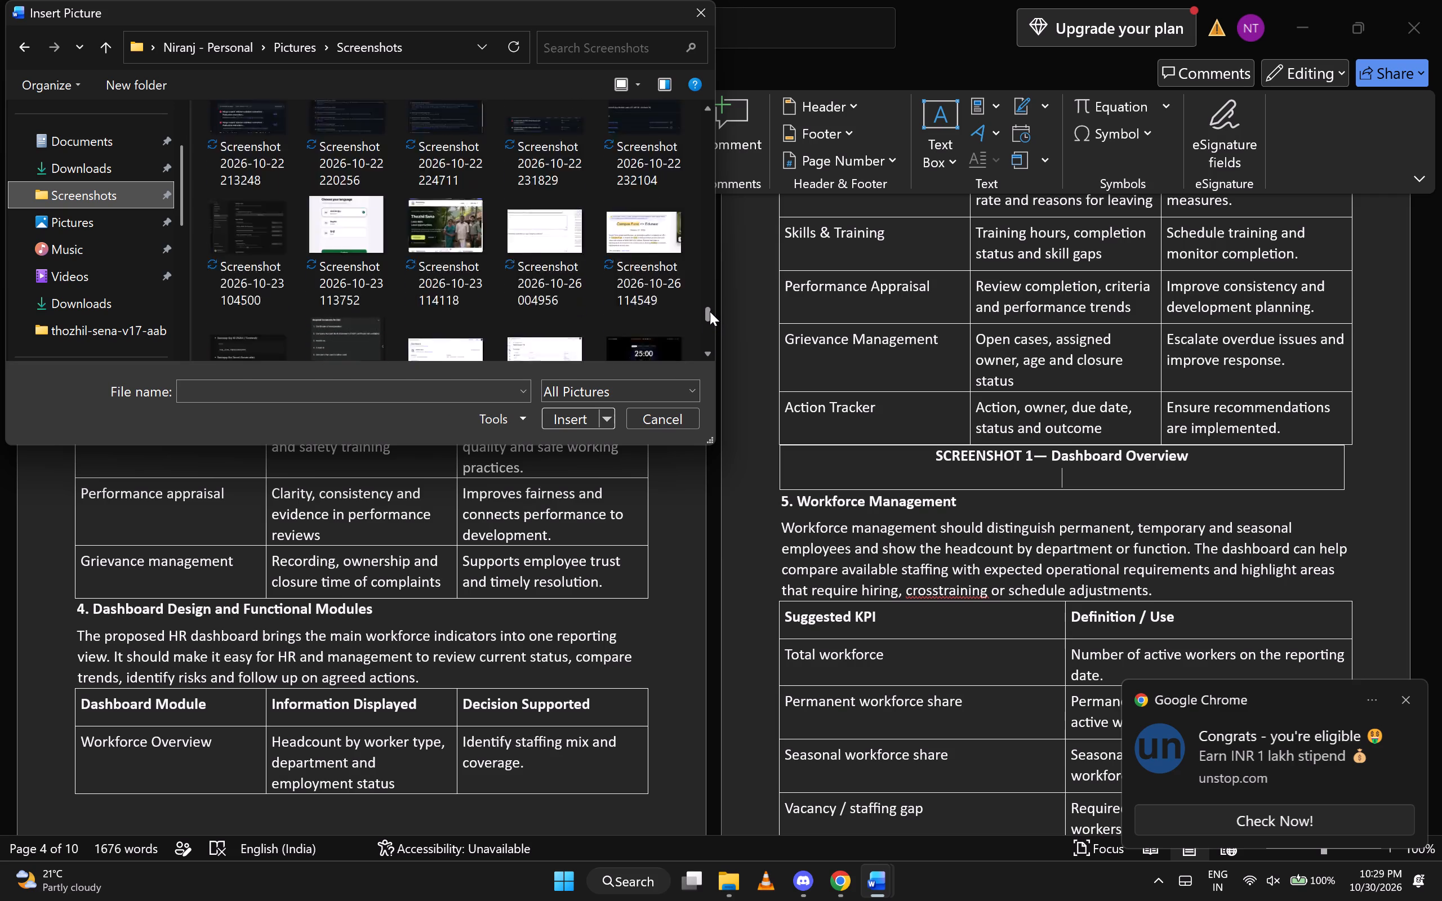
drag(710, 311, 712, 308)
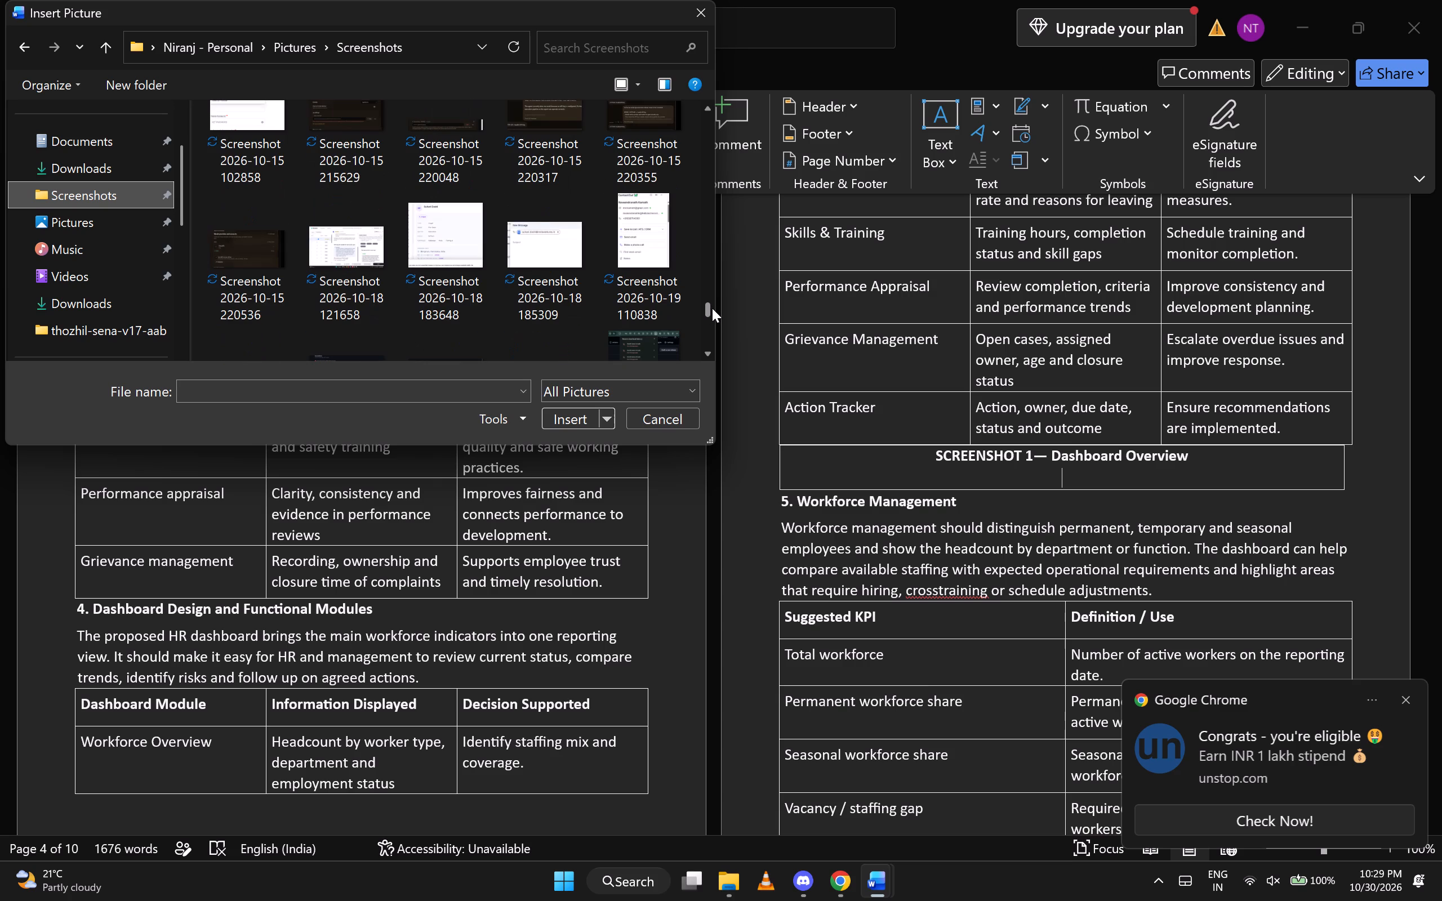
scroll(535, 213, down, 1)
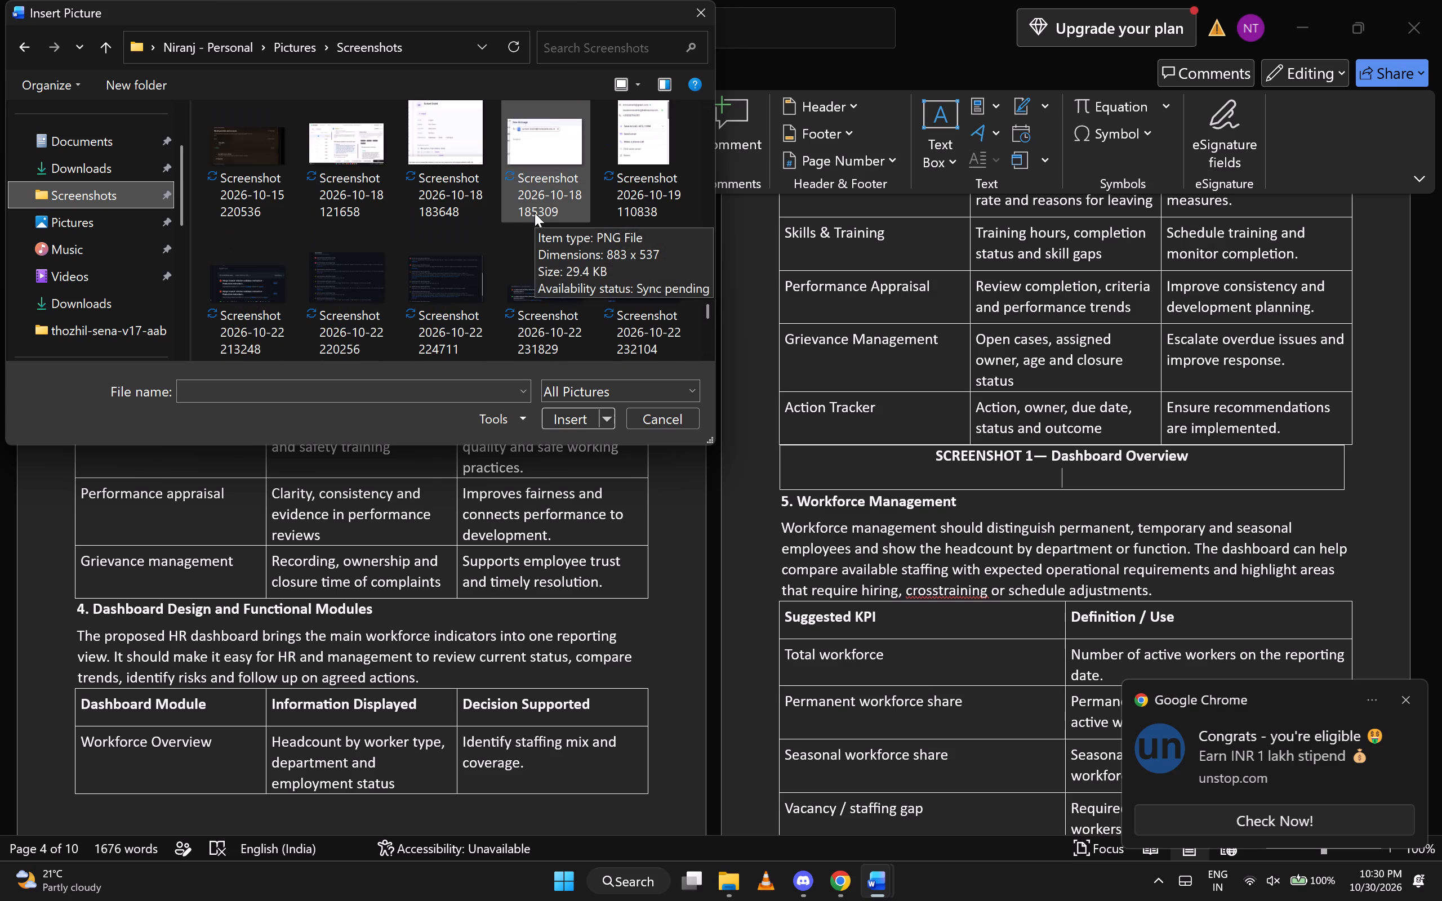
scroll(535, 213, down, 1)
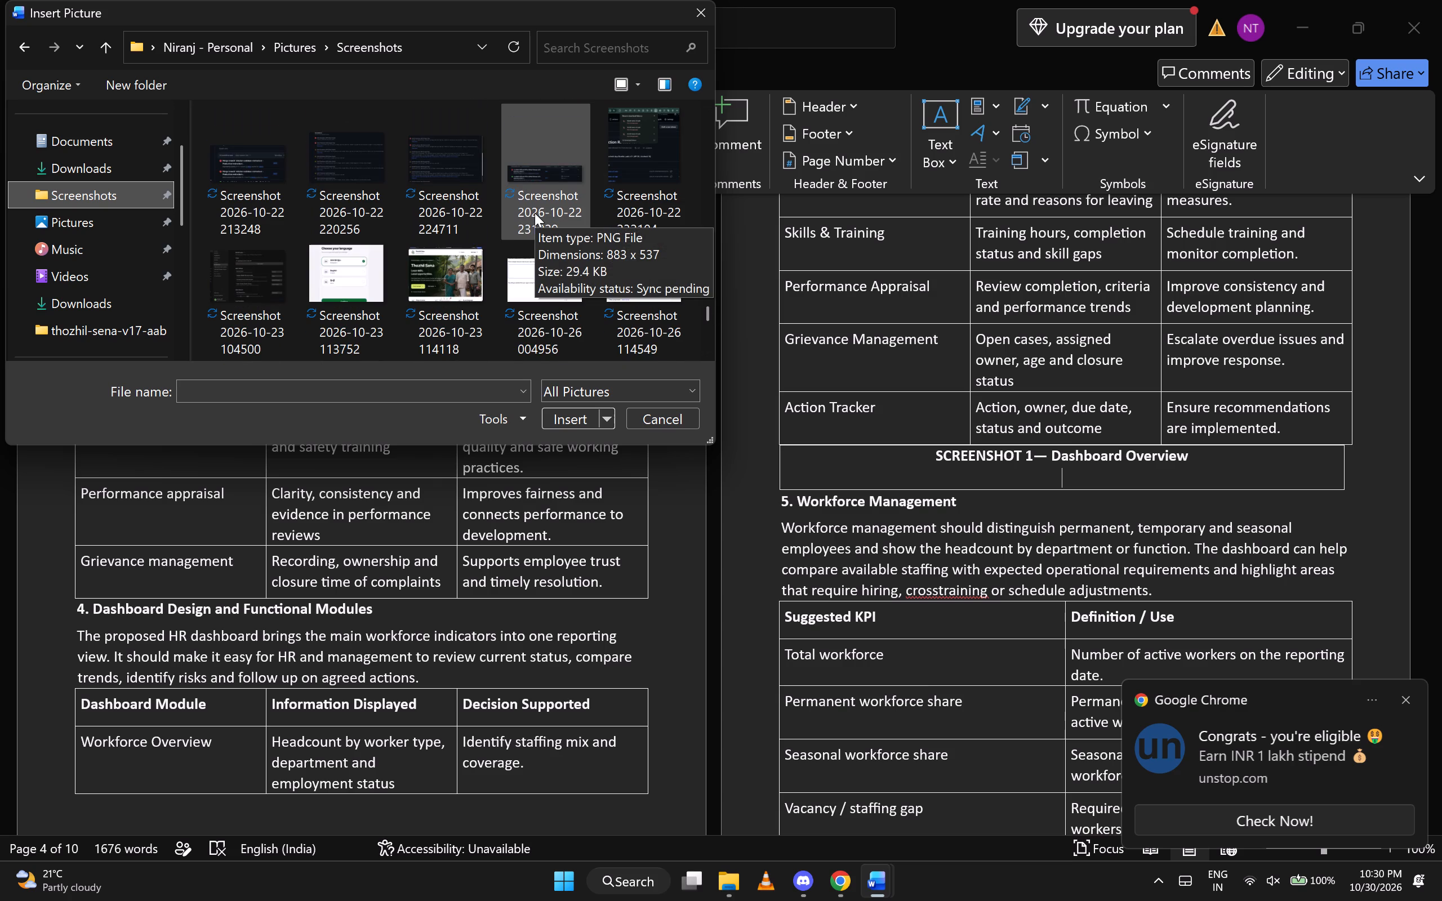
scroll(535, 213, down, 7)
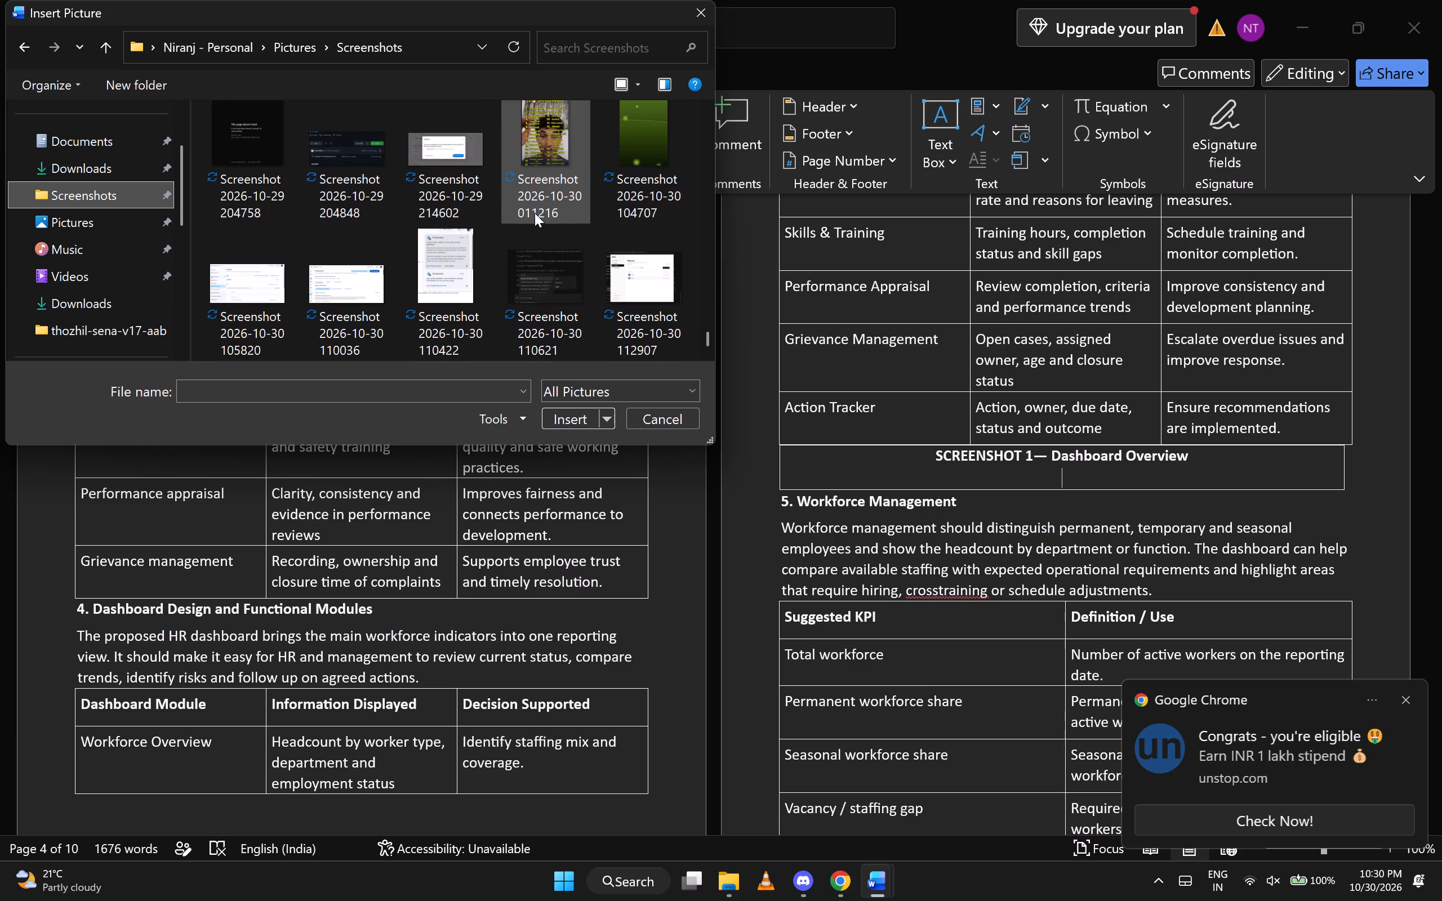
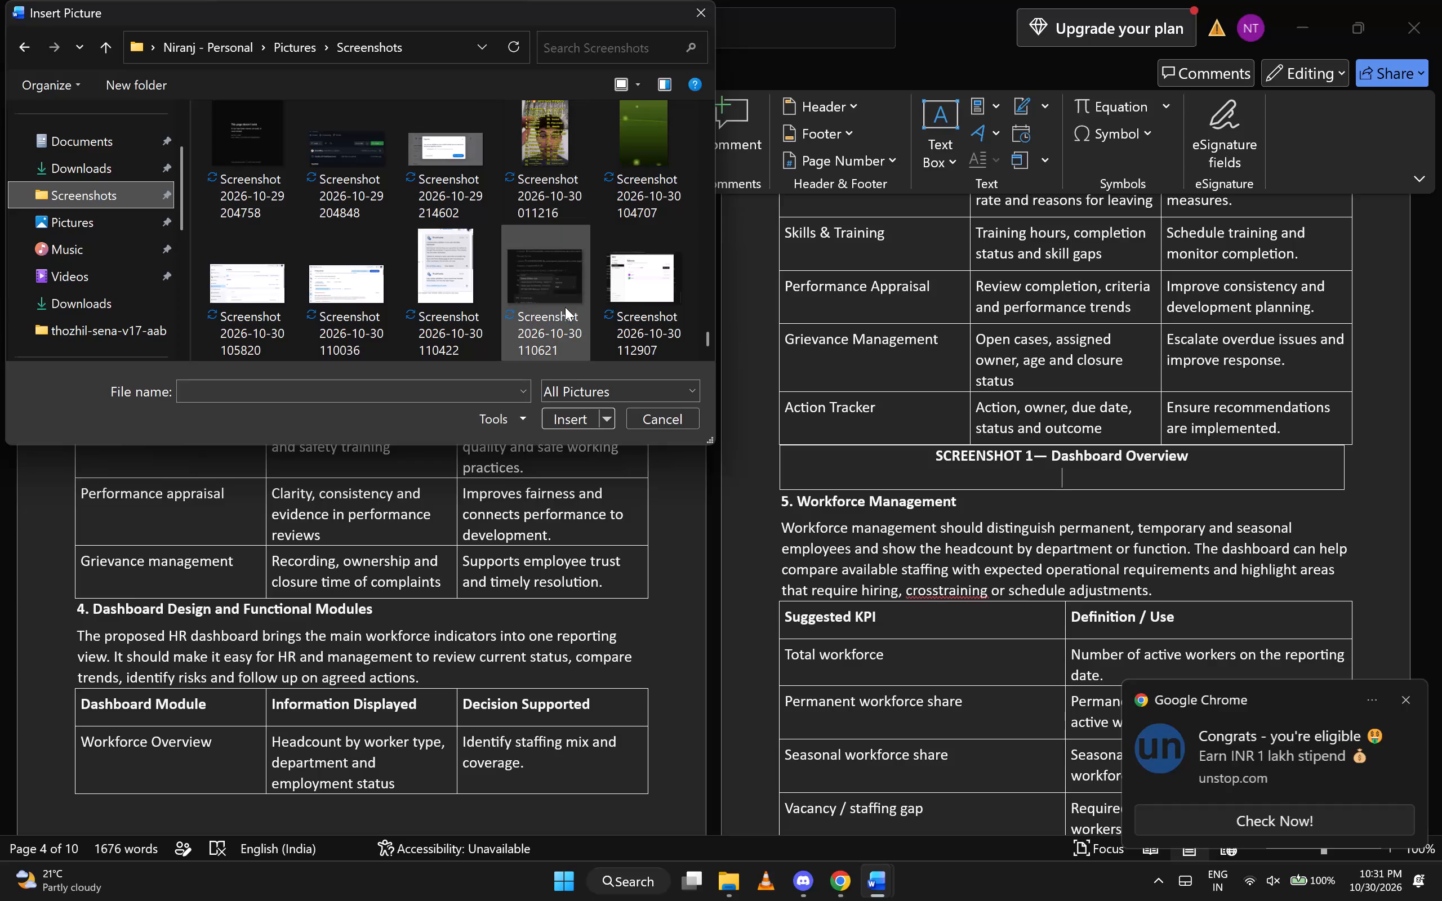
scroll(536, 425, down, 1)
scroll(582, 243, up, 1)
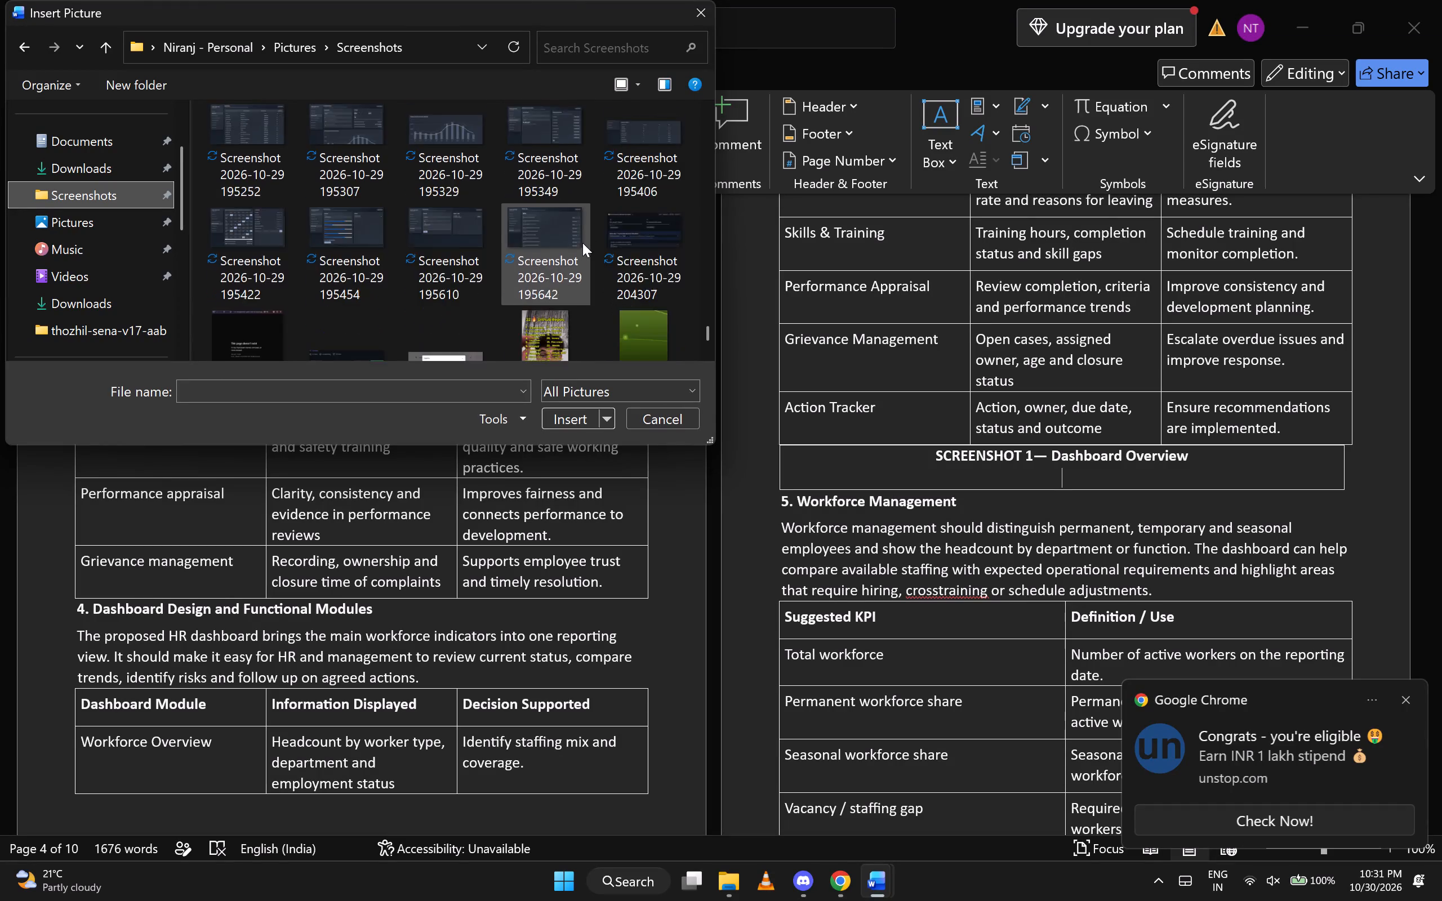
scroll(582, 243, up, 2)
click(649, 183)
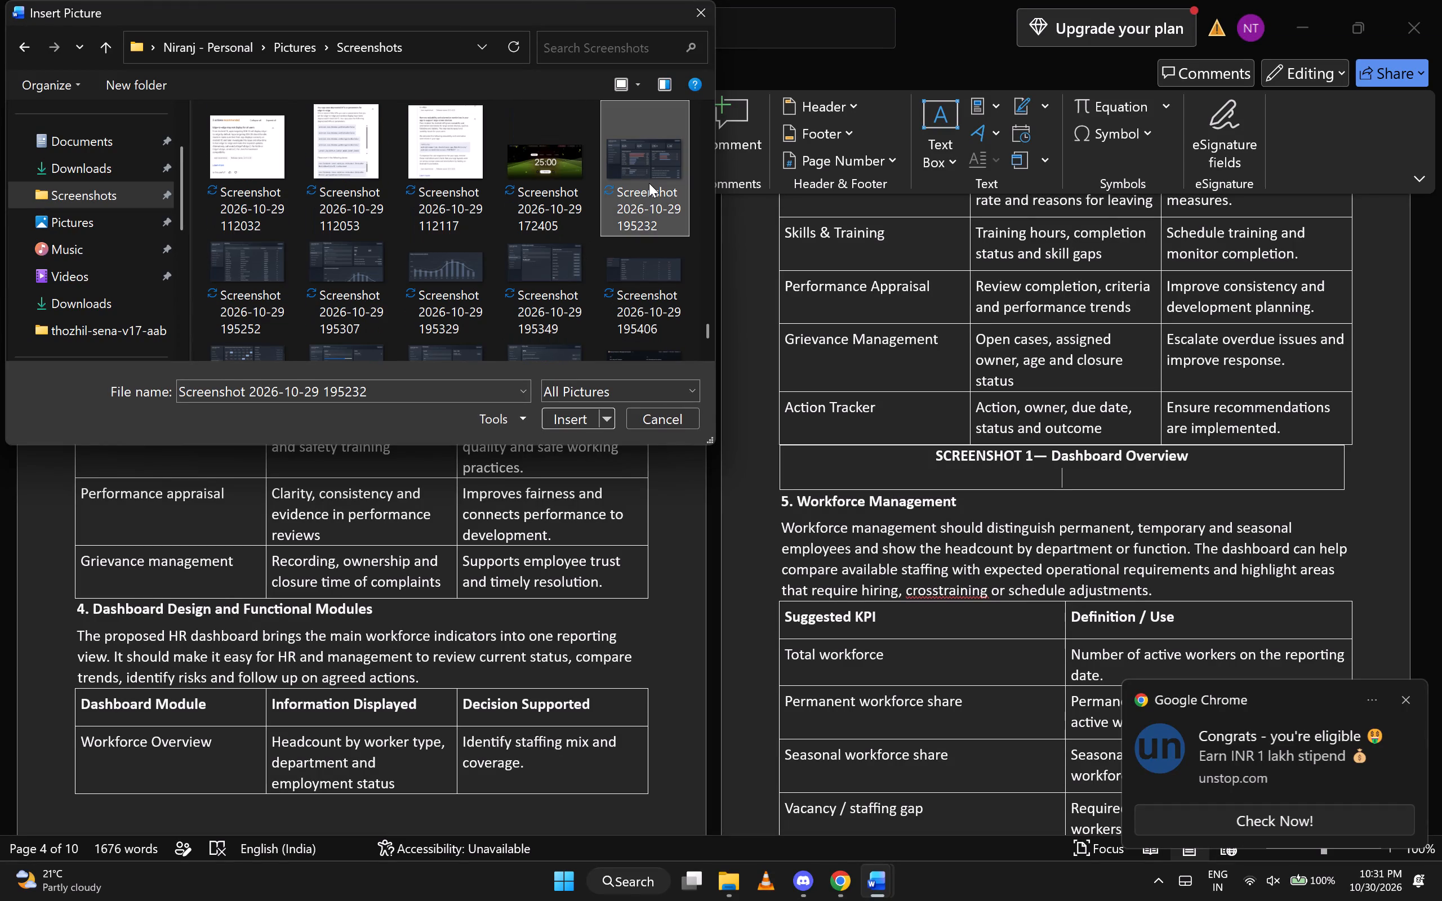
click(579, 414)
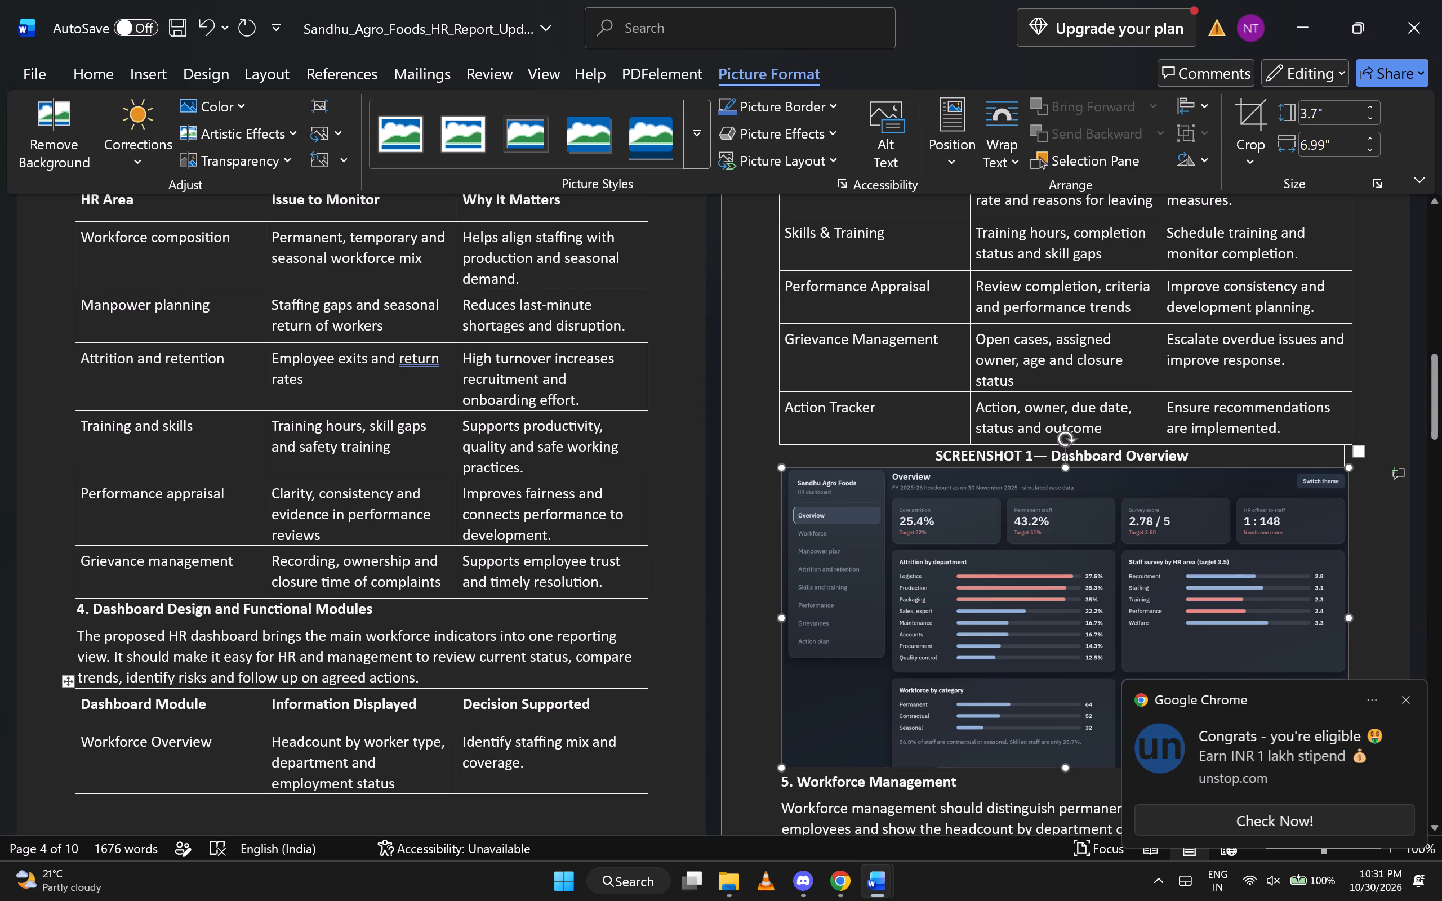
Renumber the Workforce Management screenshot caption to "SCREENSHOT 2".
scroll(950, 596, down, 4)
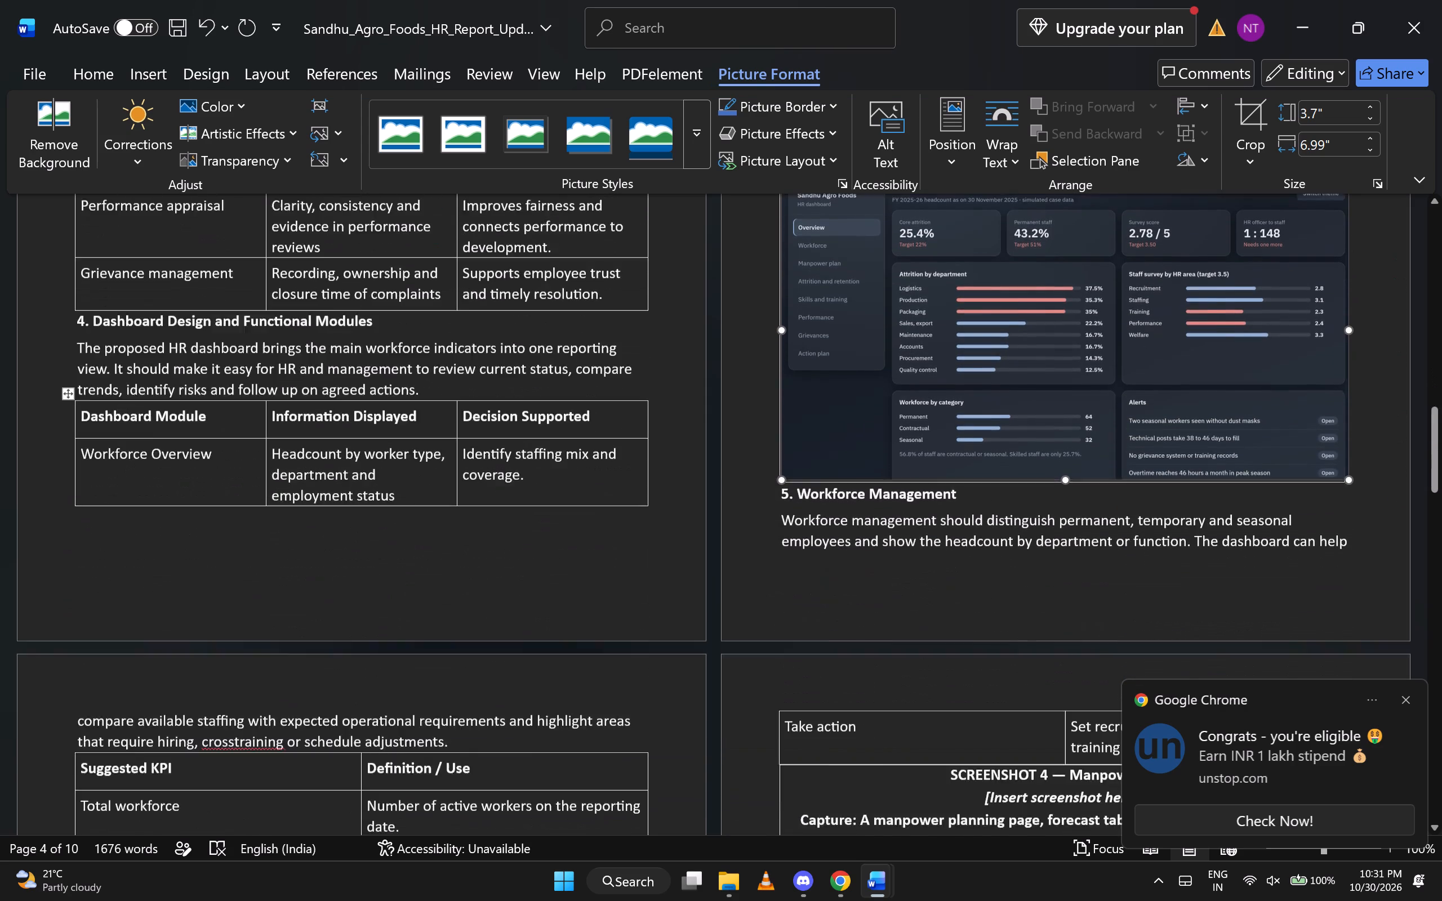
scroll(950, 596, down, 2)
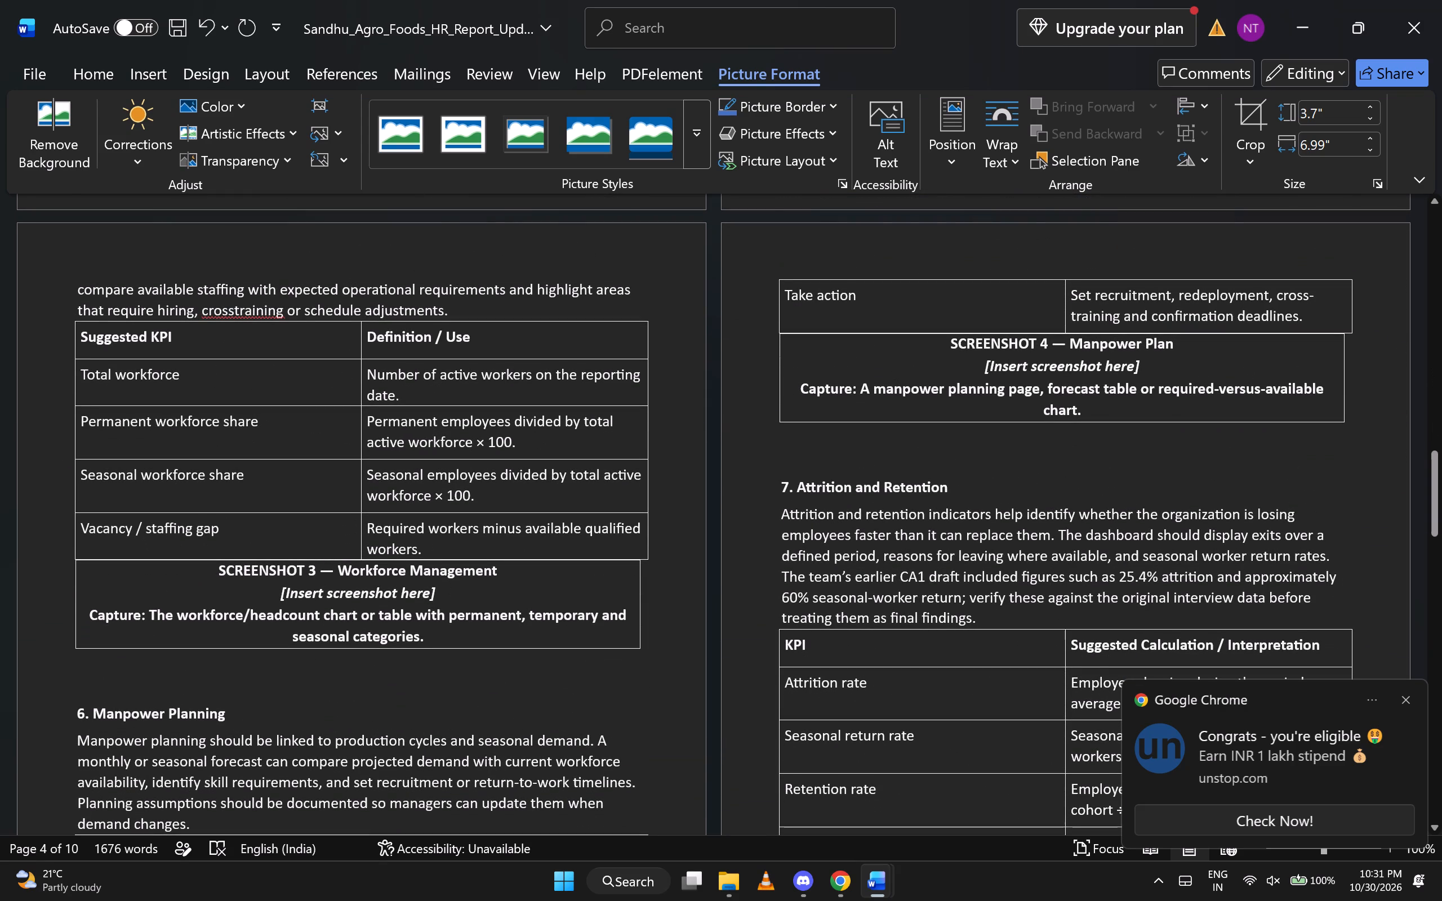
click(319, 566)
key(BackSpace)
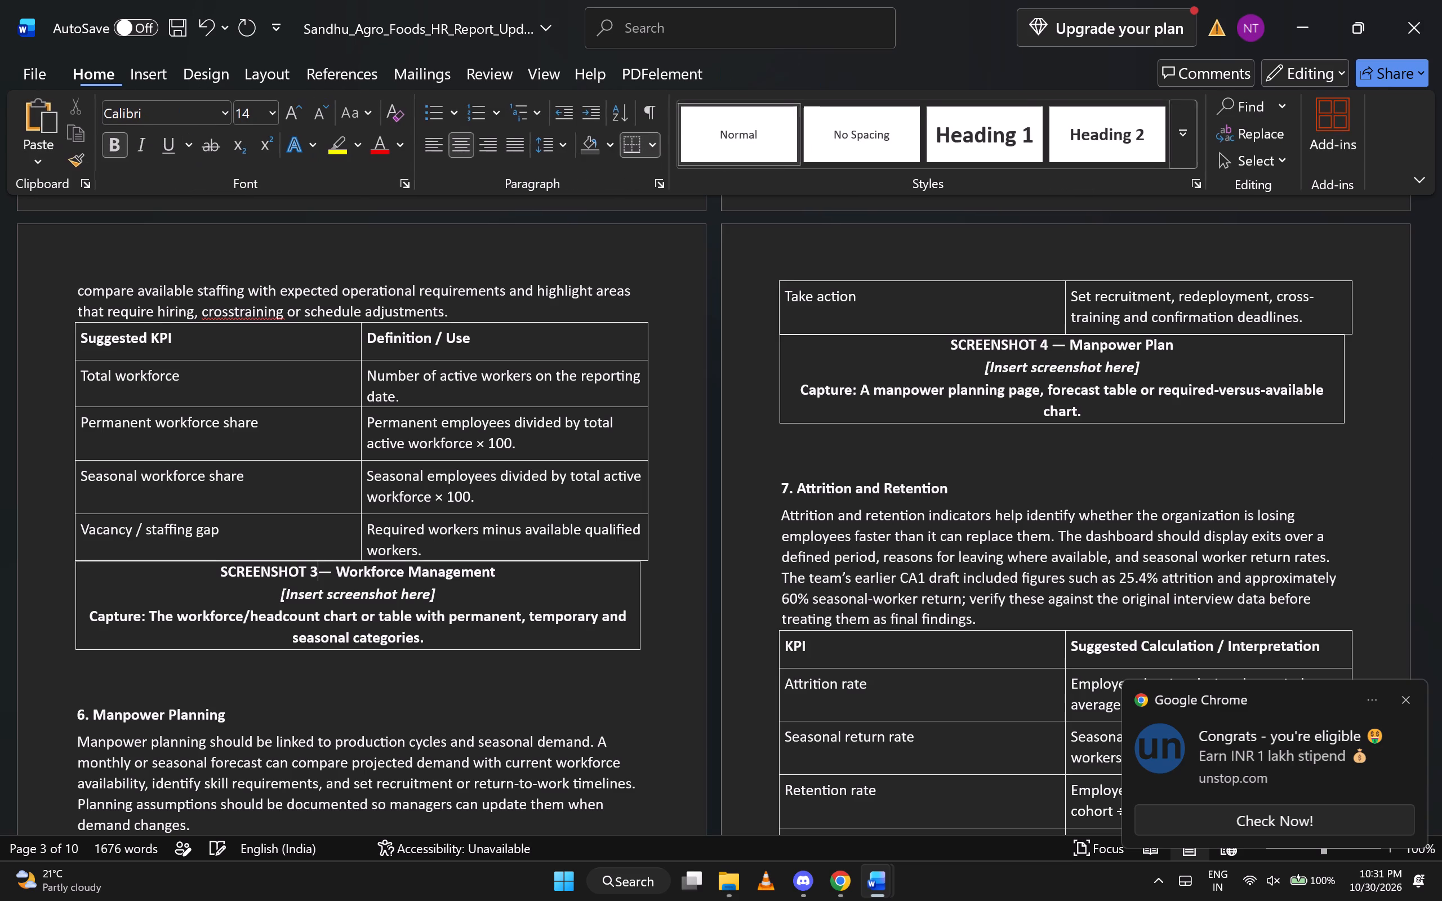
key(BackSpace)
key(2)
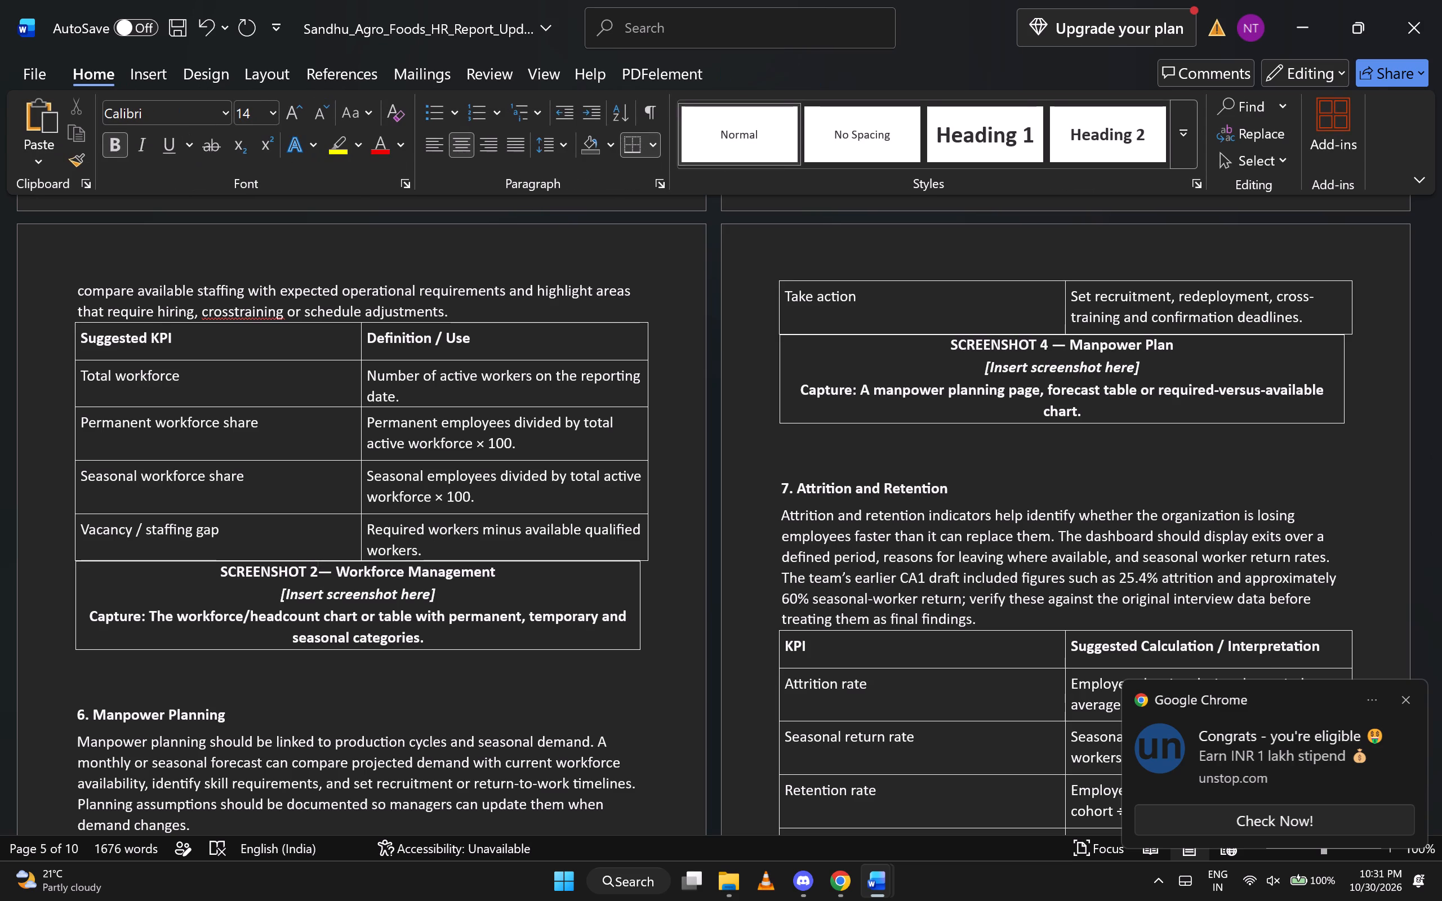
Delete the "[Insert screenshot here]" and "Capture: The workforce/headcount chart…" text from the Workforce Management box, keeping an empty line under the caption.
click(449, 588)
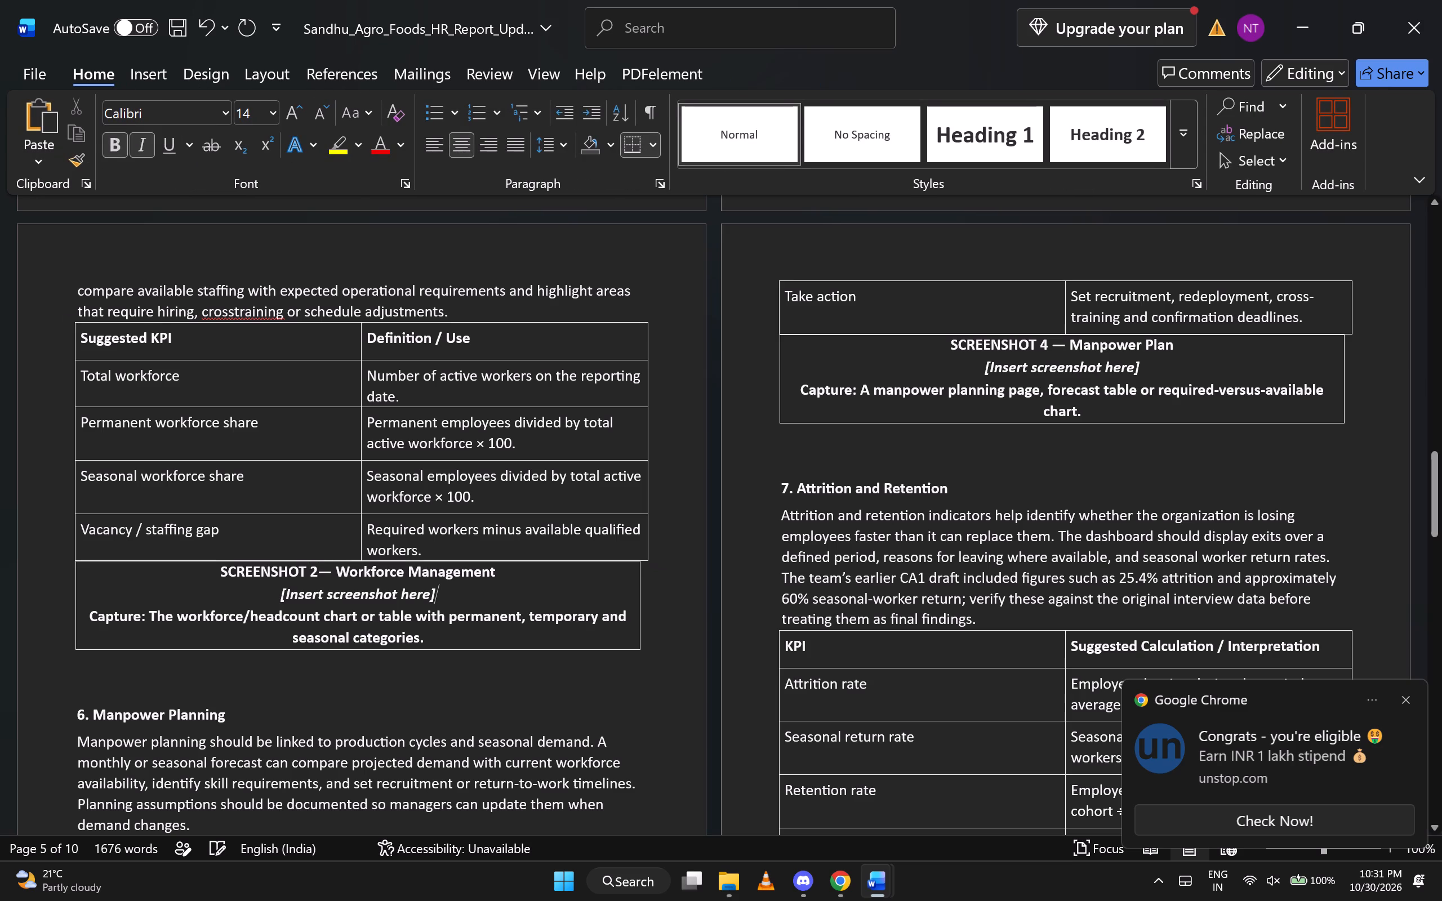
click(439, 632)
drag(281, 586, 423, 626)
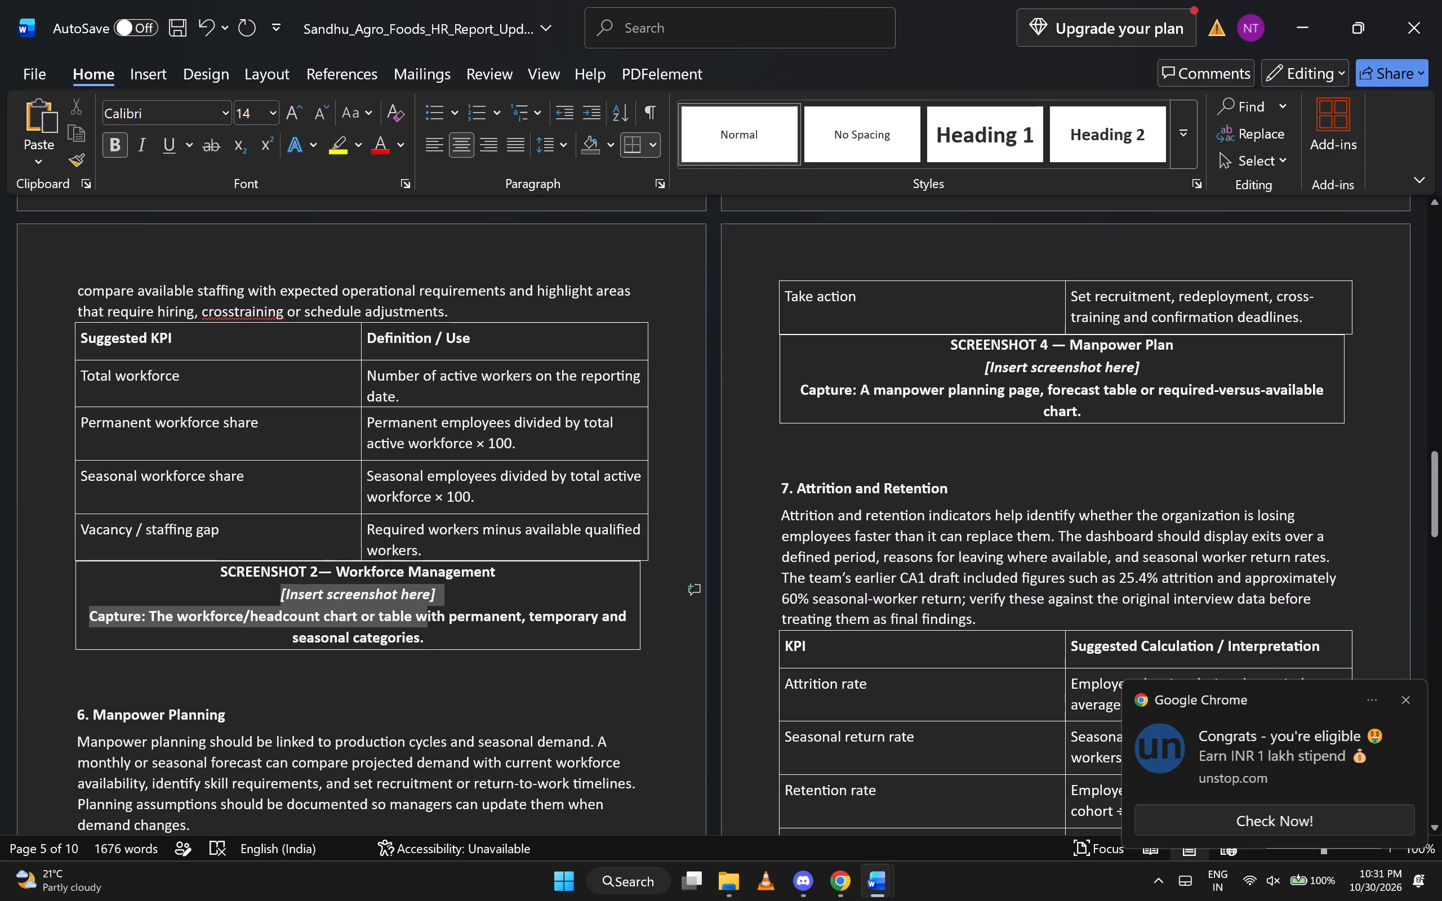
drag(423, 626, 429, 622)
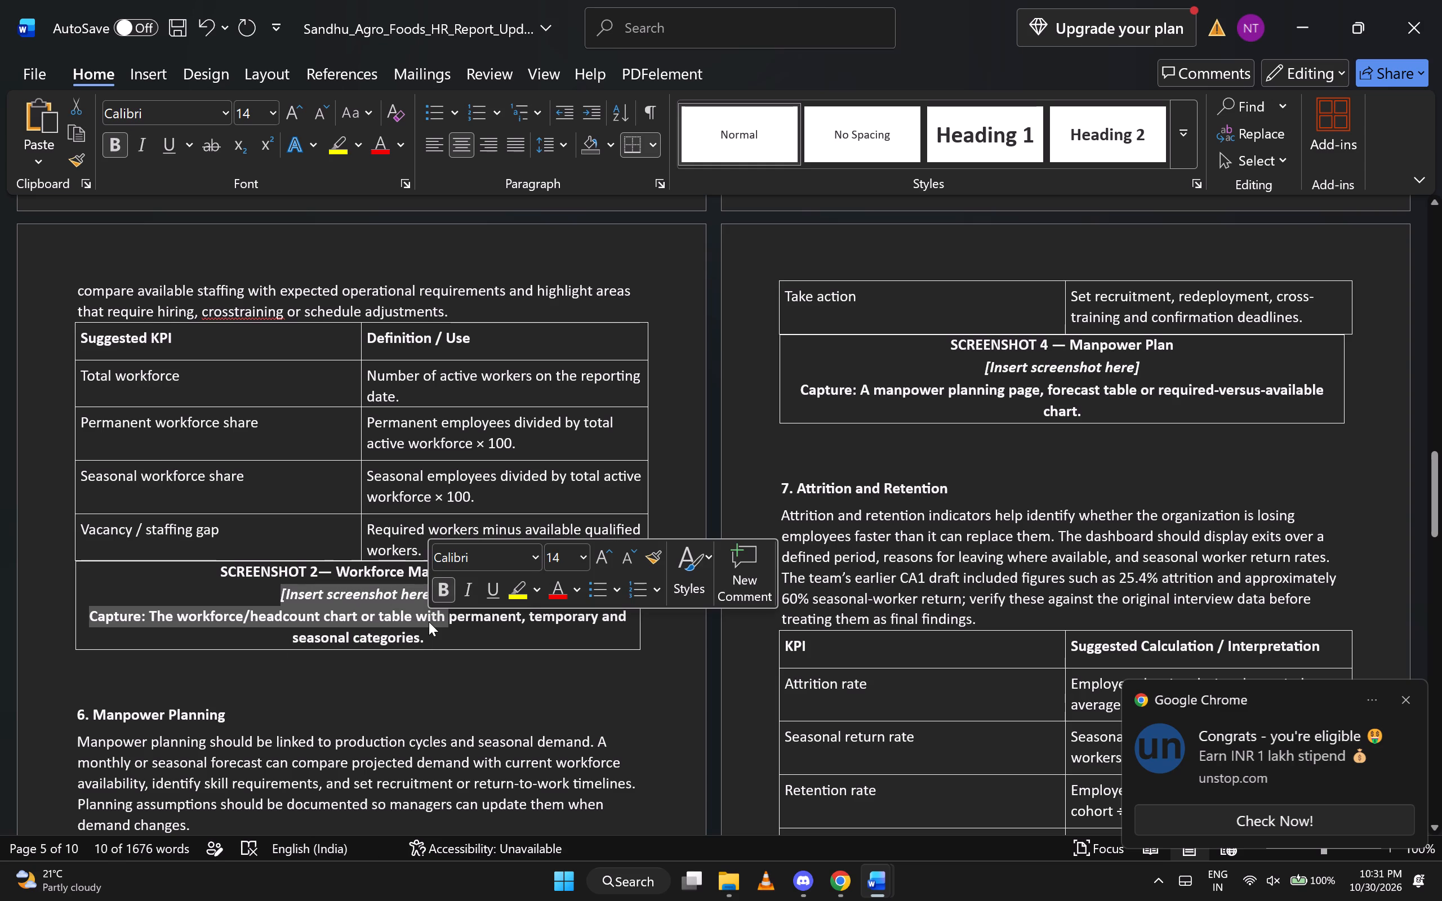
key(BackSpace)
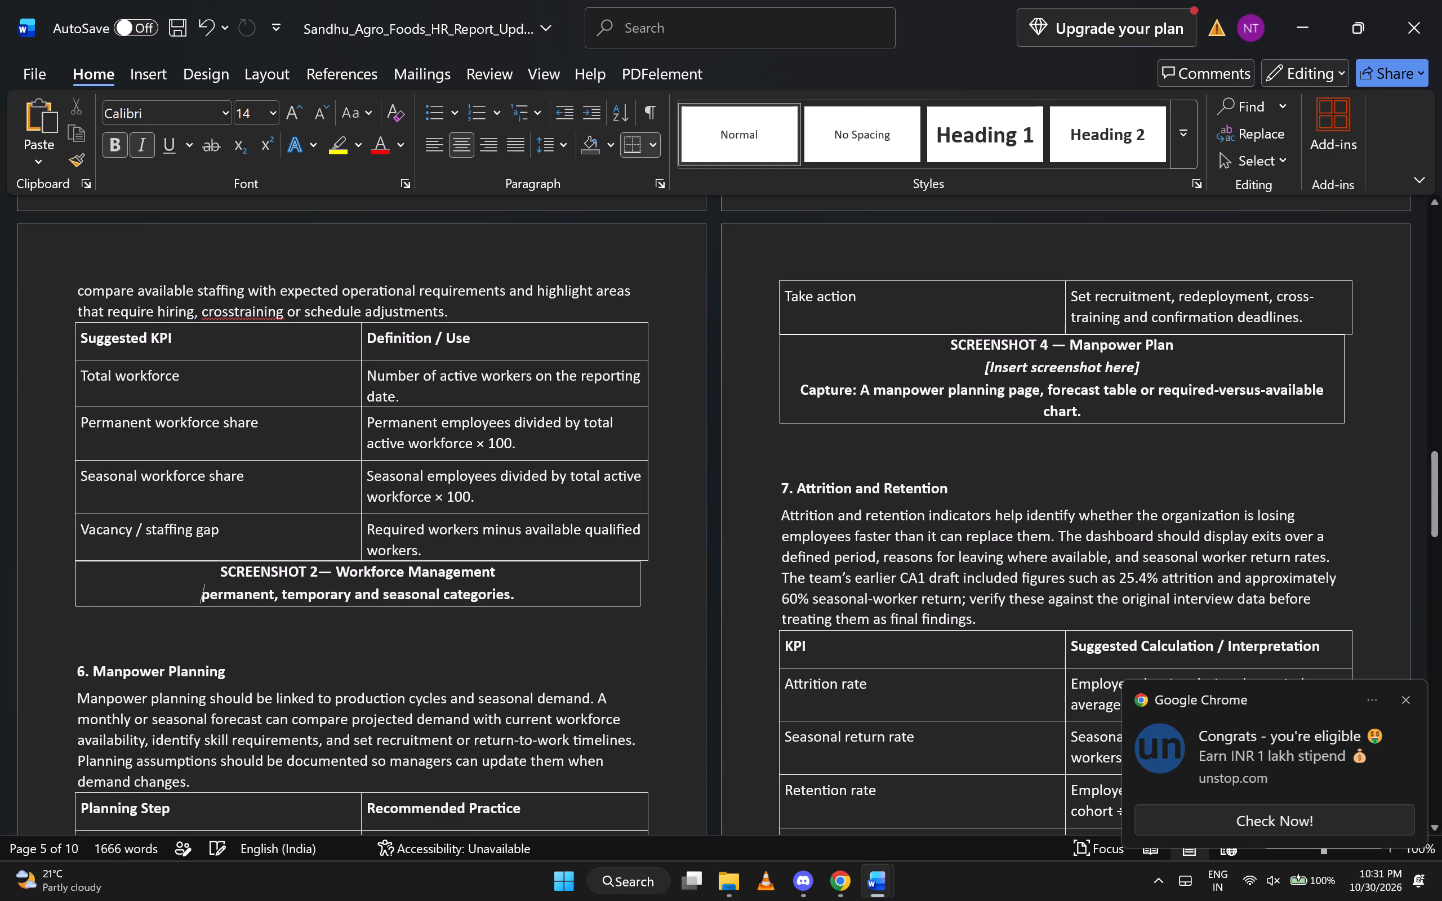
click(515, 596)
key(BackSpace)
key(BackSpace)
key(BackSpace)
key(BackSpace)
key(BackSpace)
key(BackSpace)
key(BackSpace)
key(BackSpace)
key(BackSpace)
key(BackSpace)
key(BackSpace)
key(BackSpace)
key(BackSpace)
key(BackSpace)
key(BackSpace)
key(BackSpace)
key(BackSpace)
key(BackSpace)
key(BackSpace)
key(BackSpace)
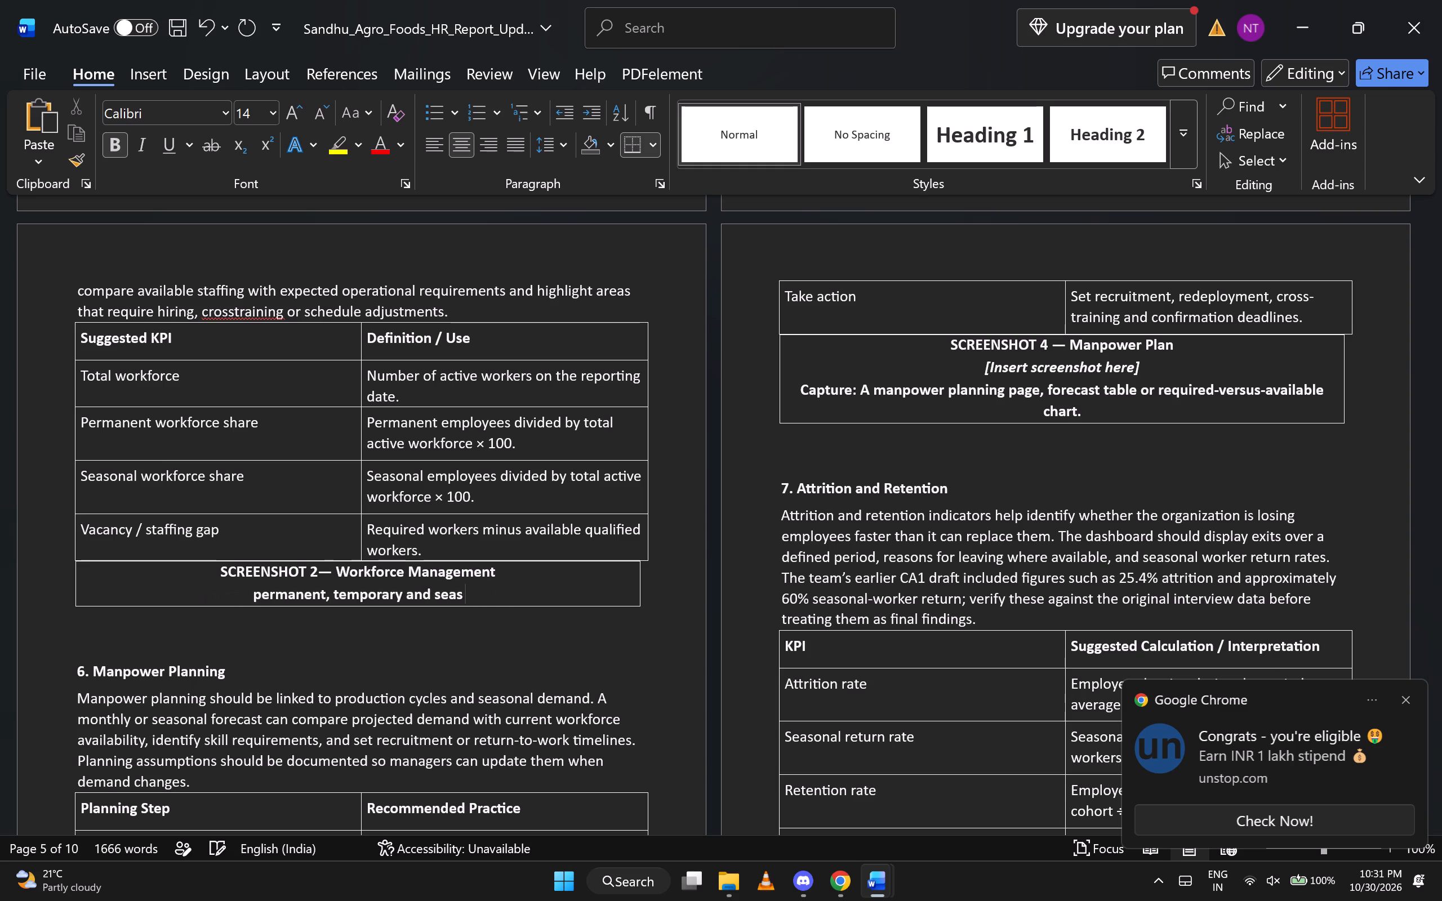
key(BackSpace)
key(BackSpace)
key(BackSpace)
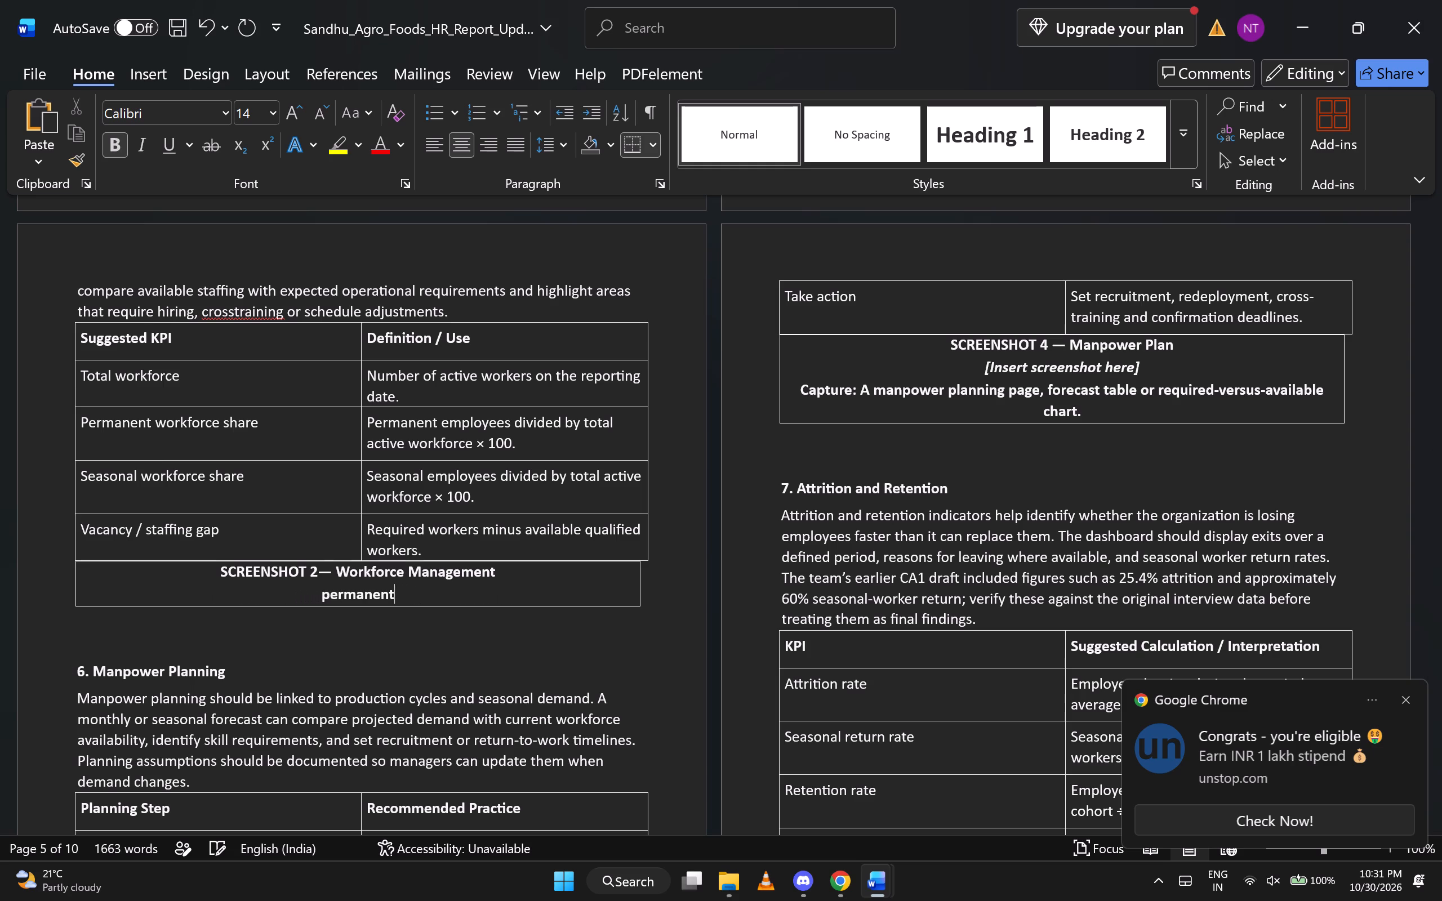
key(BackSpace)
key(BackSpace)
key(BackSpace)
key(BackSpace)
key(BackSpace)
key(BackSpace)
key(BackSpace)
key(BackSpace)
key(BackSpace)
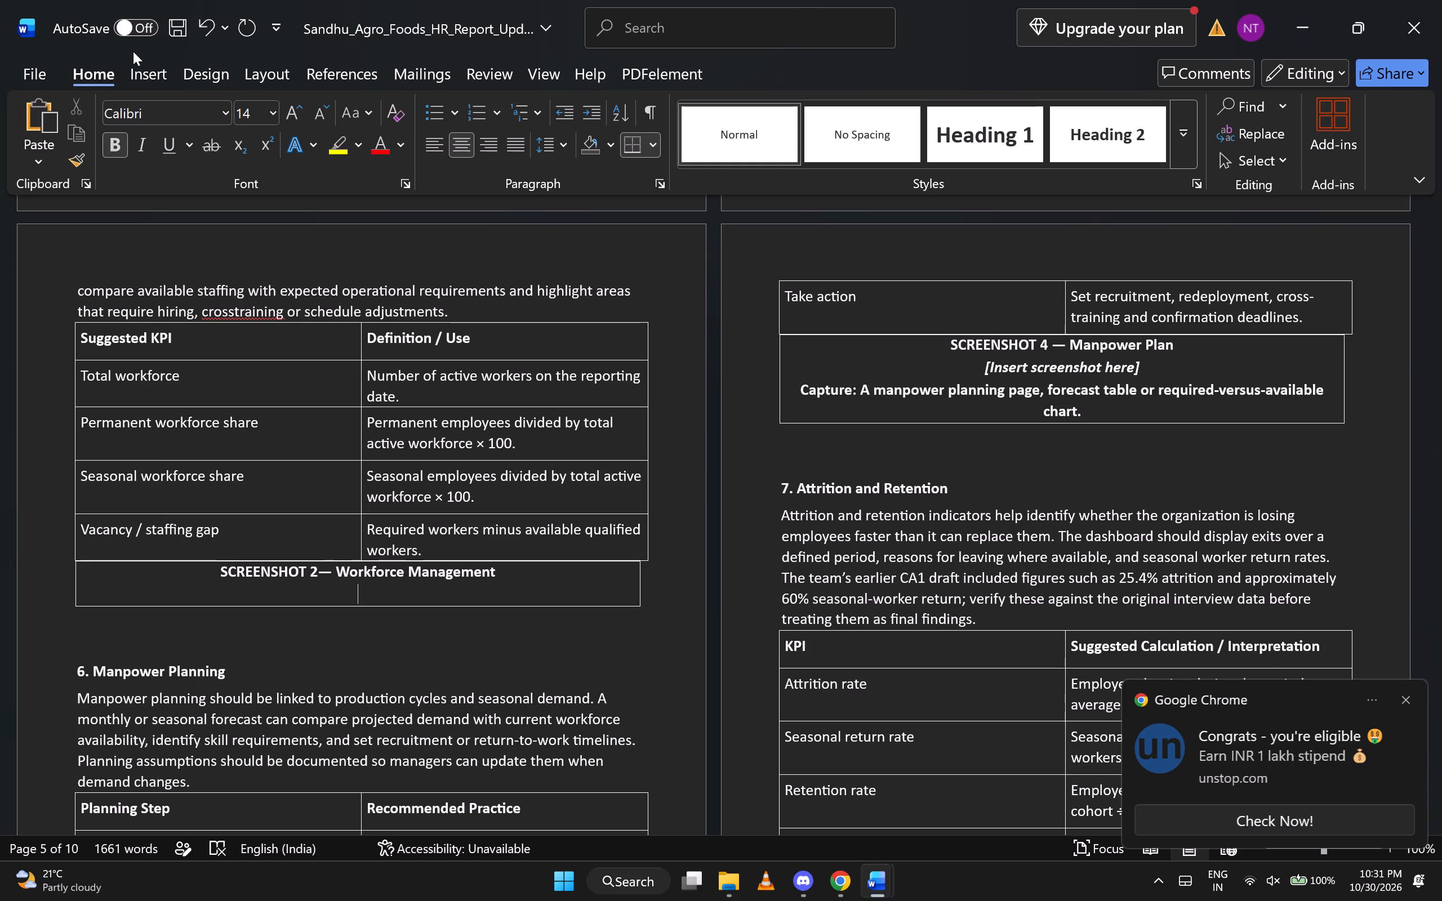
click(146, 72)
click(220, 133)
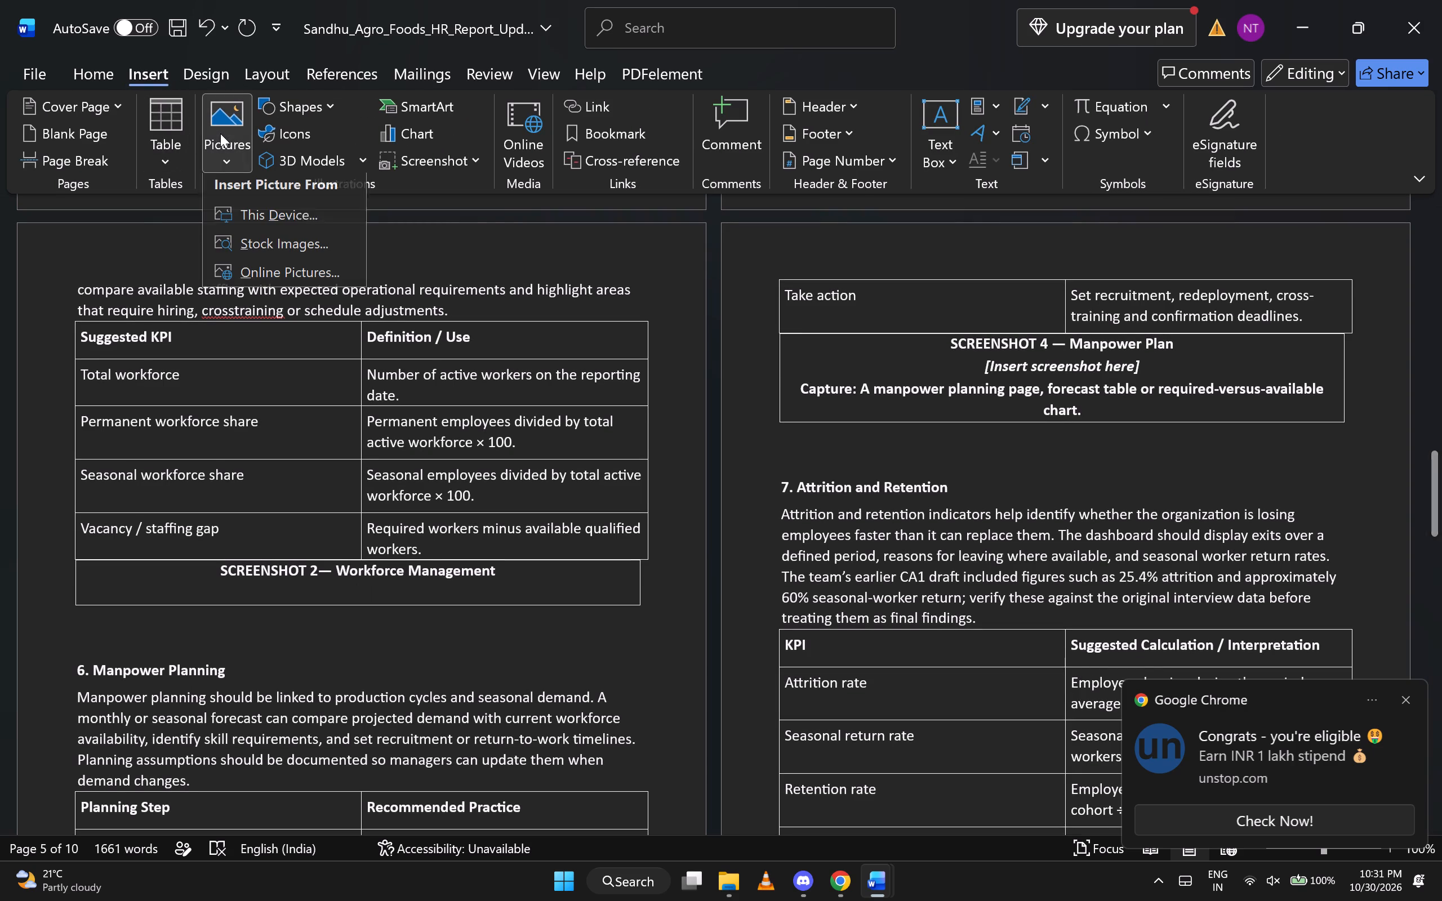
click(234, 217)
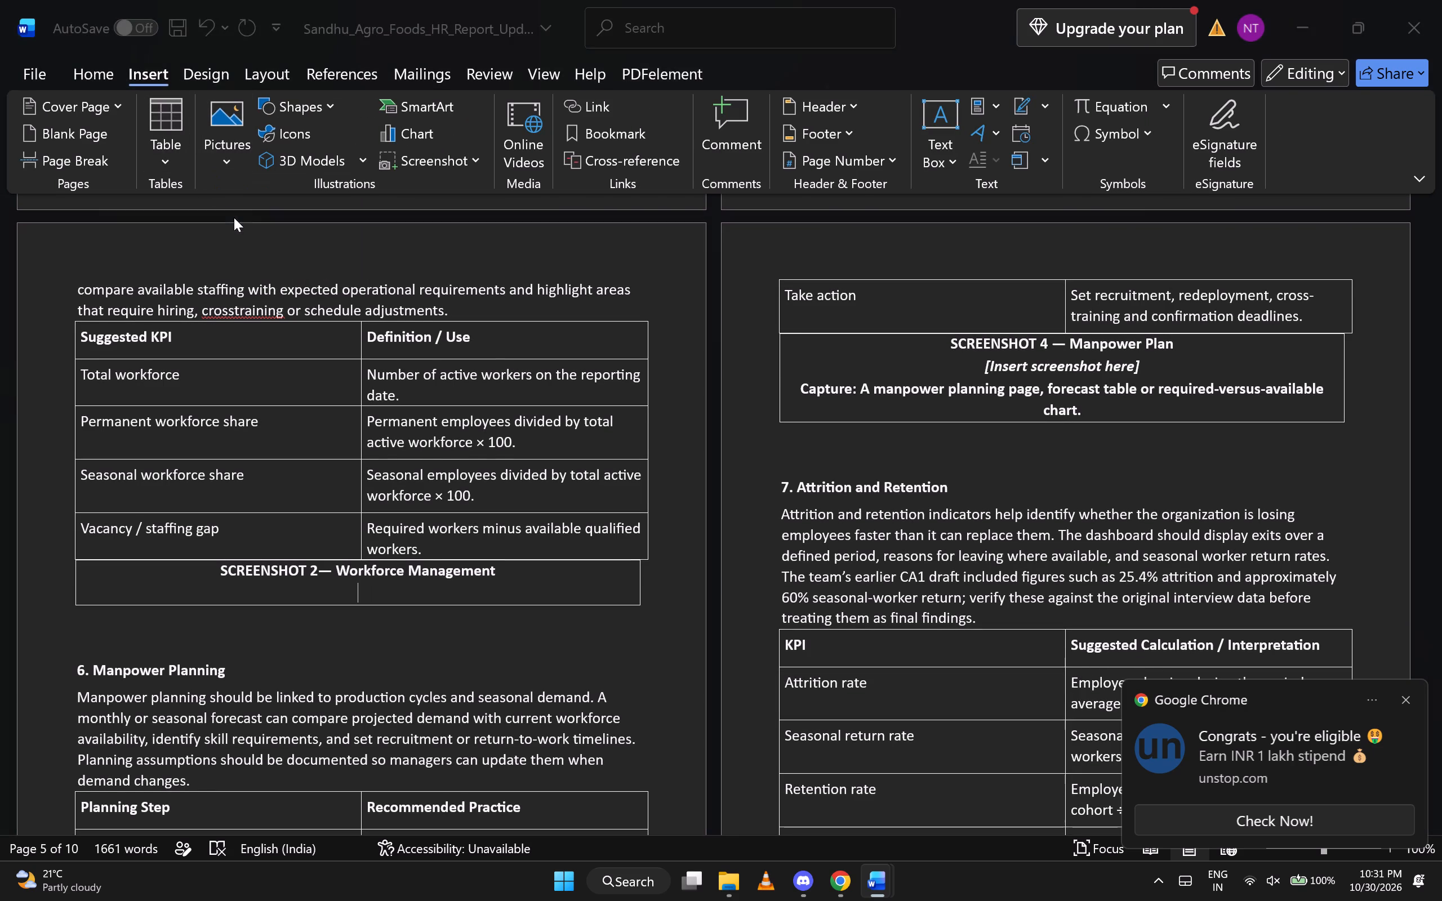
scroll(412, 296, down, 20)
scroll(412, 296, down, 20)
scroll(412, 296, down, 20)
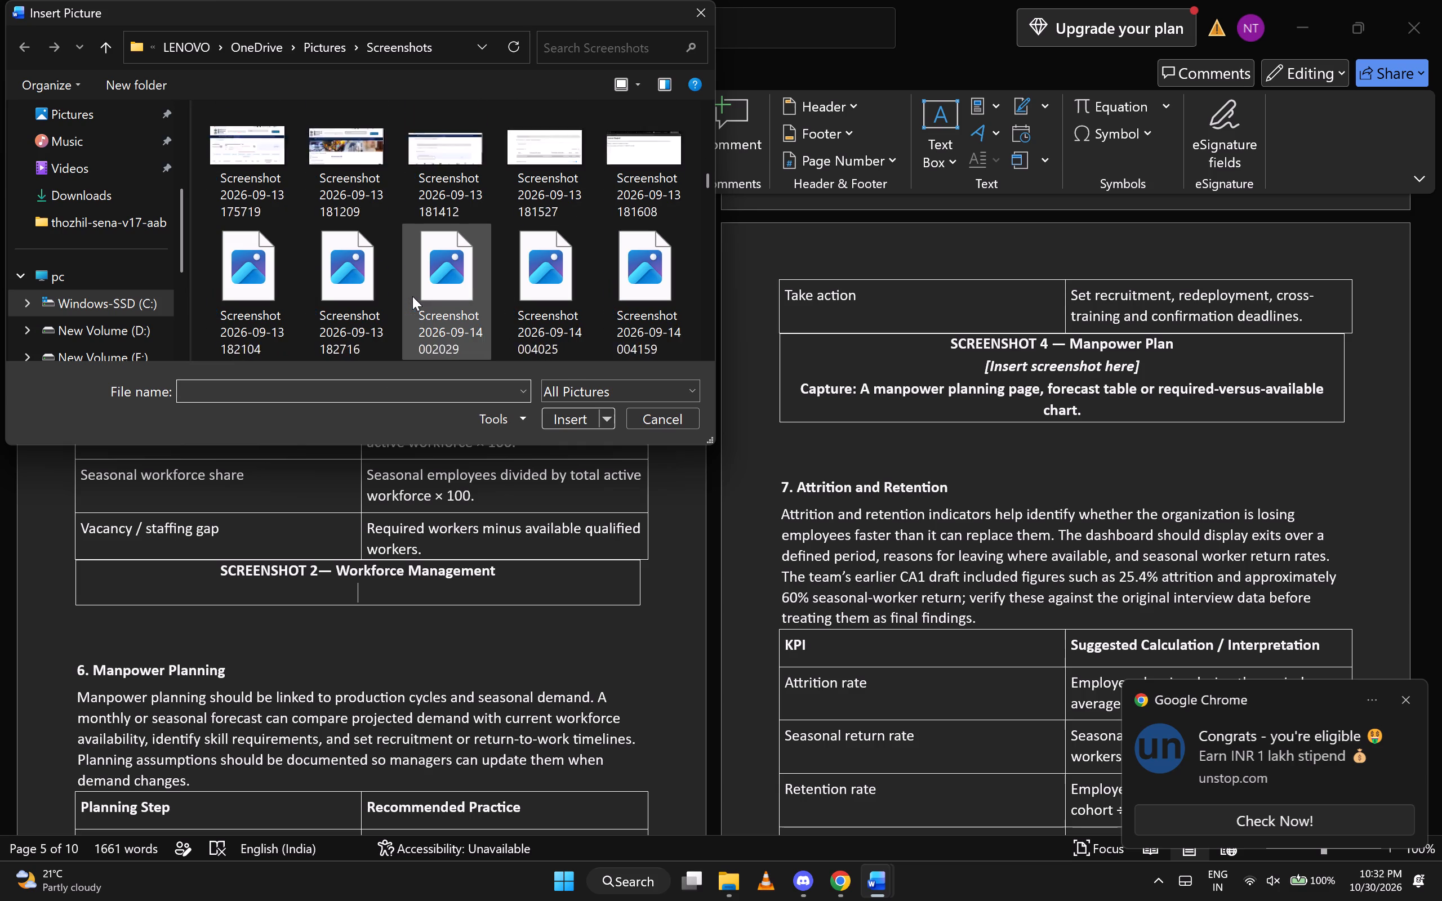
scroll(412, 296, down, 20)
scroll(412, 296, down, 20)
scroll(412, 296, down, 20)
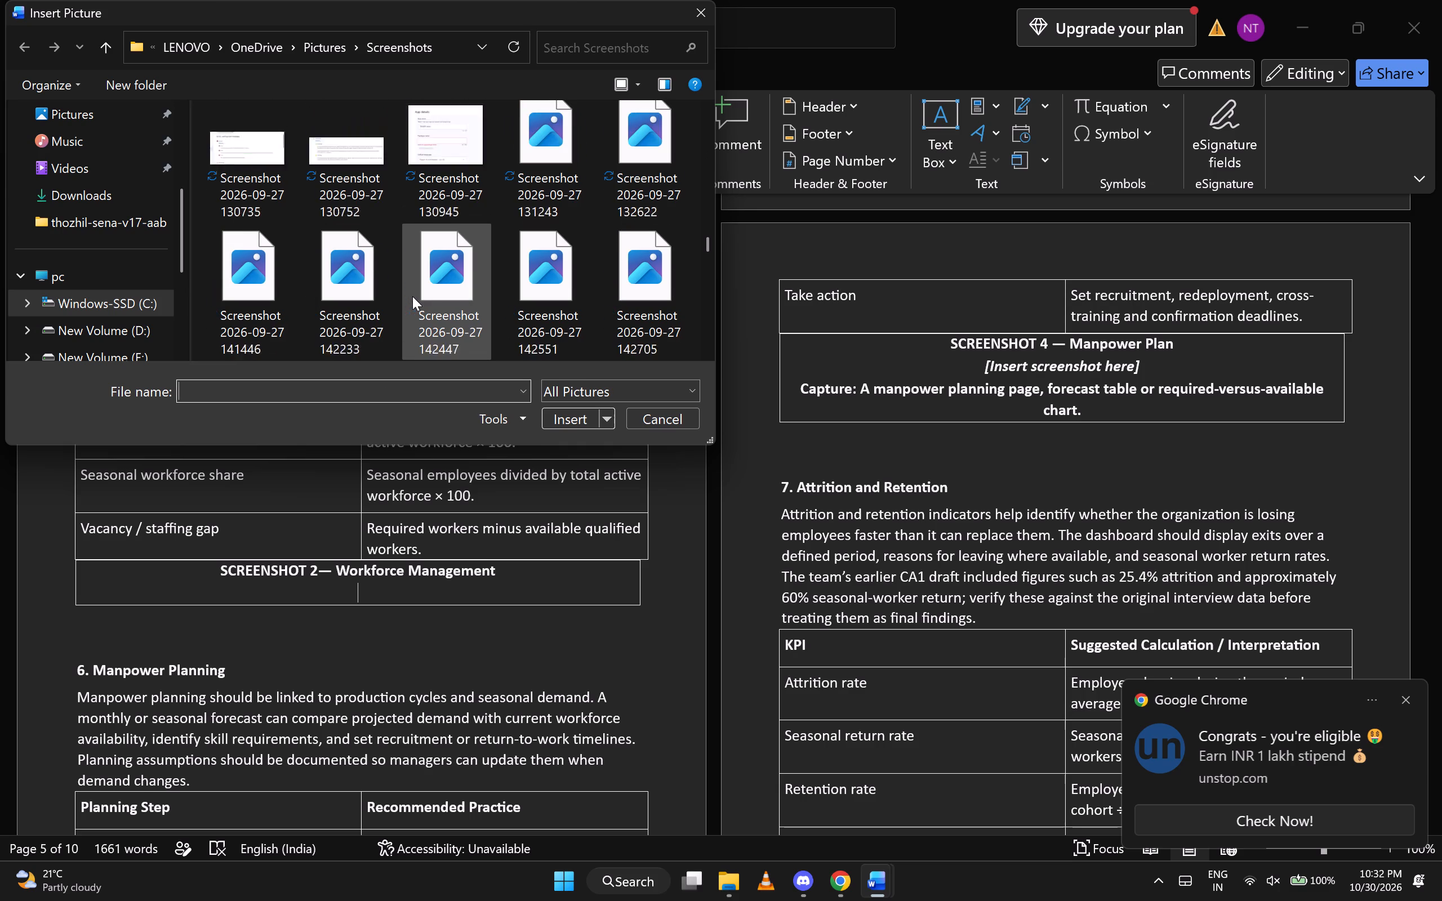
scroll(412, 296, down, 20)
scroll(412, 296, down, 20)
scroll(412, 296, down, 20)
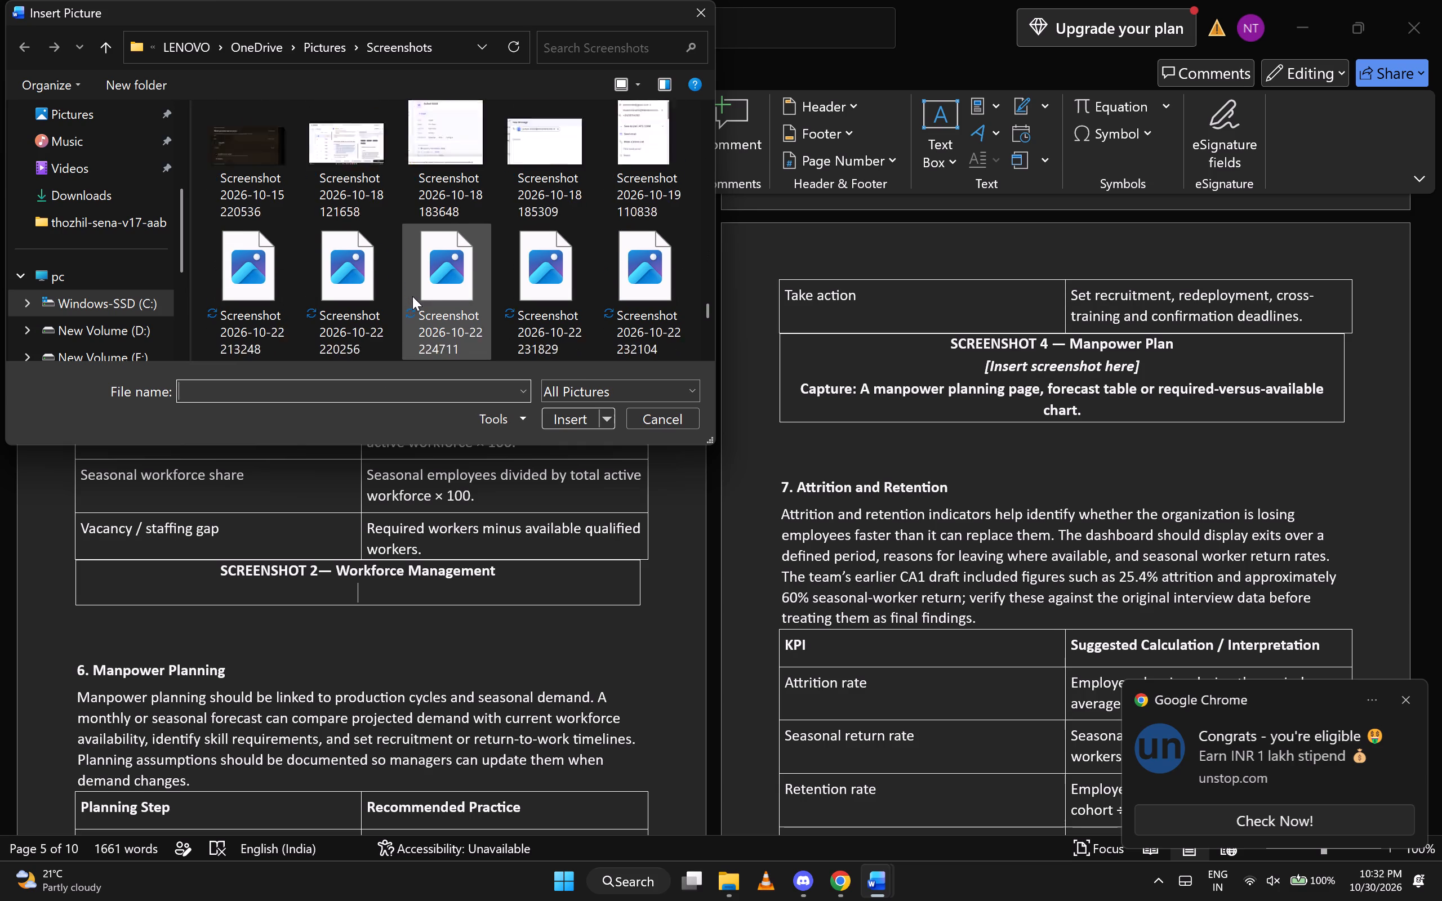
scroll(412, 296, down, 20)
scroll(412, 296, down, 20)
scroll(412, 296, down, 20)
scroll(412, 296, up, 1)
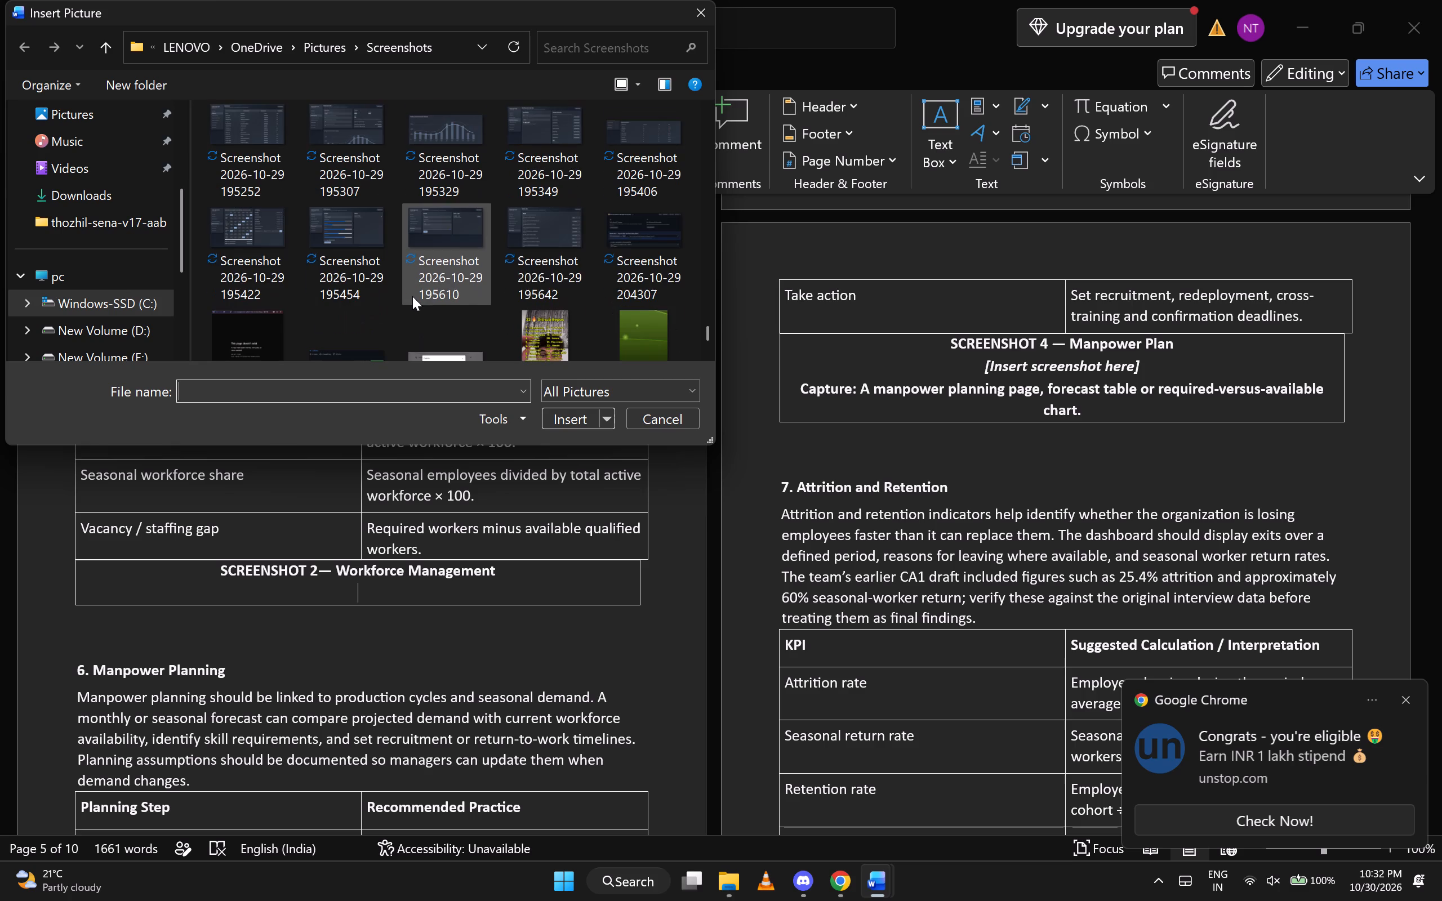
scroll(412, 296, up, 2)
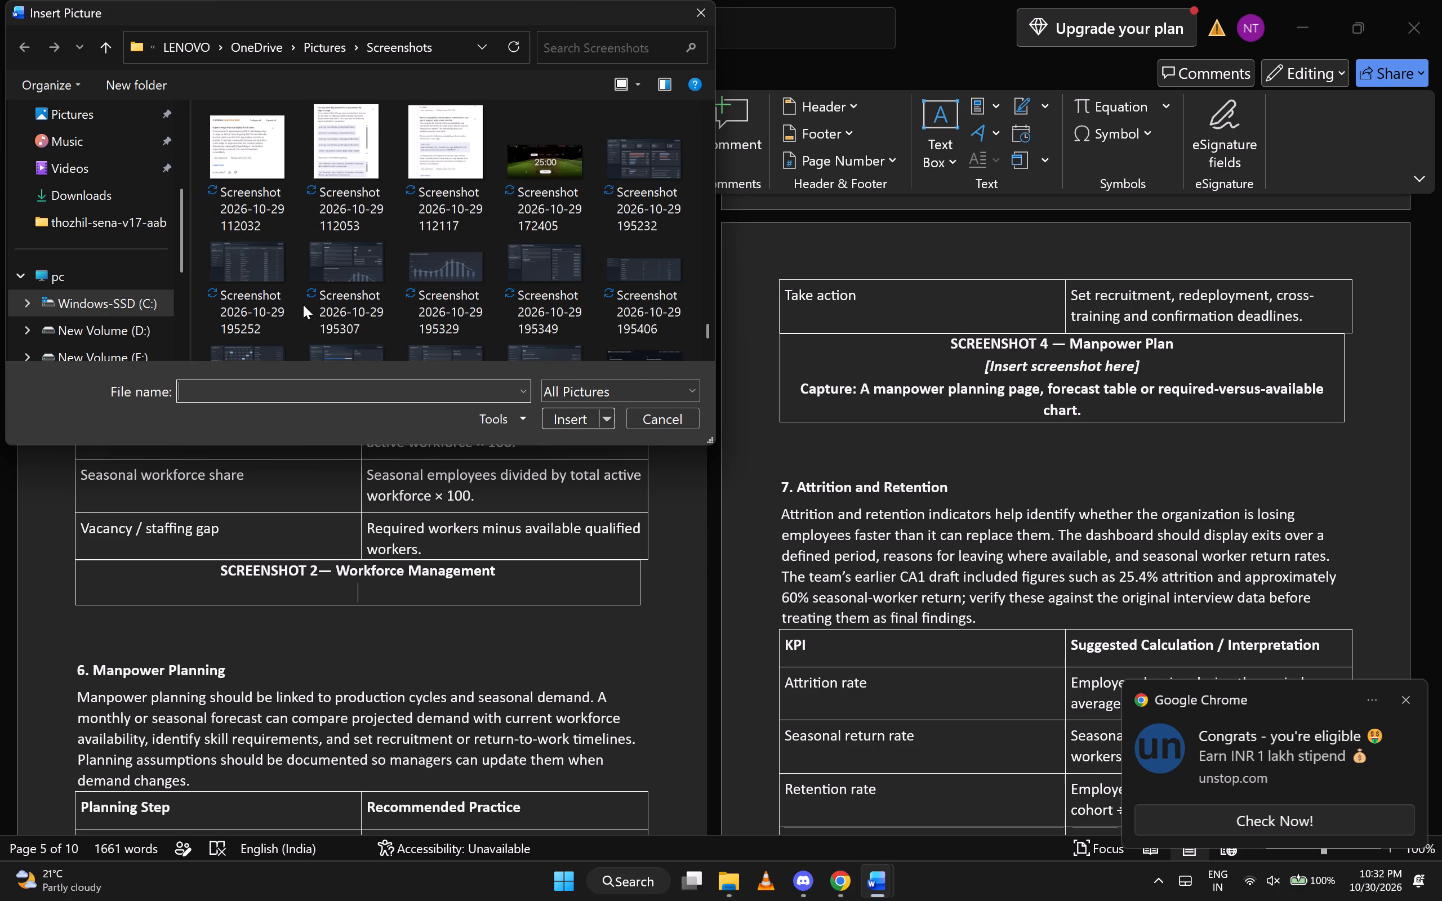
click(280, 305)
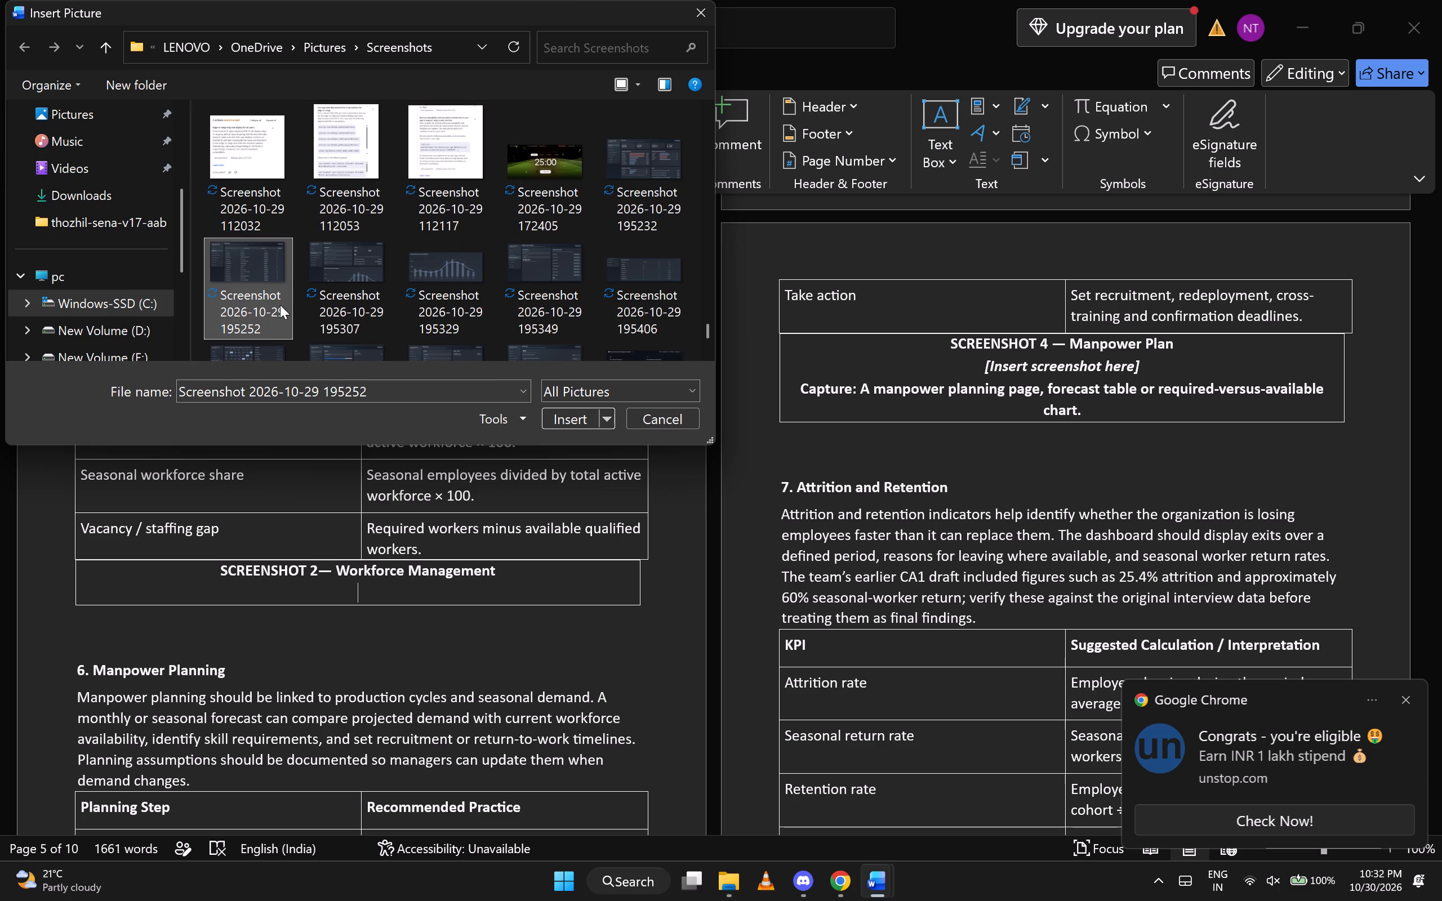
click(587, 420)
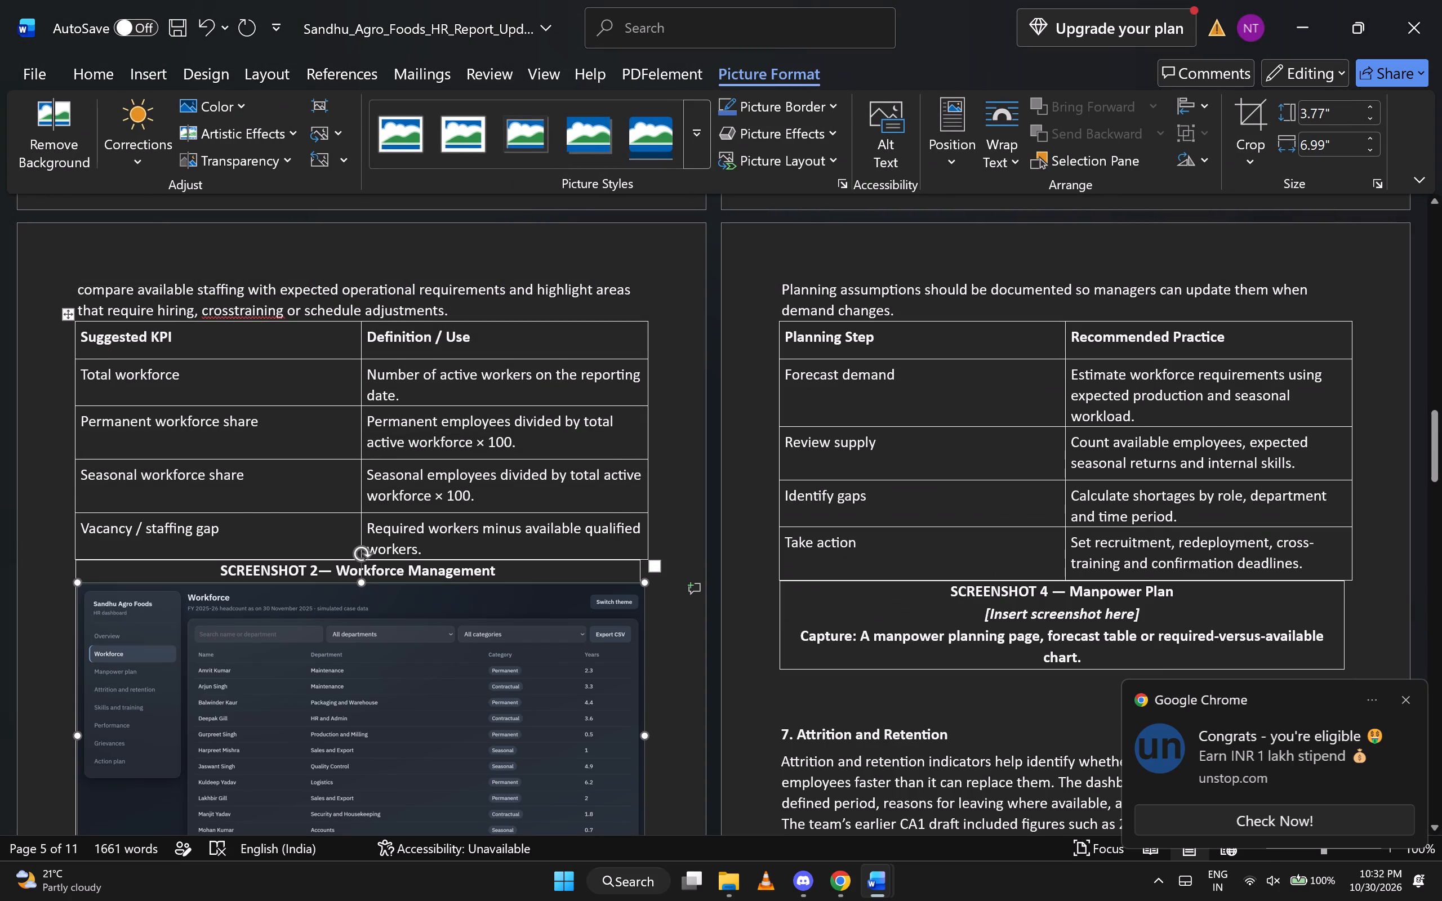
Delete the Manpower Plan box's placeholder and capture text plus the blank lines beneath the box, and add an empty line under its caption.
scroll(510, 643, down, 1)
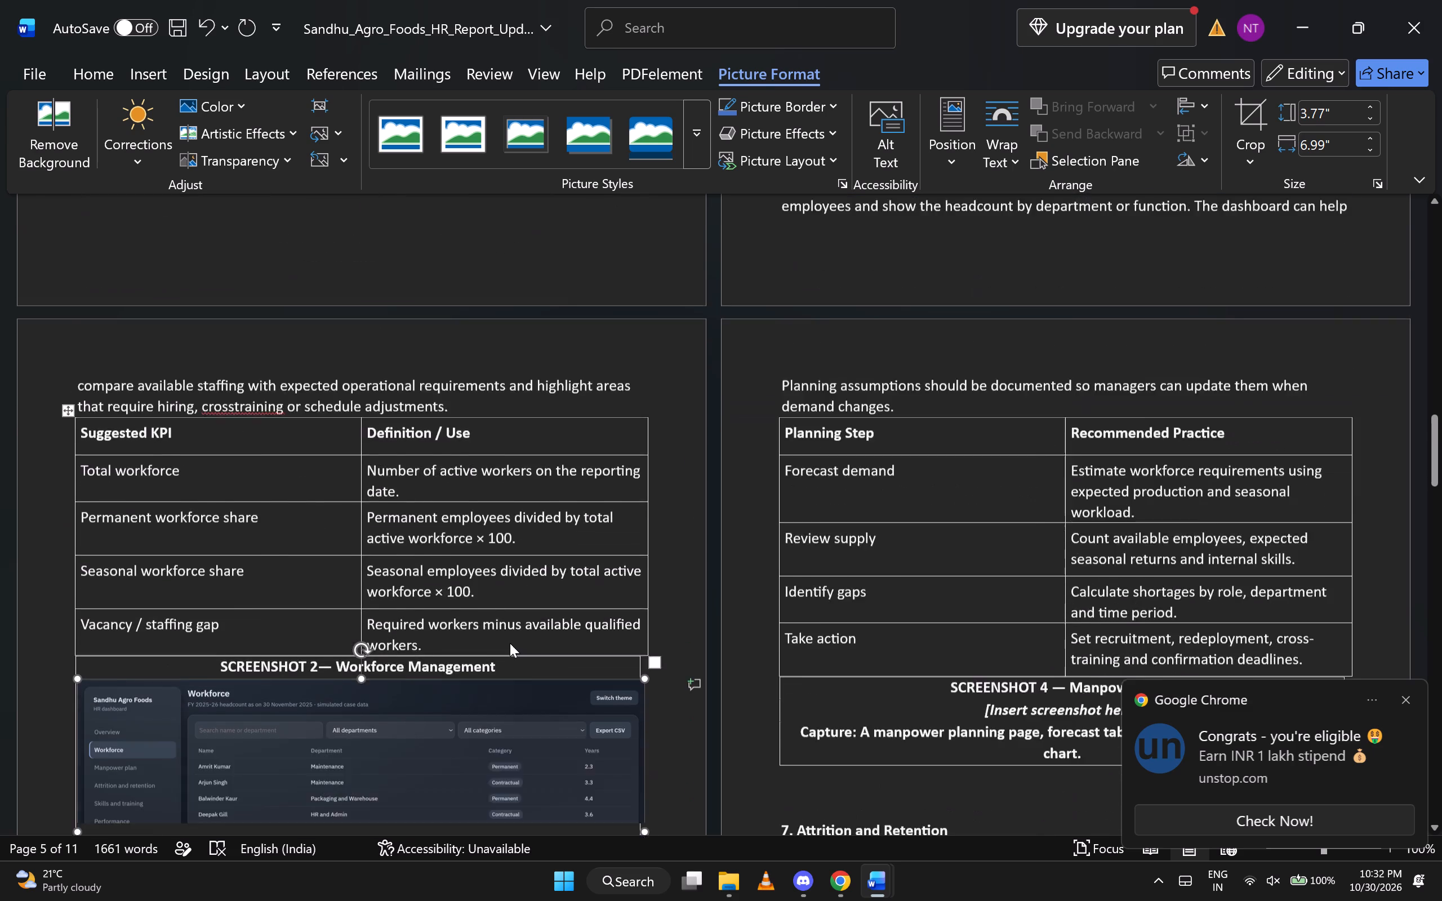
scroll(510, 643, down, 1)
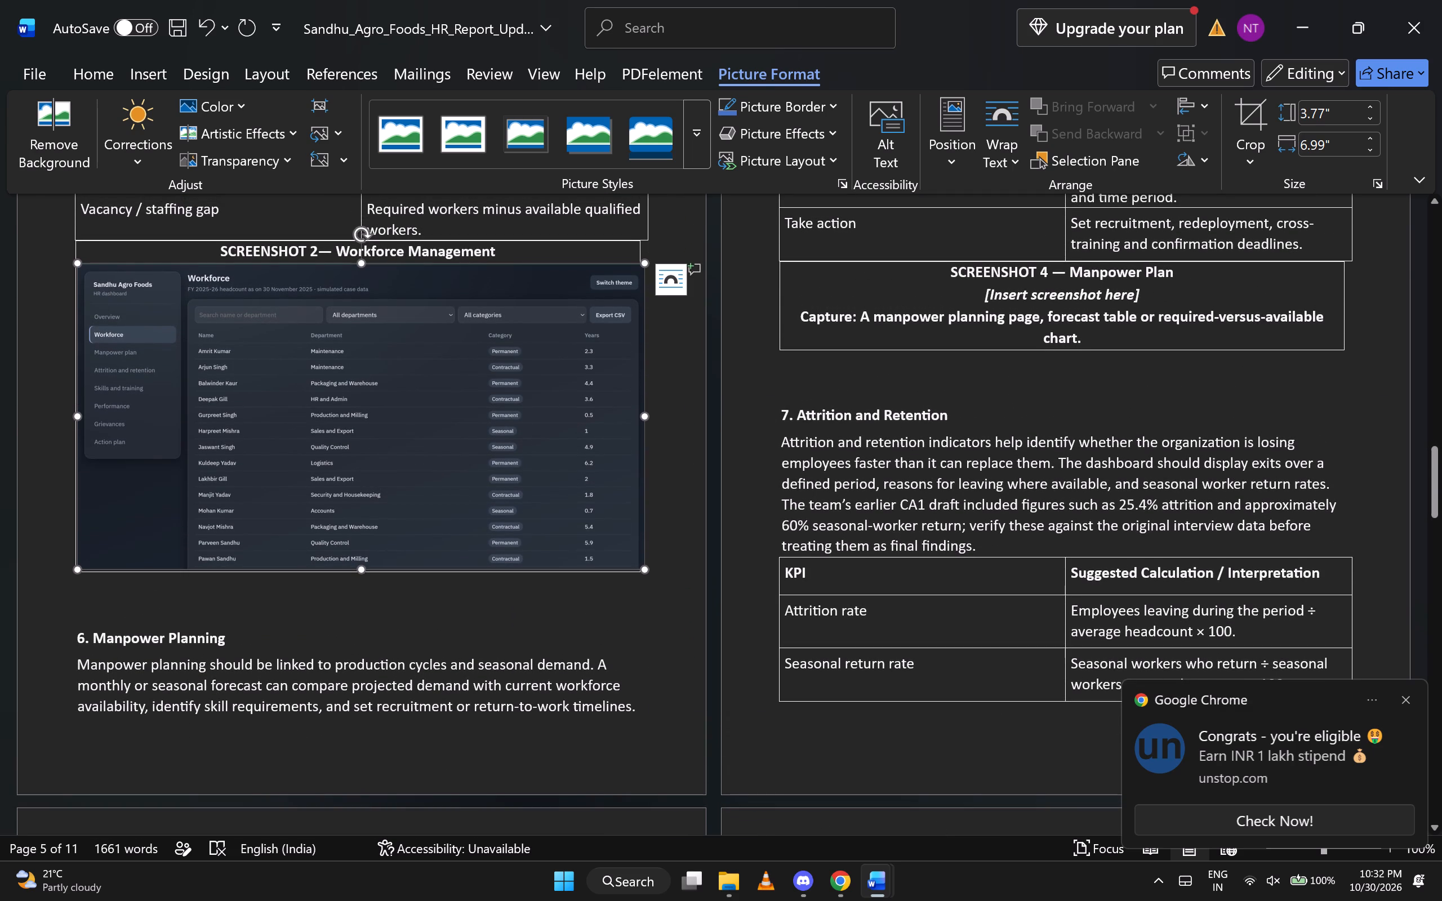
drag(1094, 336, 987, 304)
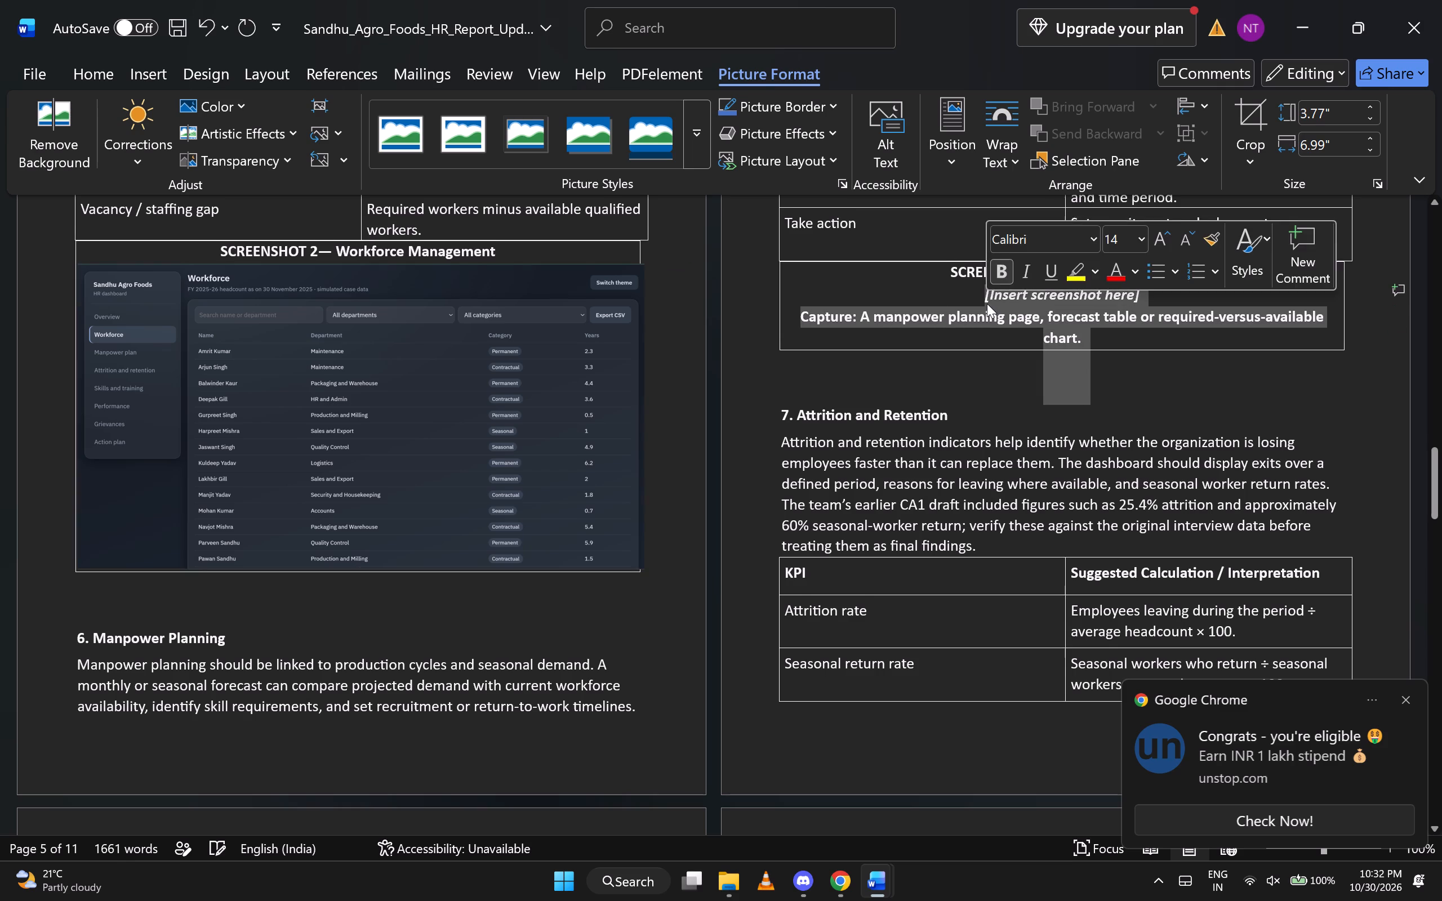
key(BackSpace)
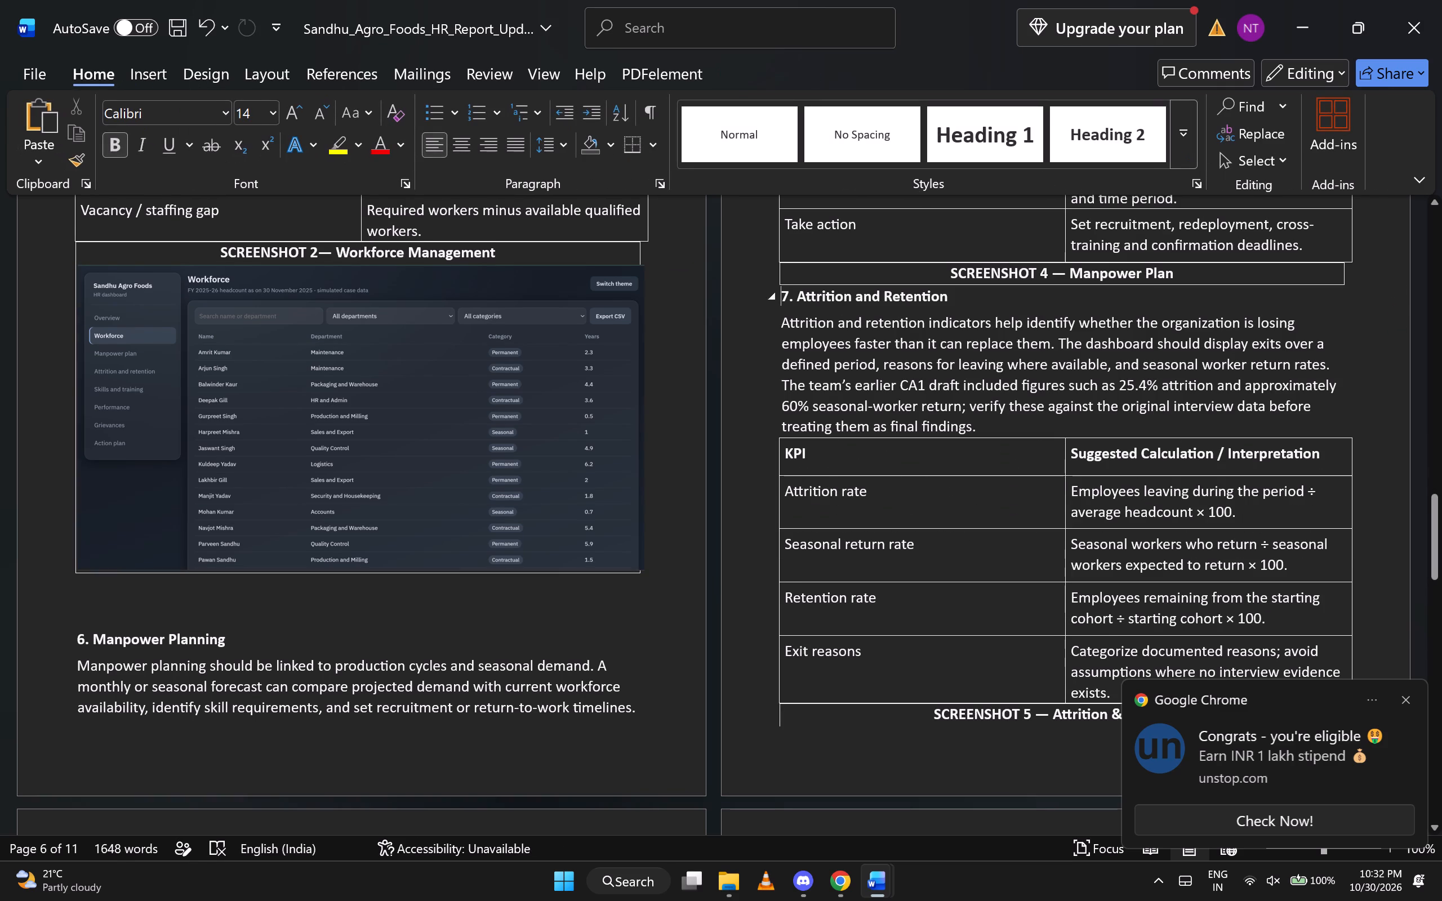
click(1196, 264)
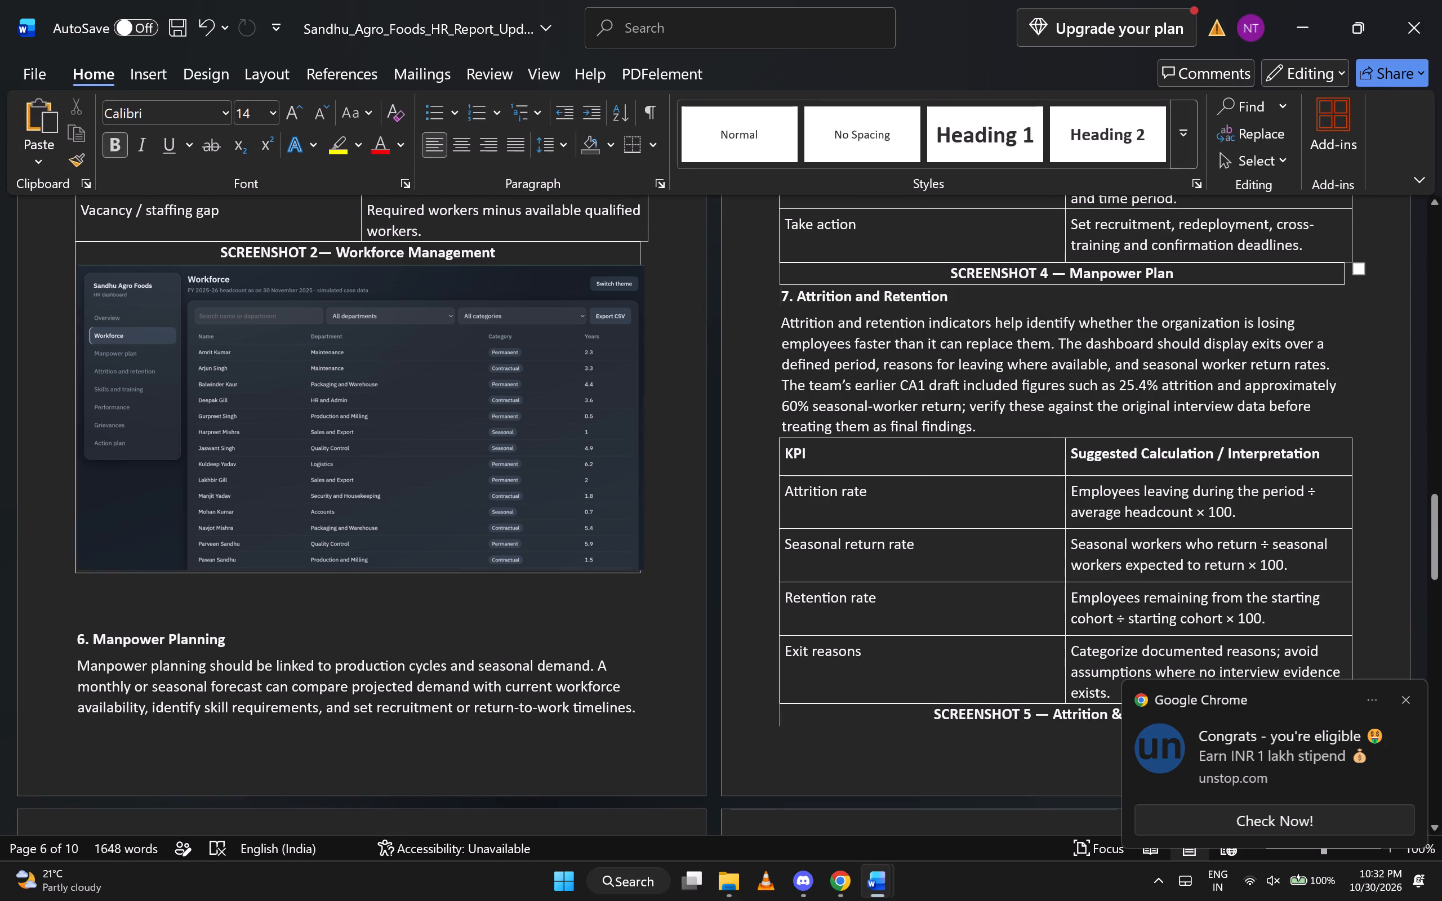
click(1195, 273)
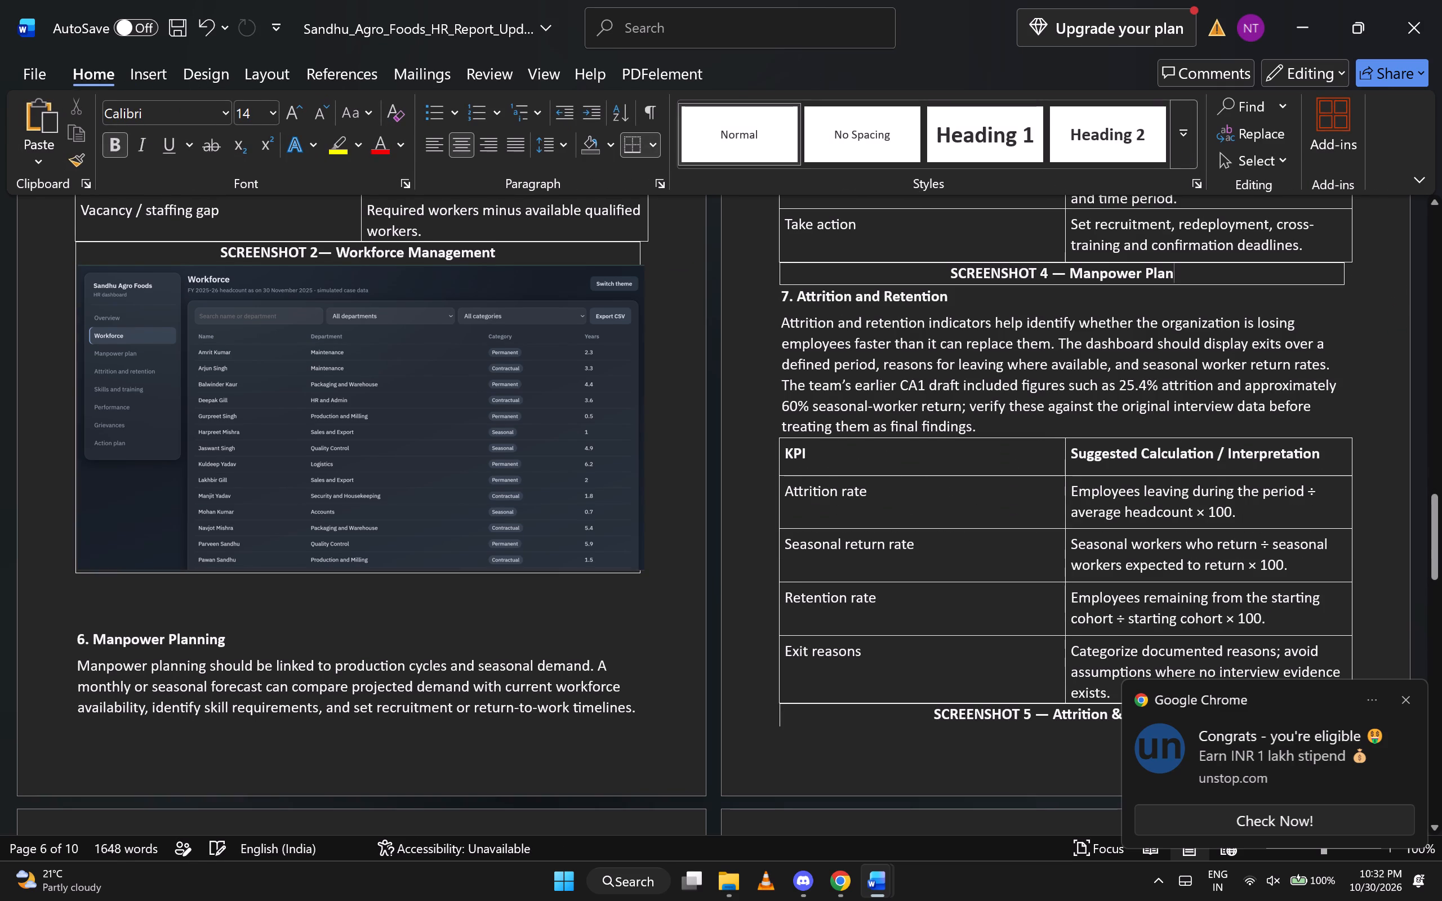
key(Return)
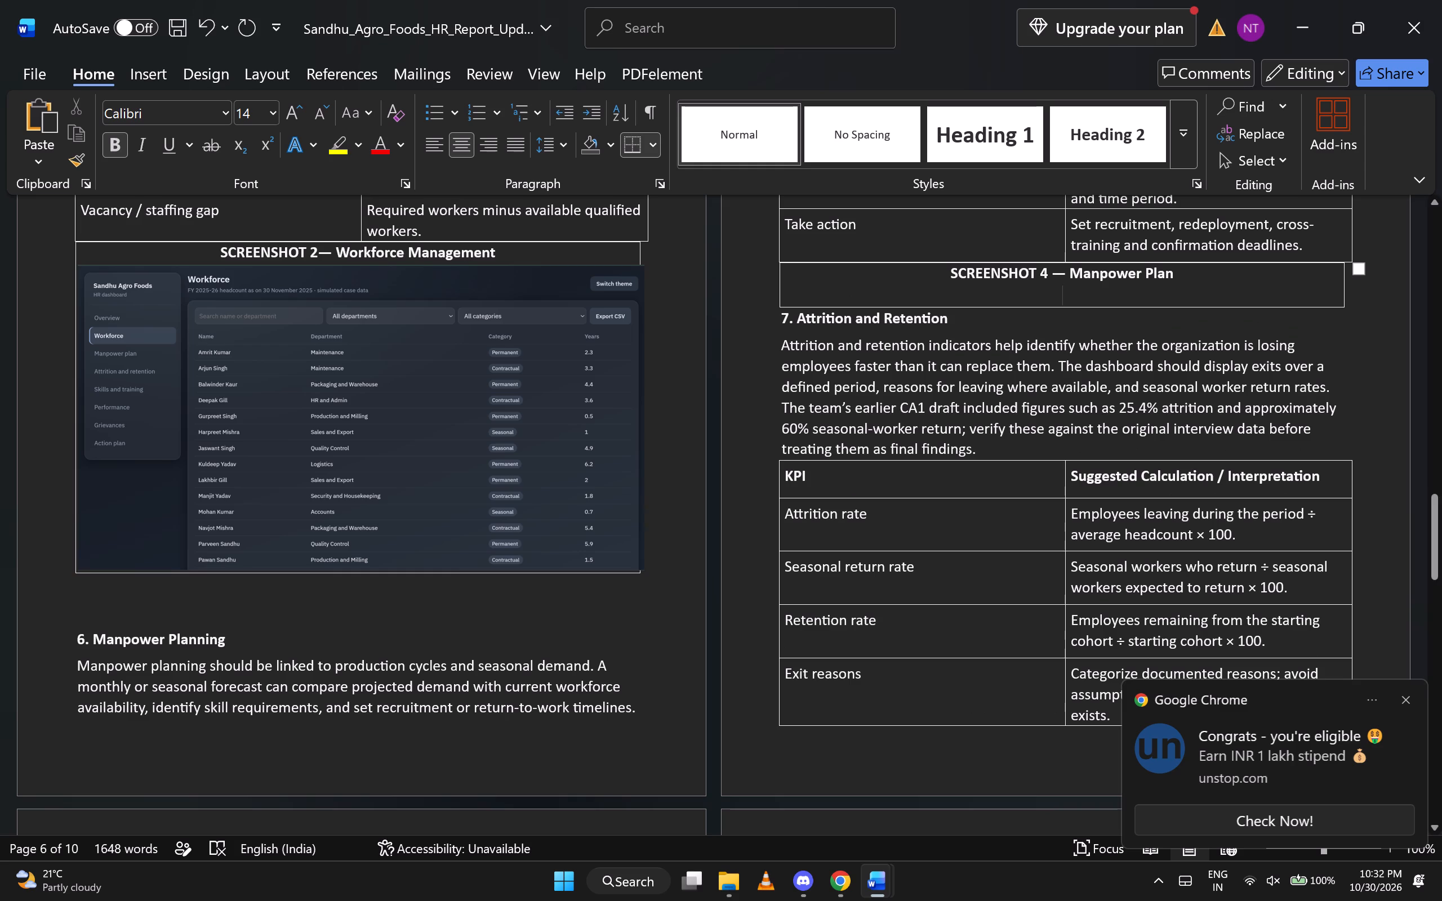
Renumber the Manpower Plan screenshot caption to "SCREENSHOT 3".
click(1048, 275)
key(BackSpace)
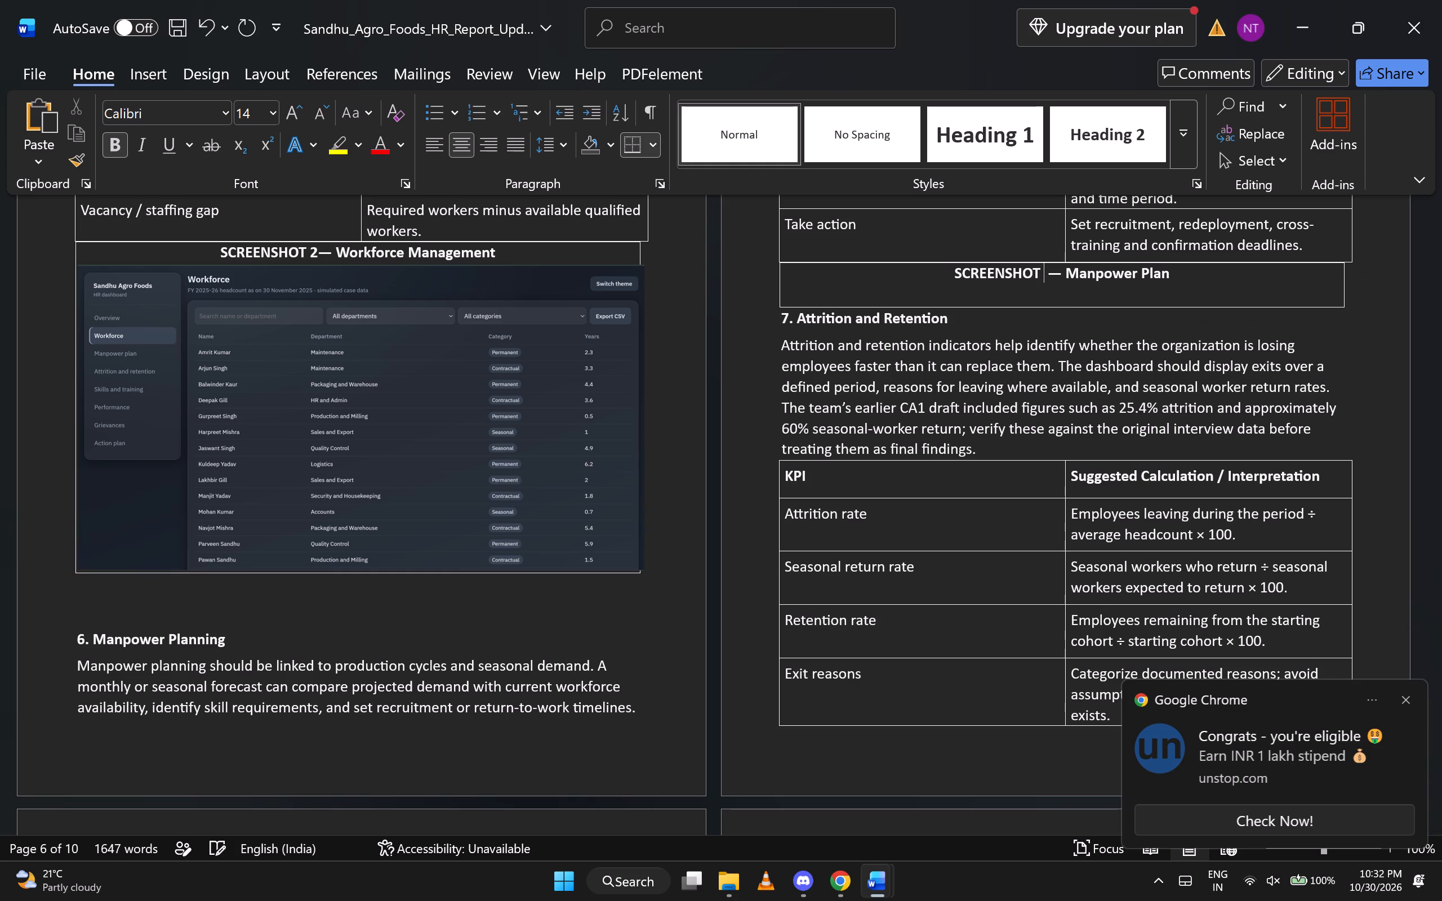
key(3)
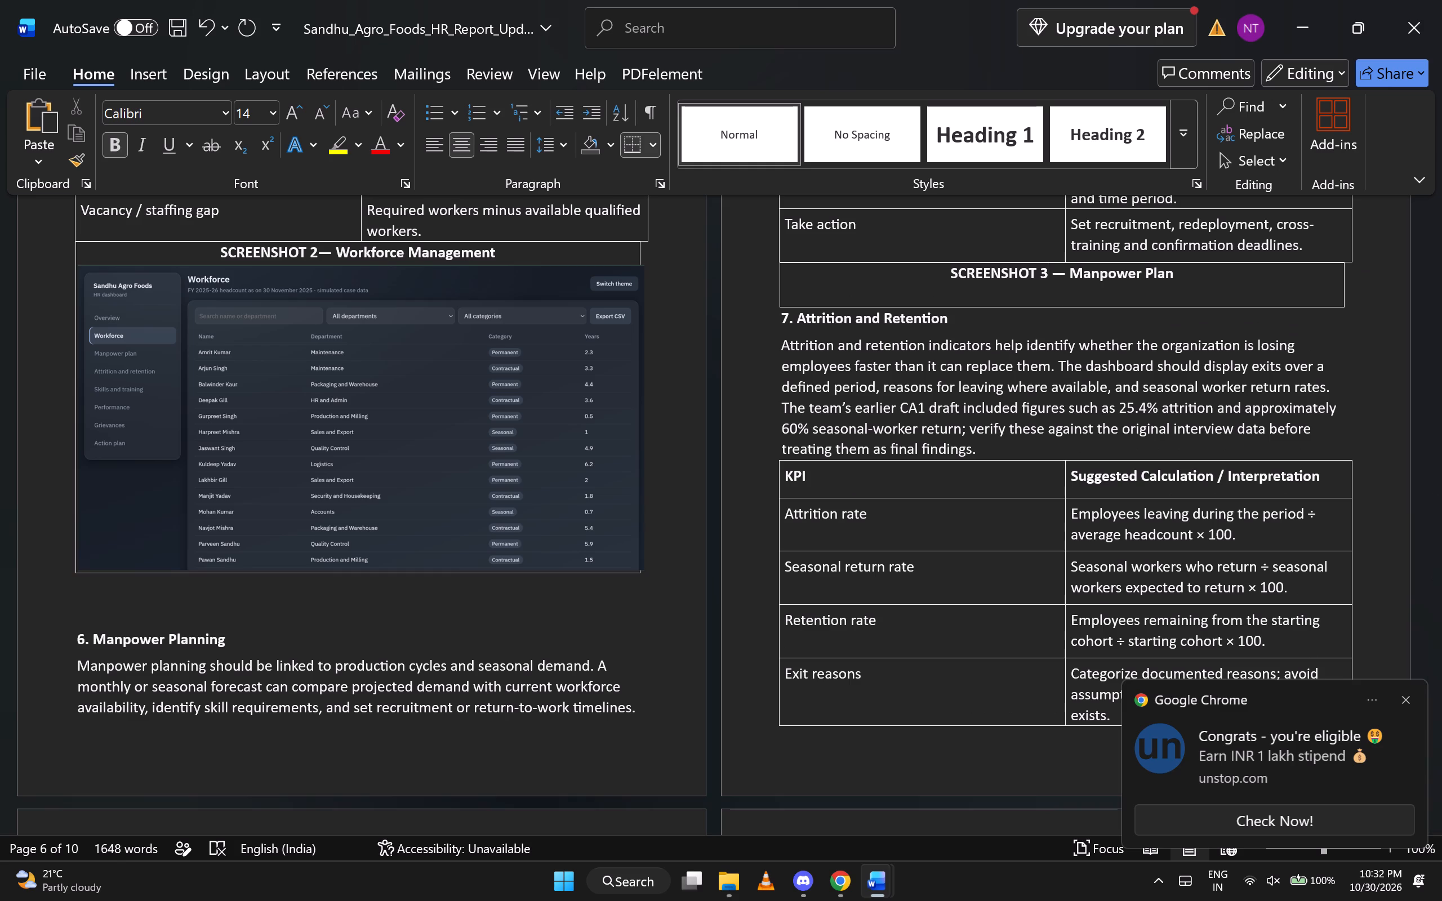
click(1176, 274)
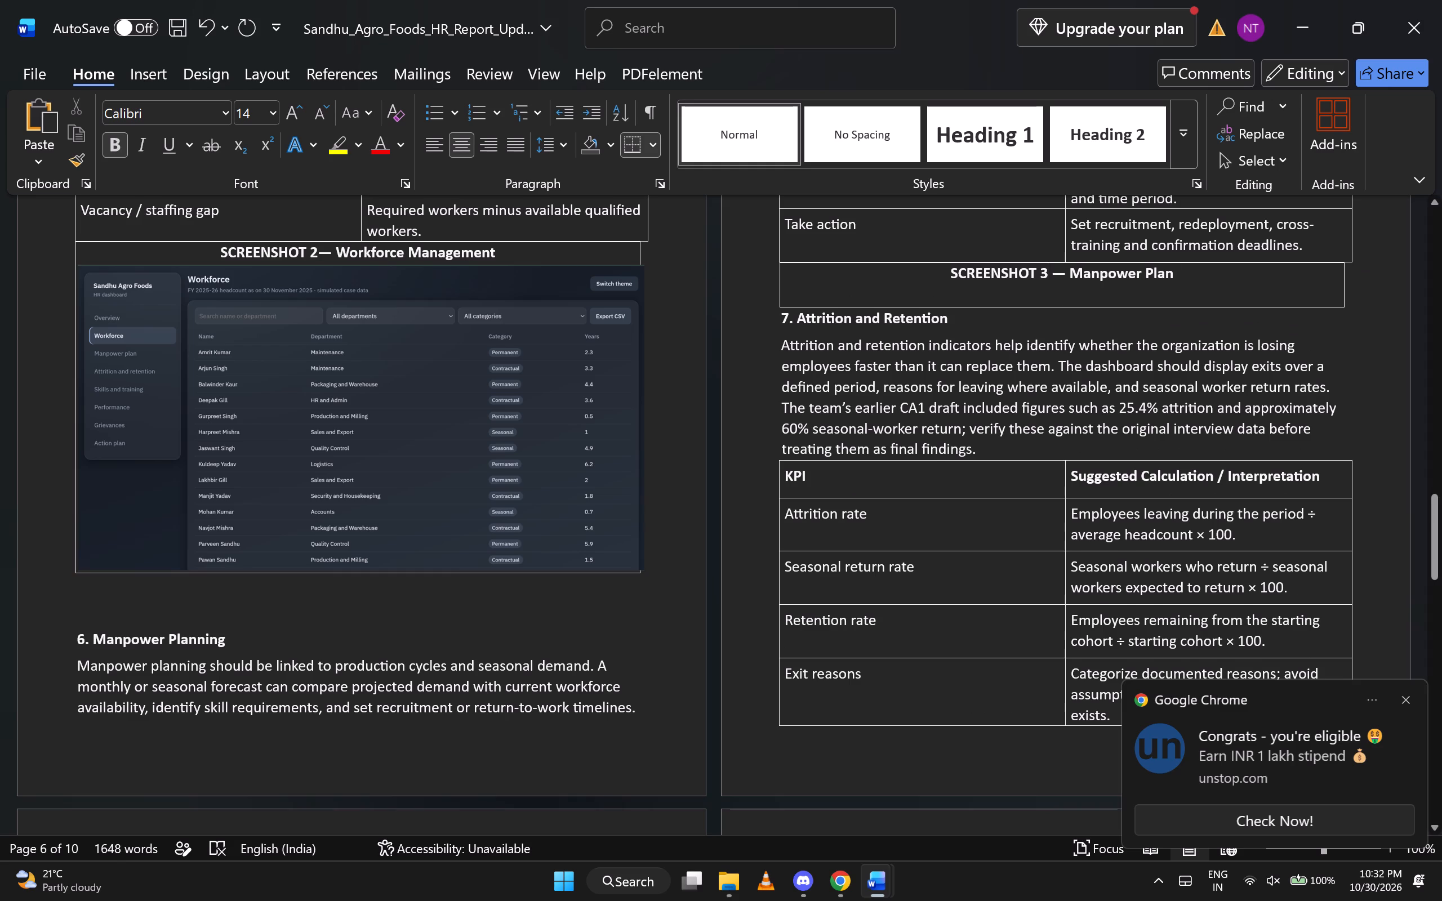
key(Return)
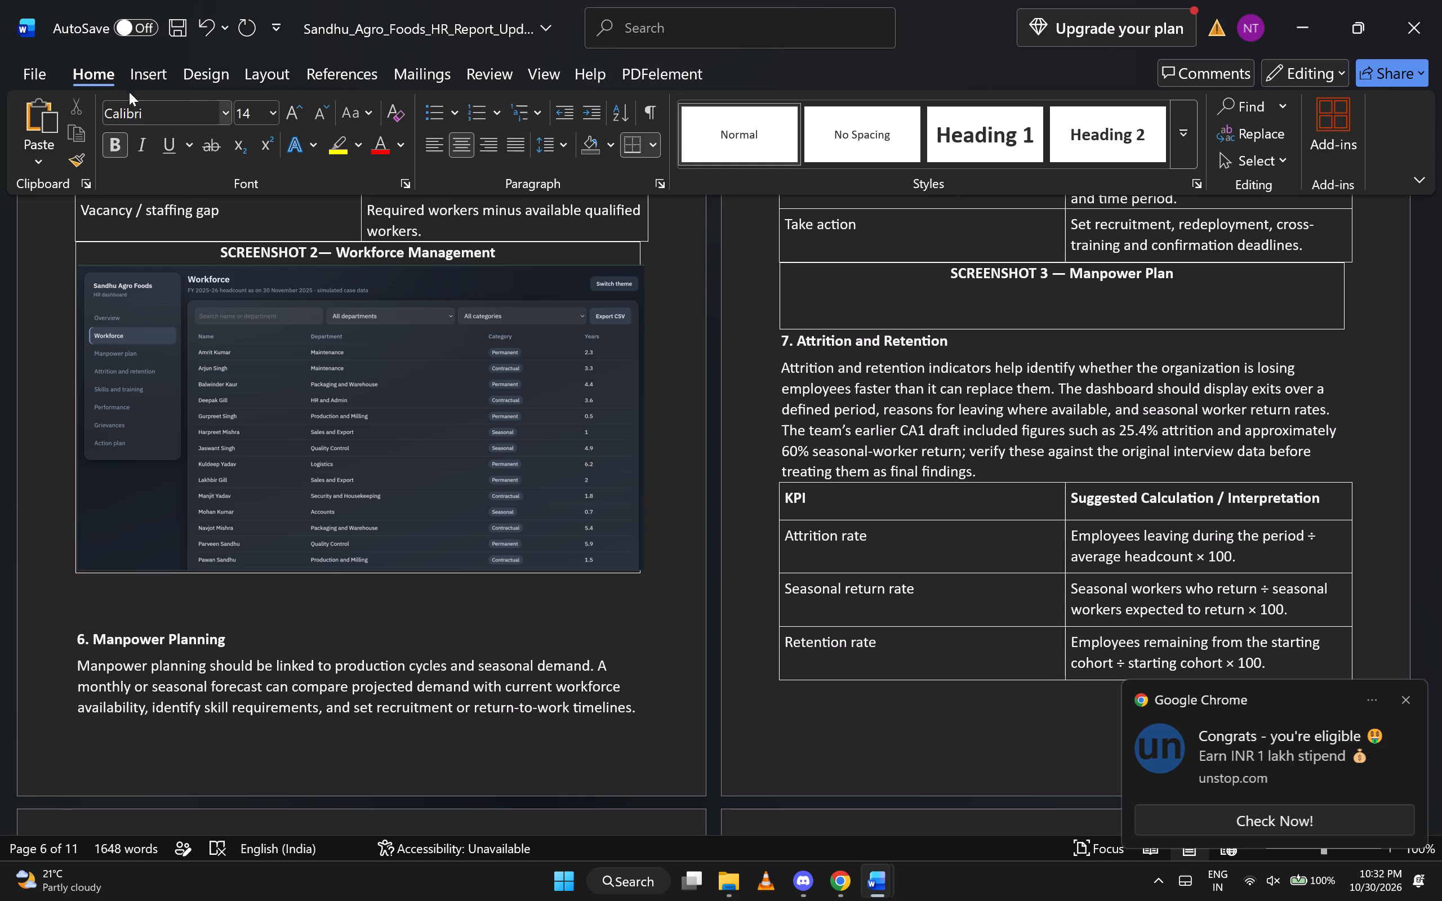
click(137, 70)
click(236, 167)
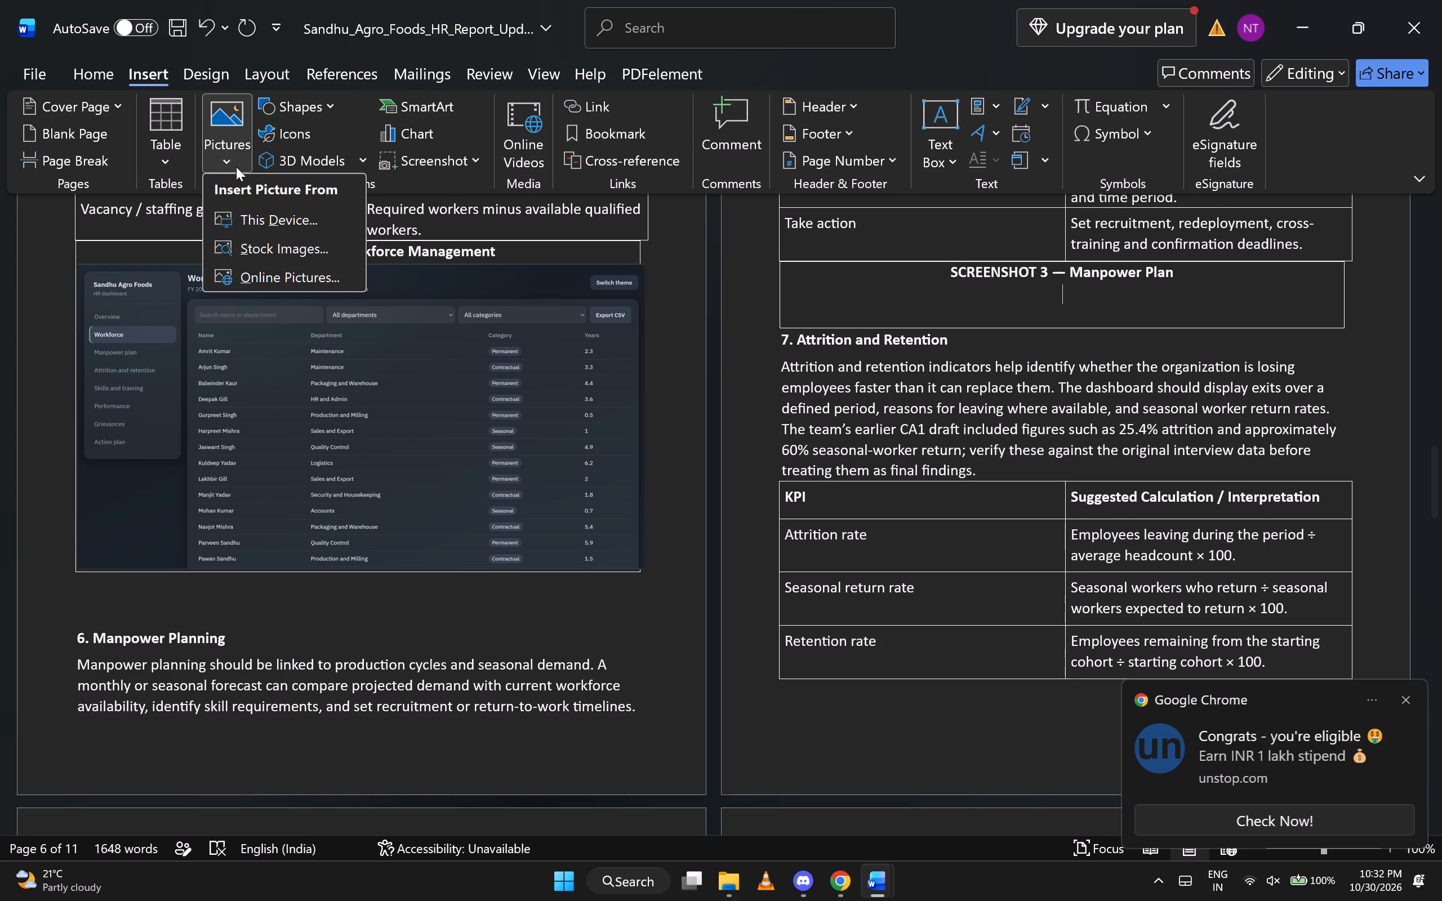
click(254, 224)
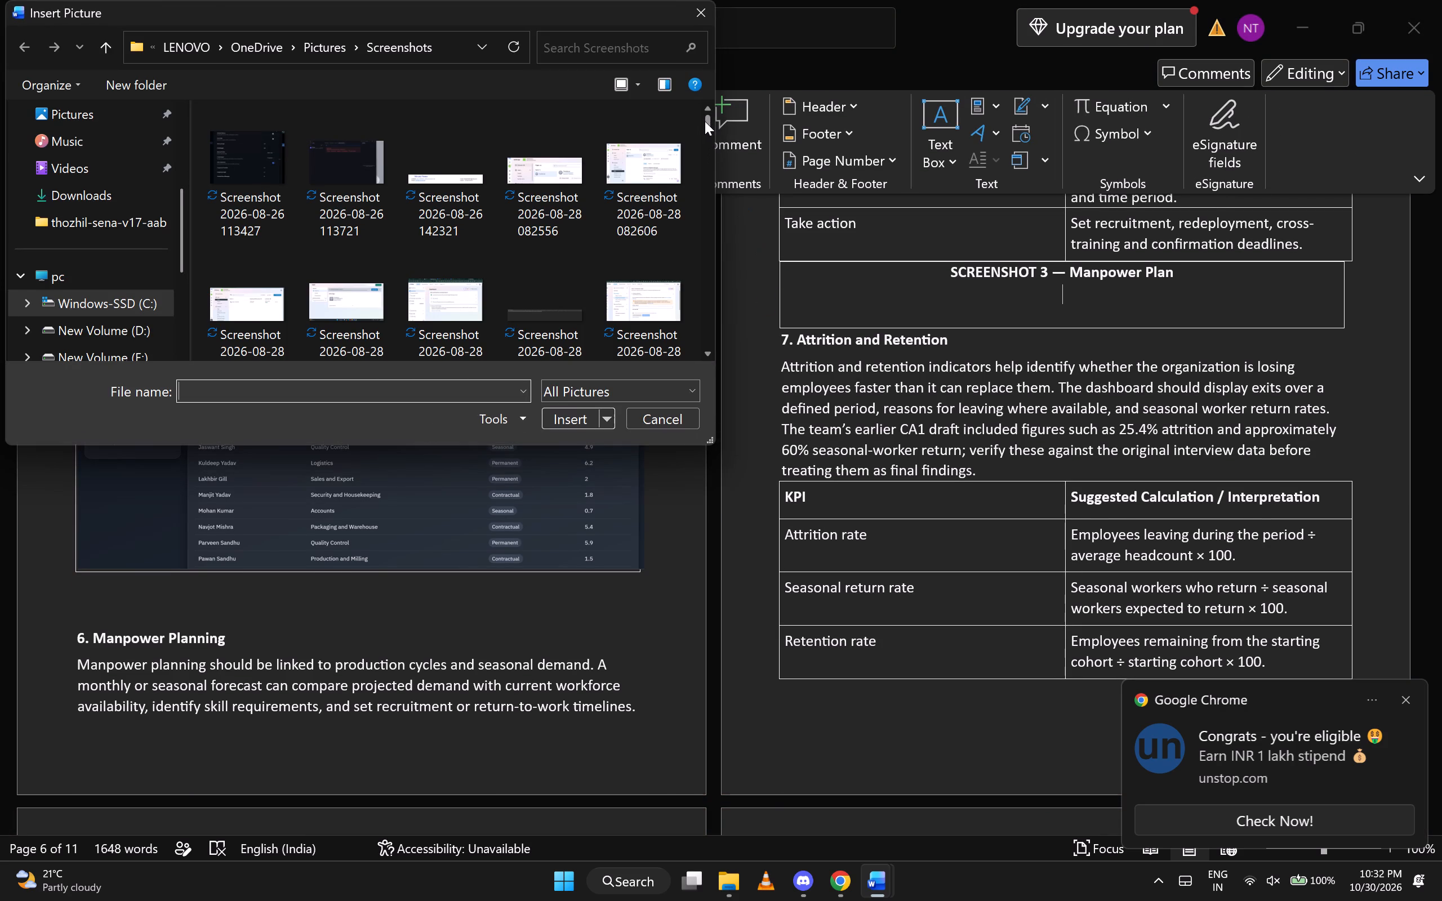
drag(705, 124, 727, 346)
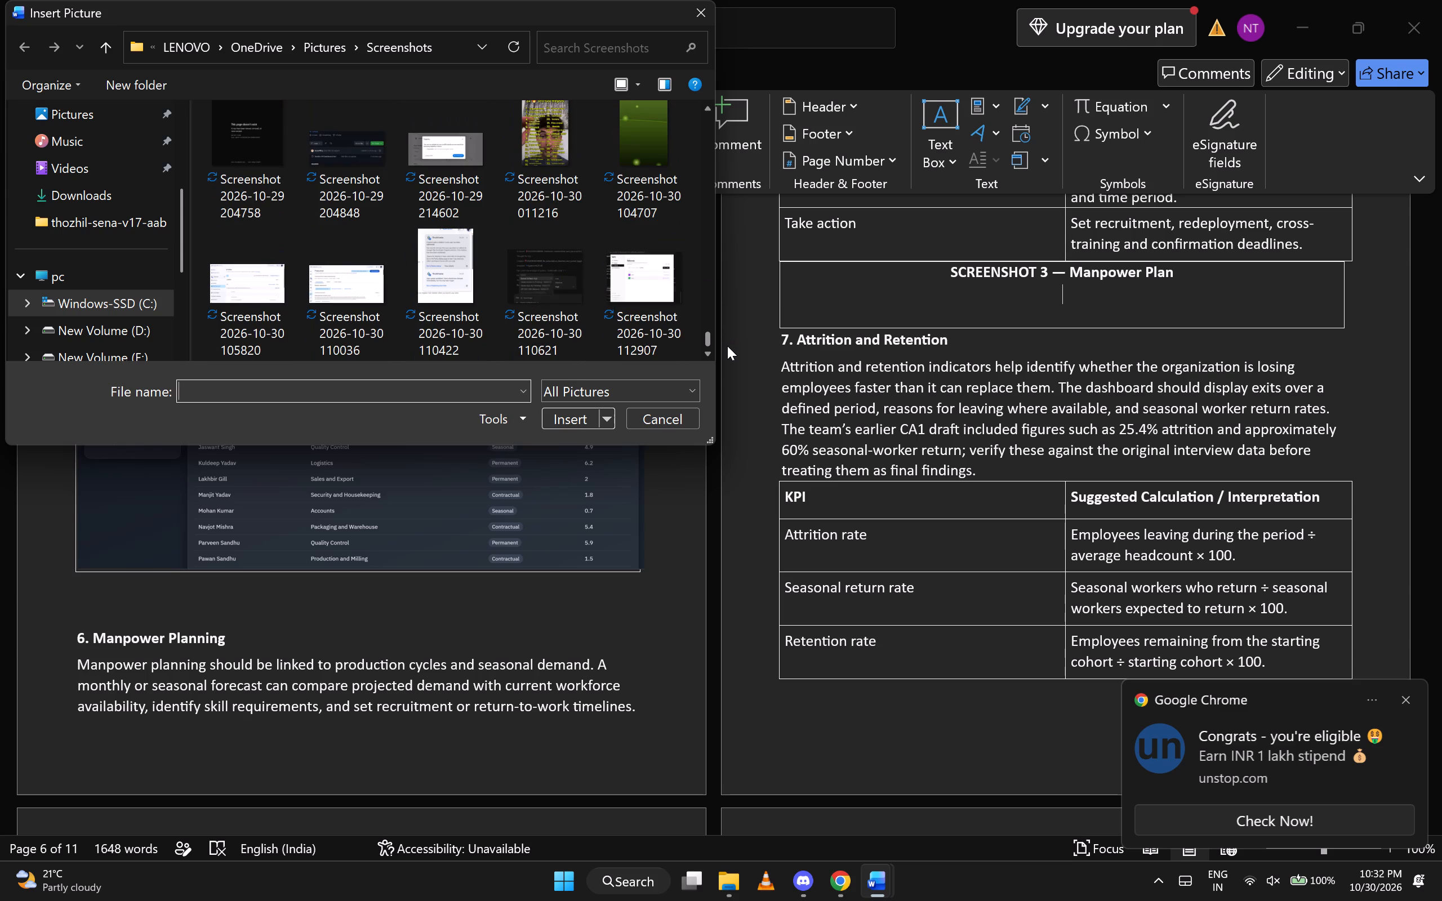
drag(727, 346, 724, 324)
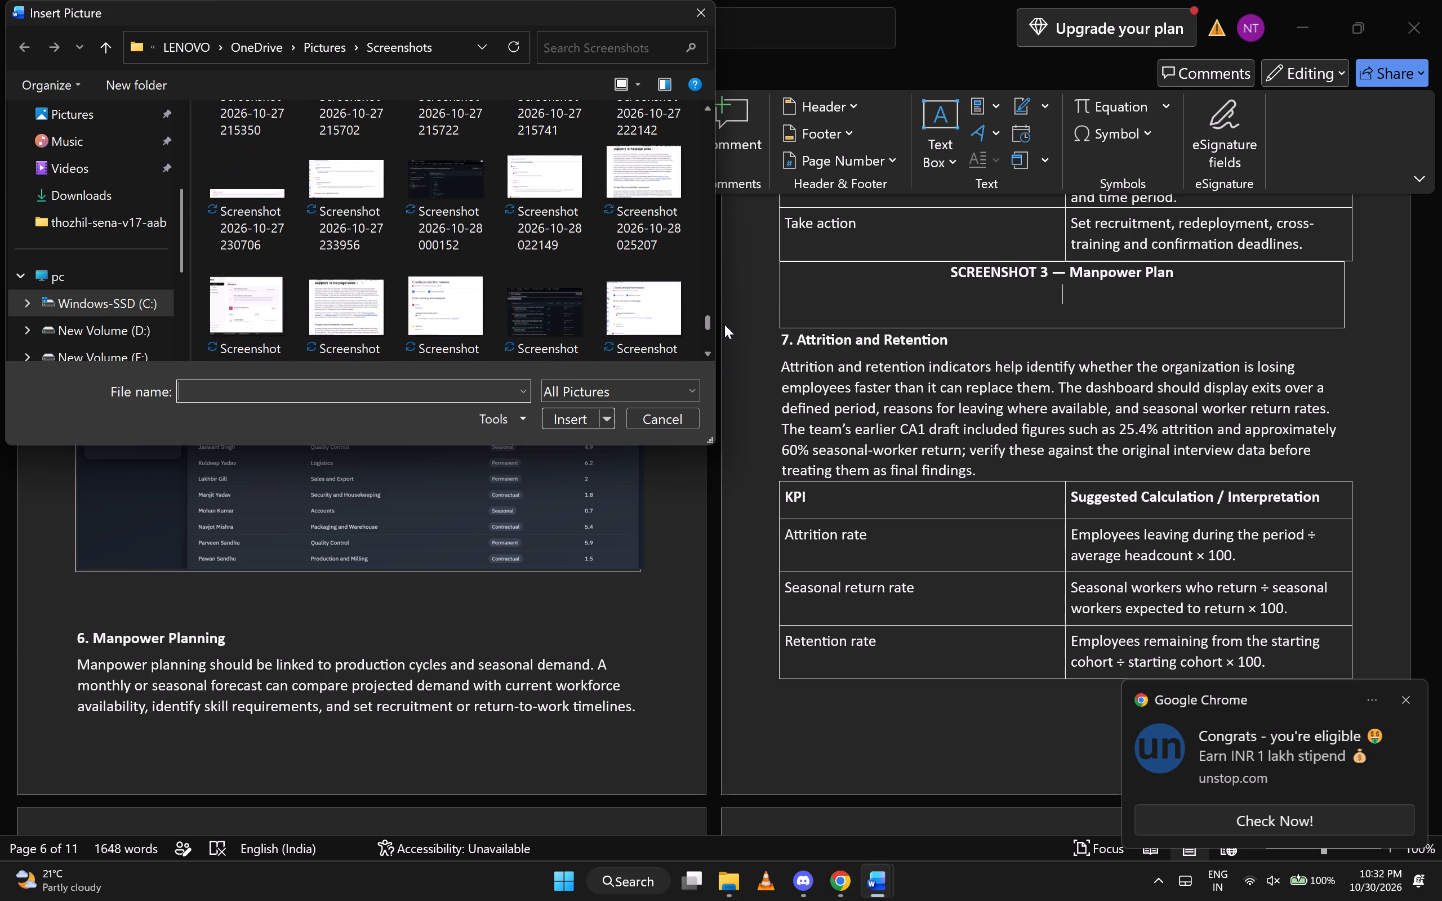
drag(724, 324, 726, 314)
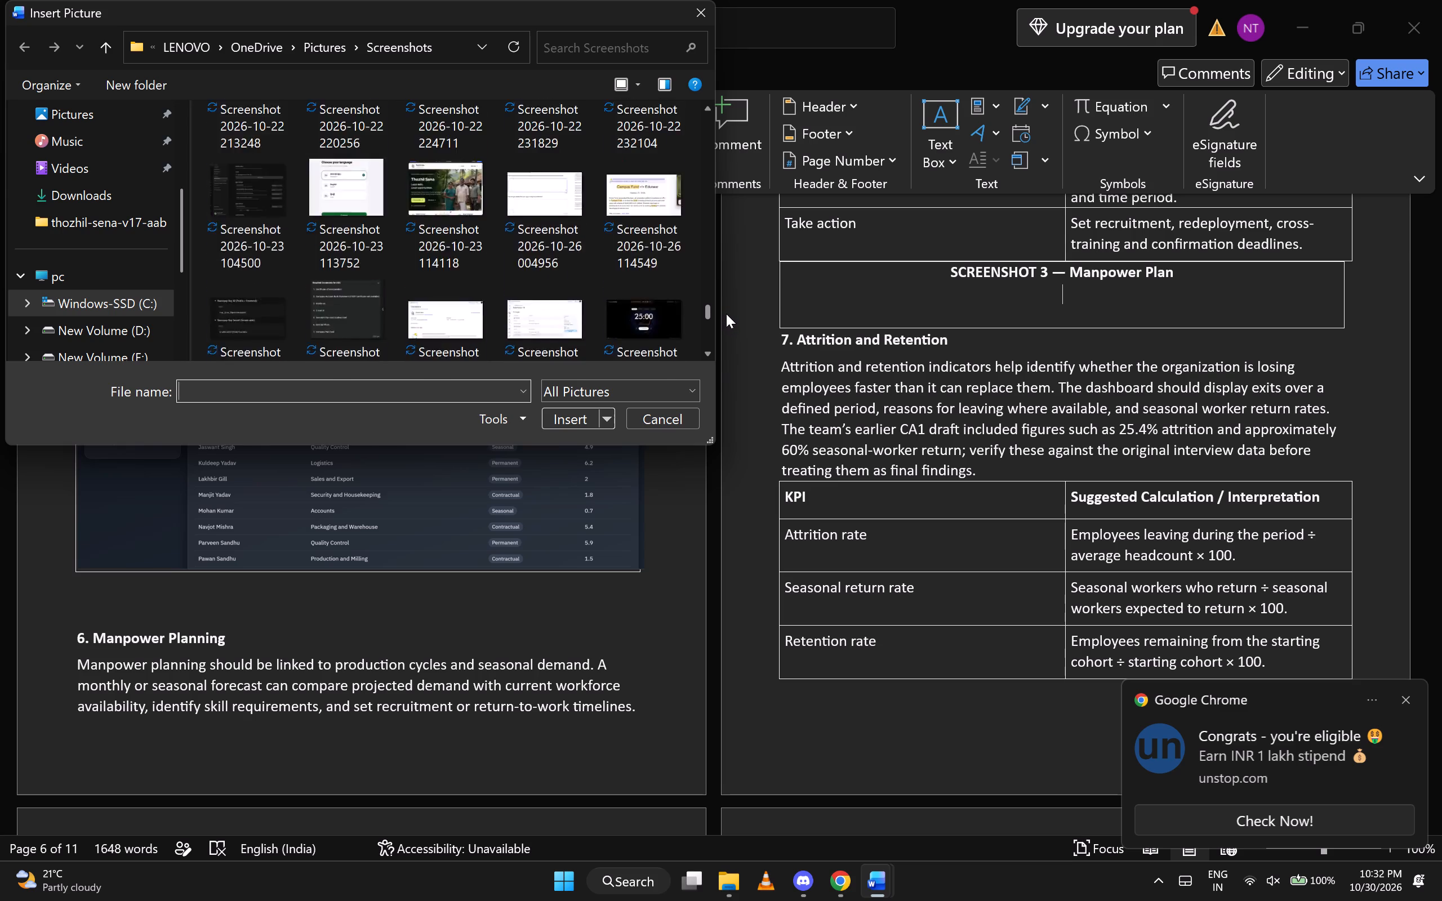
drag(726, 314, 726, 315)
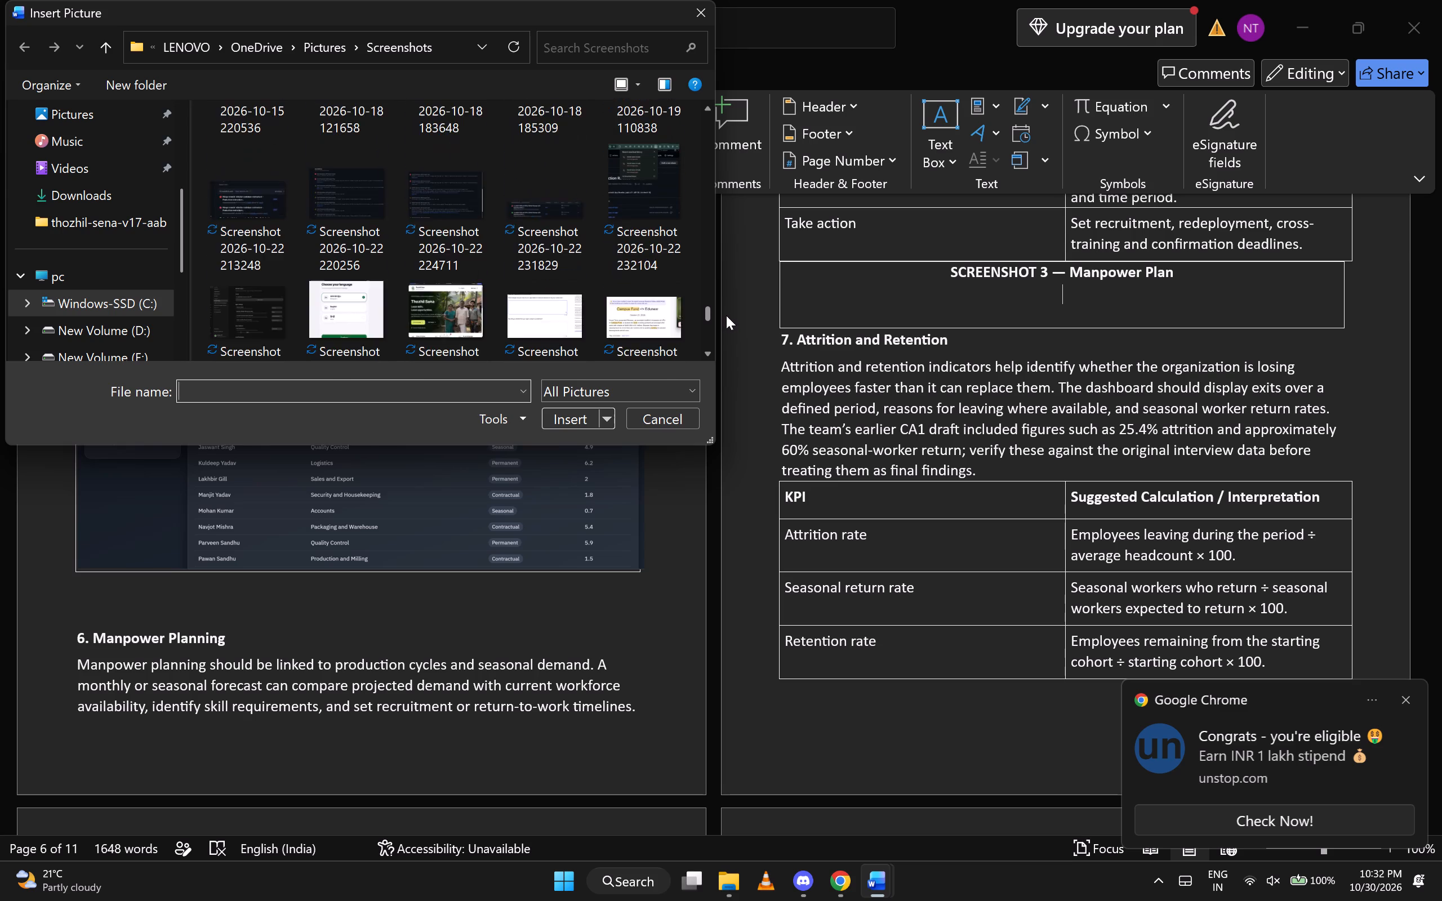
drag(726, 315, 727, 326)
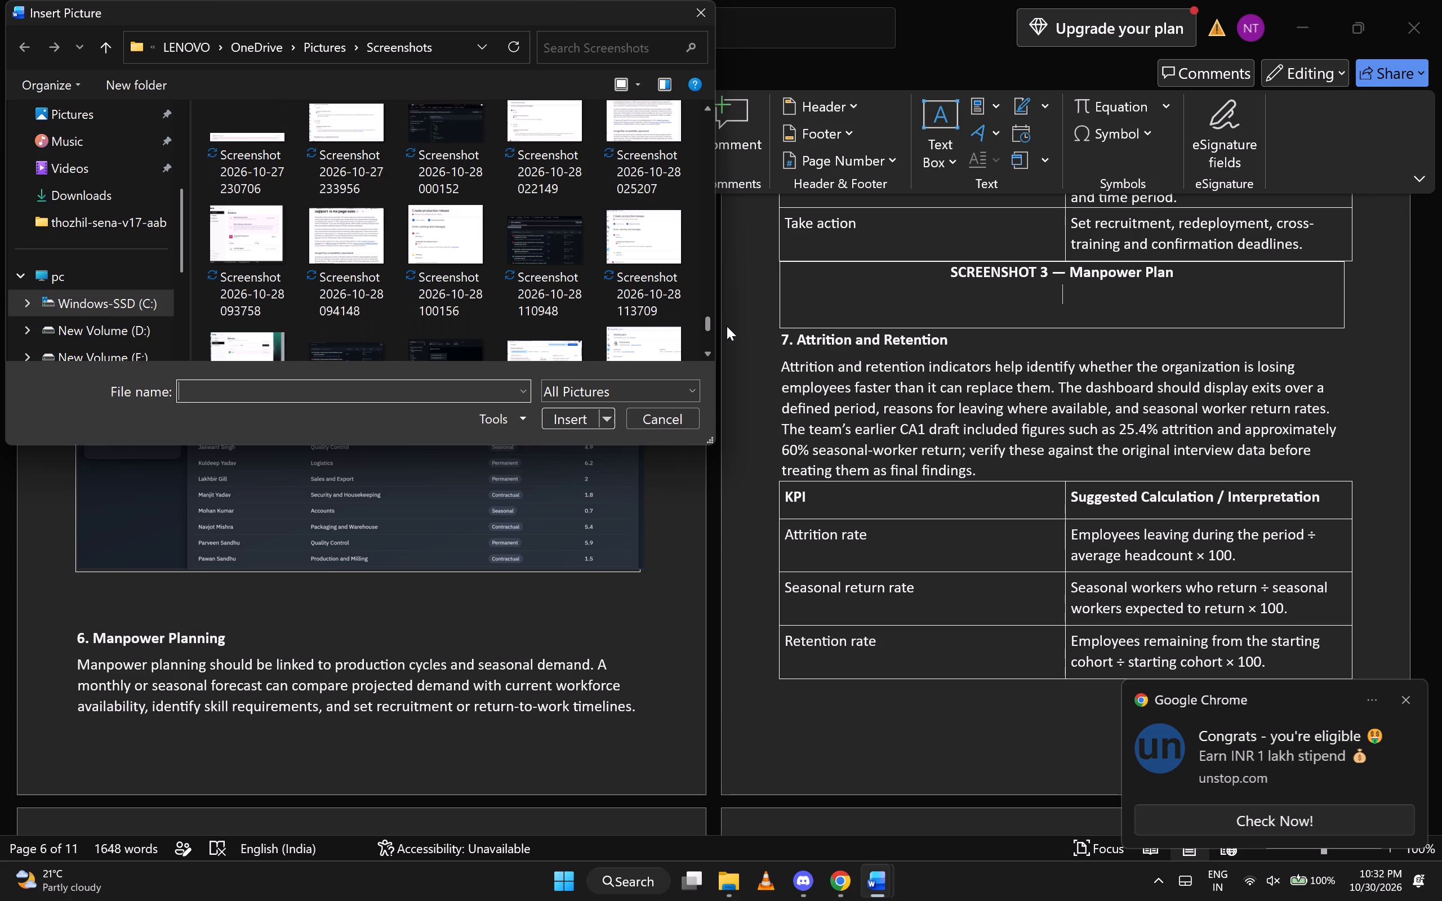
drag(727, 326, 726, 337)
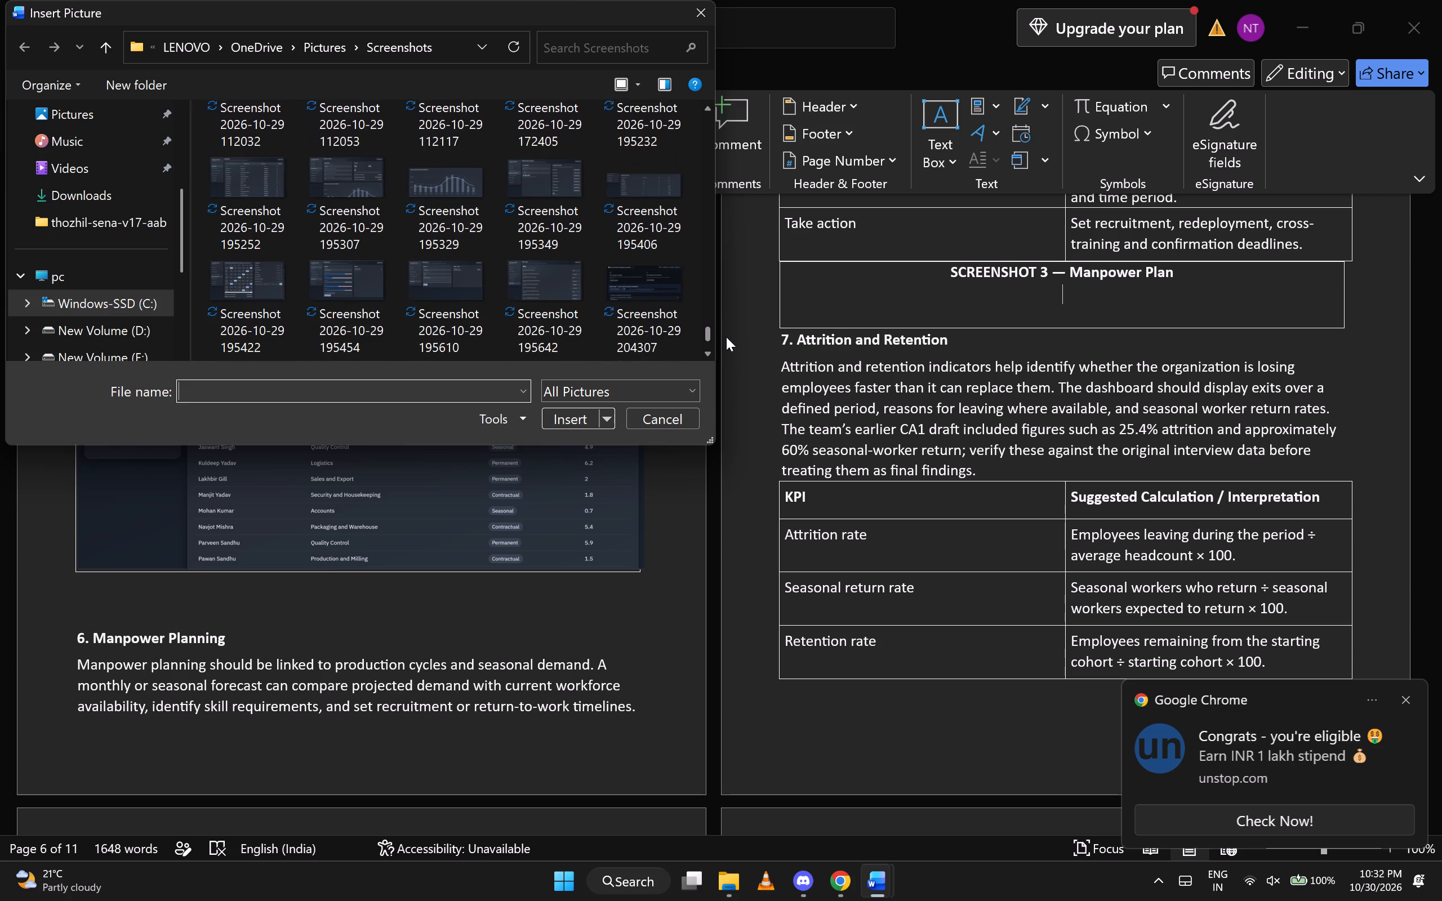
drag(726, 337, 726, 336)
click(357, 182)
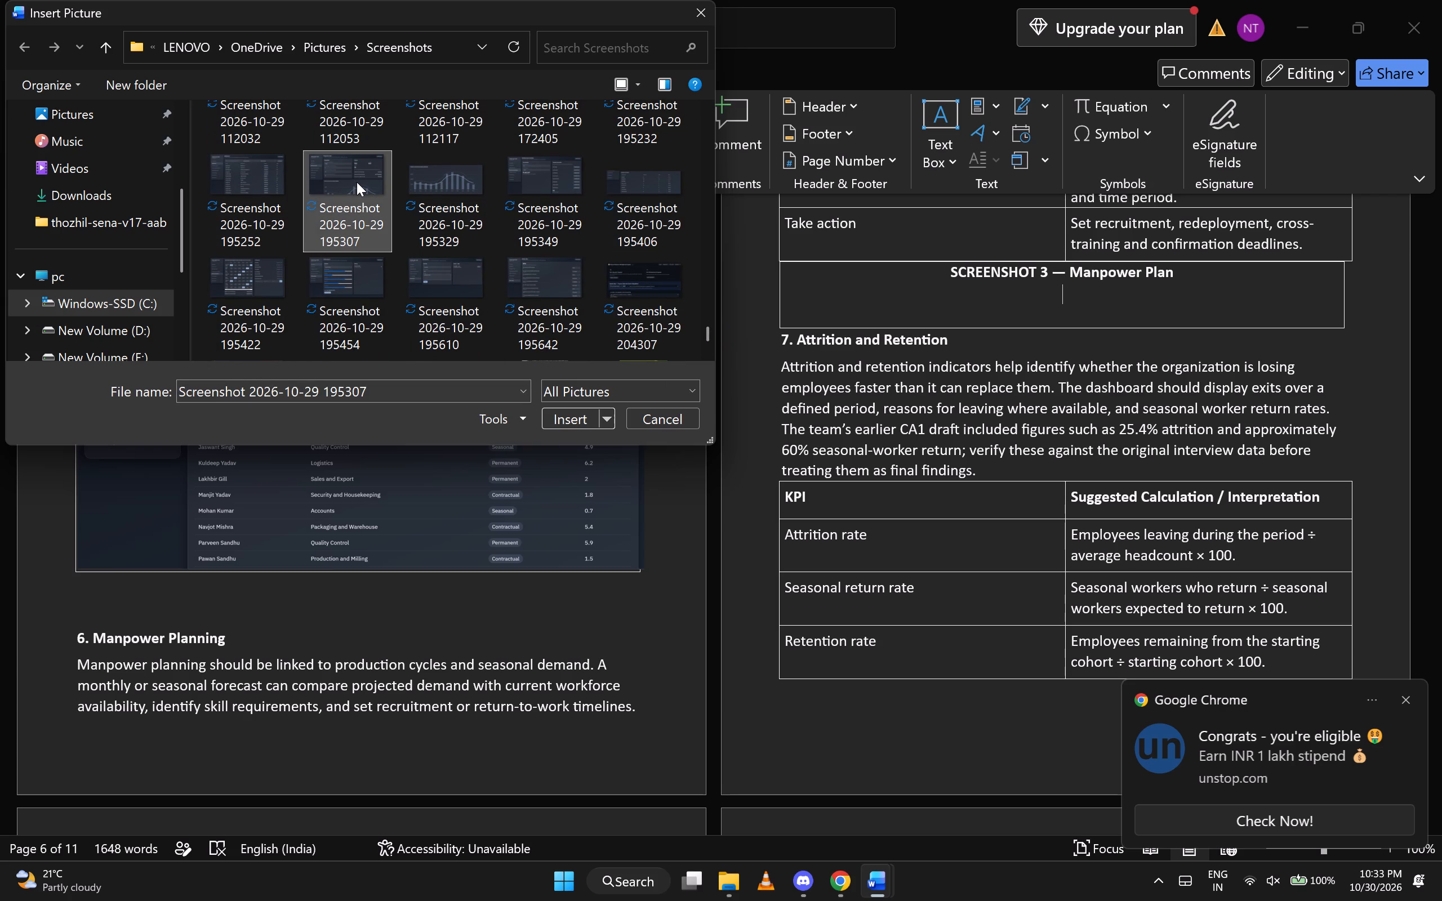
ctrl+click(468, 185)
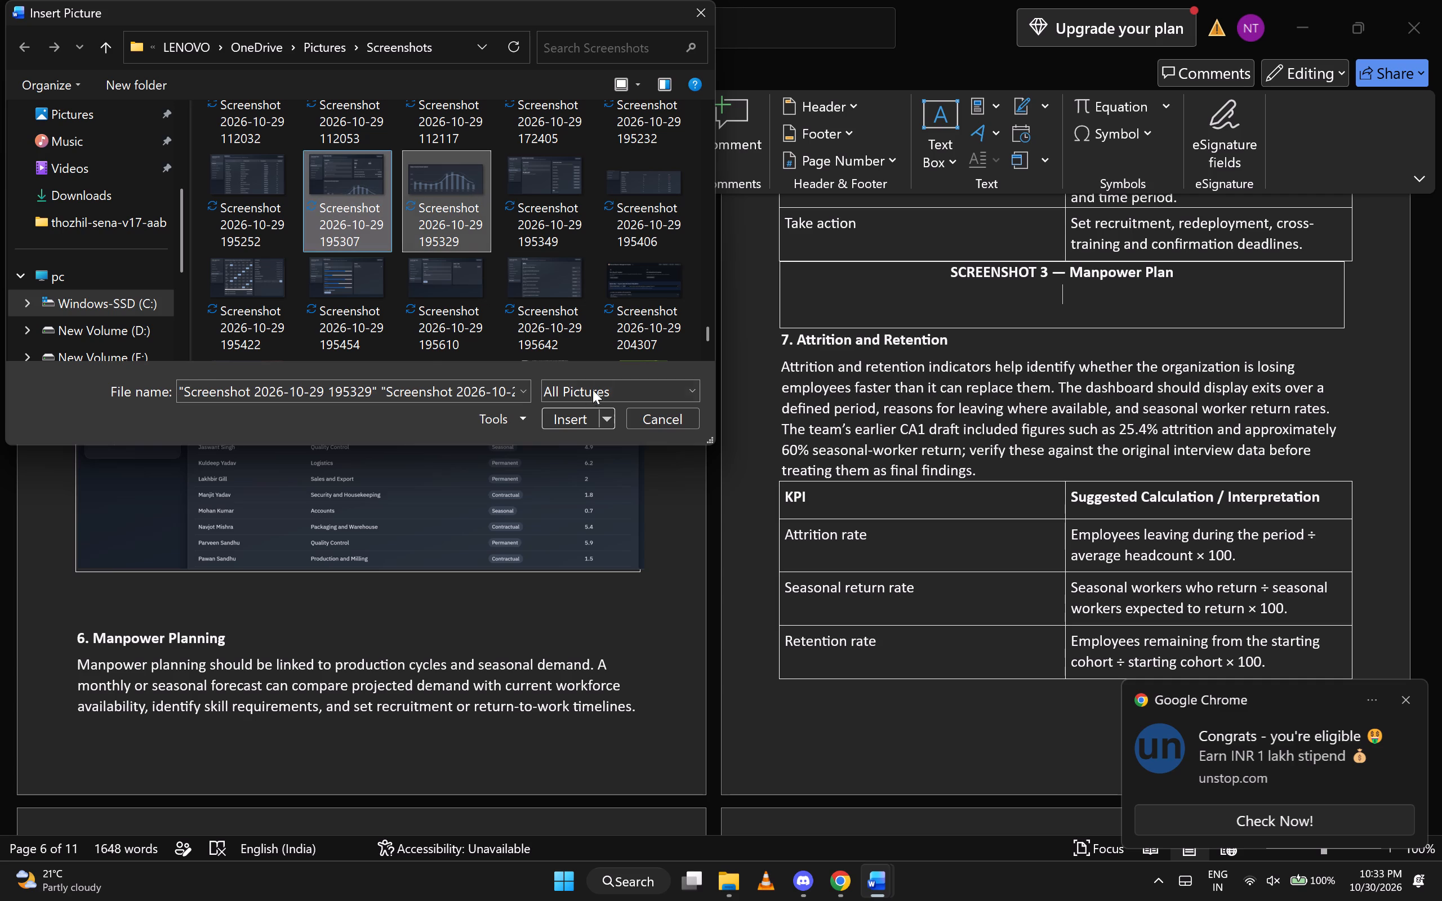
click(570, 416)
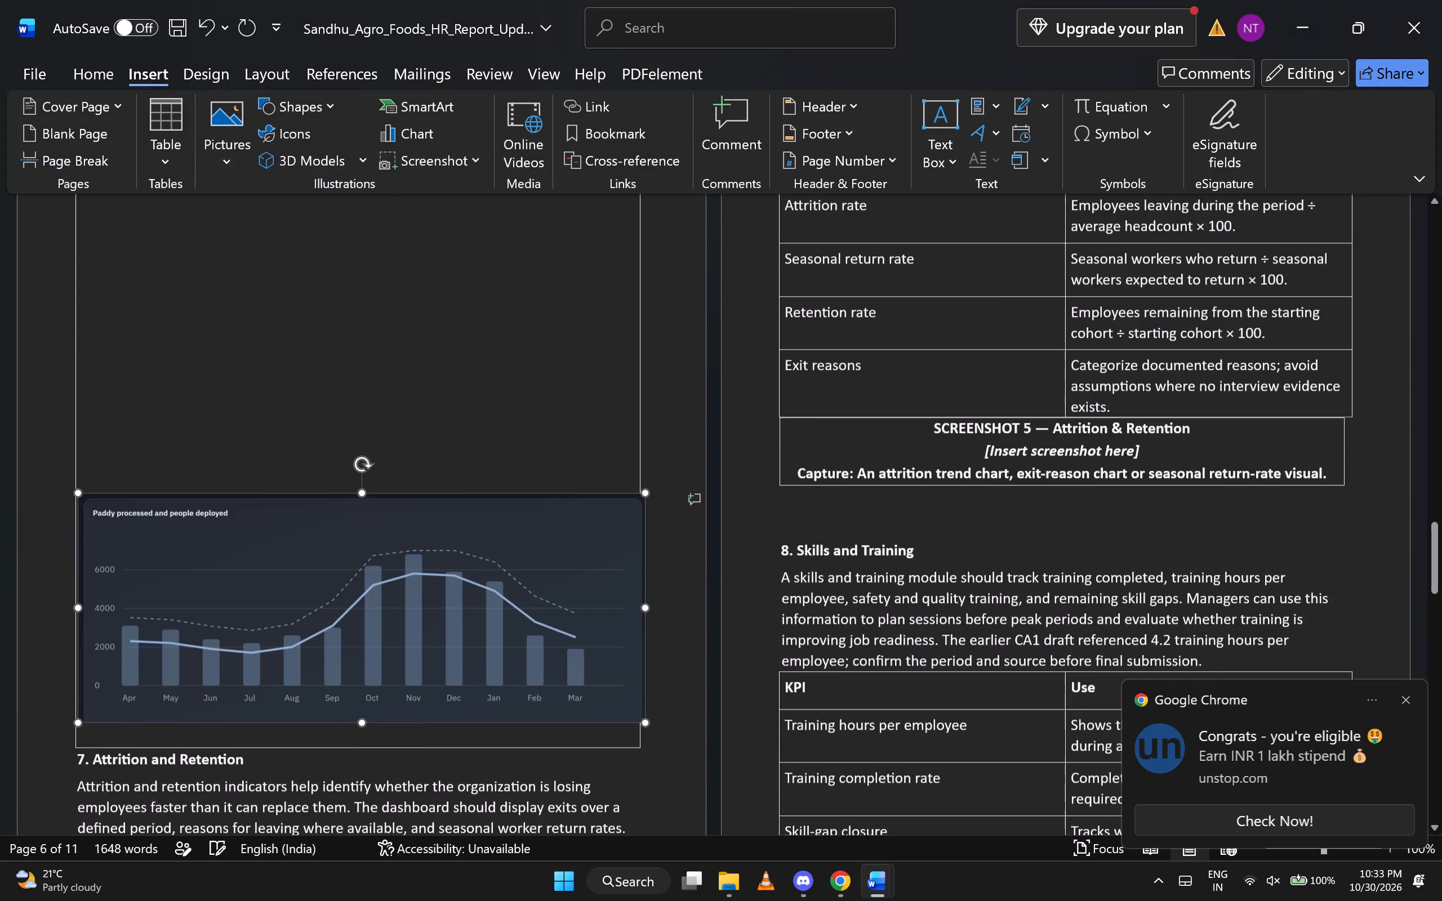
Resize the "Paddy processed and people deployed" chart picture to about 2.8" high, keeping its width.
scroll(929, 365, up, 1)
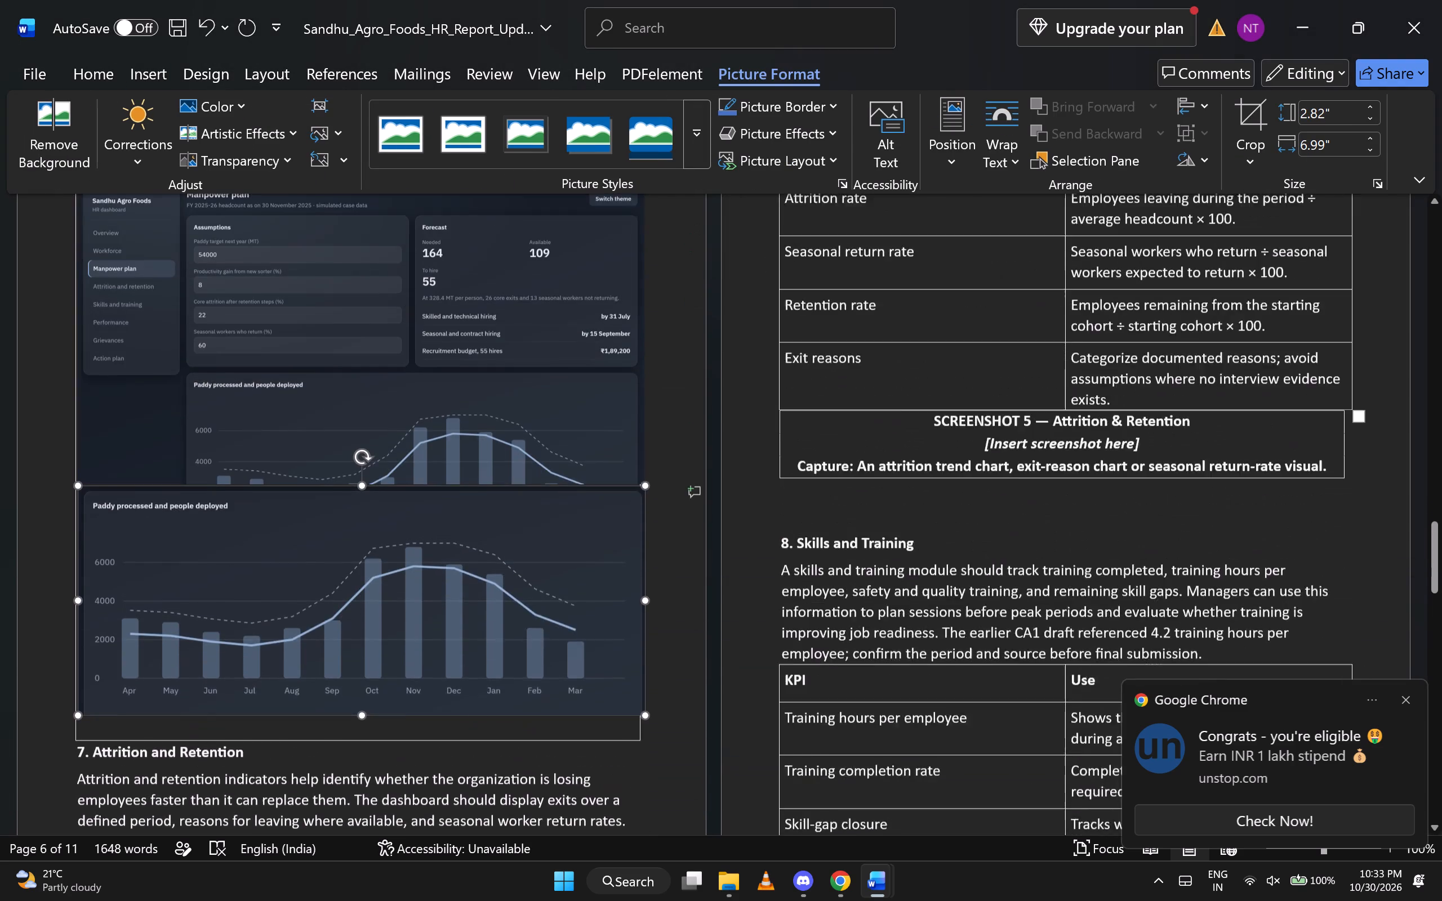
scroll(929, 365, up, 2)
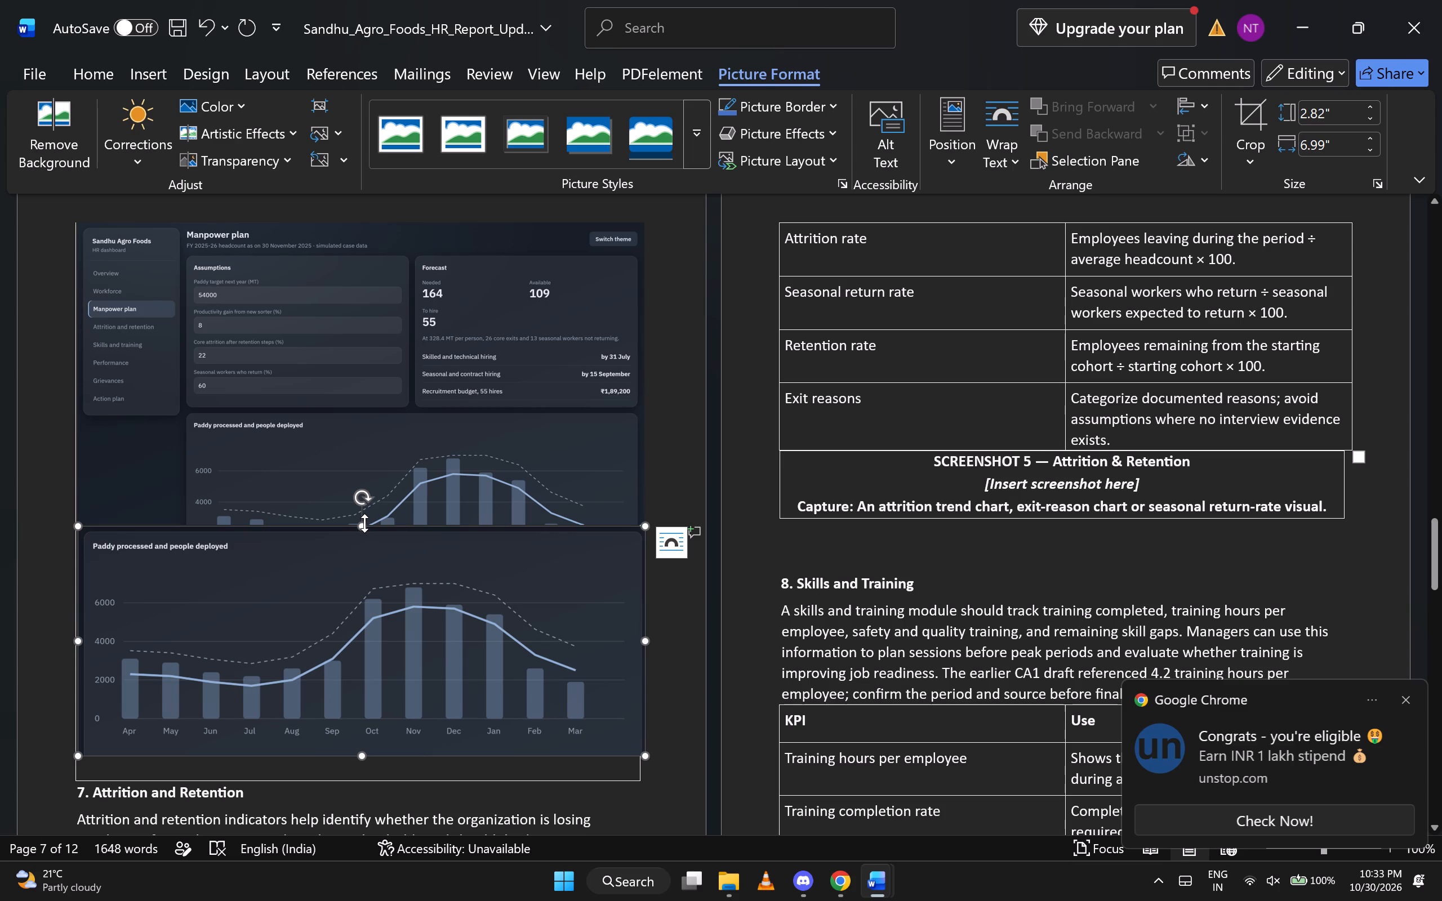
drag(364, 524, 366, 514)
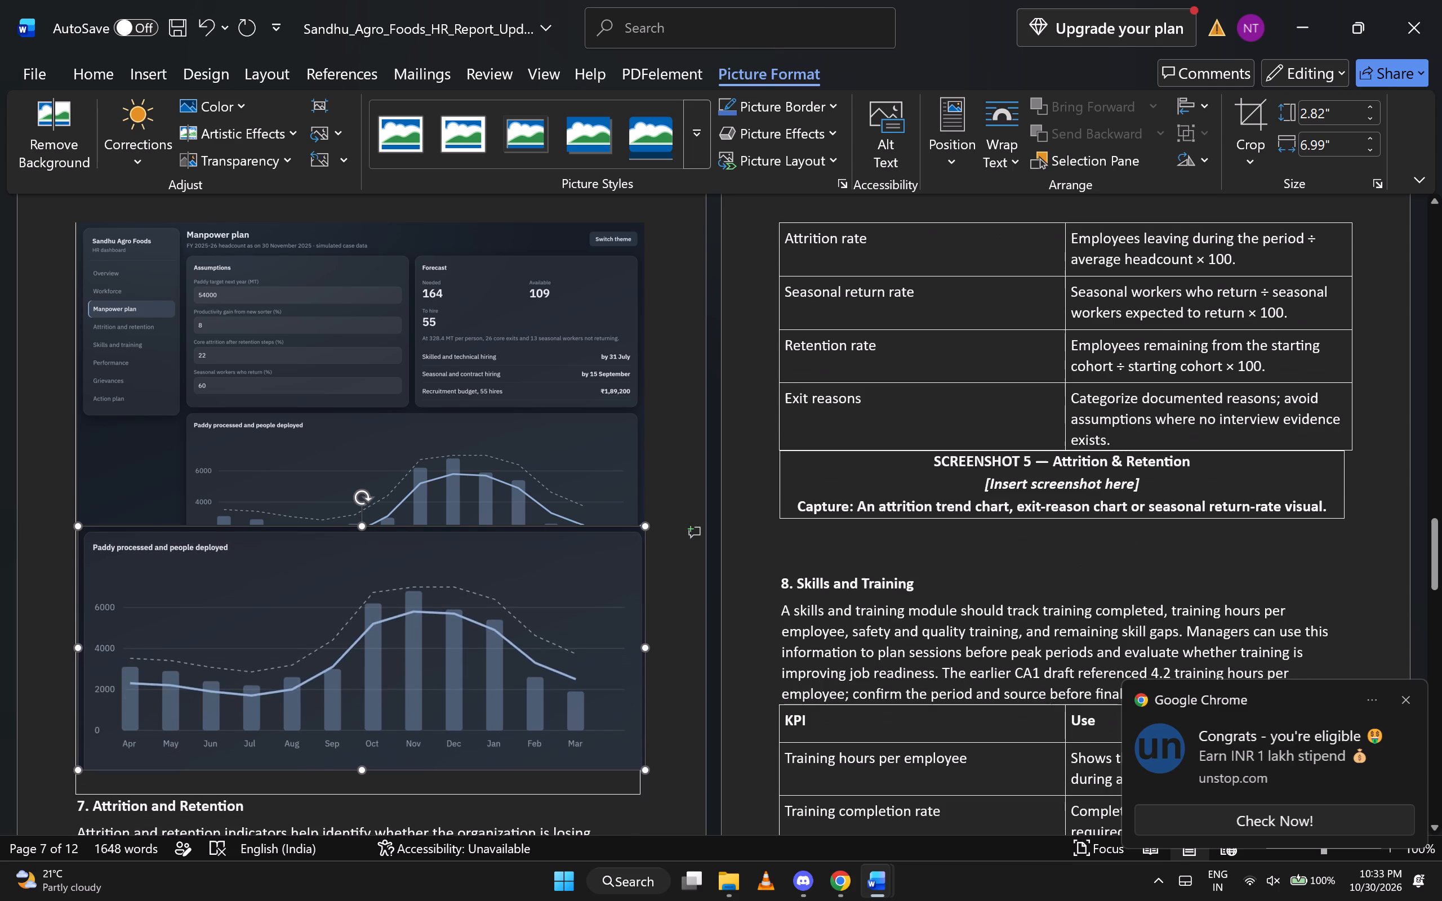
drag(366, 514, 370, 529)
Reduce the height of the Manpower plan dashboard picture to about 2.94" without changing its width.
click(513, 358)
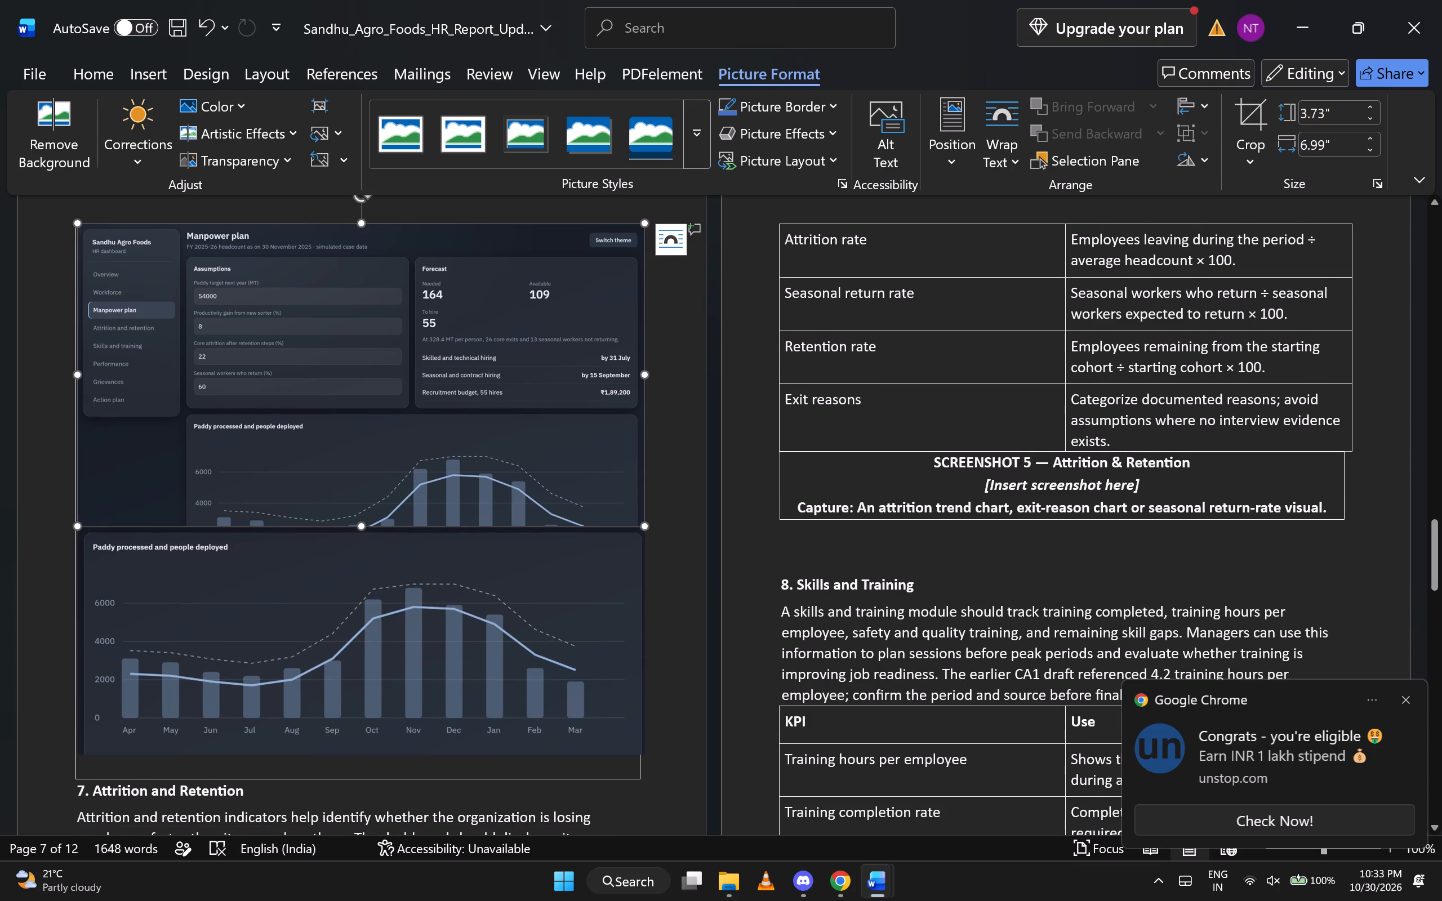
drag(360, 523, 361, 478)
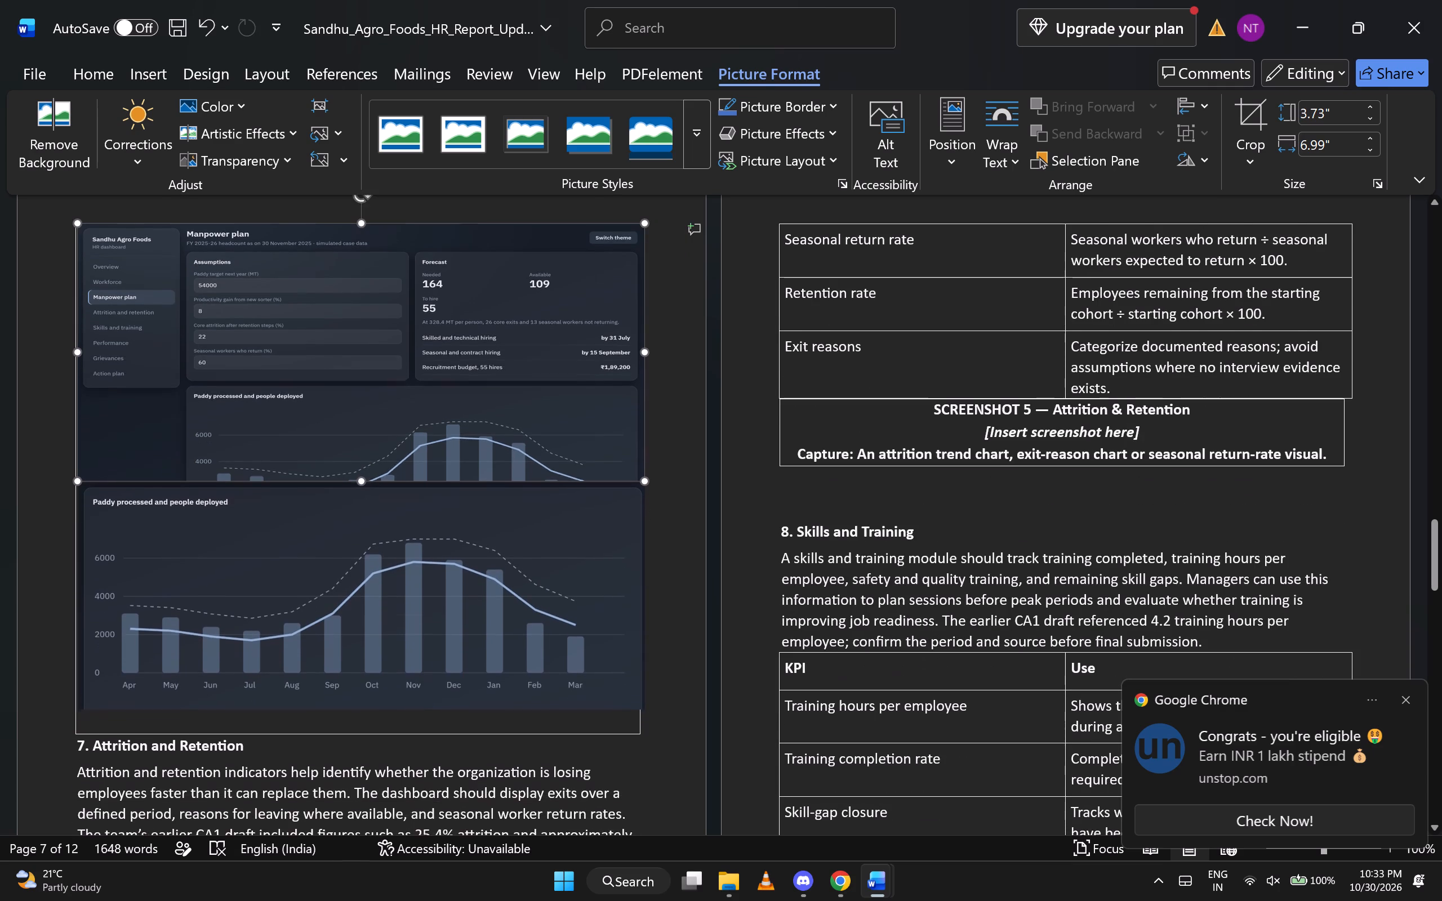
drag(361, 478, 363, 488)
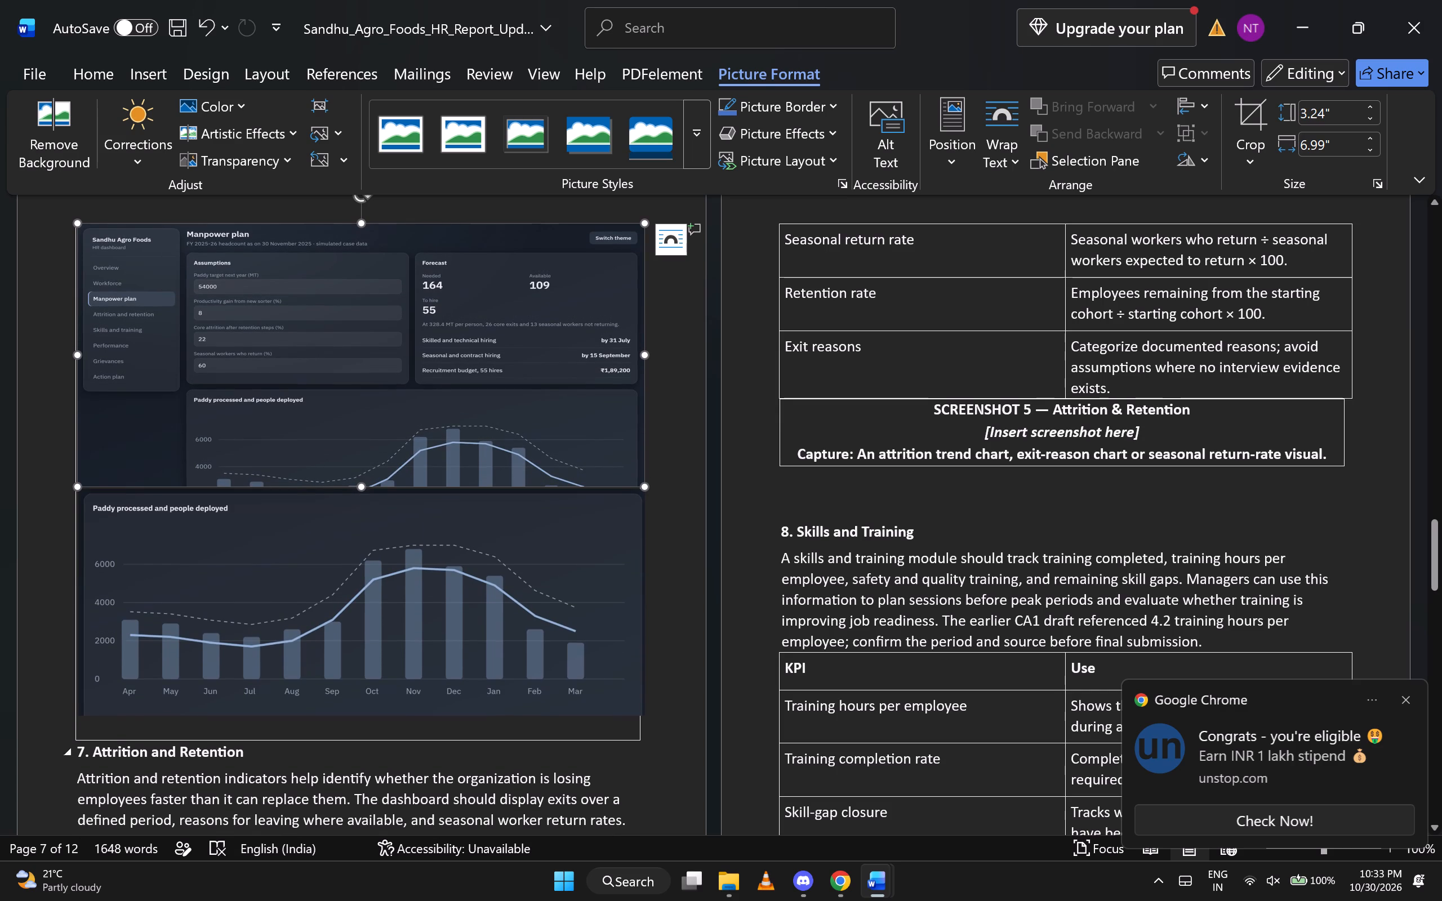
click(358, 555)
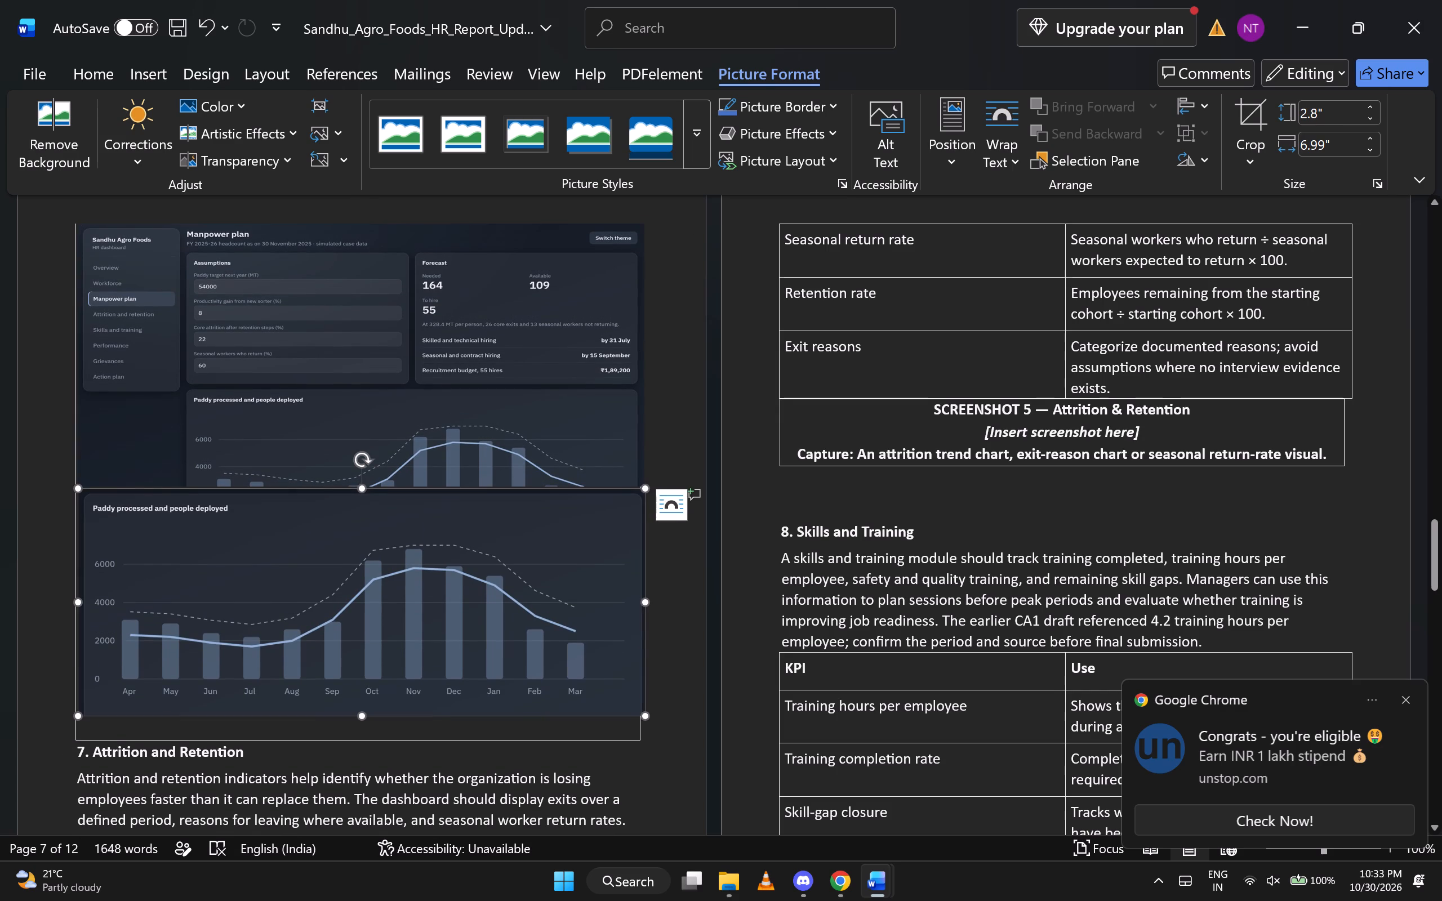
click(399, 437)
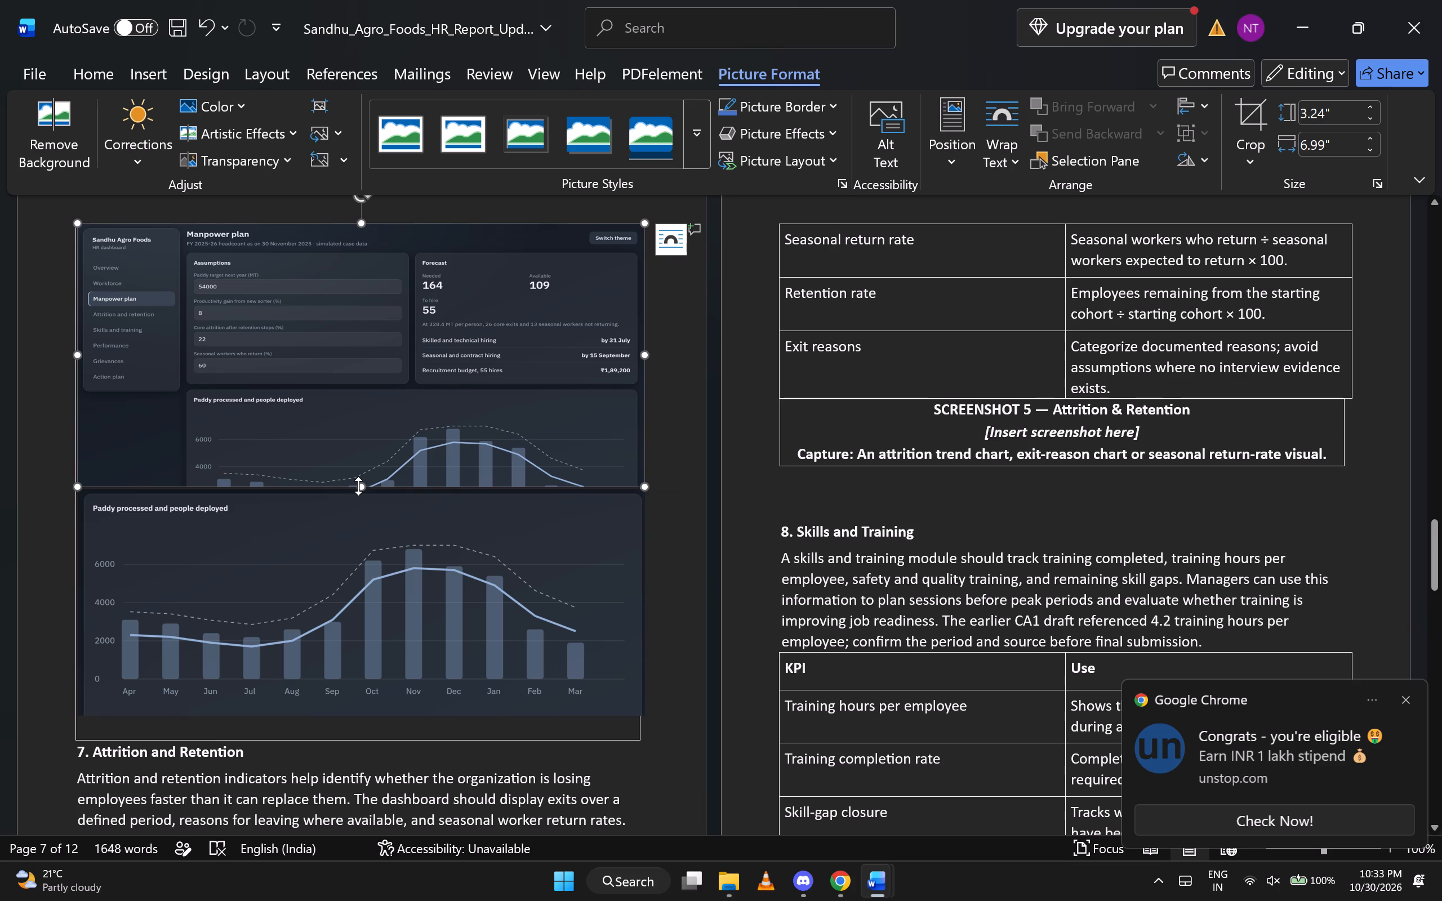
drag(358, 486, 363, 447)
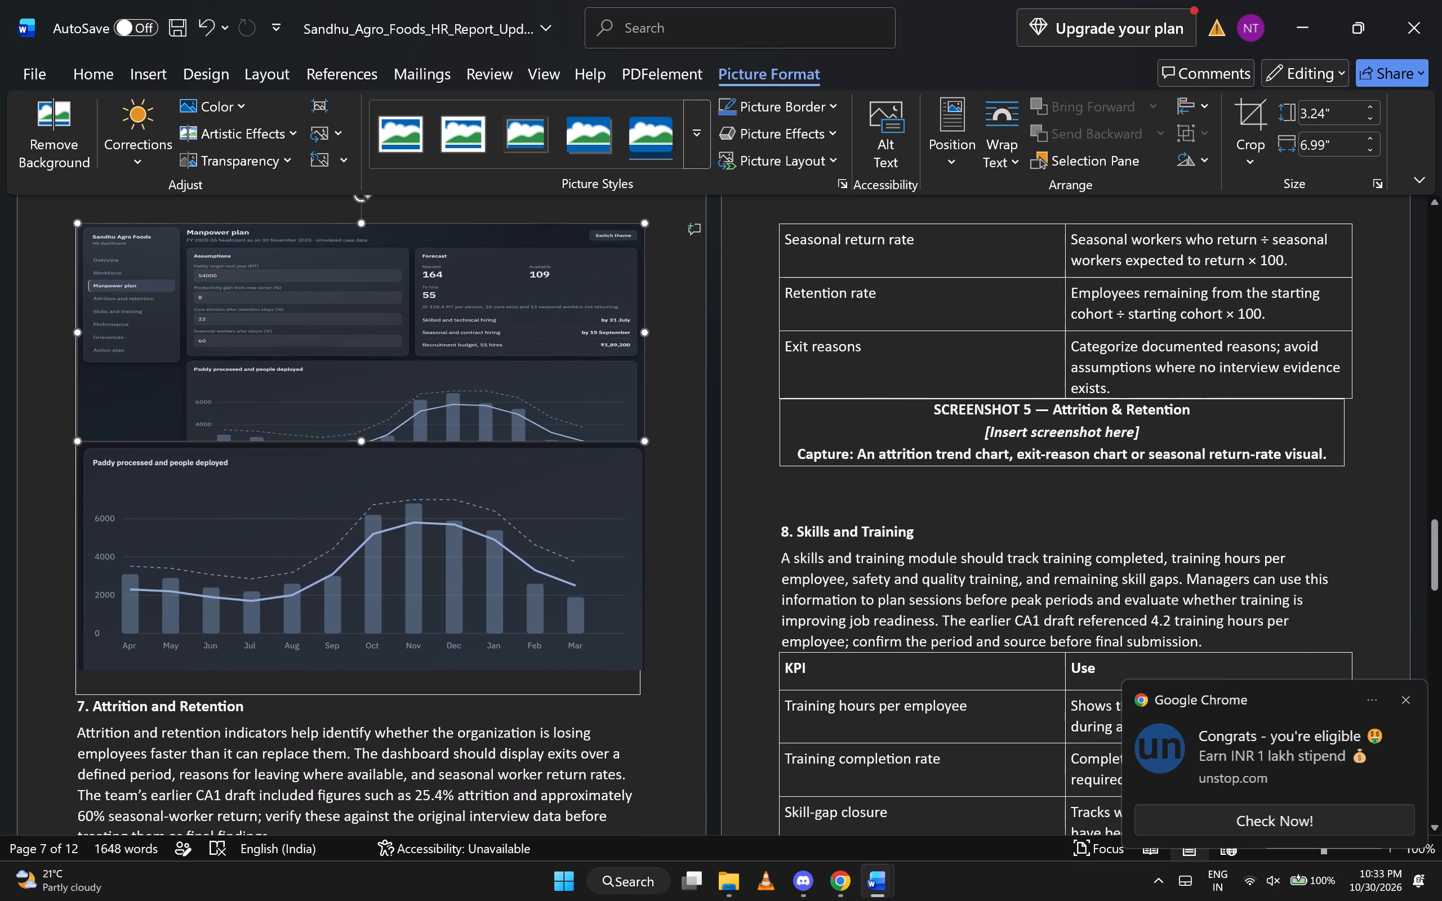
drag(363, 447, 367, 462)
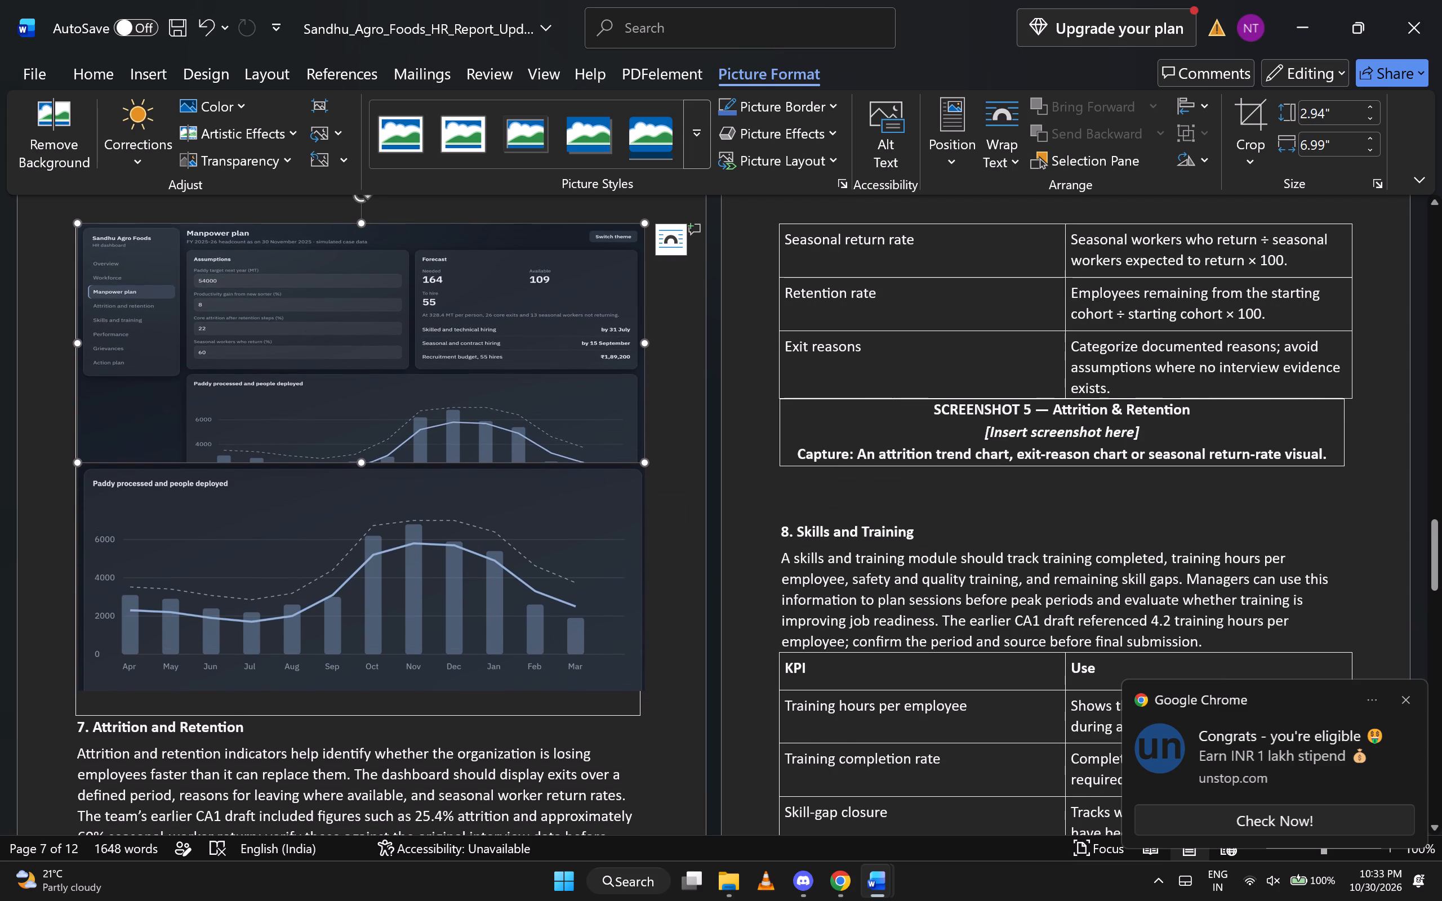
click(440, 363)
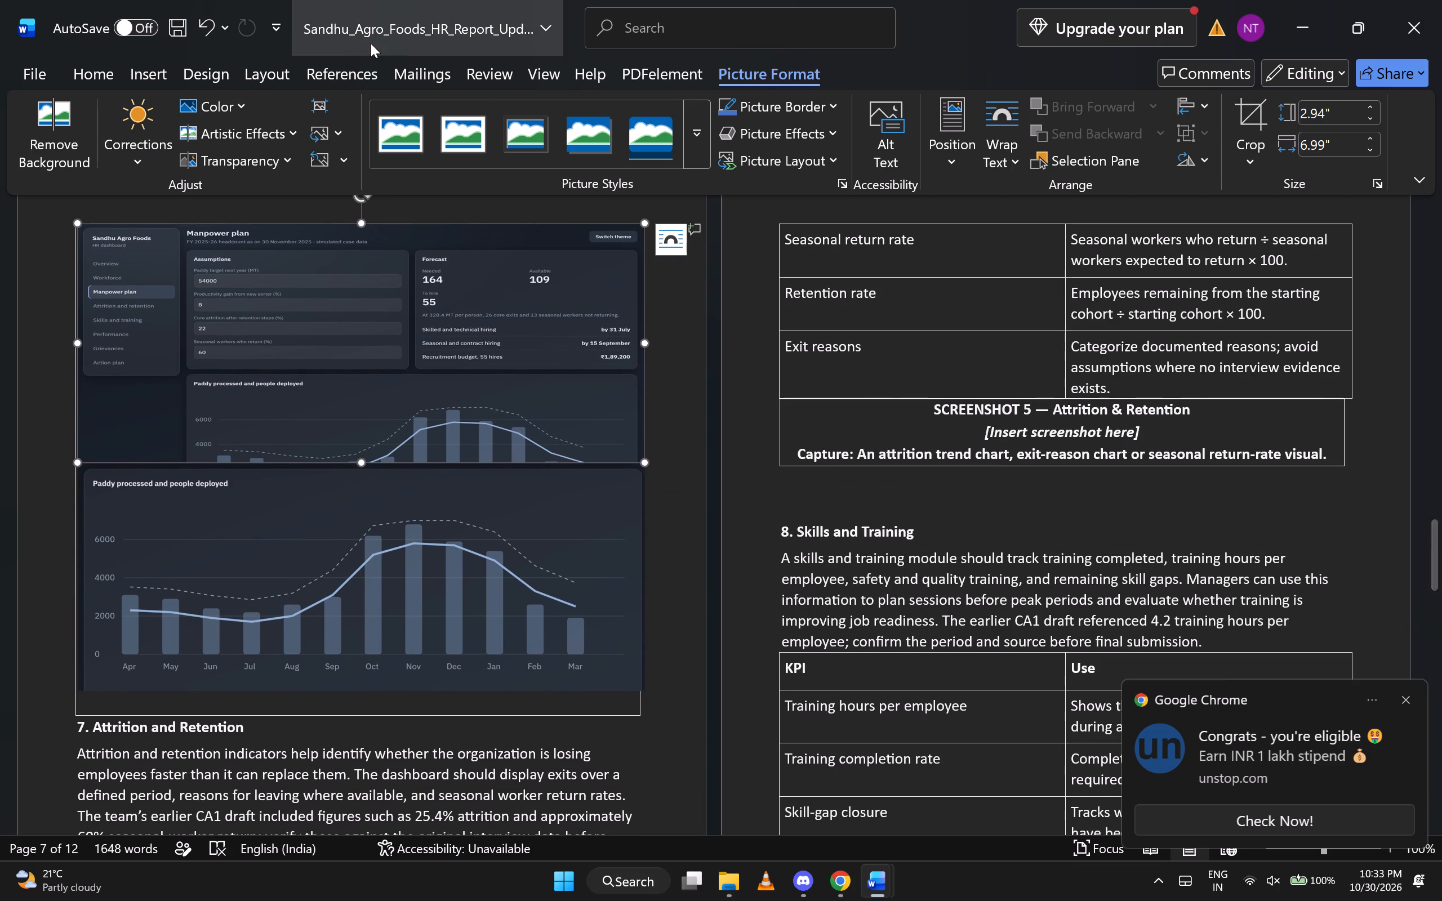
Stretch the "Paddy processed and people deployed" chart picture downward to about 3.87" high, keeping its width.
scroll(383, 713, down, 1)
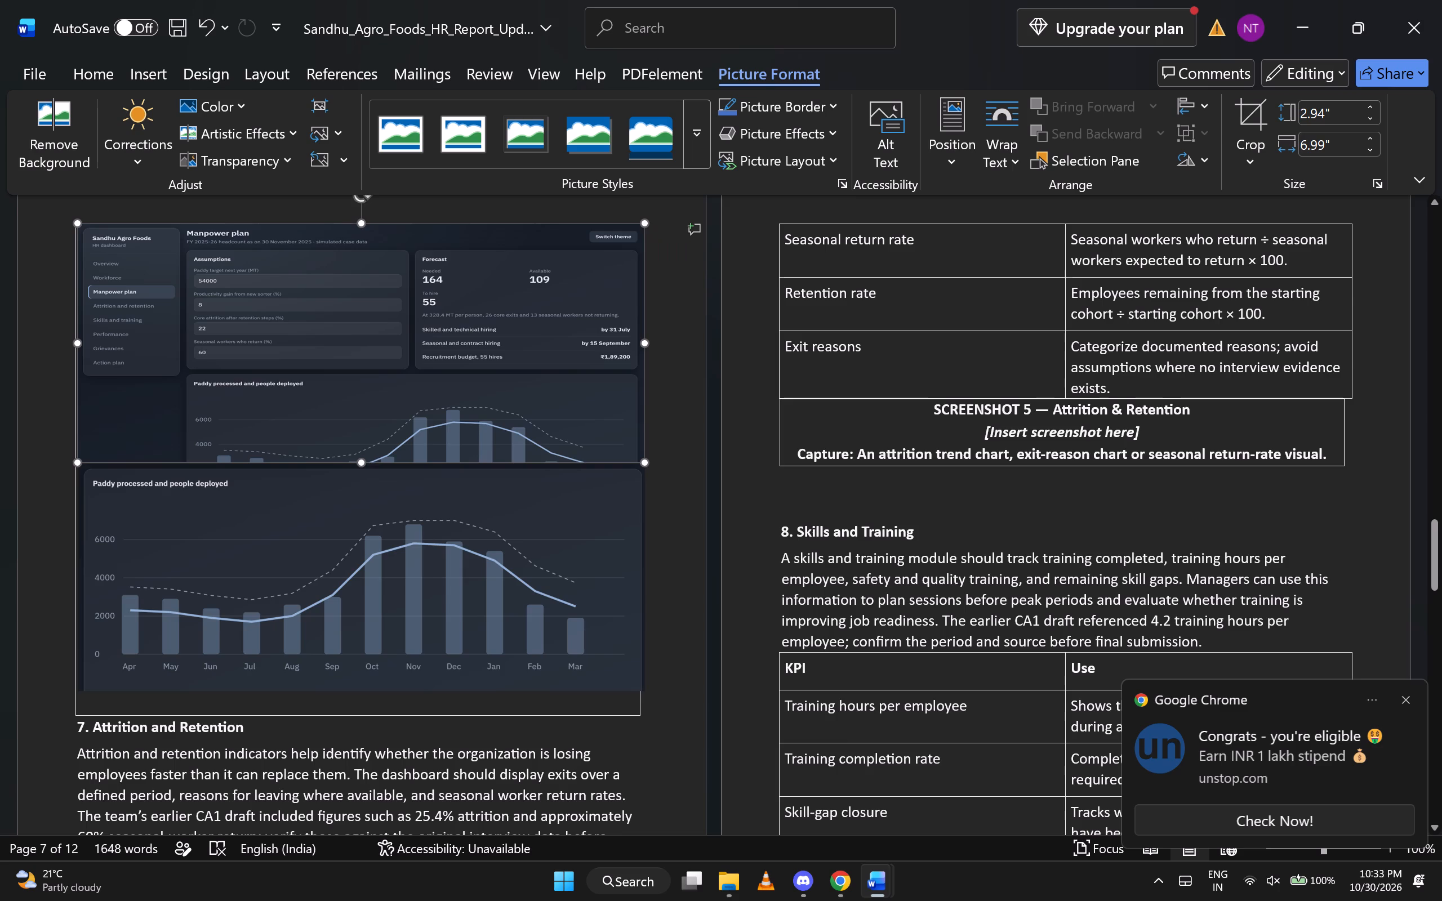
scroll(383, 713, down, 1)
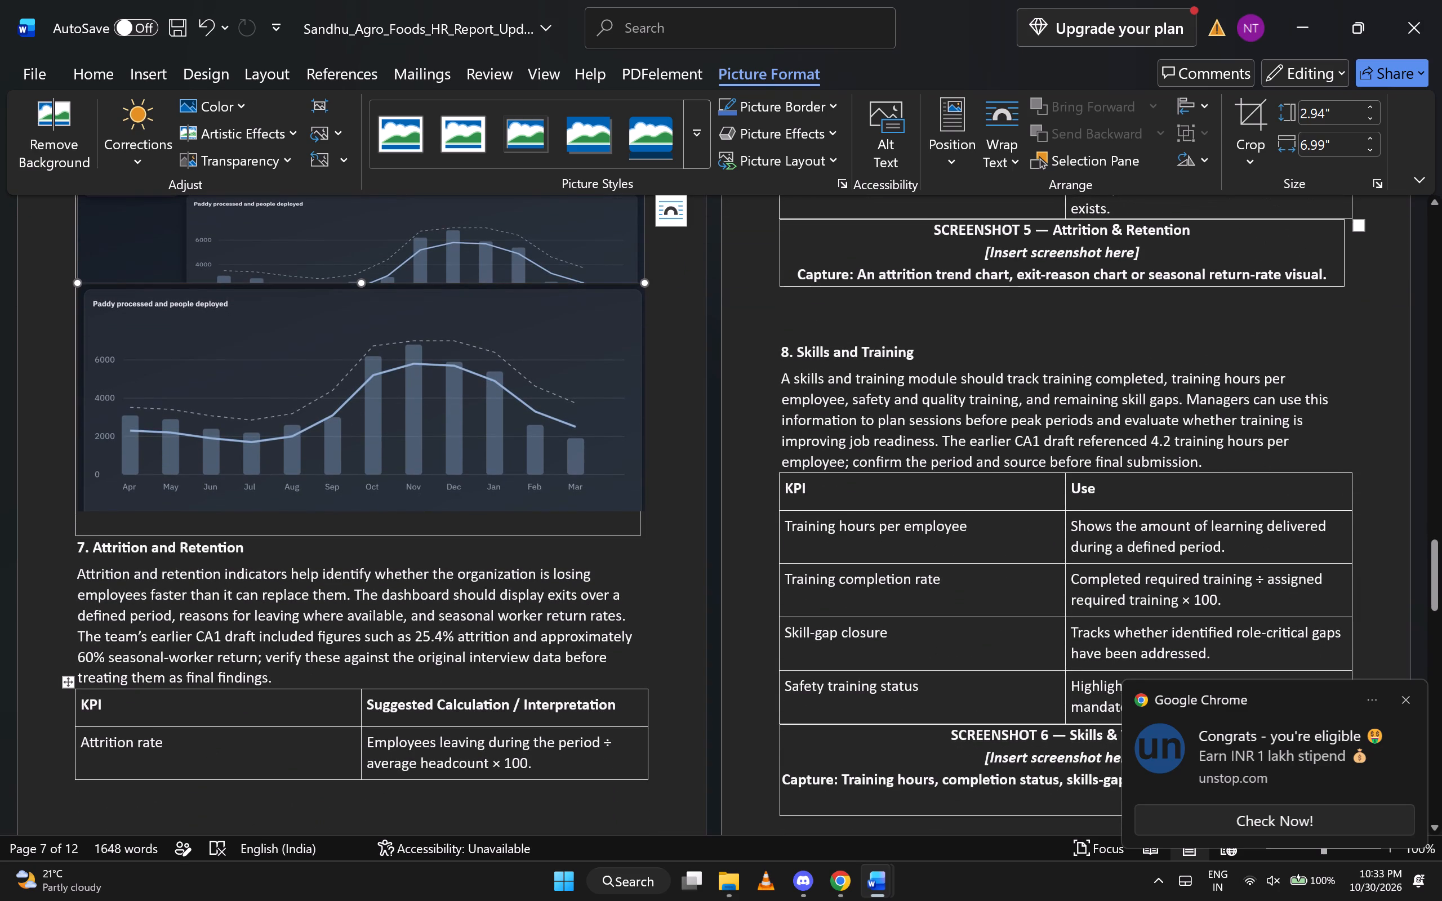
click(353, 439)
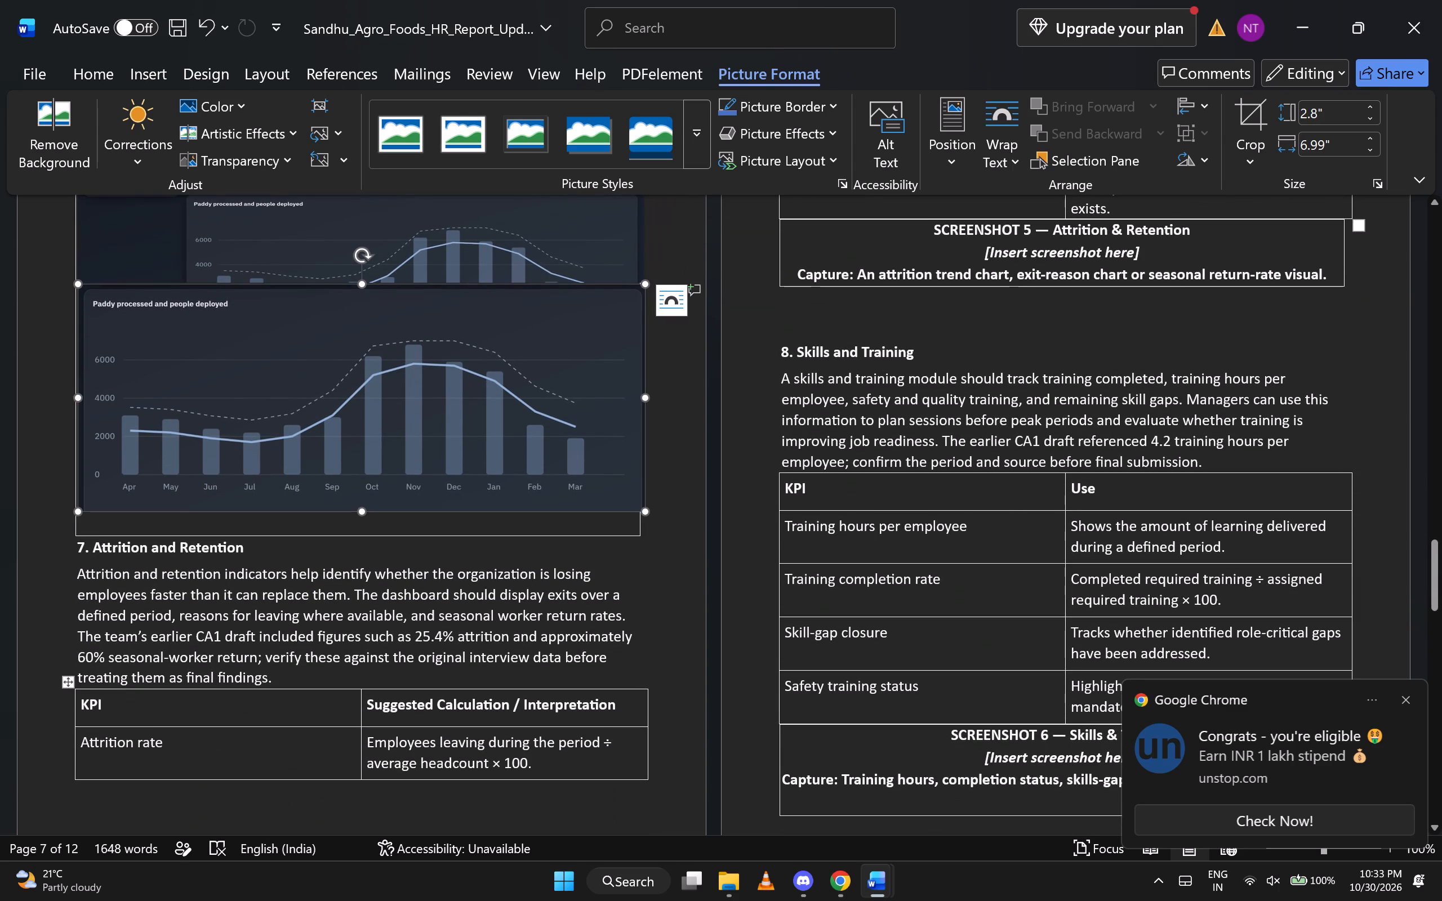
drag(364, 510, 361, 574)
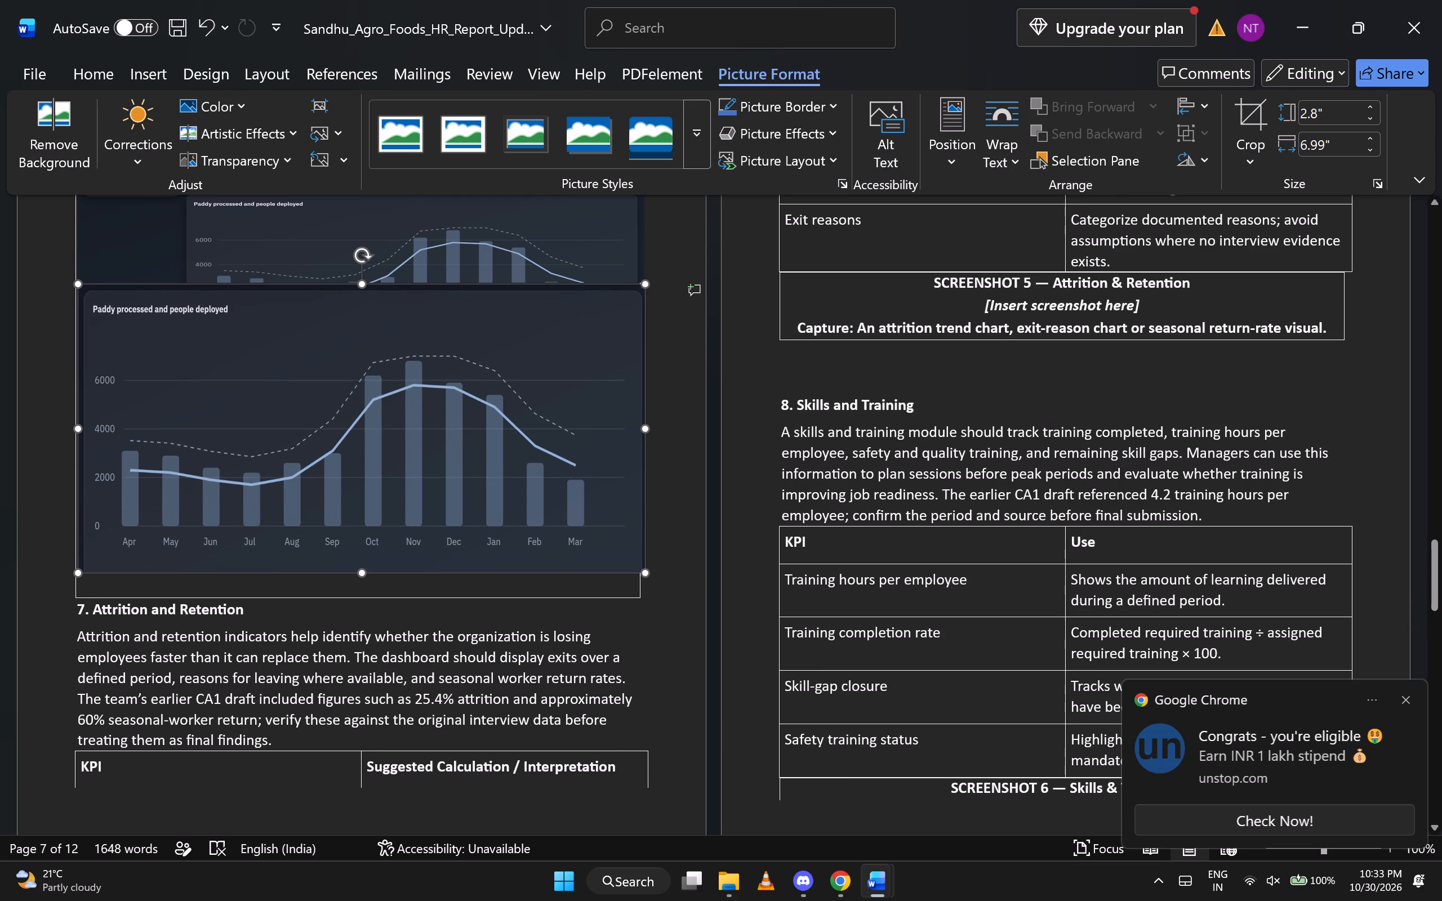
drag(361, 574, 358, 598)
Review the page layout around the Manpower Plan pictures and their SCREENSHOT 3 caption, including the preceding report sections.
scroll(358, 598, up, 1)
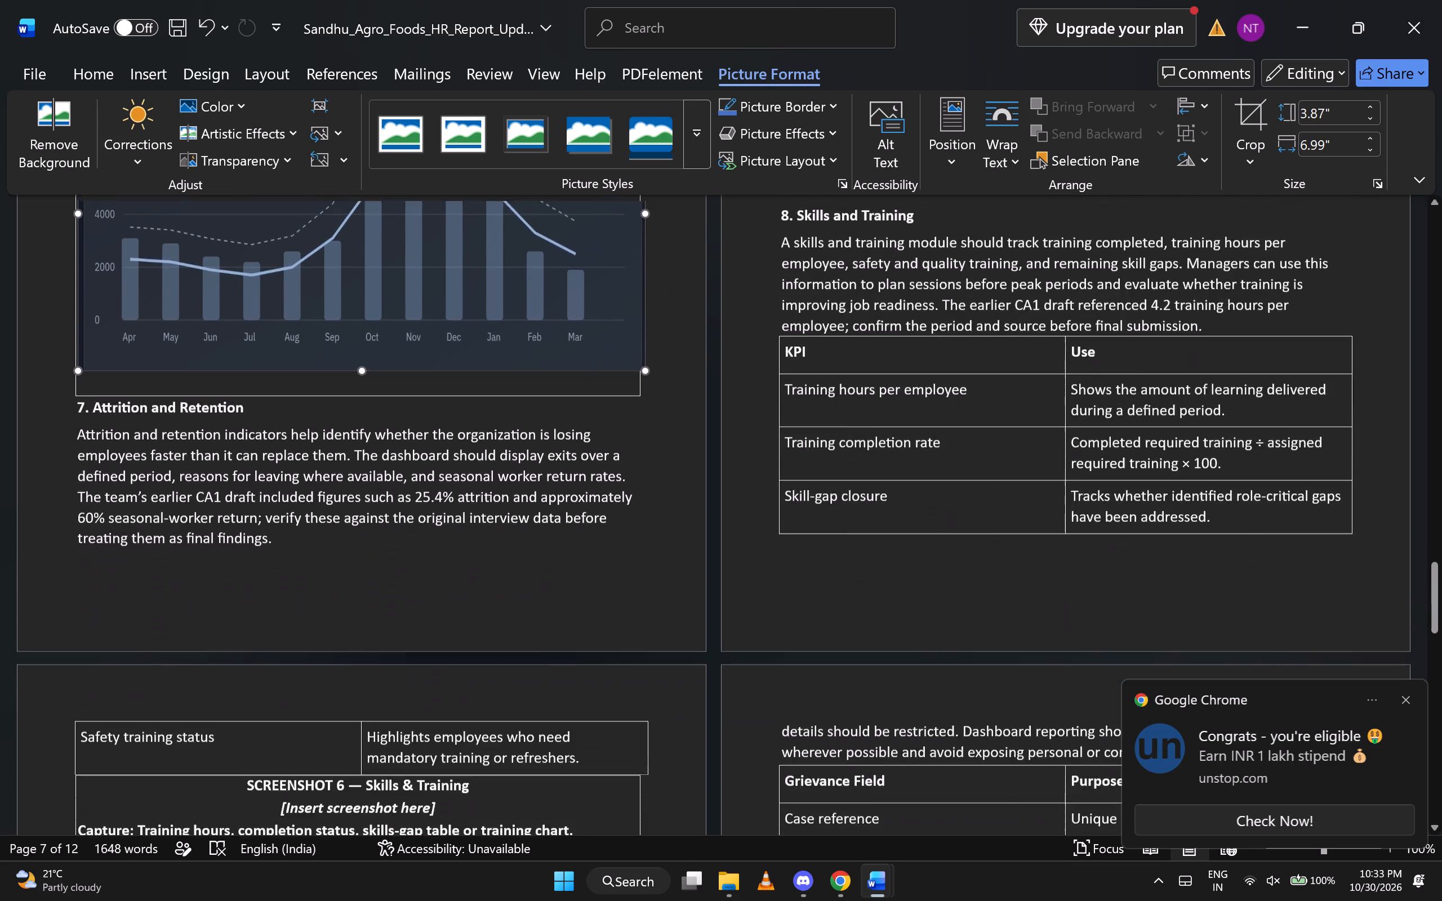
scroll(358, 598, up, 1)
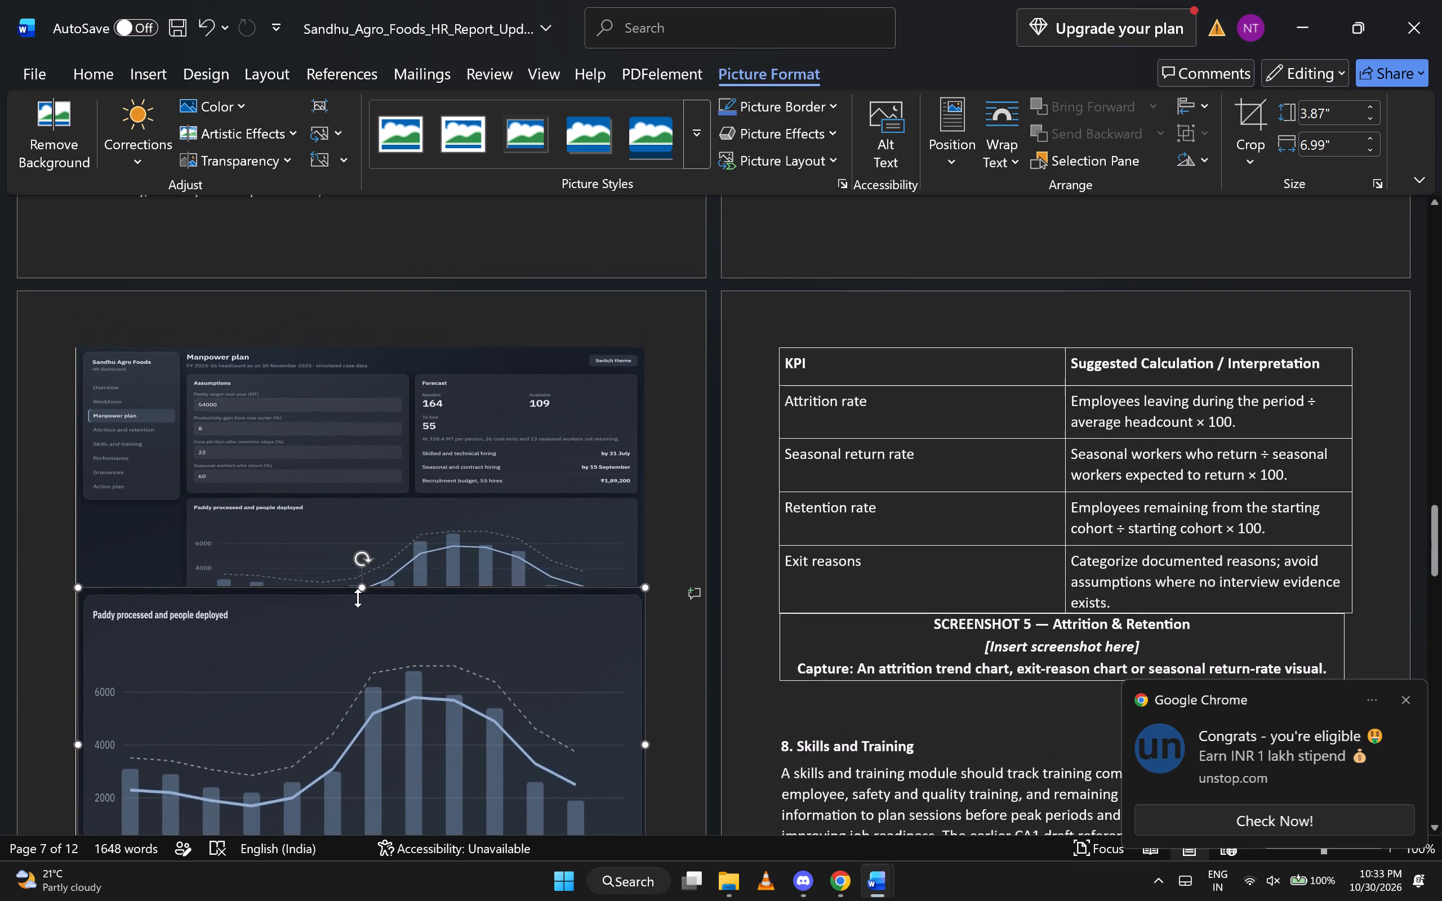
scroll(358, 598, up, 1)
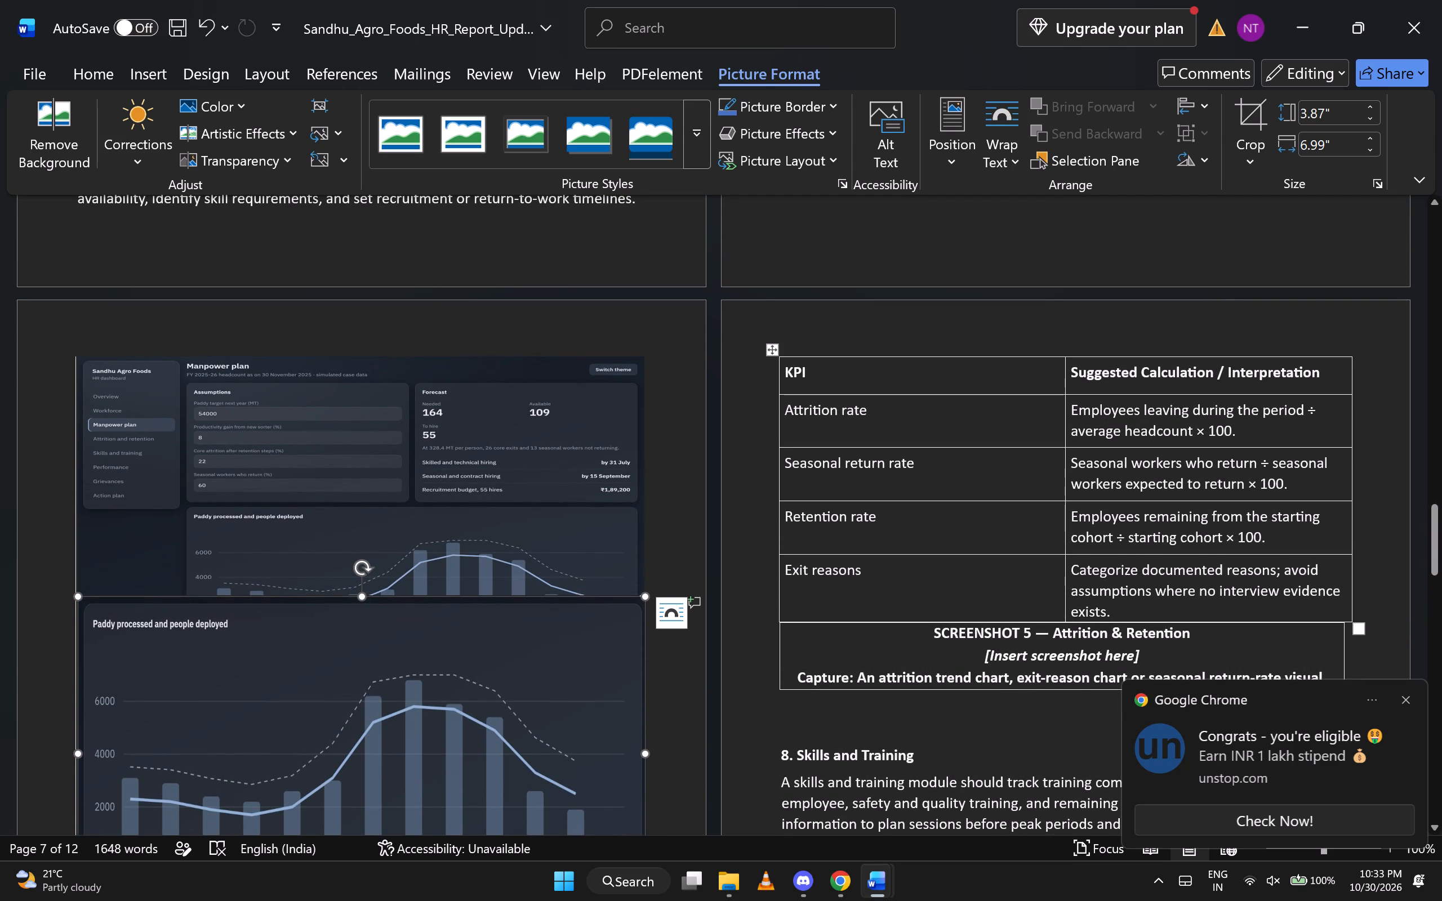
scroll(1036, 626, up, 4)
scroll(1036, 626, down, 1)
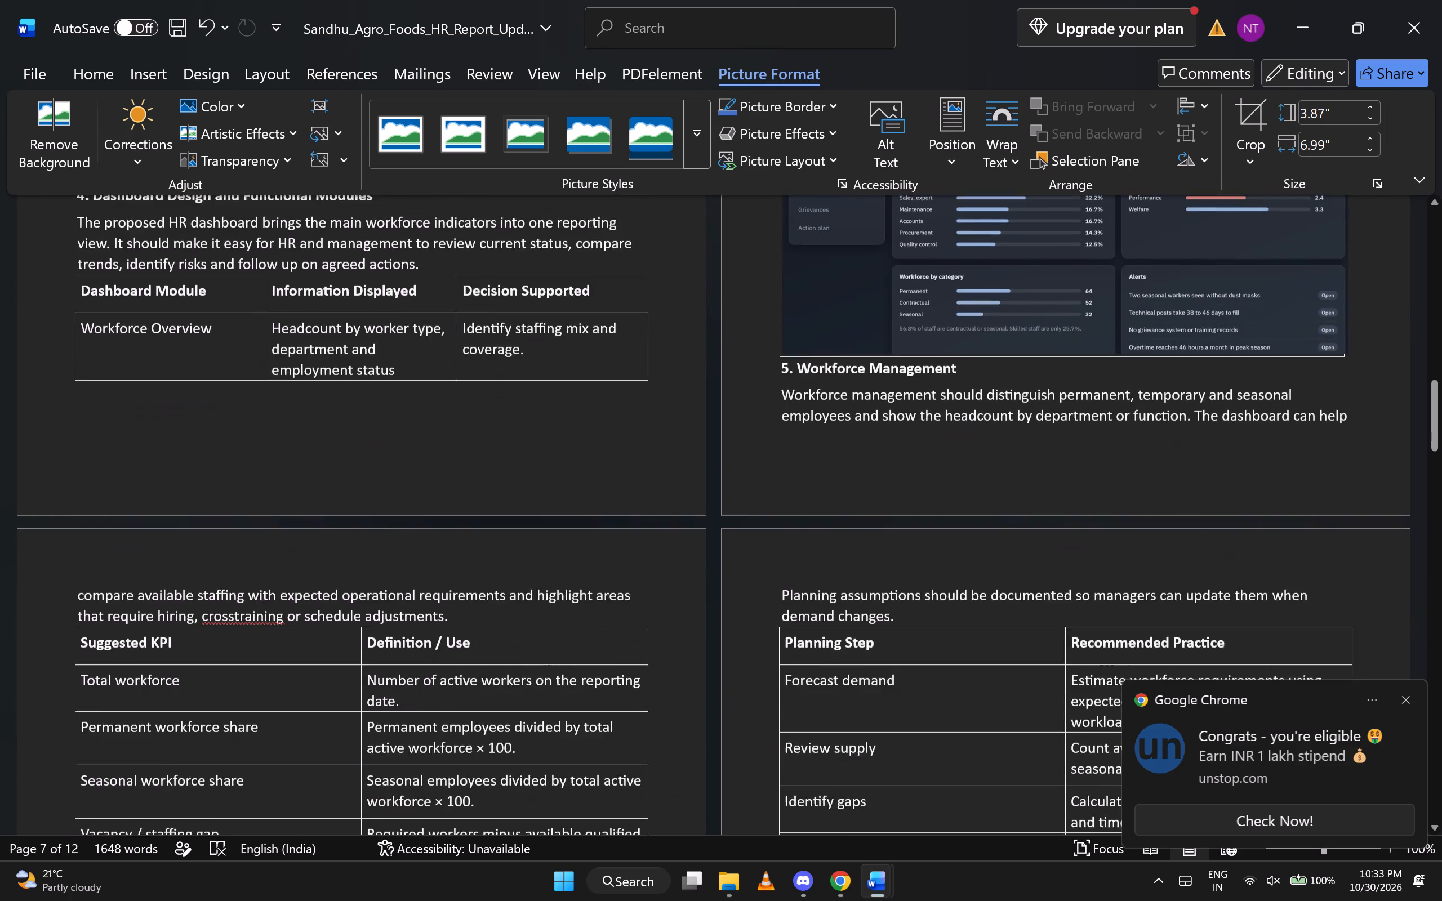
scroll(1036, 626, down, 5)
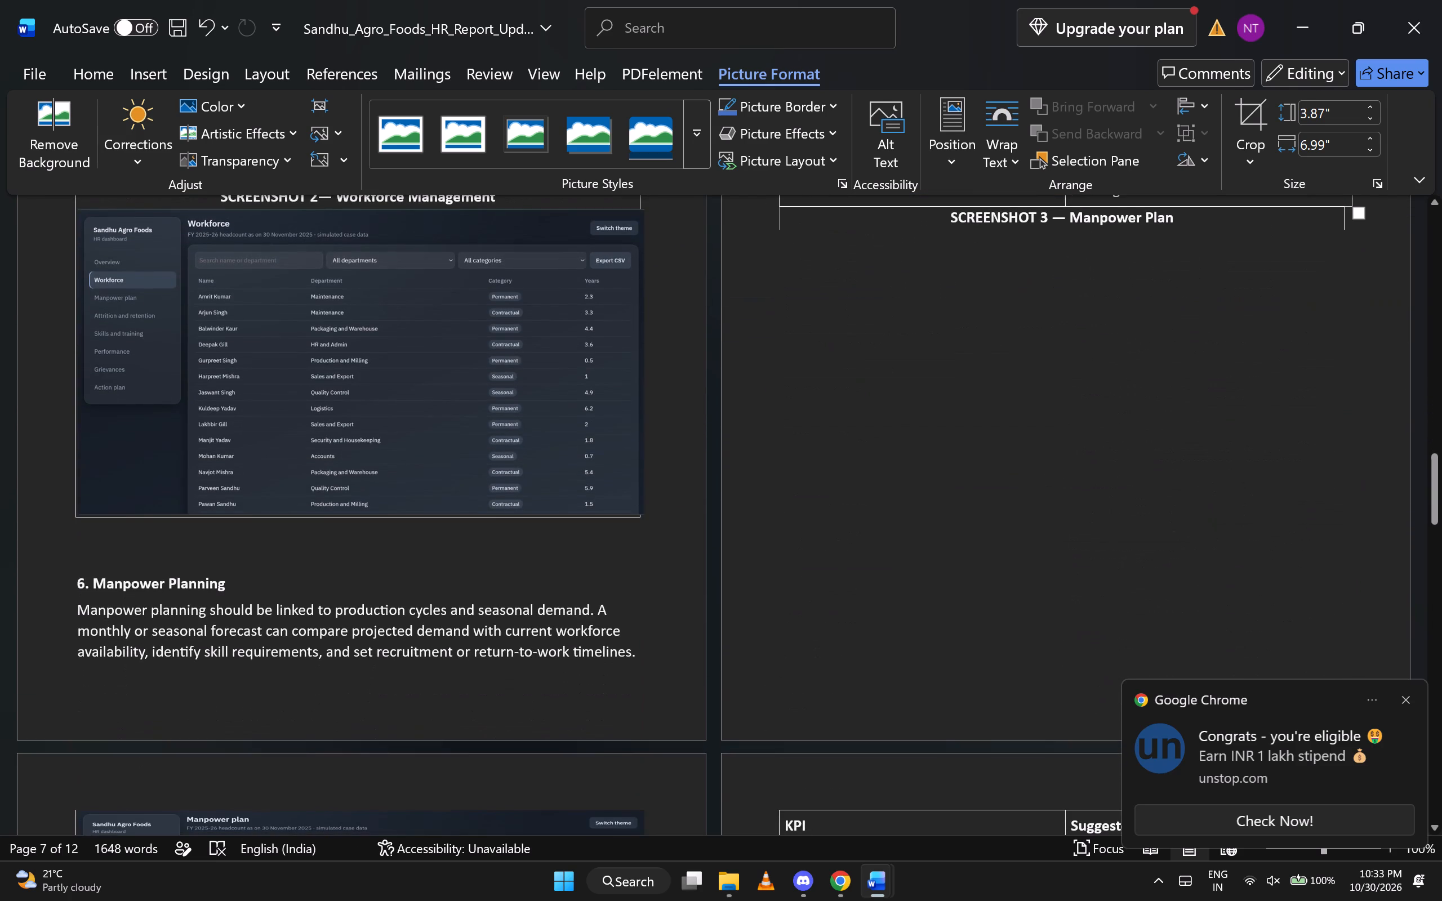
scroll(903, 690, down, 1)
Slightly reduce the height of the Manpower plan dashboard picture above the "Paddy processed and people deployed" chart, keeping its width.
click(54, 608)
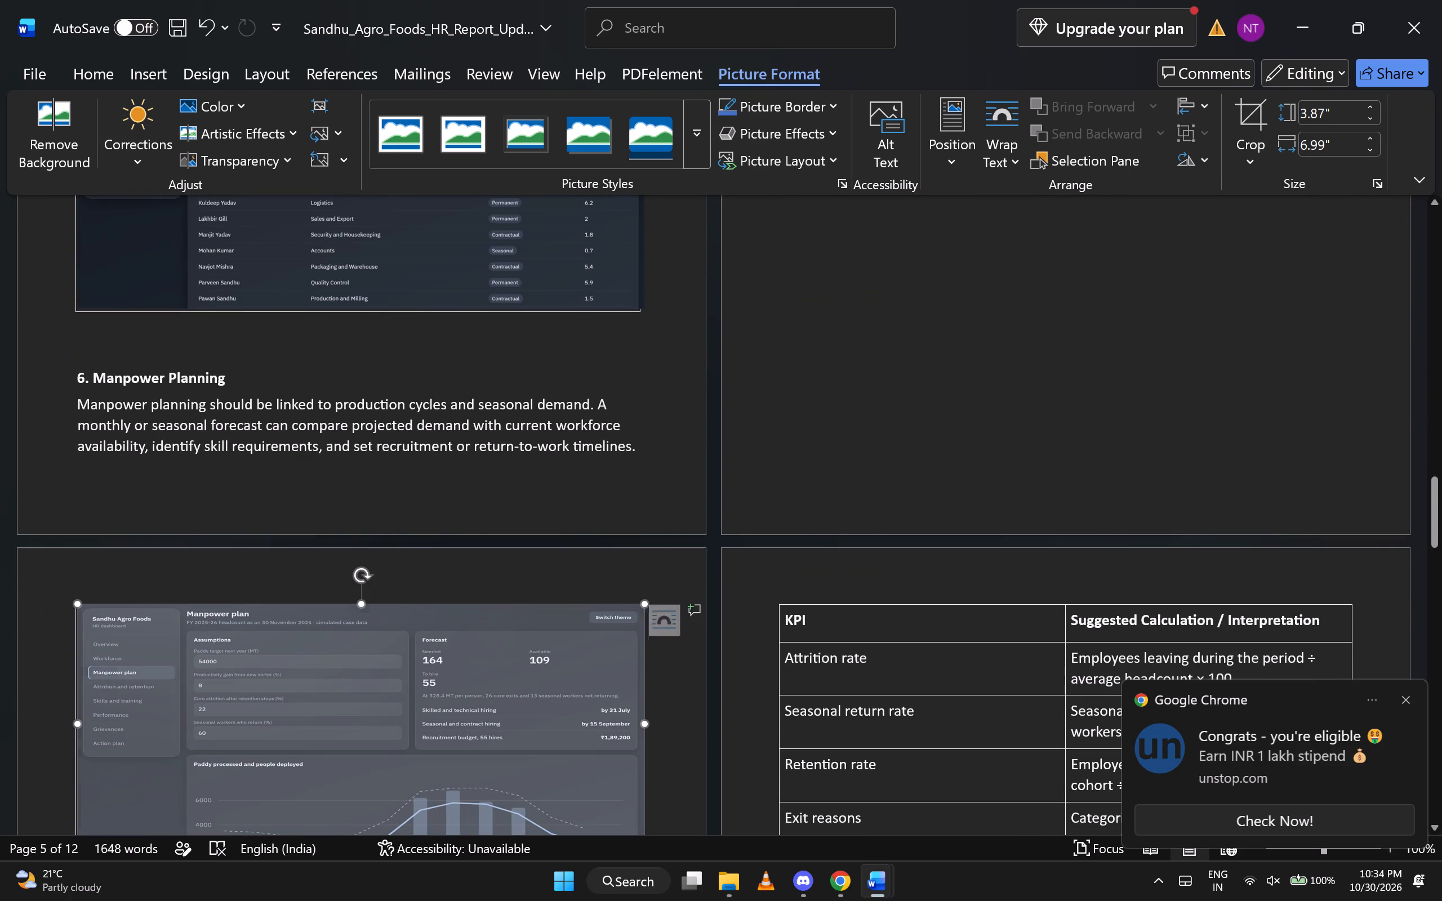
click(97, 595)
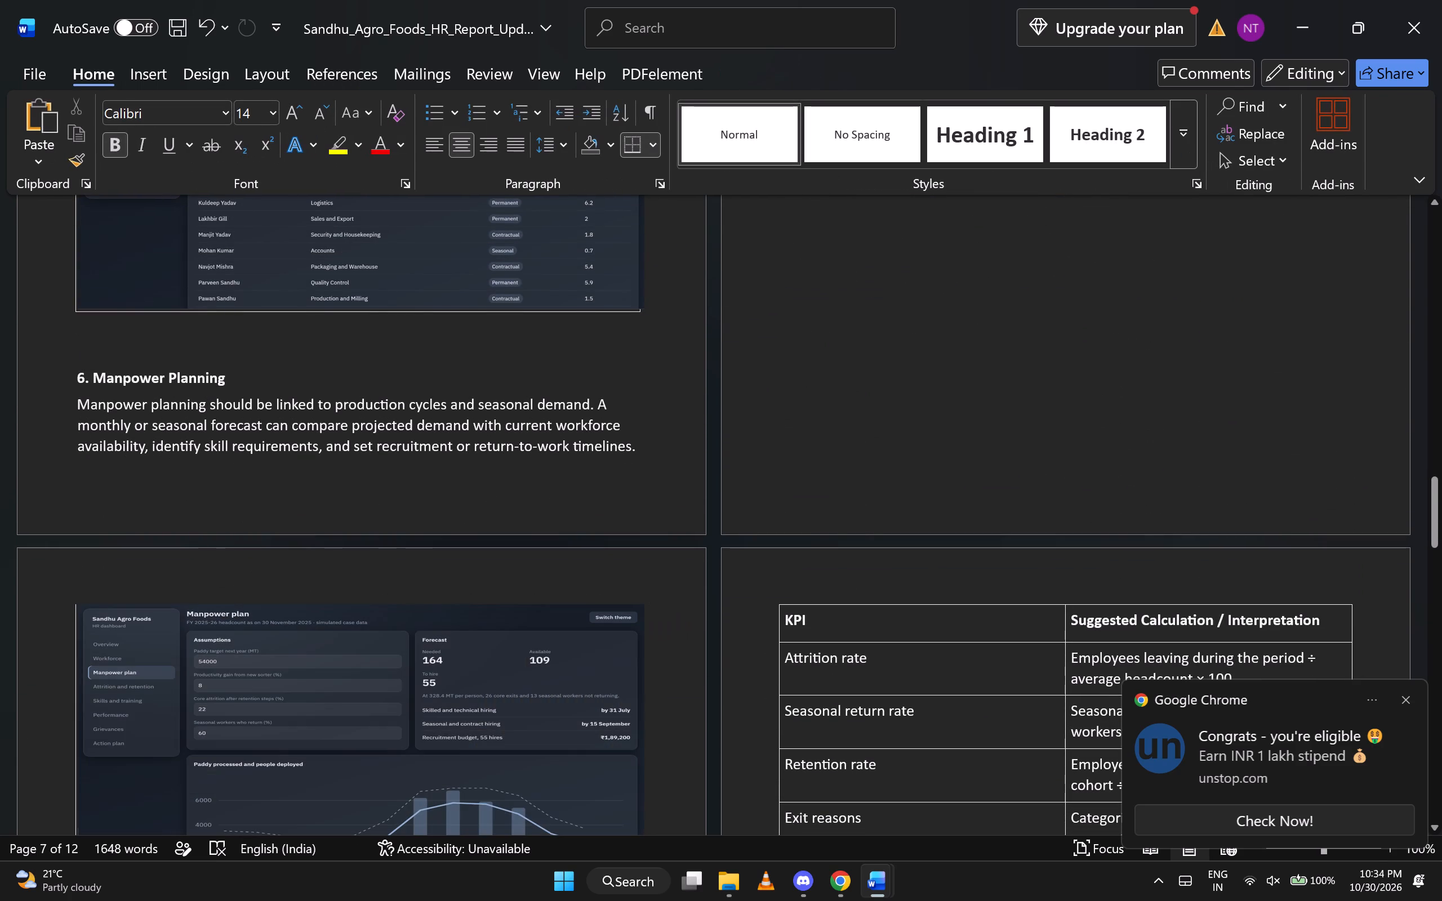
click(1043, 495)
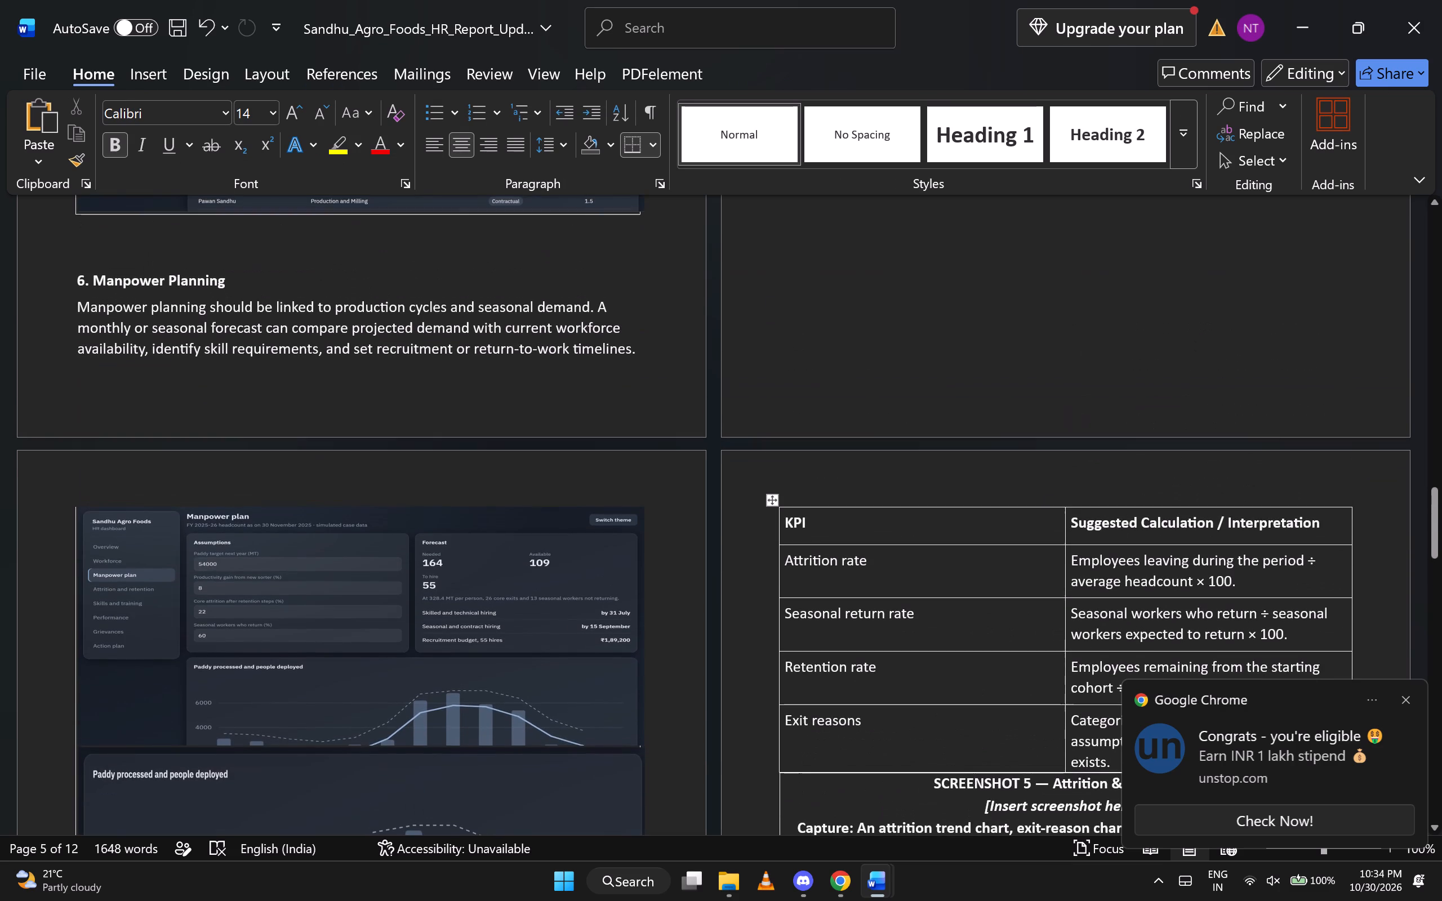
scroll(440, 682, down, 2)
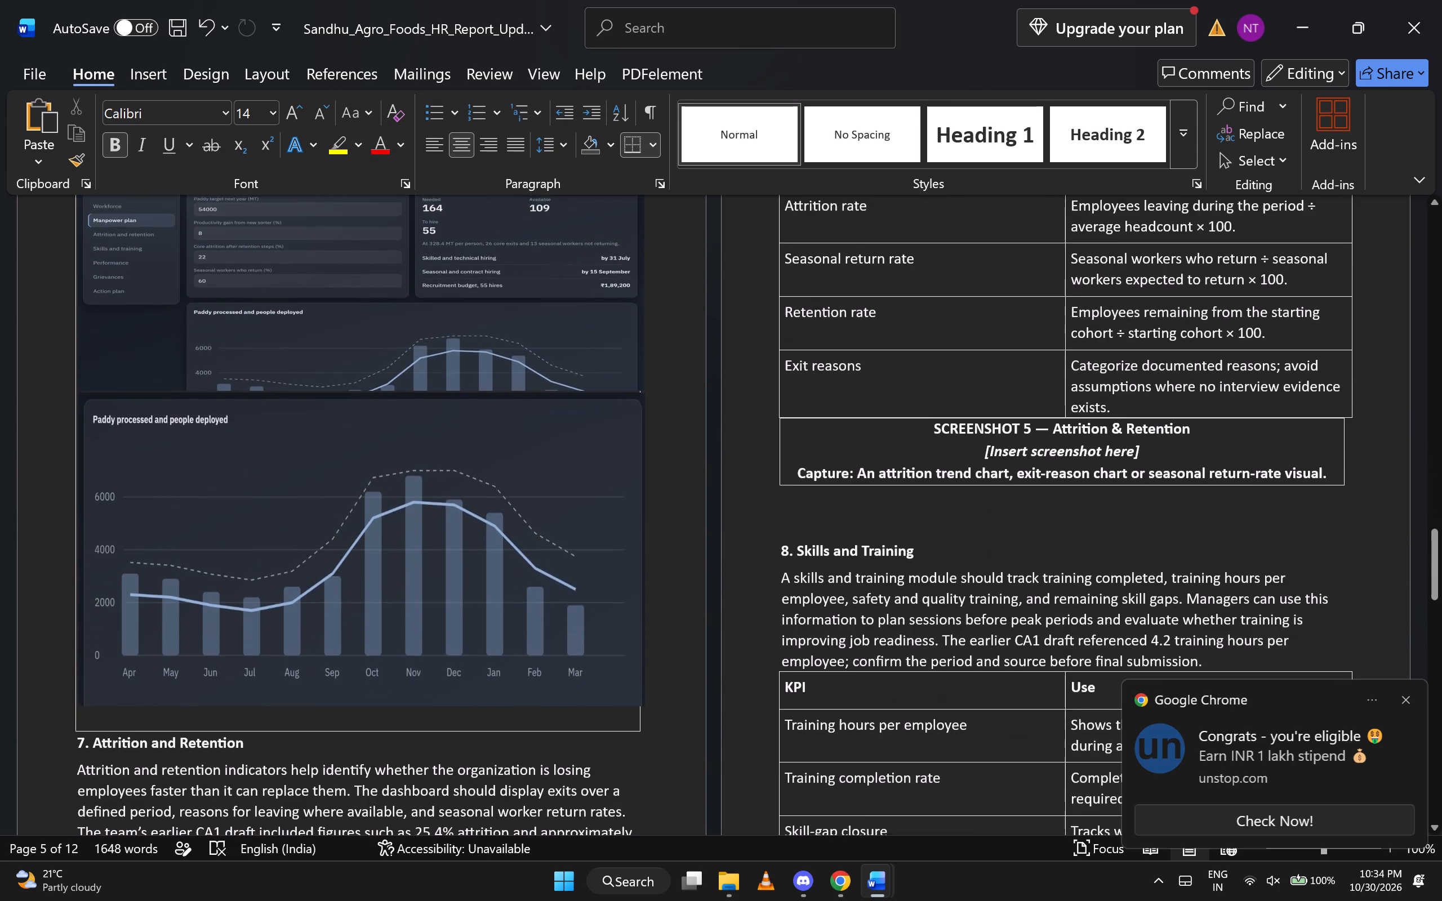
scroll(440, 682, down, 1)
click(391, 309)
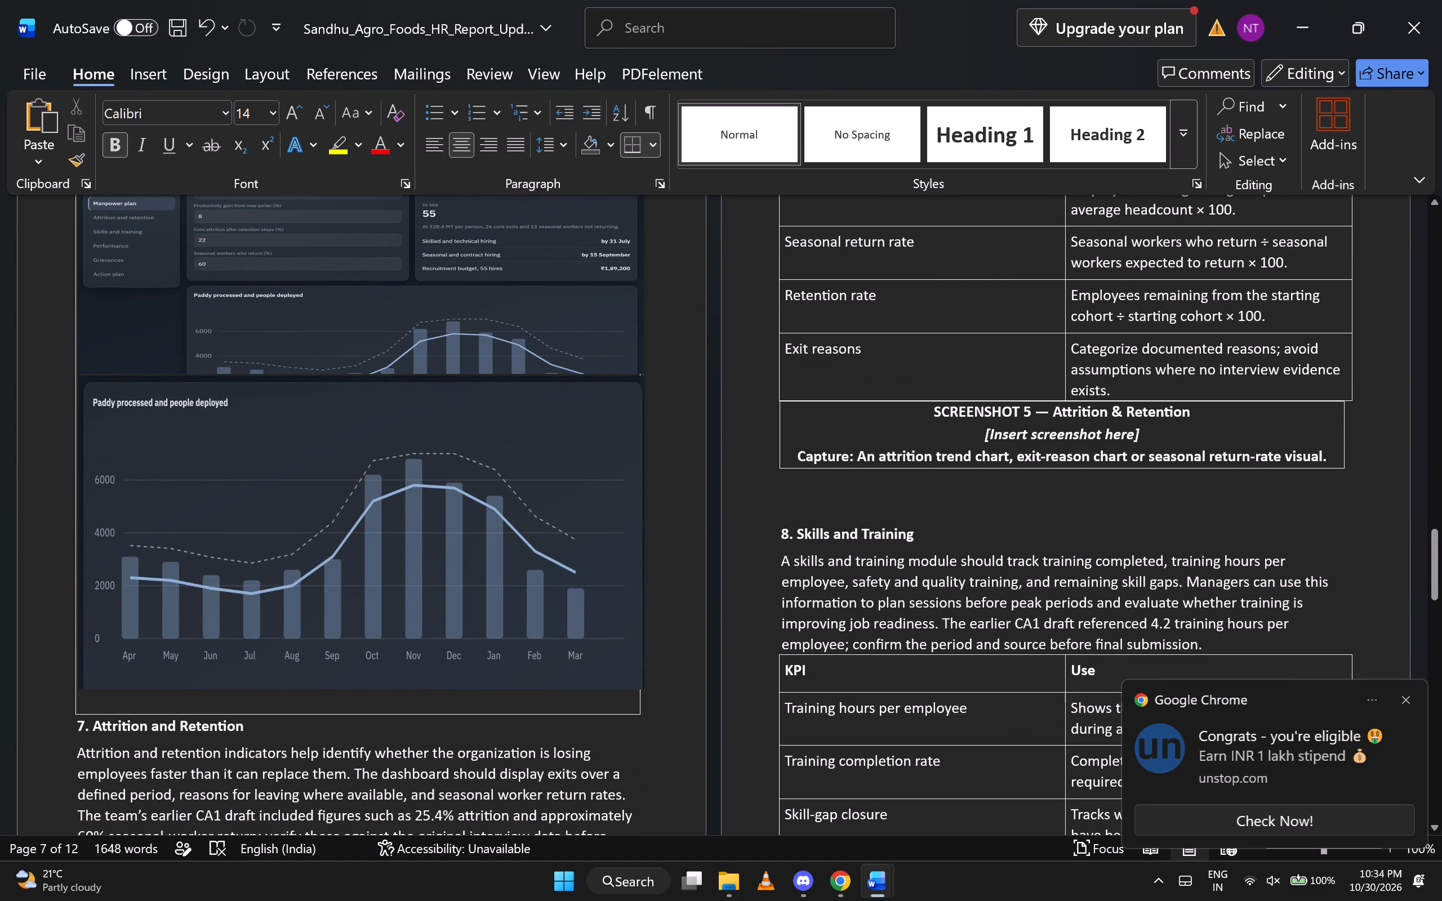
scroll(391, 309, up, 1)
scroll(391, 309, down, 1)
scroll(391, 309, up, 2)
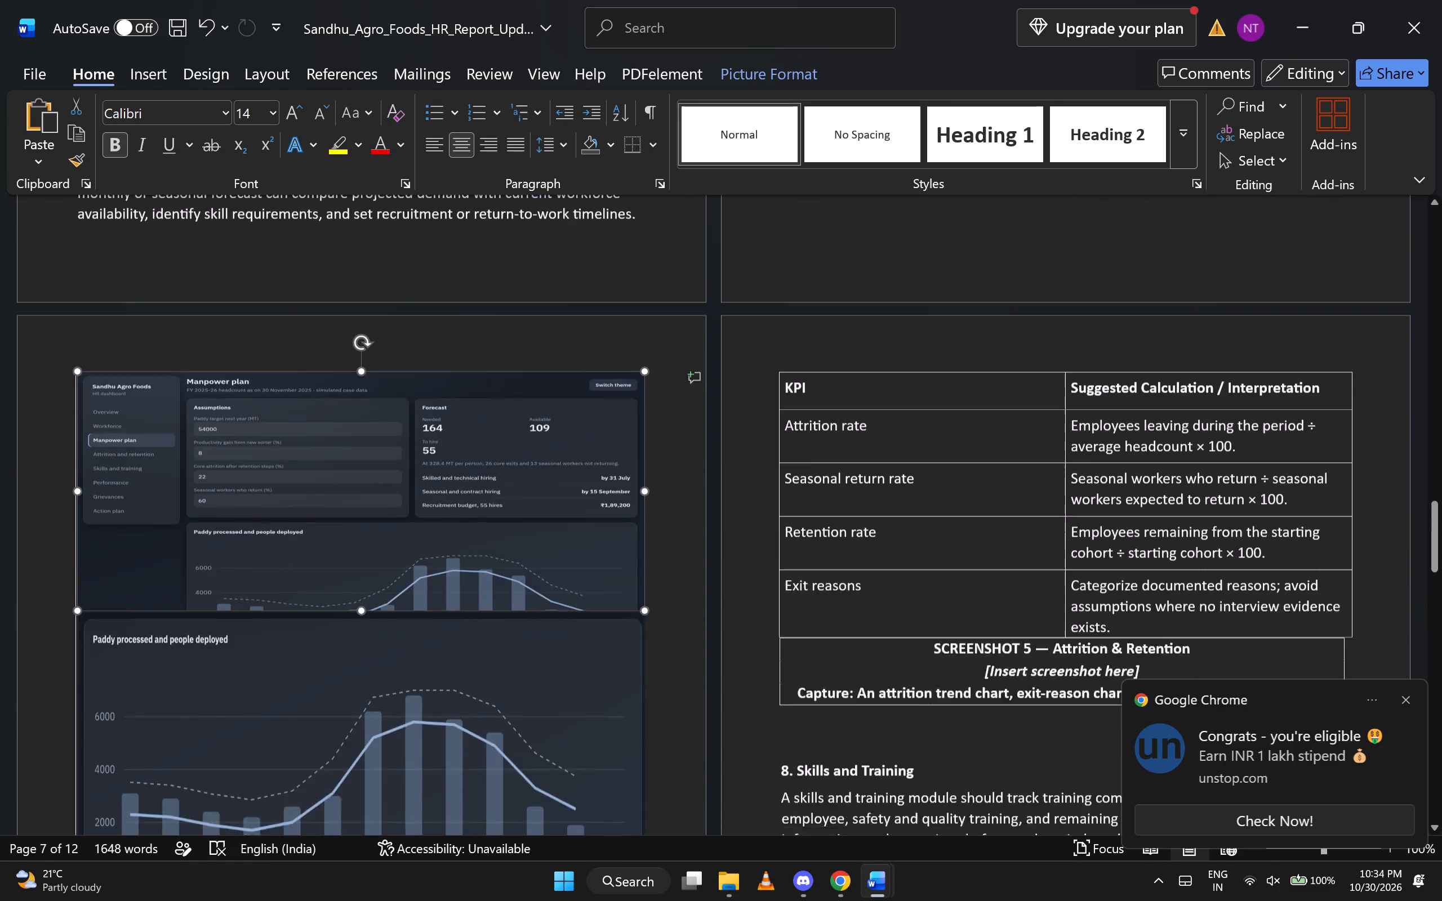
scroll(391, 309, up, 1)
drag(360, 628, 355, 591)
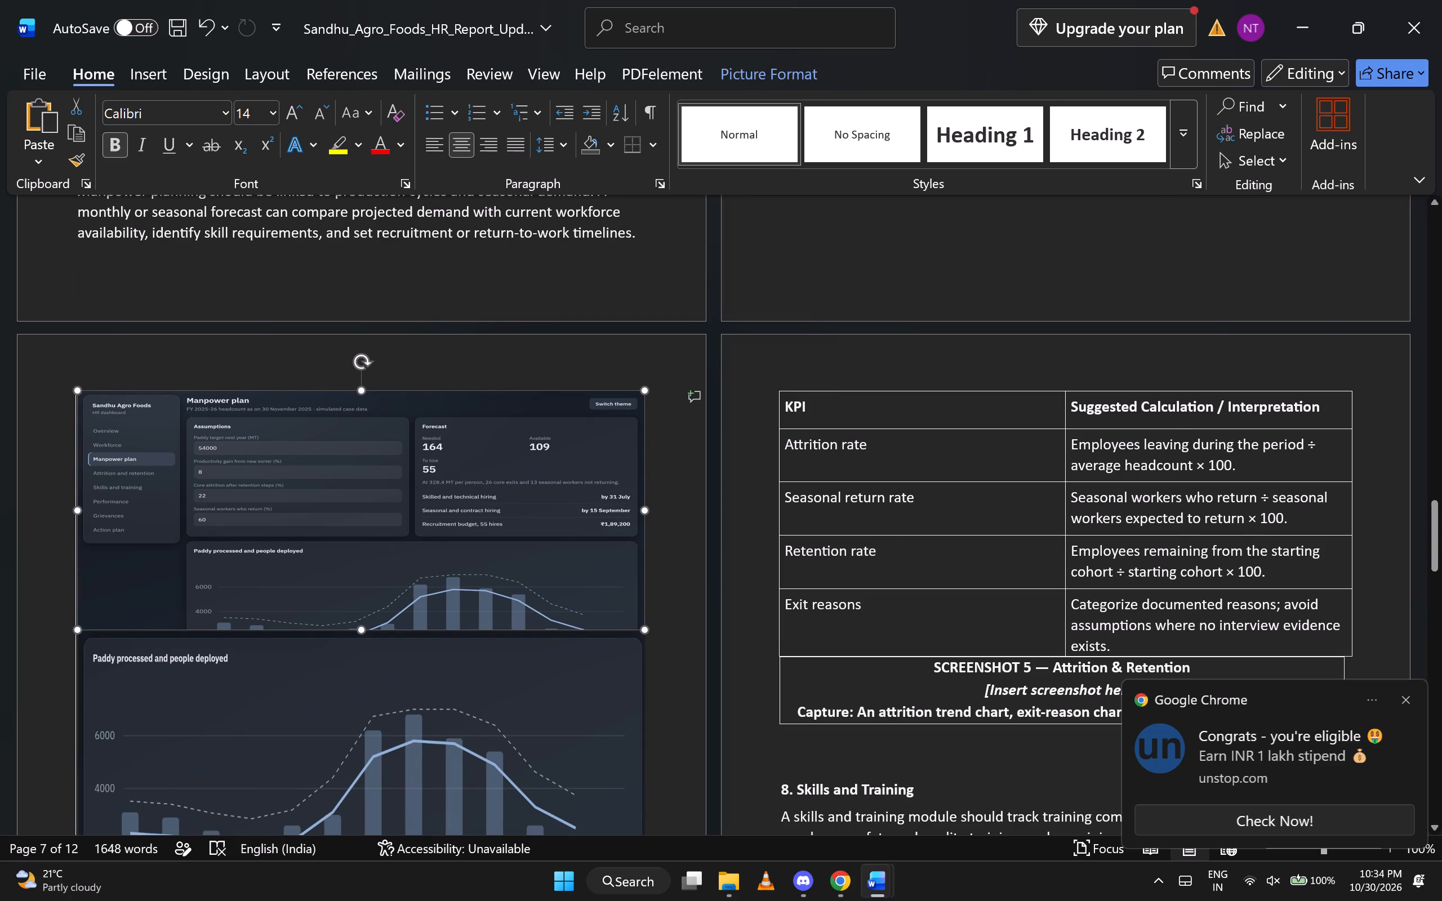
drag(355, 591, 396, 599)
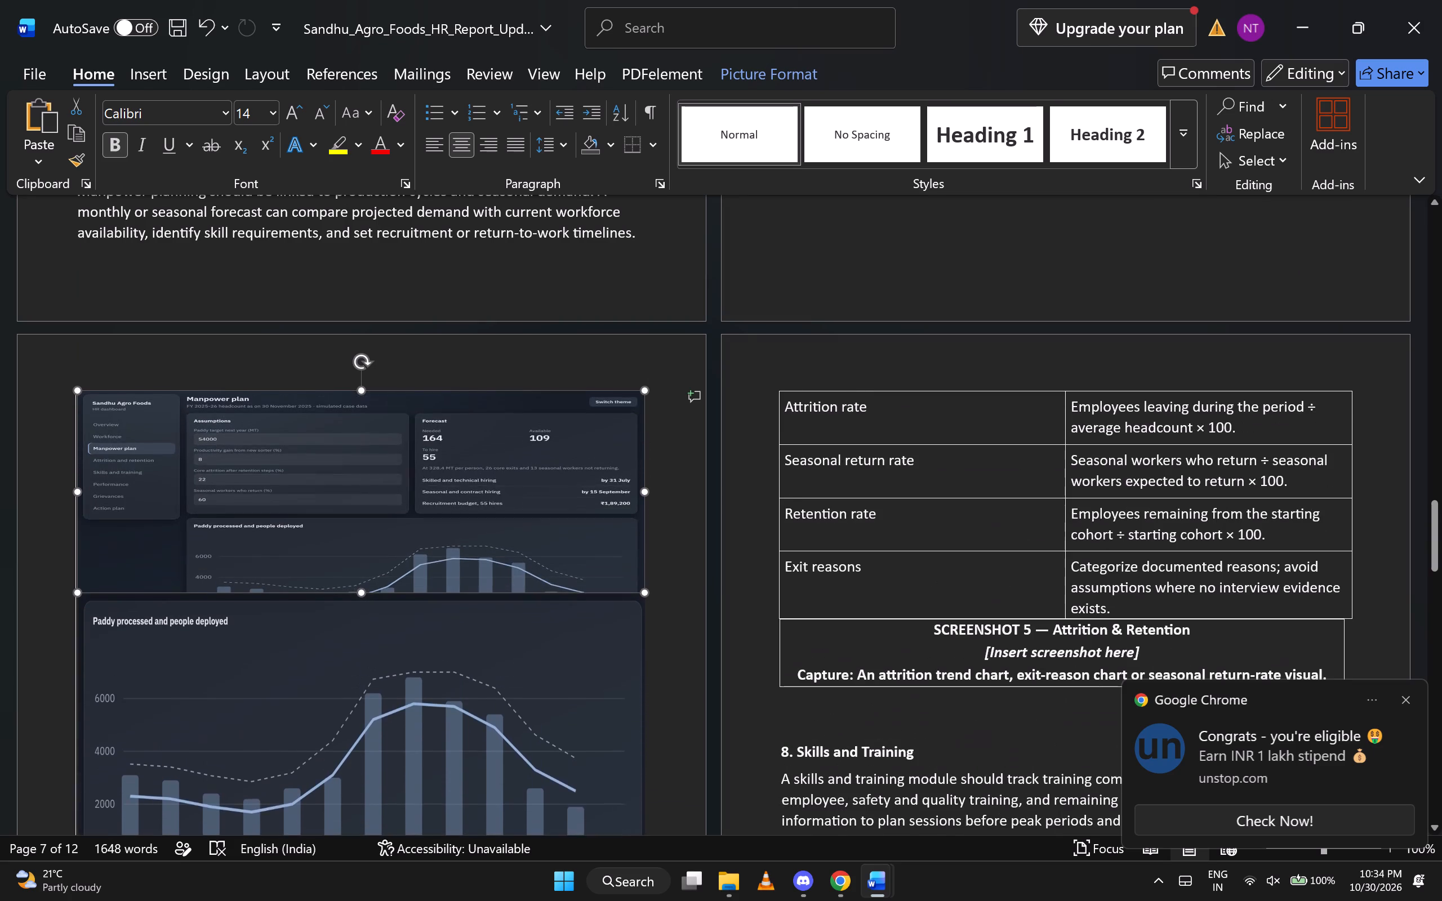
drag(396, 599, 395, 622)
Move the Manpower plan dashboard picture to the preceding page, between the planning table and the SCREENSHOT 3 caption.
click(421, 755)
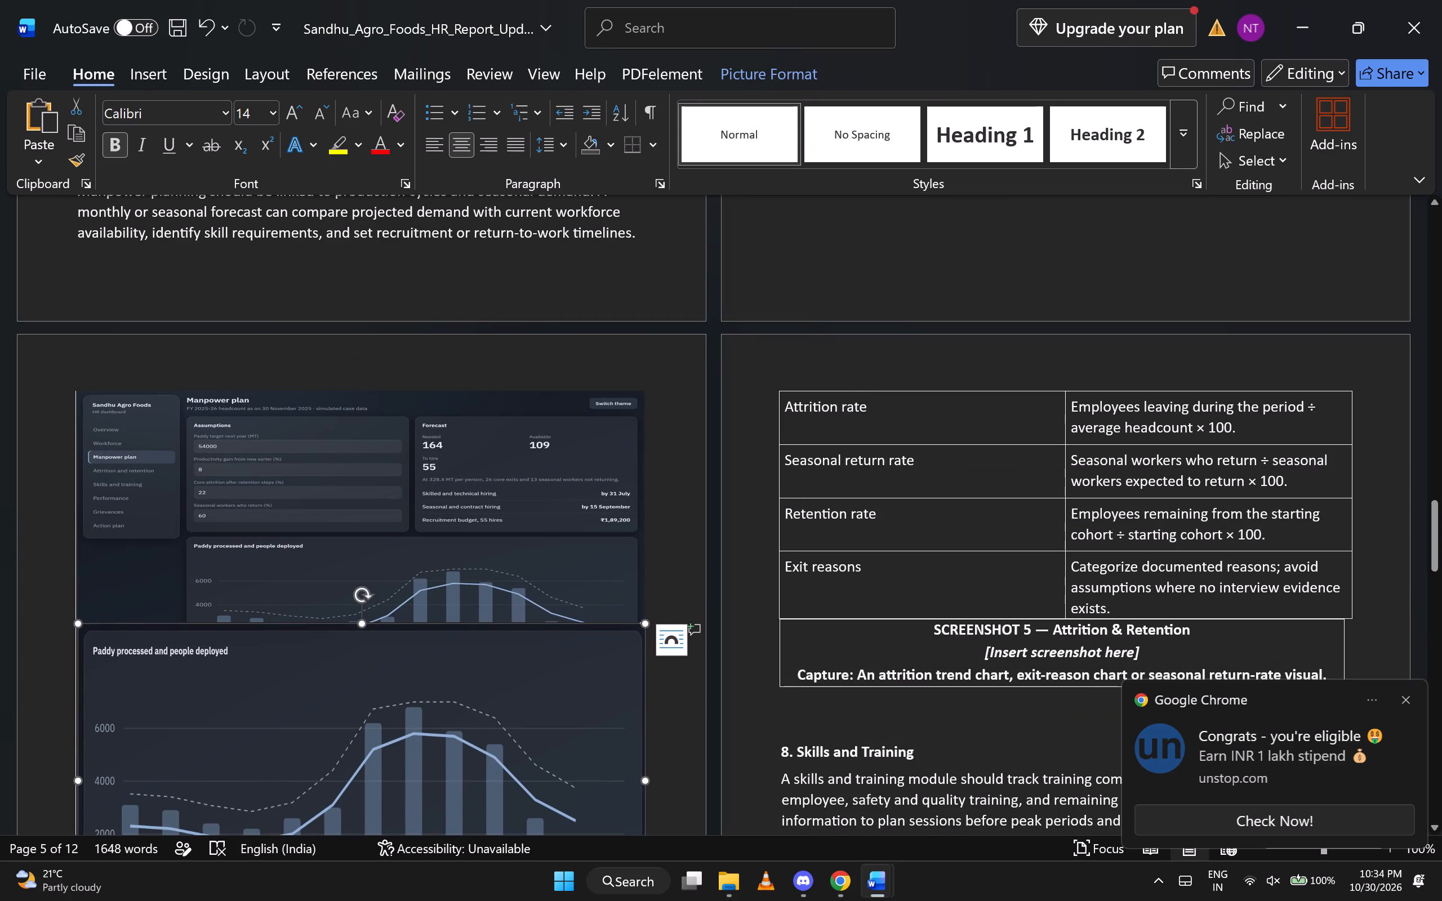
drag(477, 532, 857, 231)
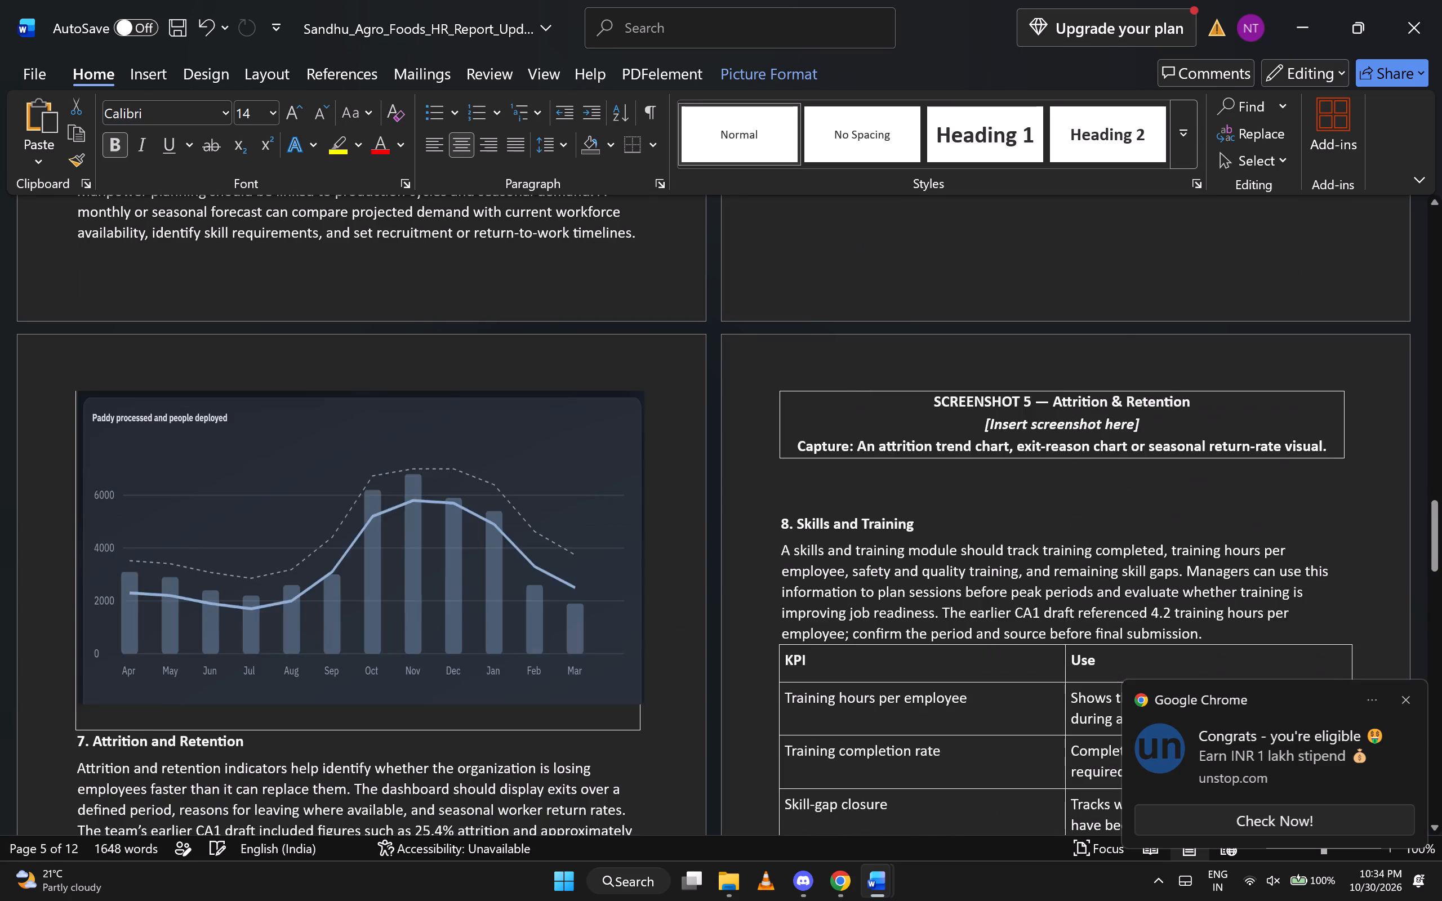
scroll(857, 231, down, 1)
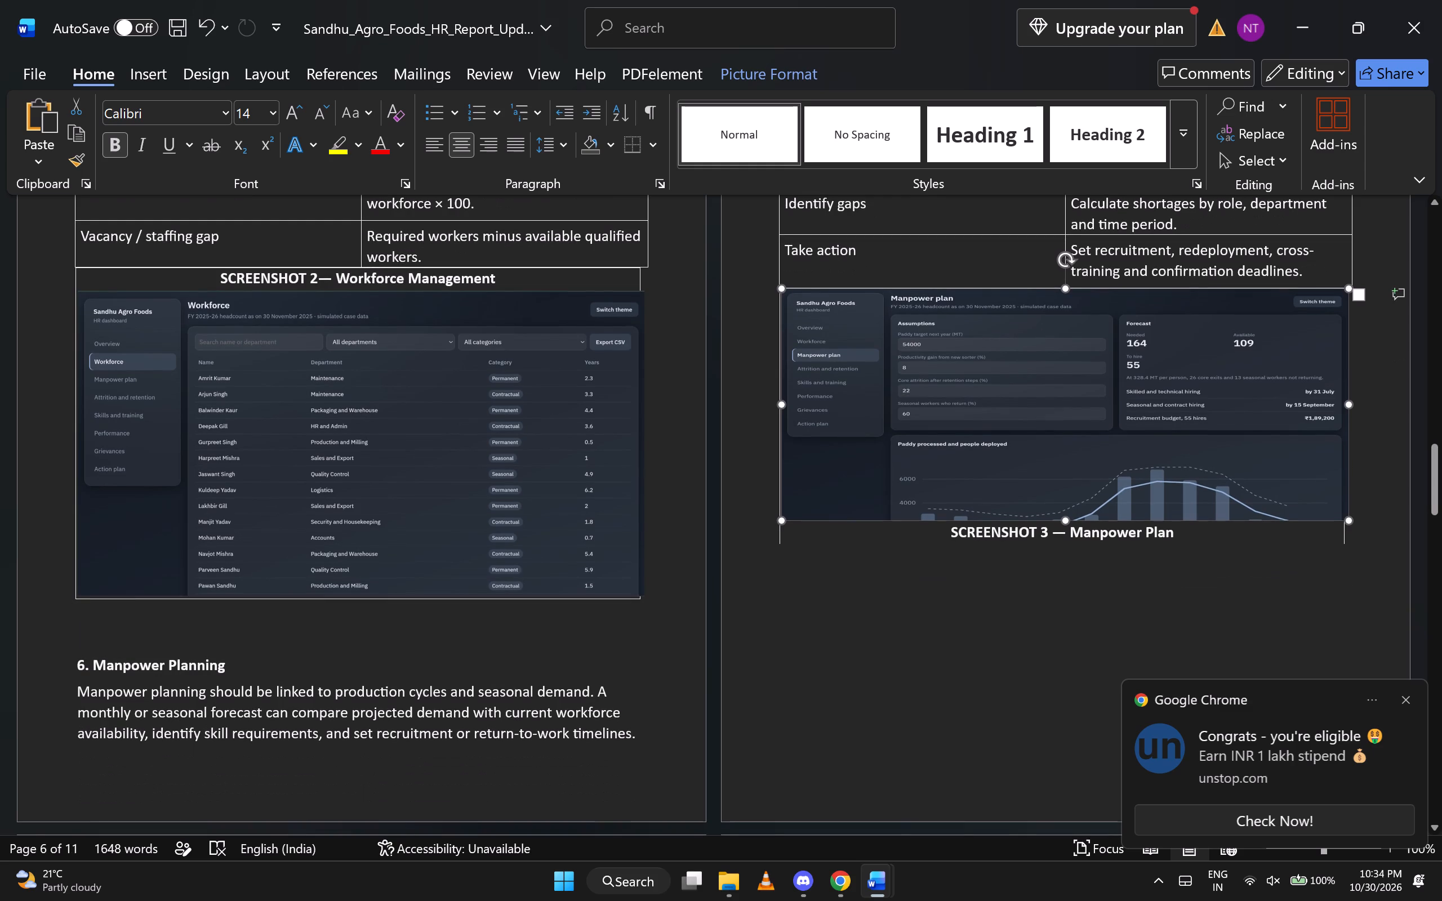
Stretch the Manpower plan dashboard picture downward to fill most of the space left on its page, keeping its width.
click(1077, 504)
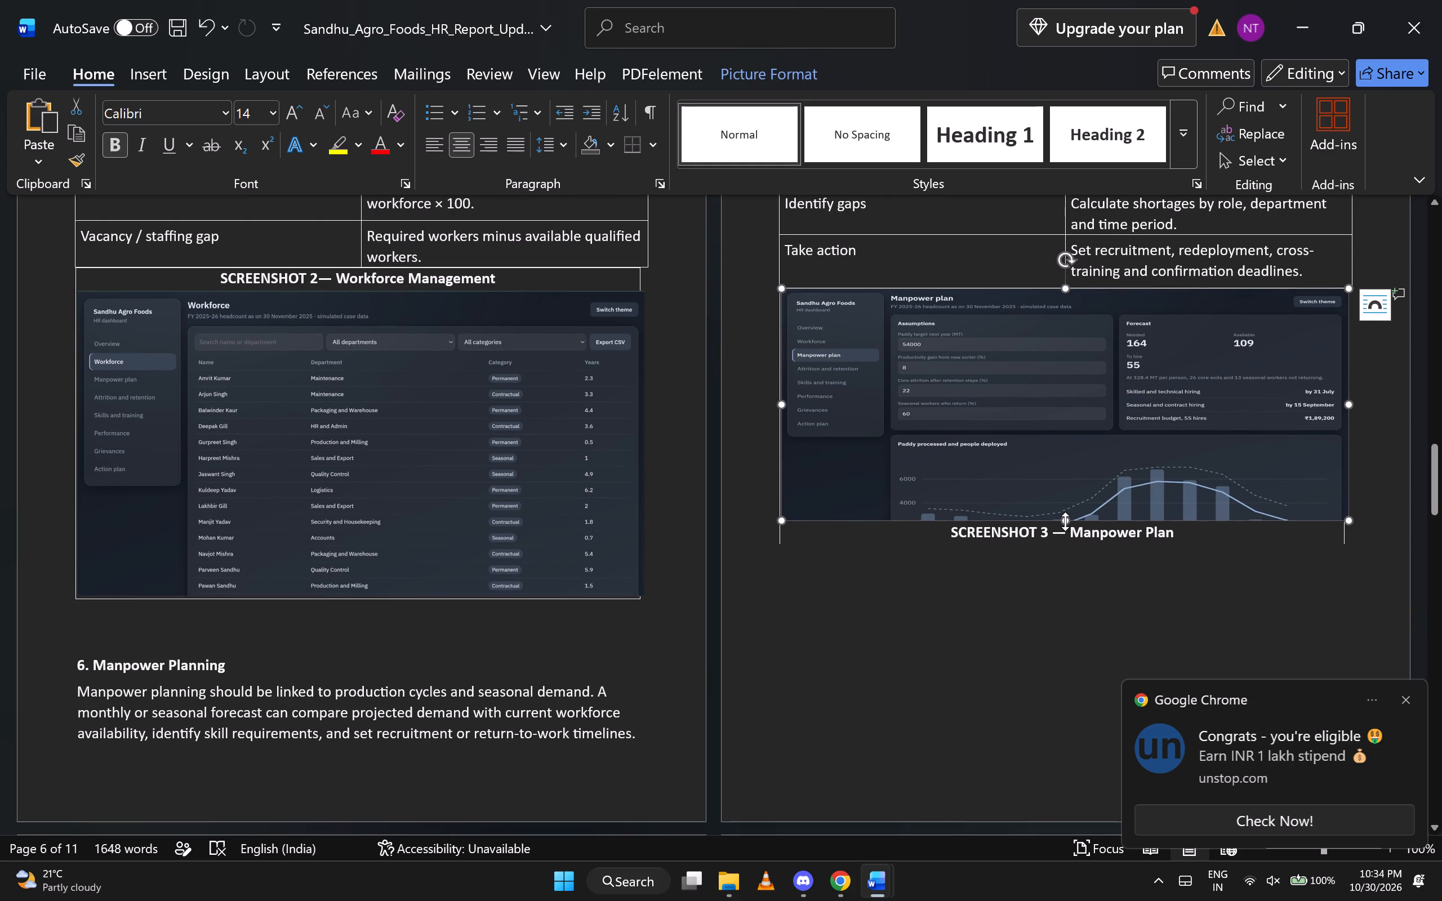
drag(1065, 521, 1094, 700)
scroll(1094, 692, down, 1)
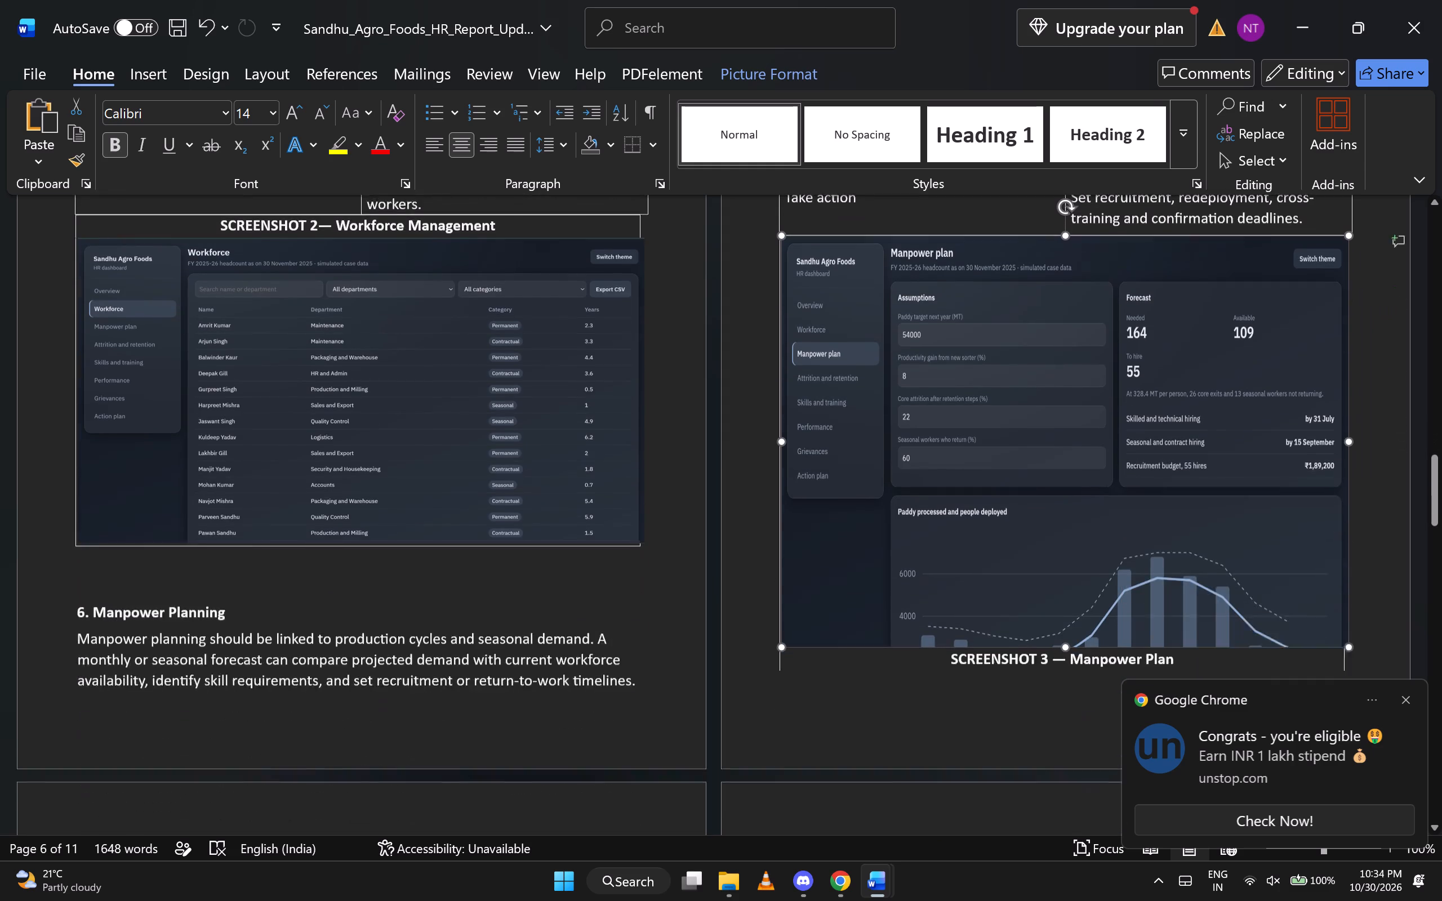
Review the page layout from the Workforce Management section through the manpower pictures to the Skills and Training section.
scroll(1094, 692, down, 6)
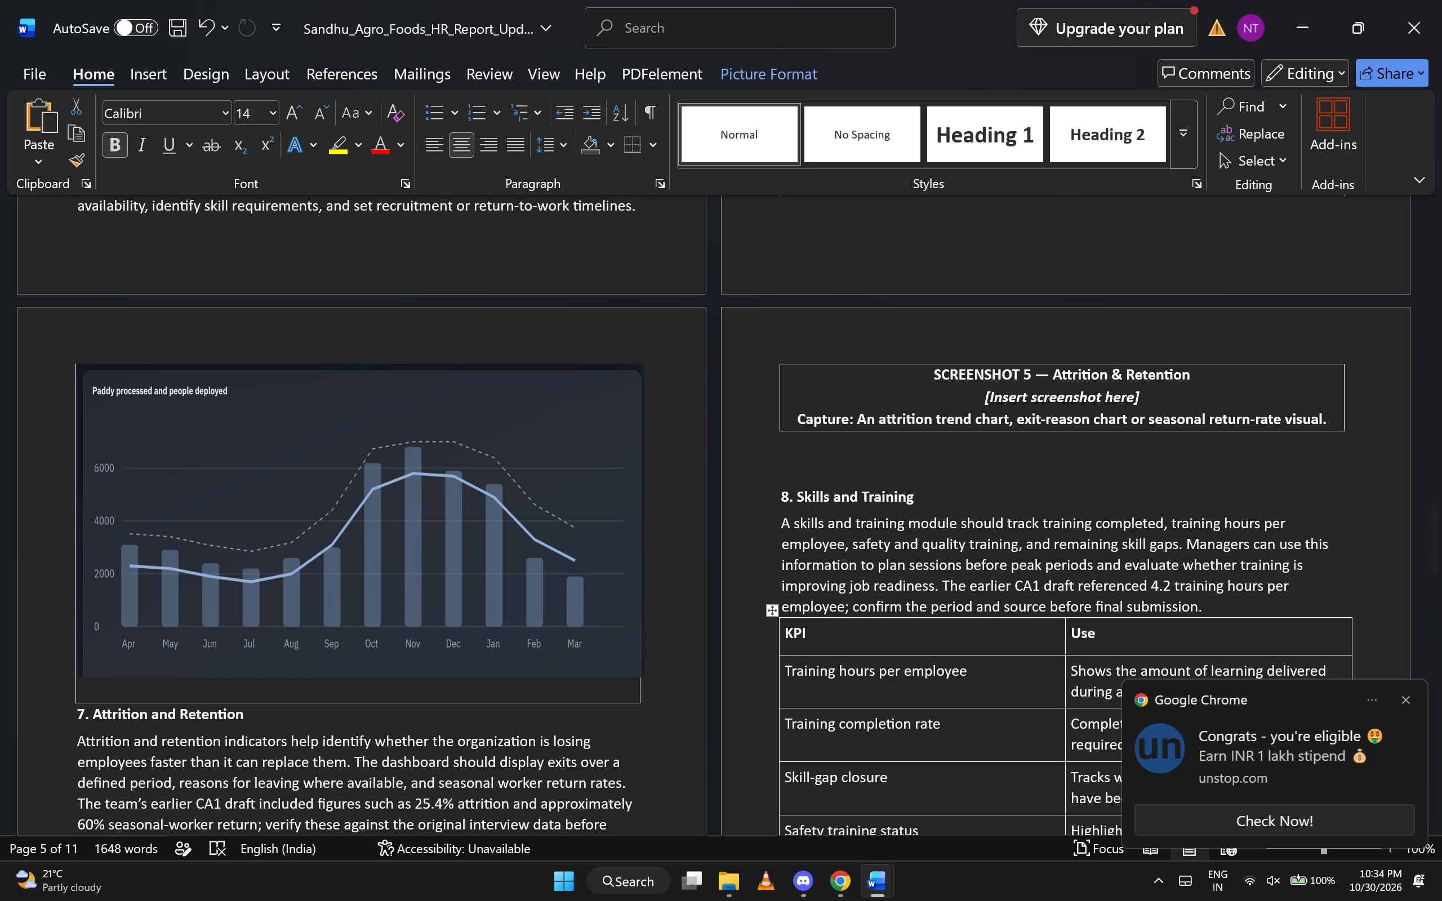
scroll(416, 629, up, 1)
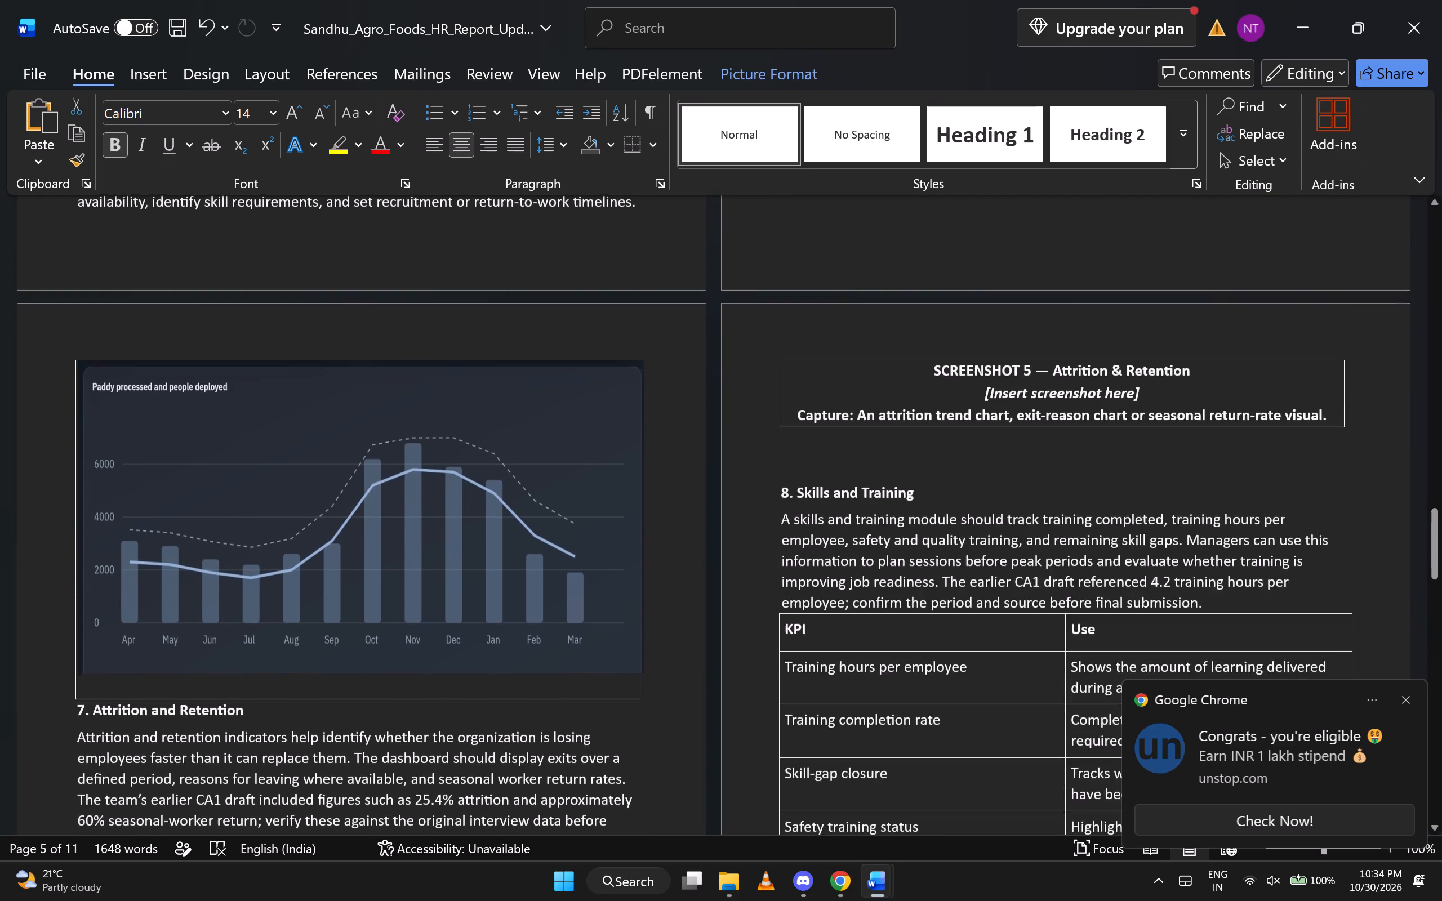
scroll(416, 629, up, 5)
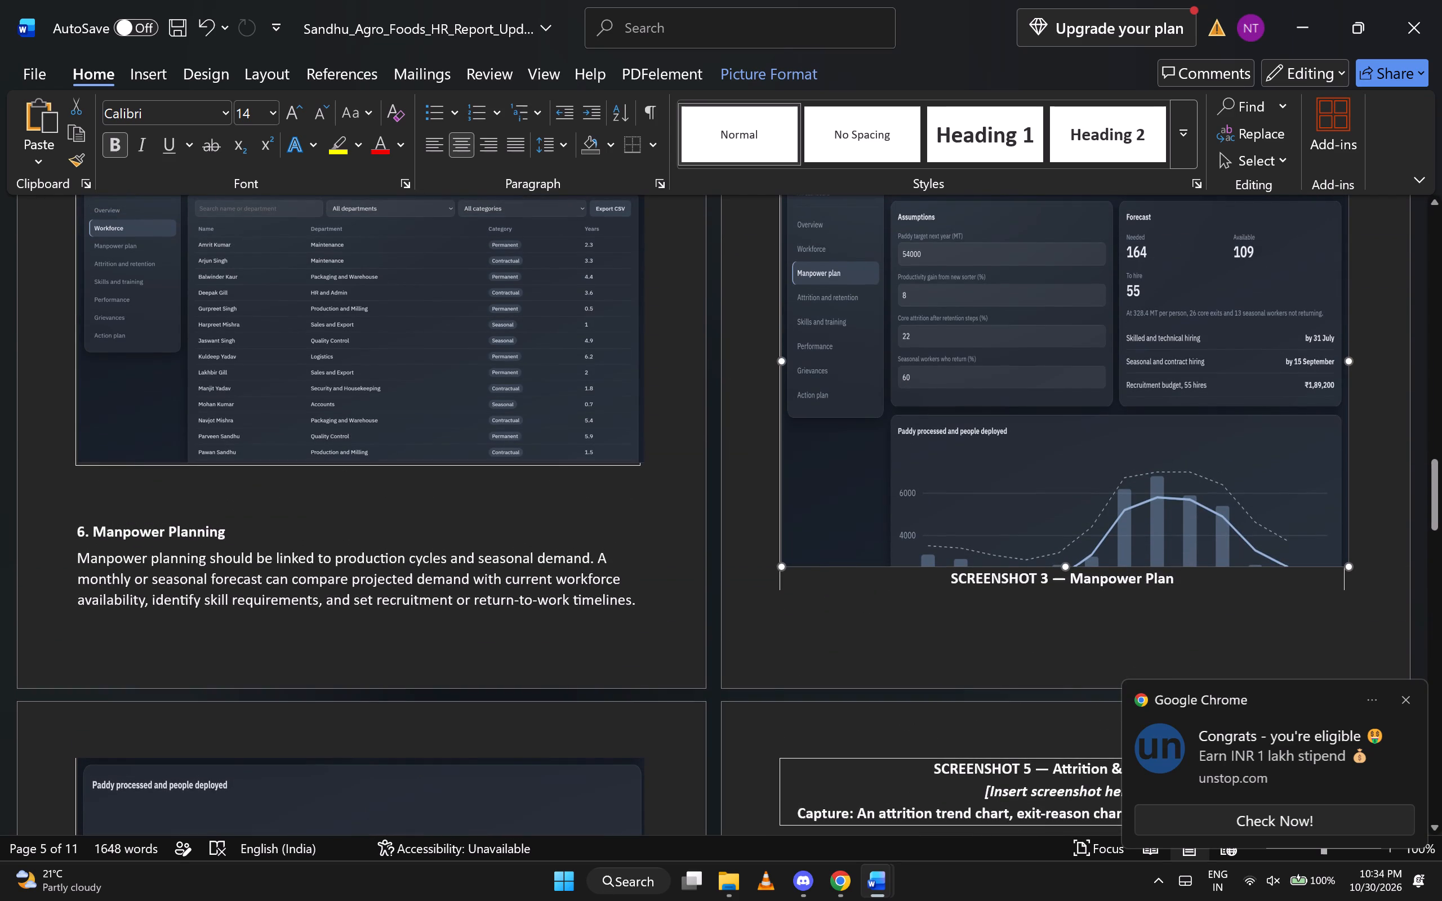
scroll(1035, 593, up, 2)
scroll(1035, 593, down, 1)
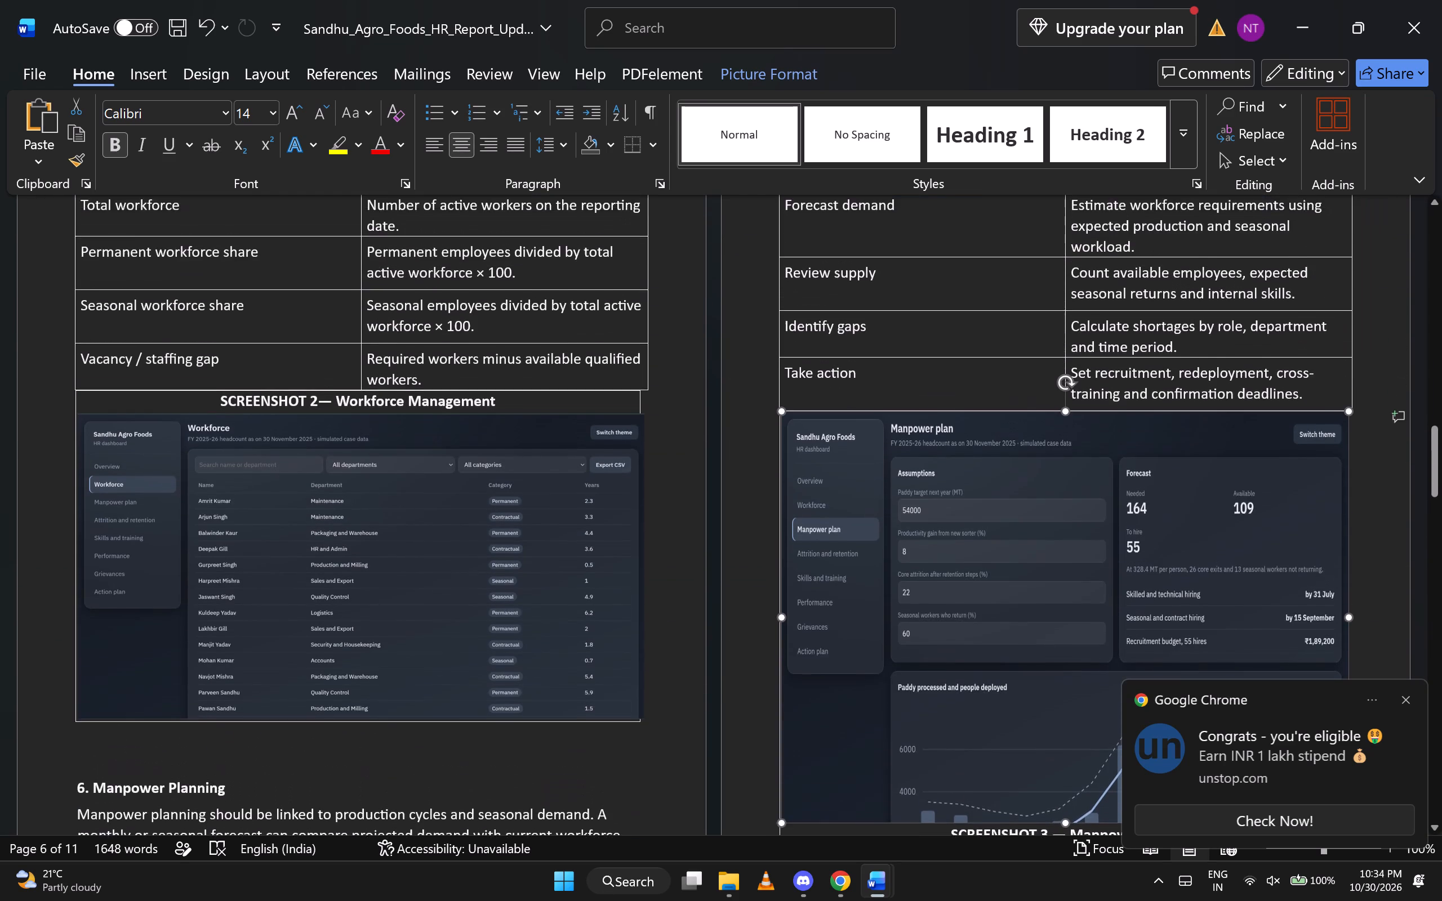
scroll(1035, 593, down, 2)
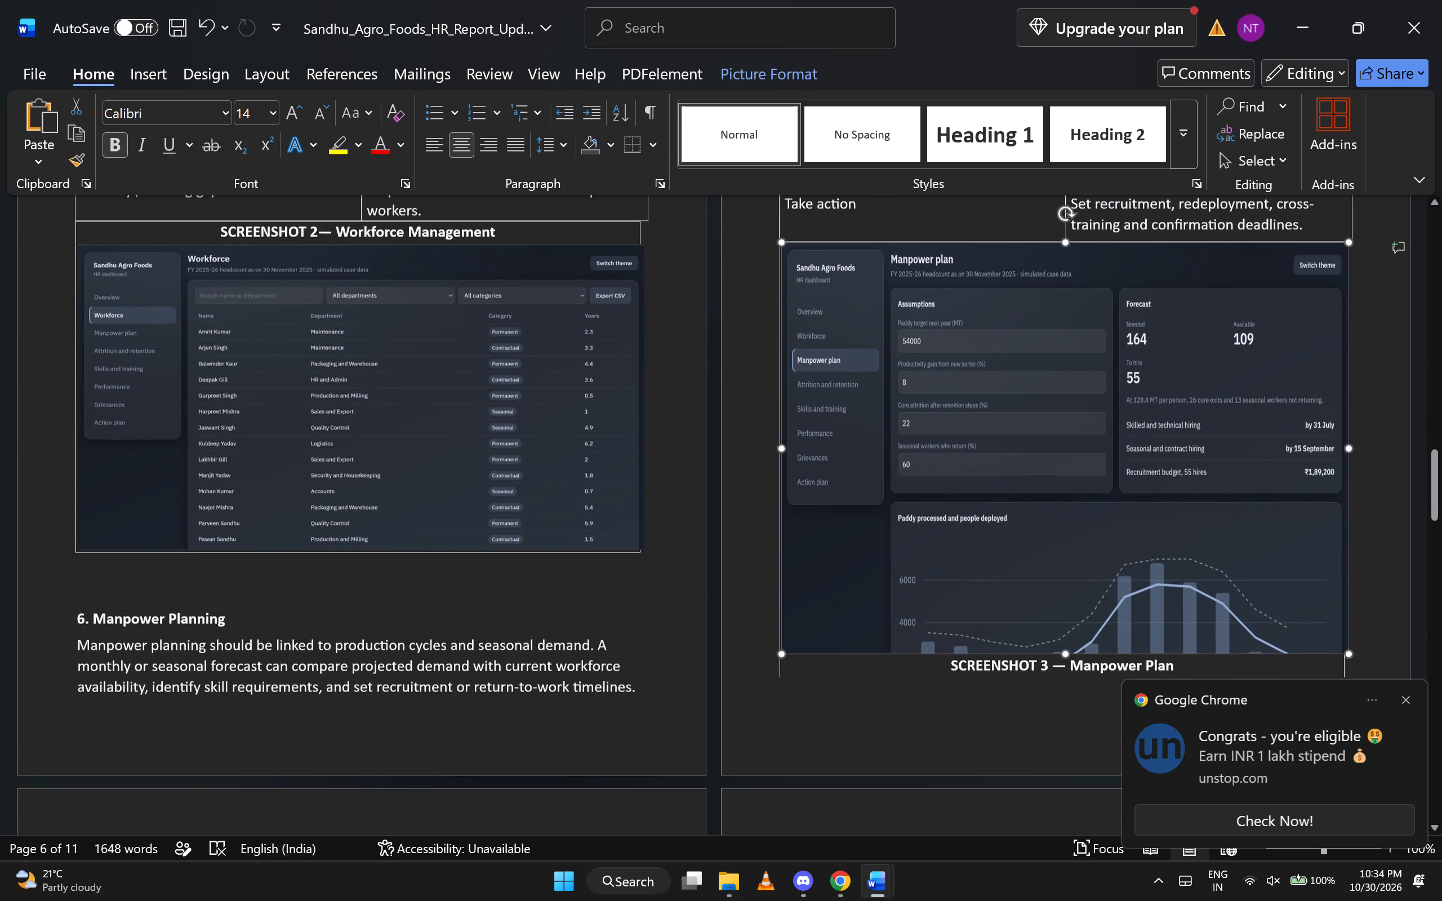
scroll(1035, 593, down, 3)
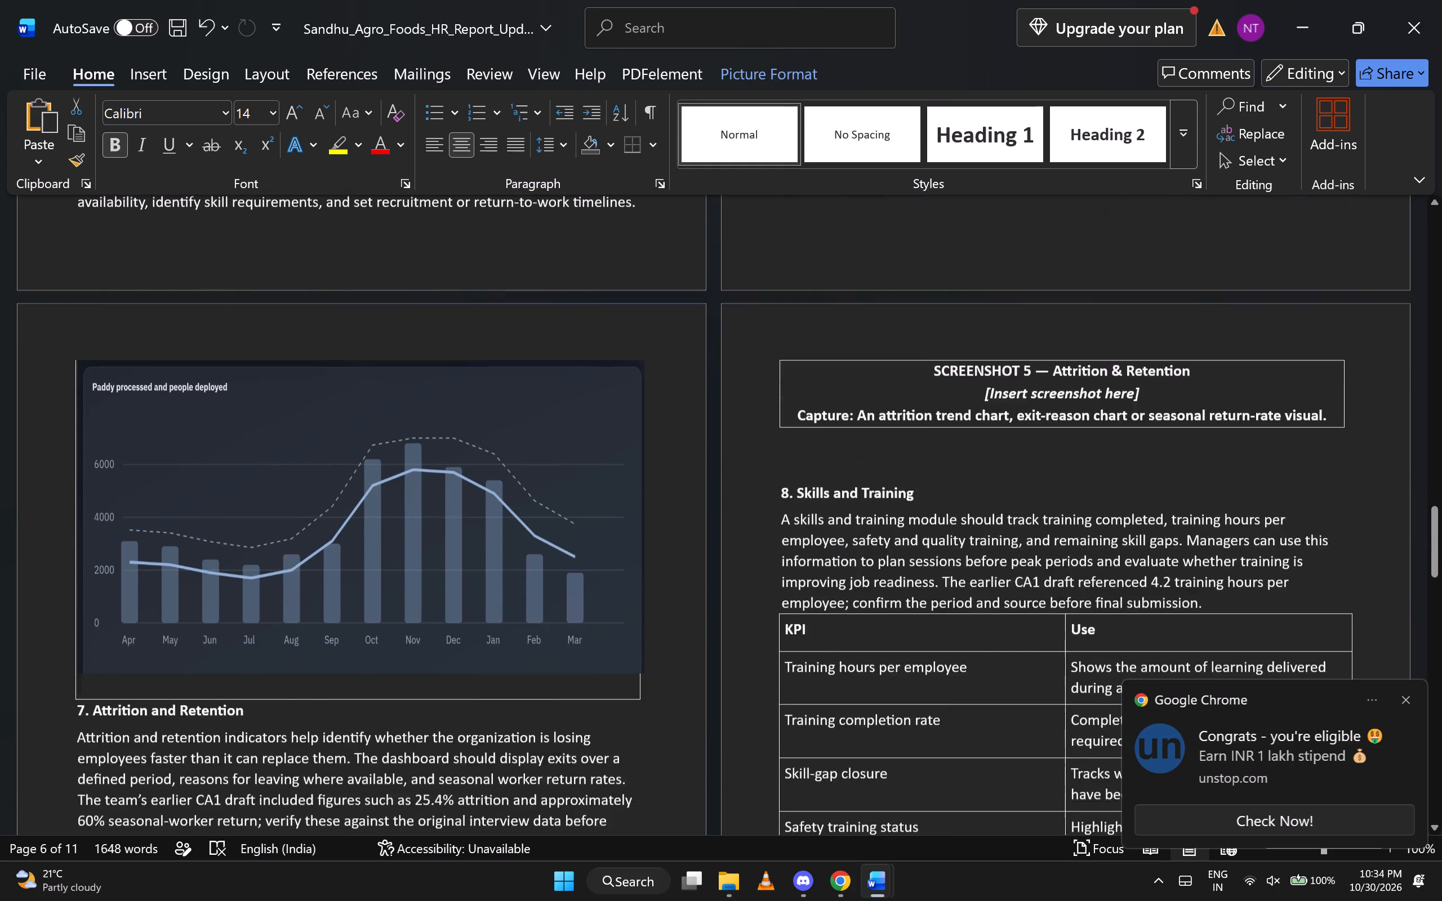
scroll(1035, 593, down, 4)
scroll(1035, 593, up, 1)
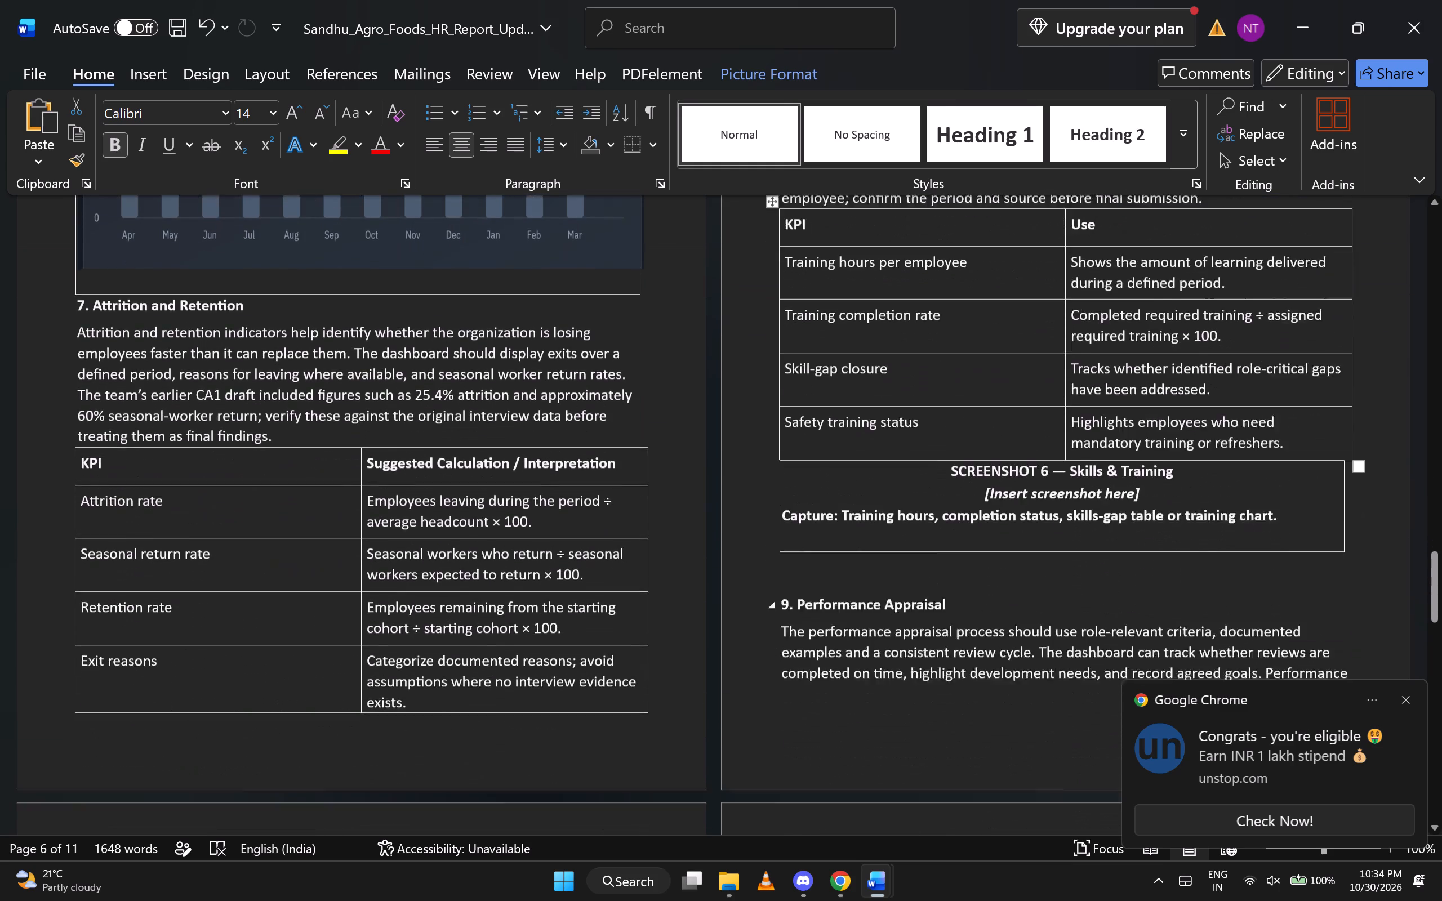
scroll(1035, 593, up, 2)
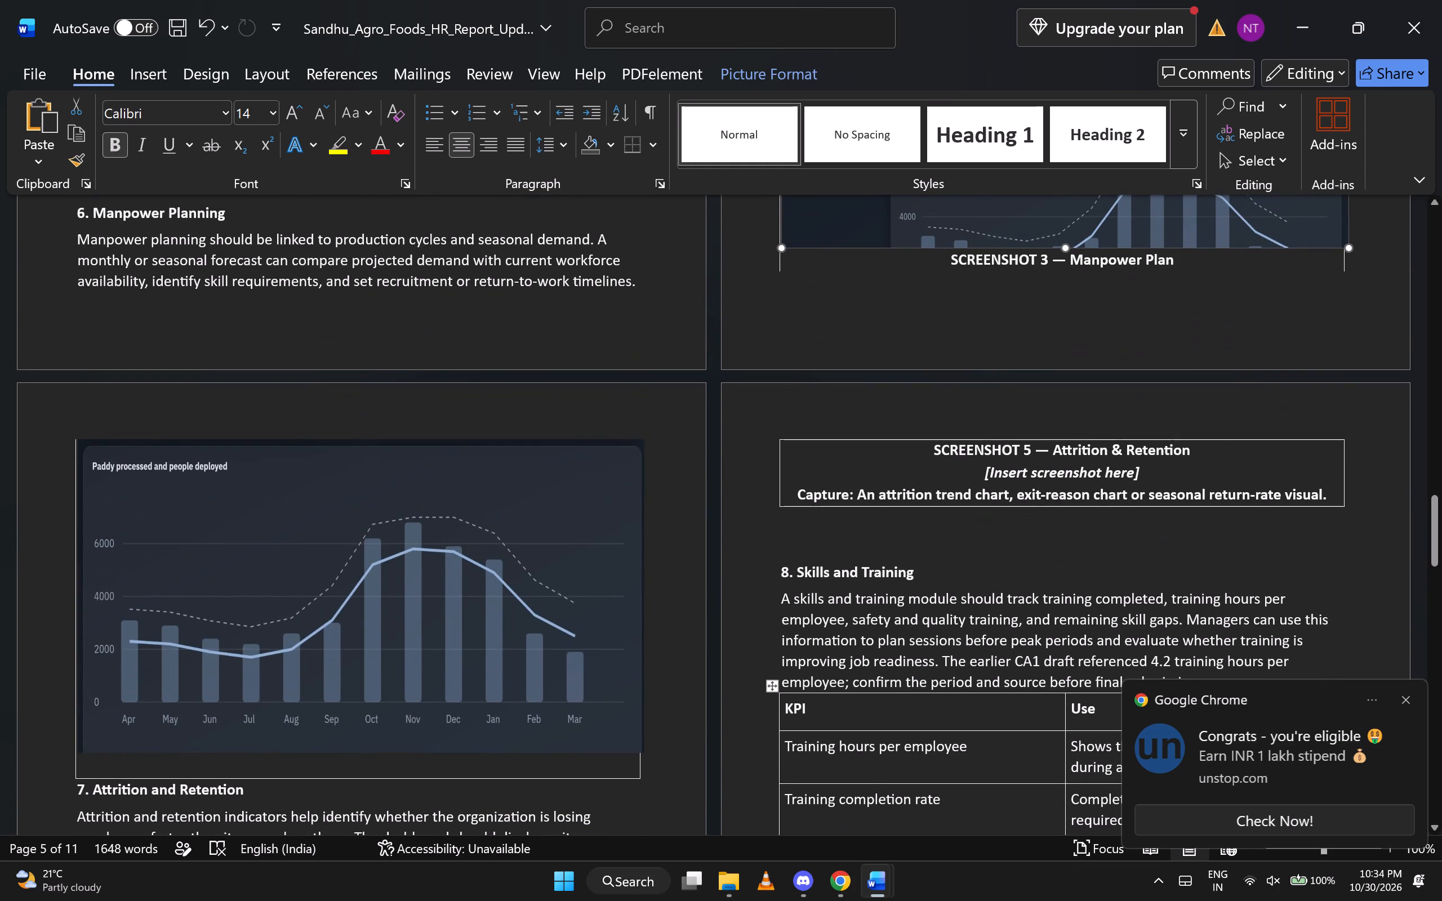
Renumber the Attrition & Retention caption as SCREENSHOT 4.
click(1035, 454)
key(BackSpace)
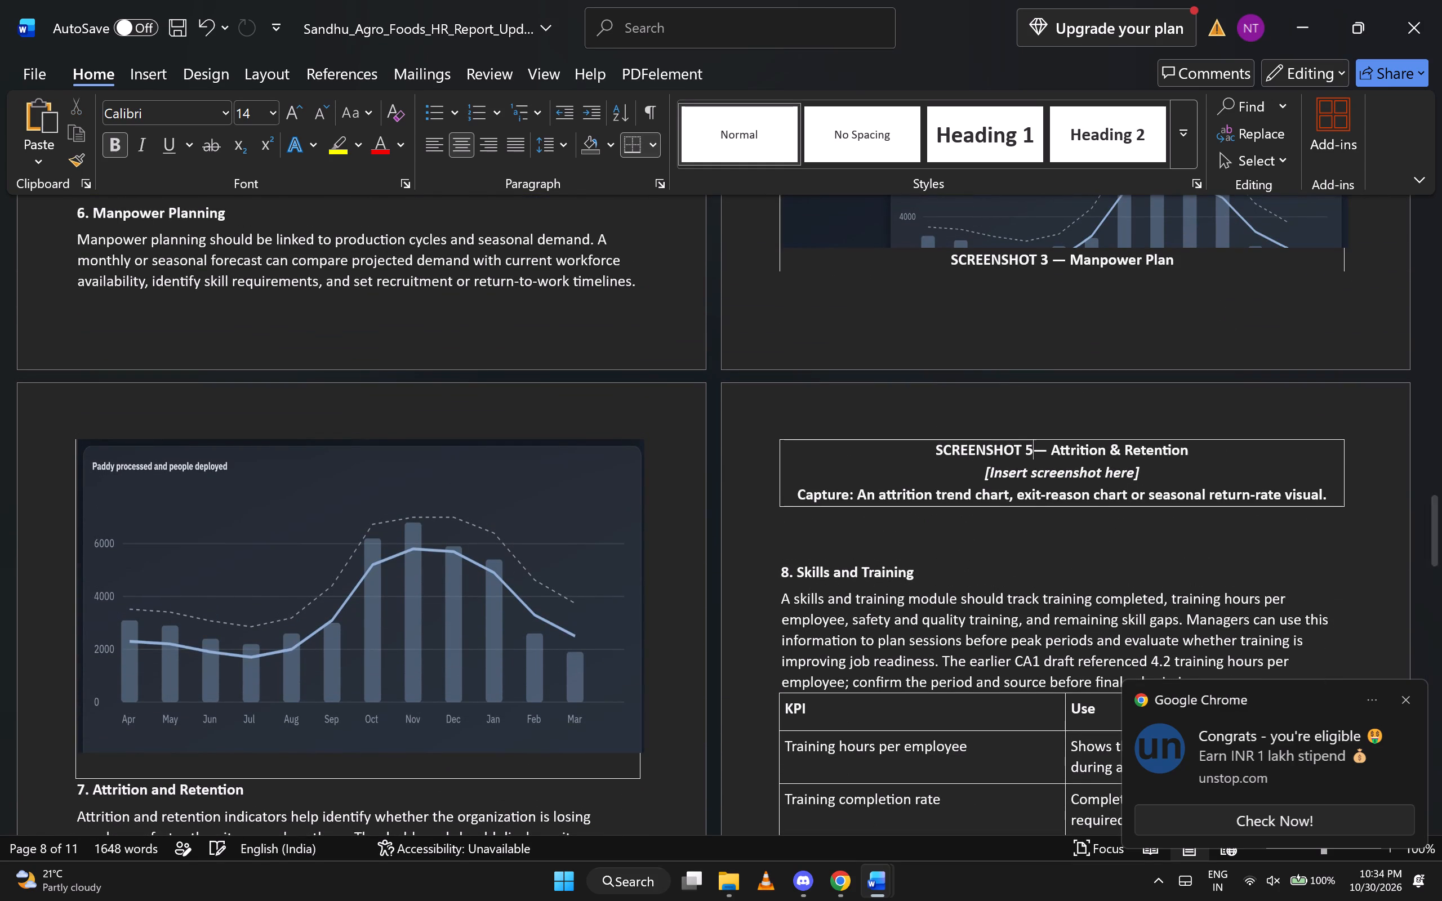
key(4)
key(BackSpace)
key(BackSpace)
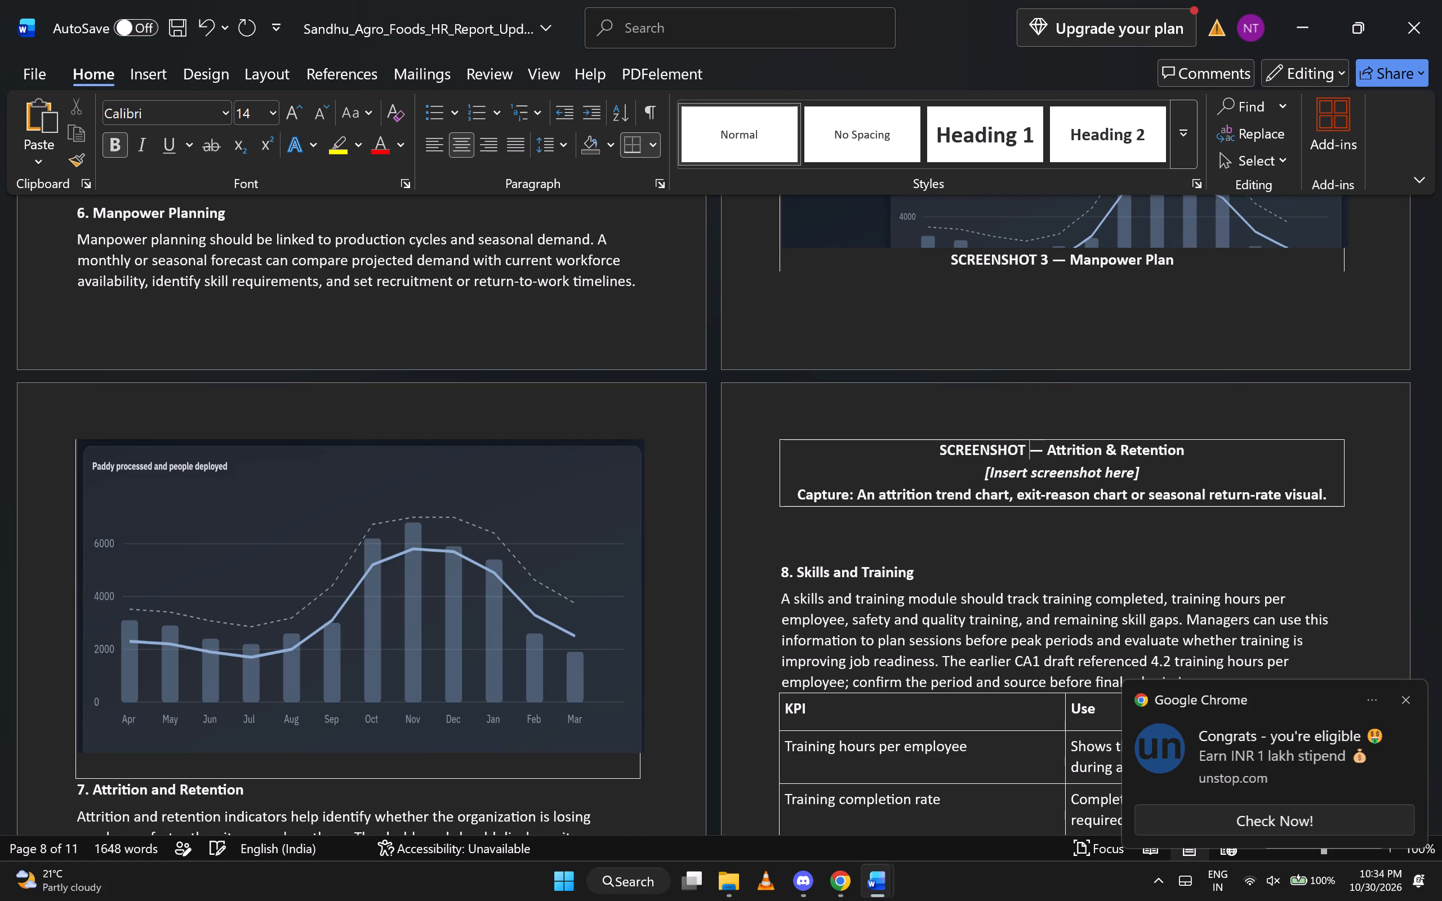
key(4)
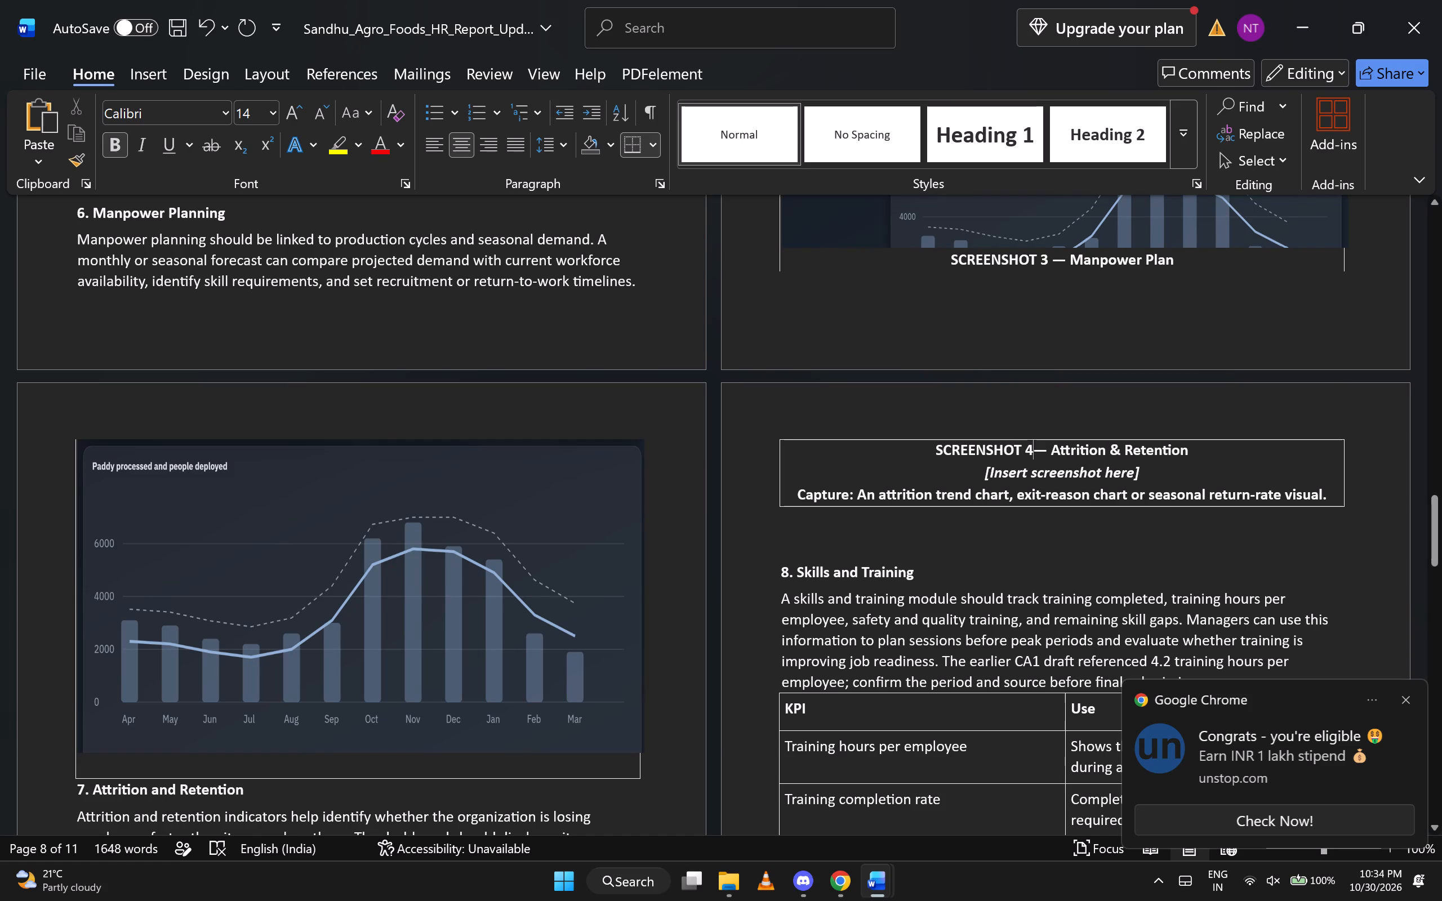
Delete the "[Insert screenshot here]" placeholder and the Capture instruction beneath the SCREENSHOT 4 caption, leaving a blank left-aligned line.
drag(1336, 493, 1114, 529)
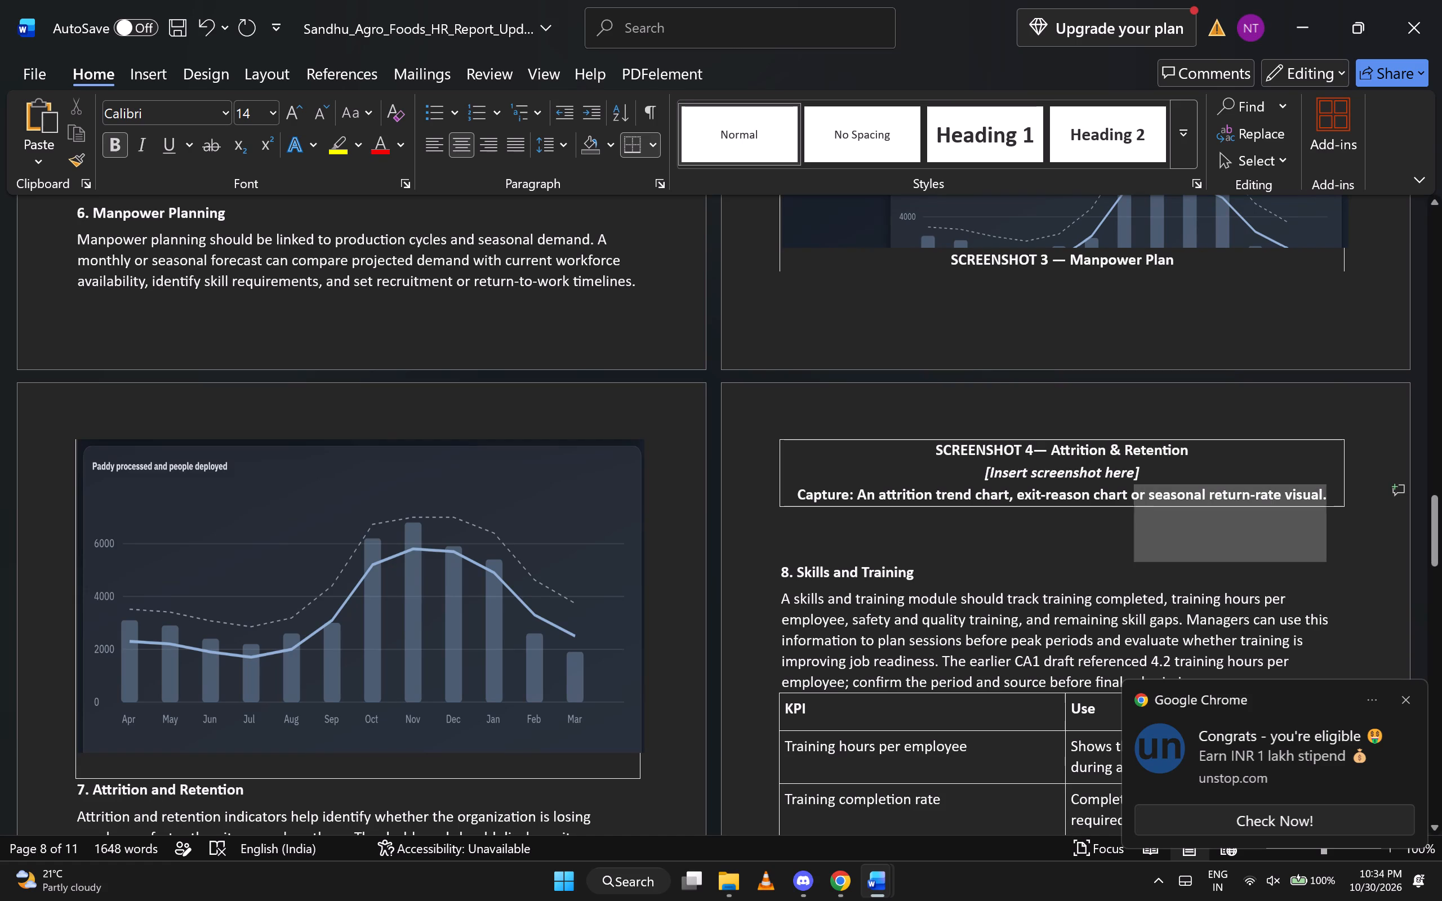
drag(1114, 529, 1032, 481)
key(BackSpace)
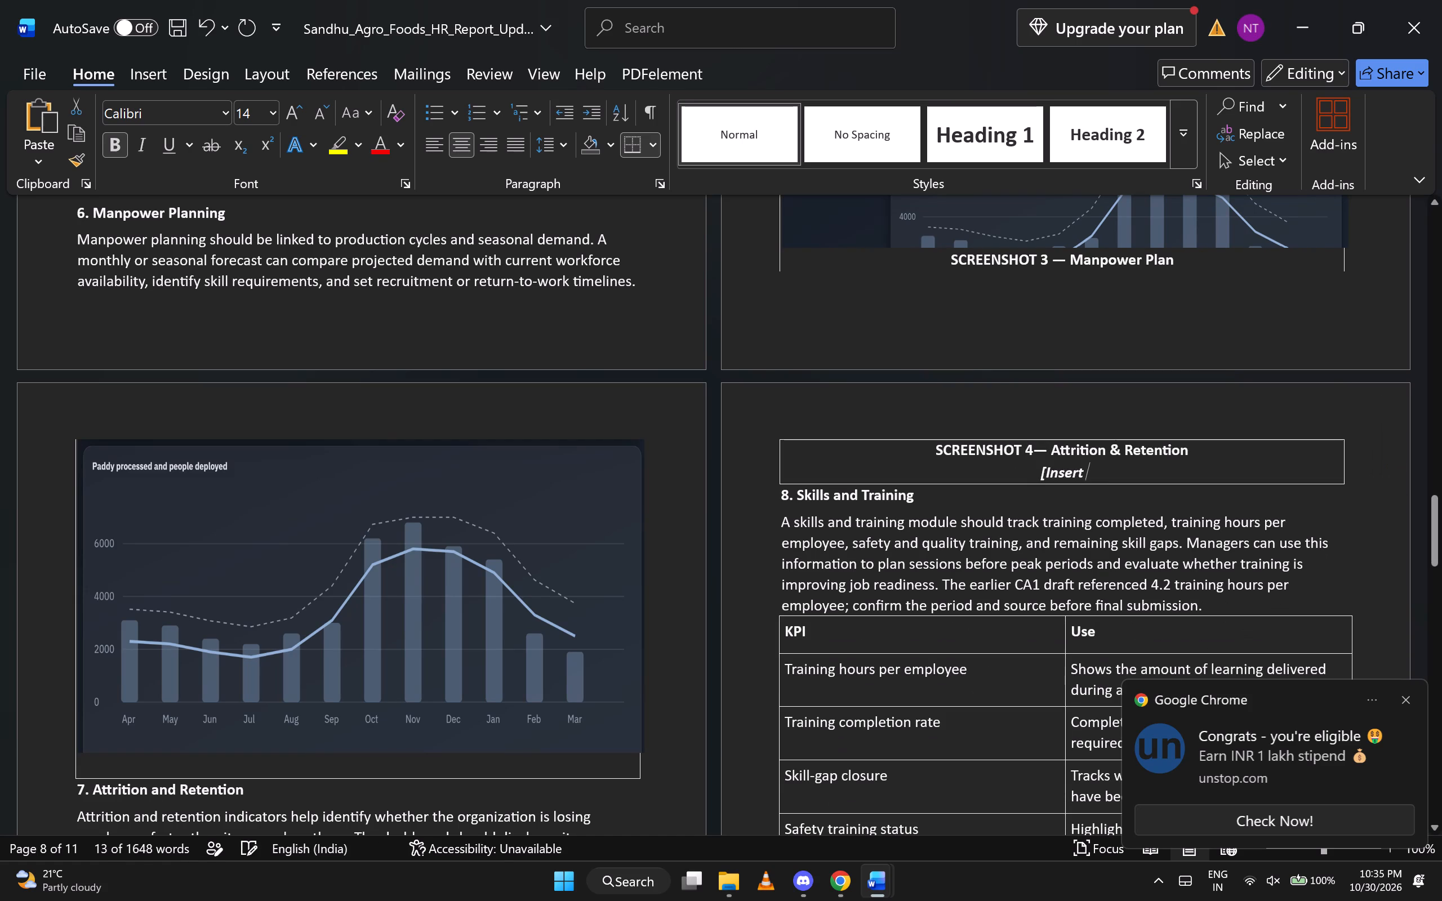
key(BackSpace)
key(BackSpace)
key(BackSpace)
key(BackSpace)
key(BackSpace)
key(BackSpace)
key(BackSpace)
key(BackSpace)
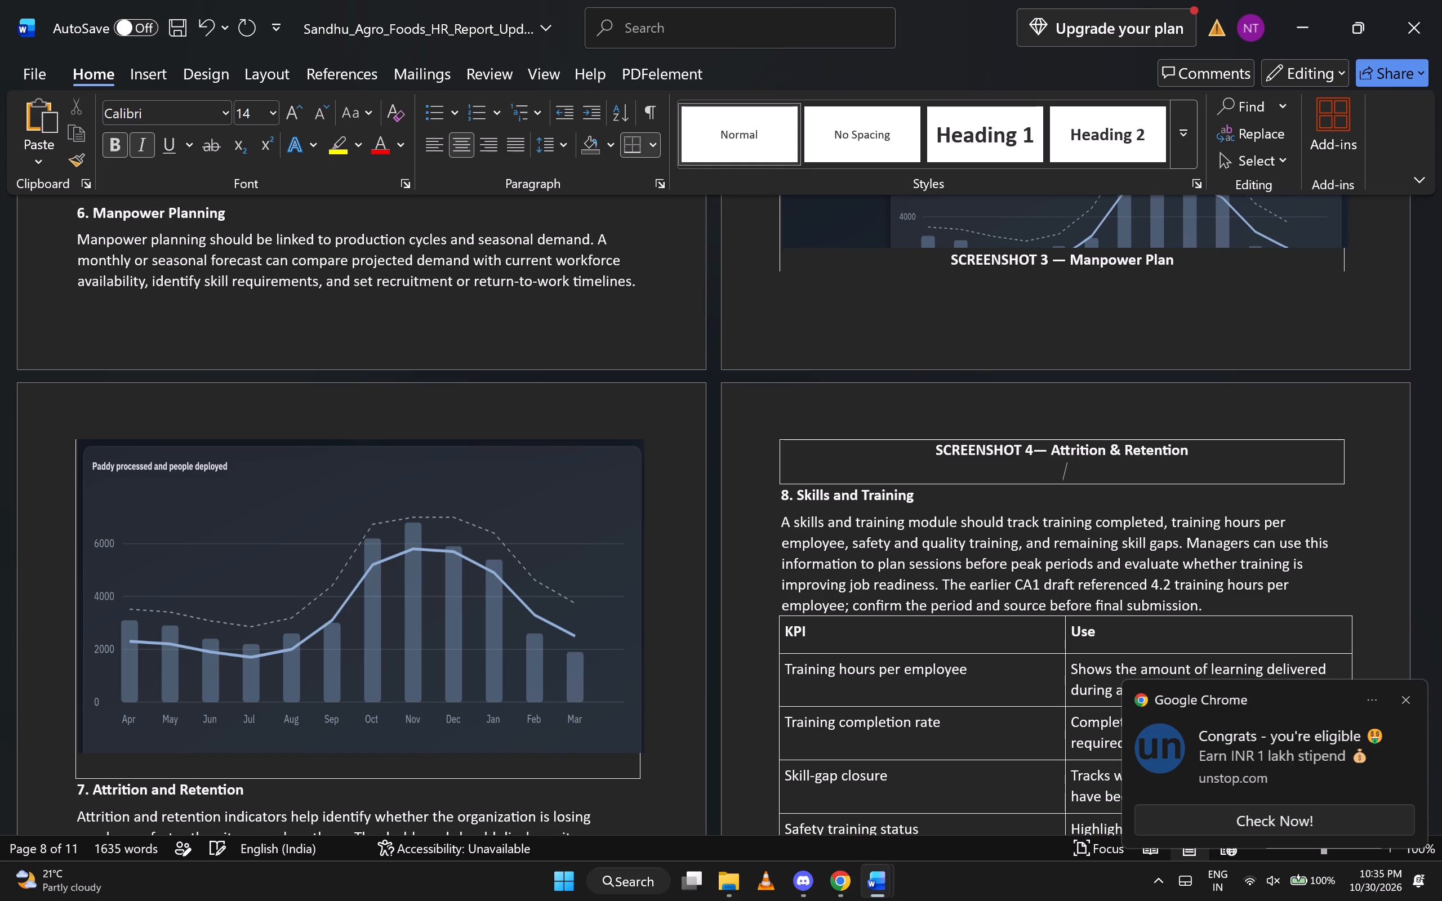
key(BackSpace)
key(Tab)
key(Tab)
key(Tab)
key(Tab)
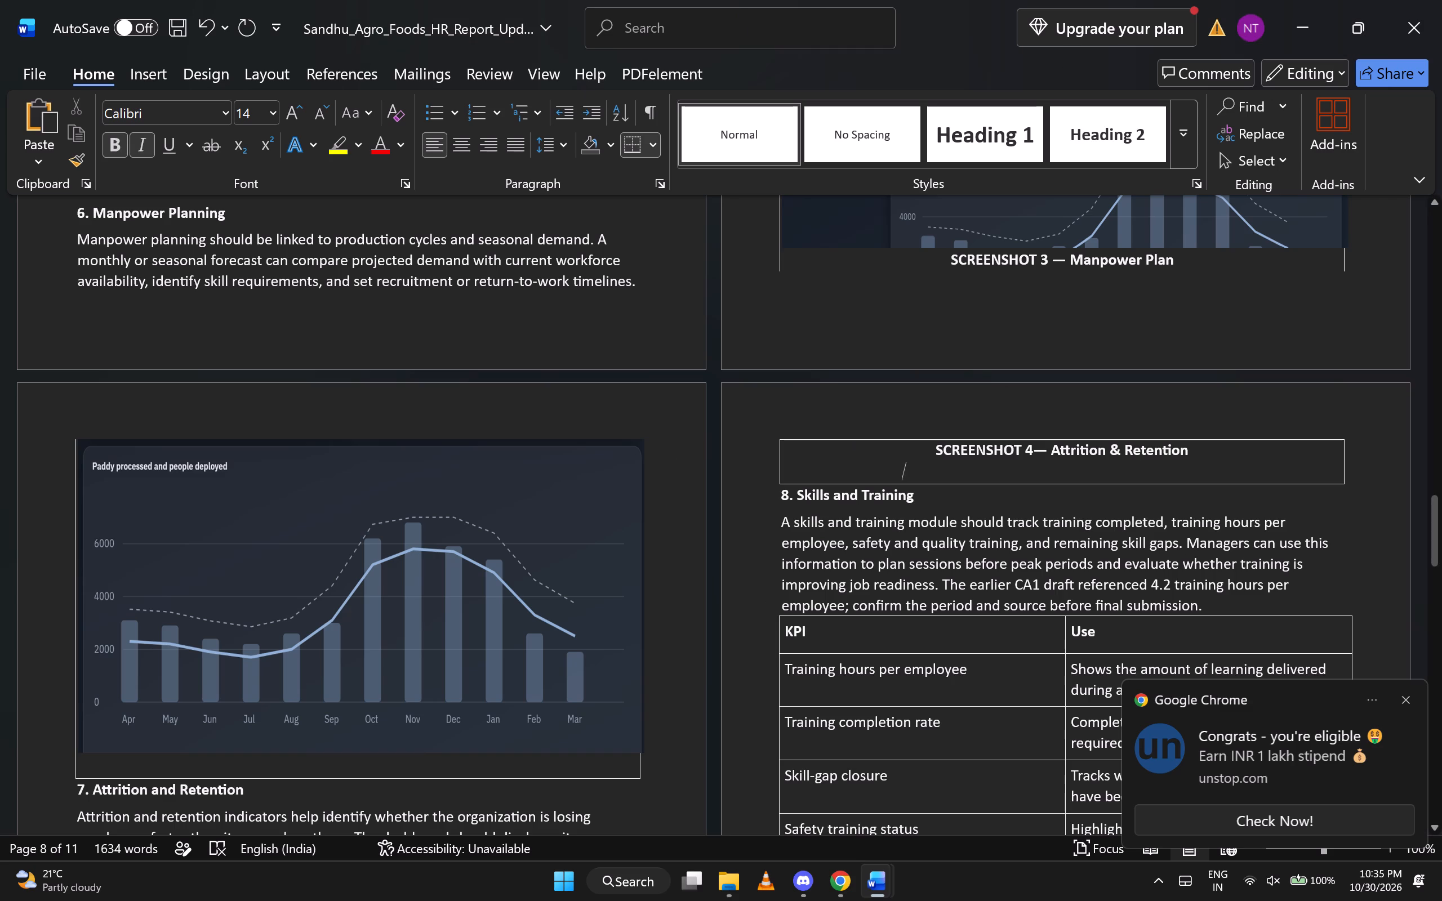
click(157, 78)
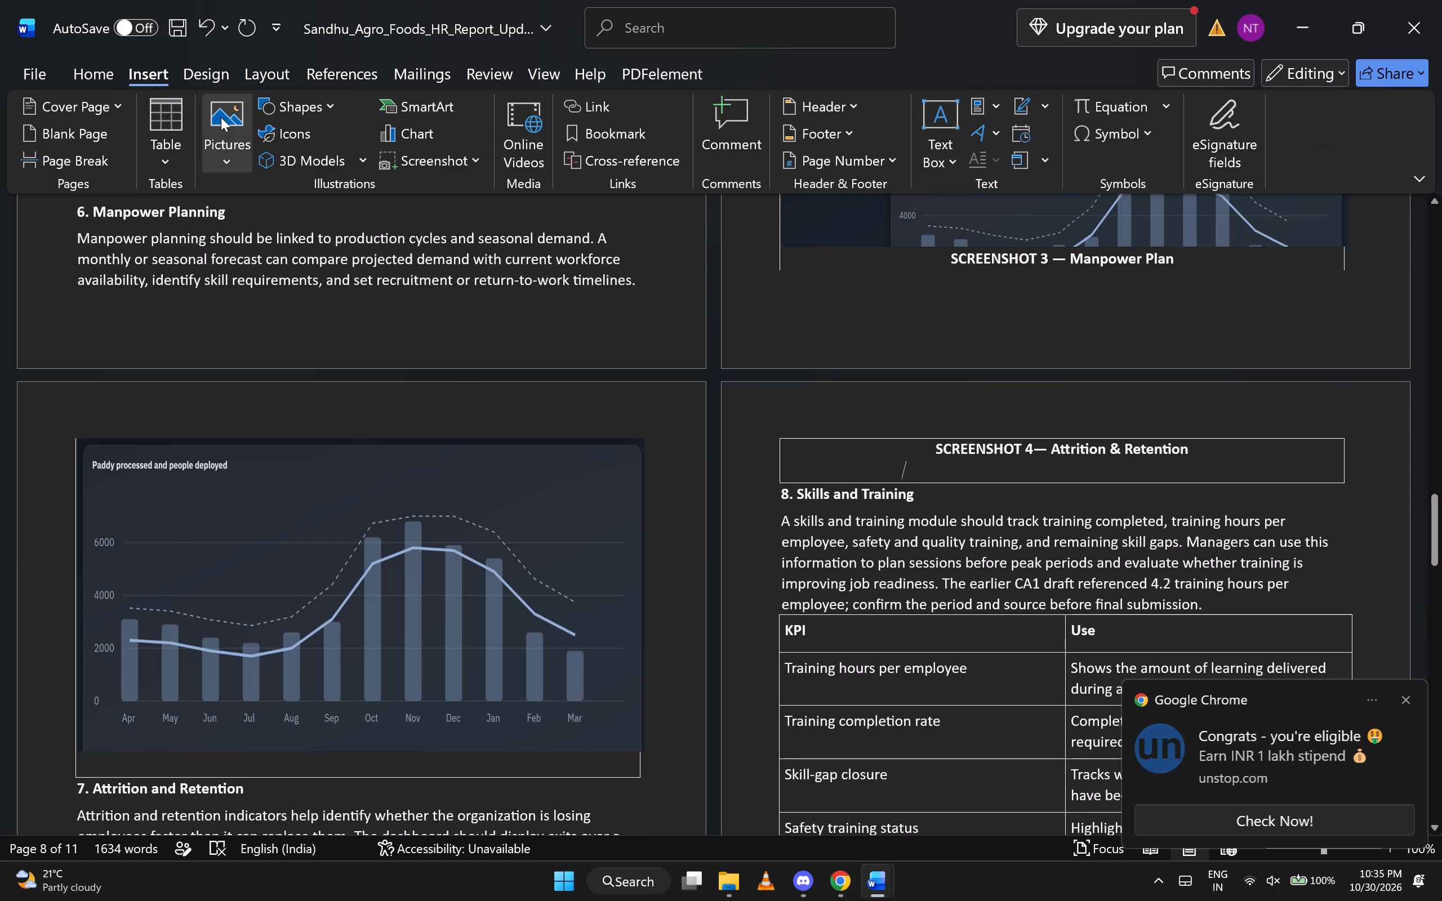
click(221, 117)
click(268, 219)
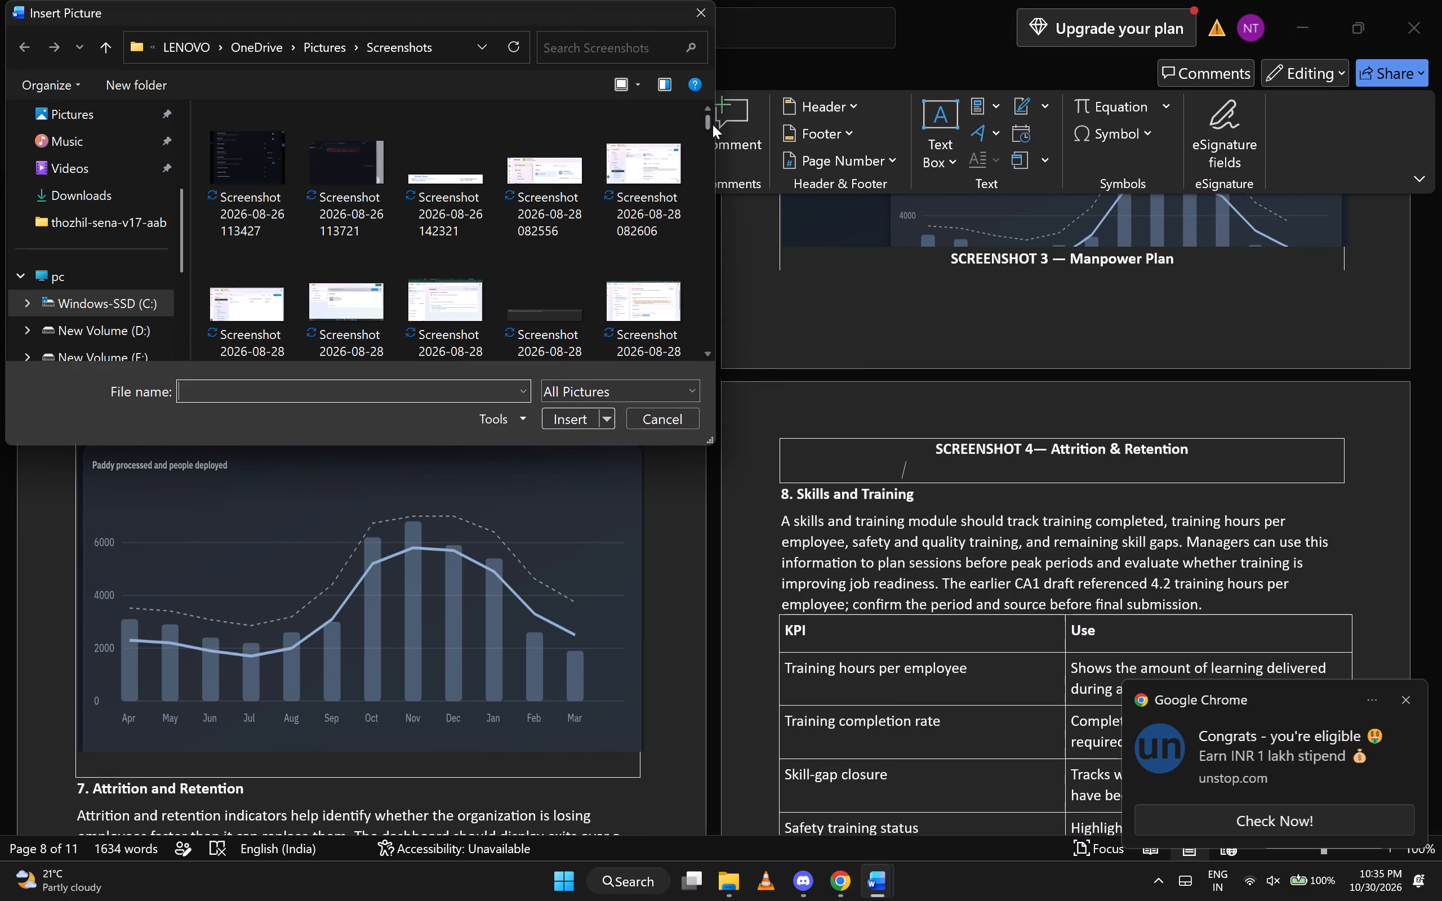
drag(713, 124, 731, 246)
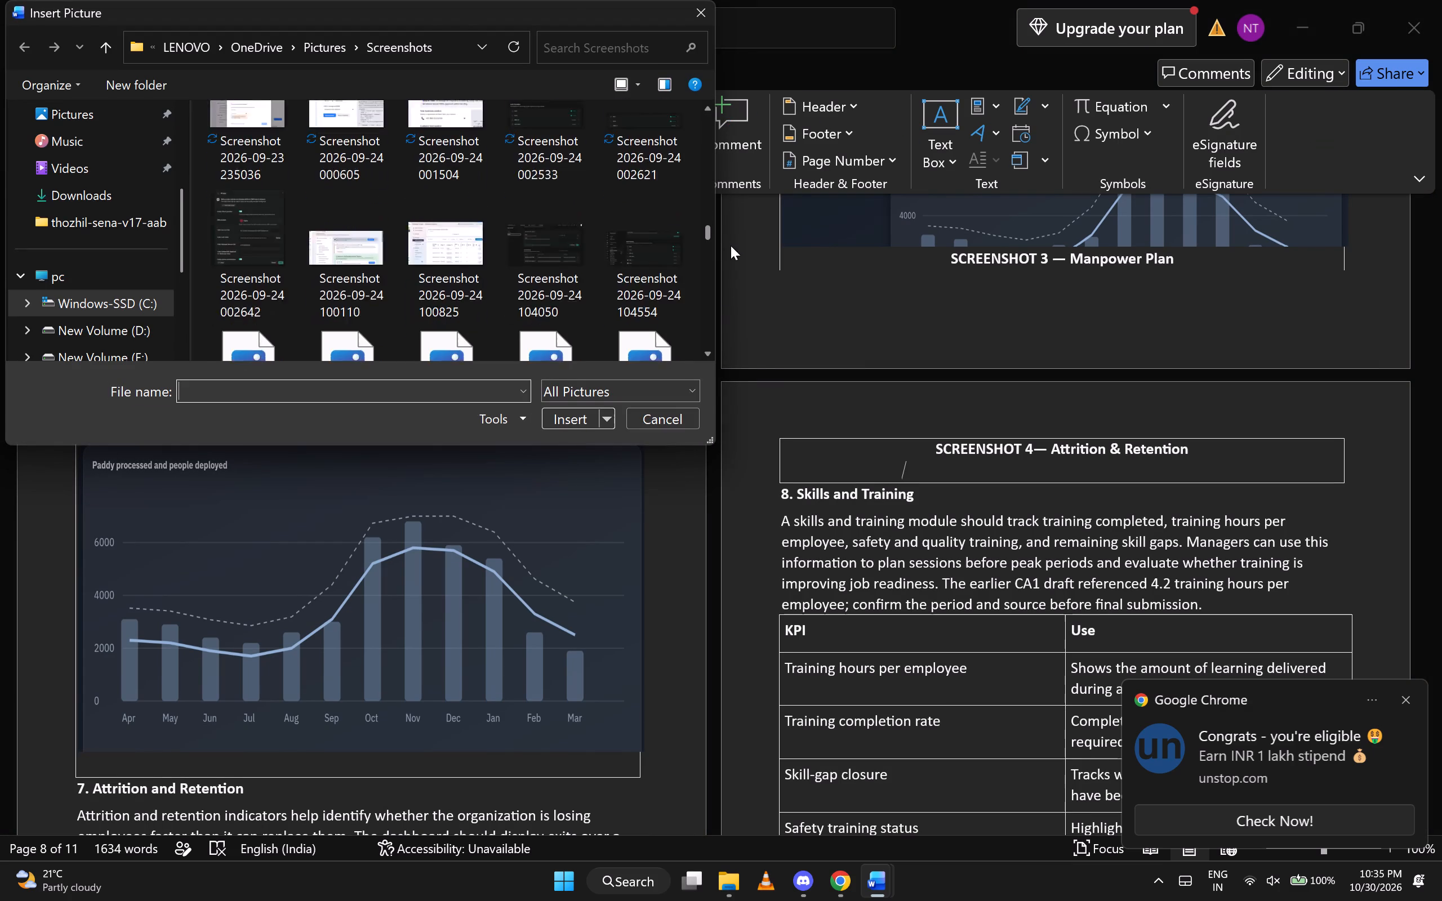
drag(731, 246, 714, 335)
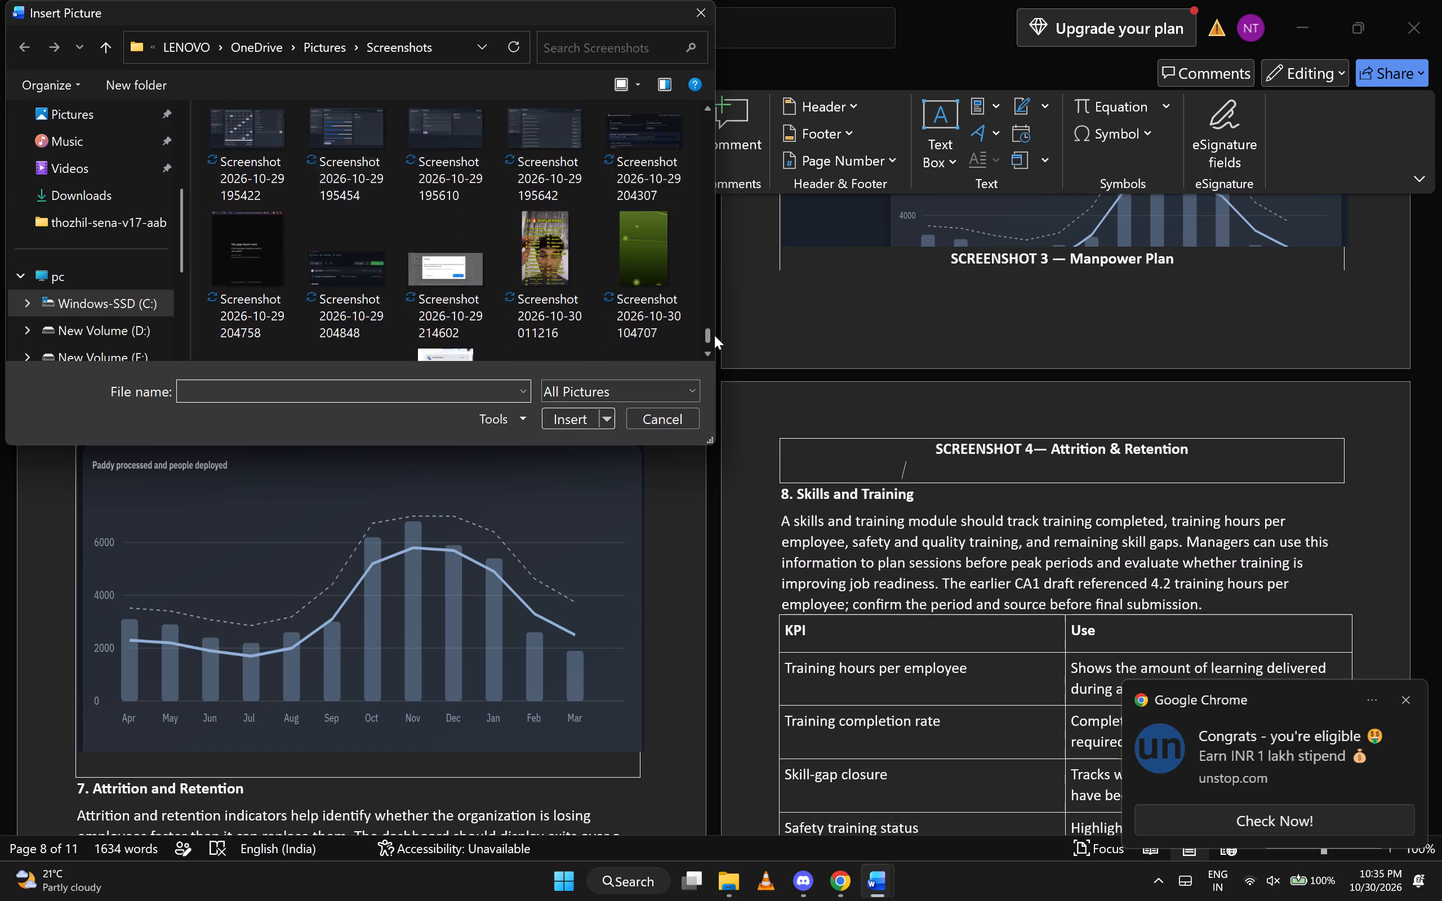
drag(714, 335, 712, 336)
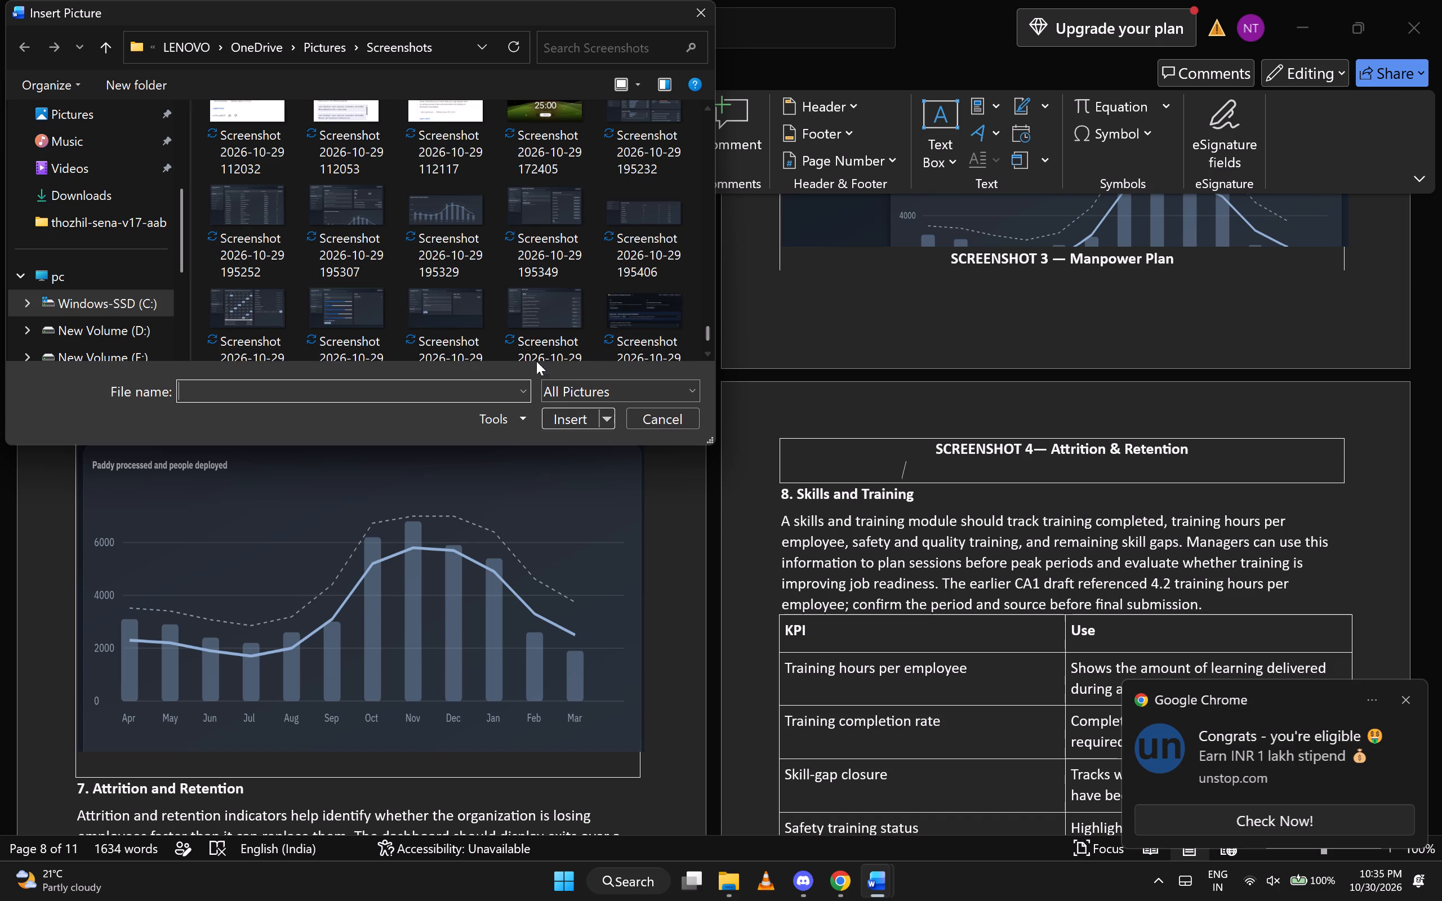
click(560, 242)
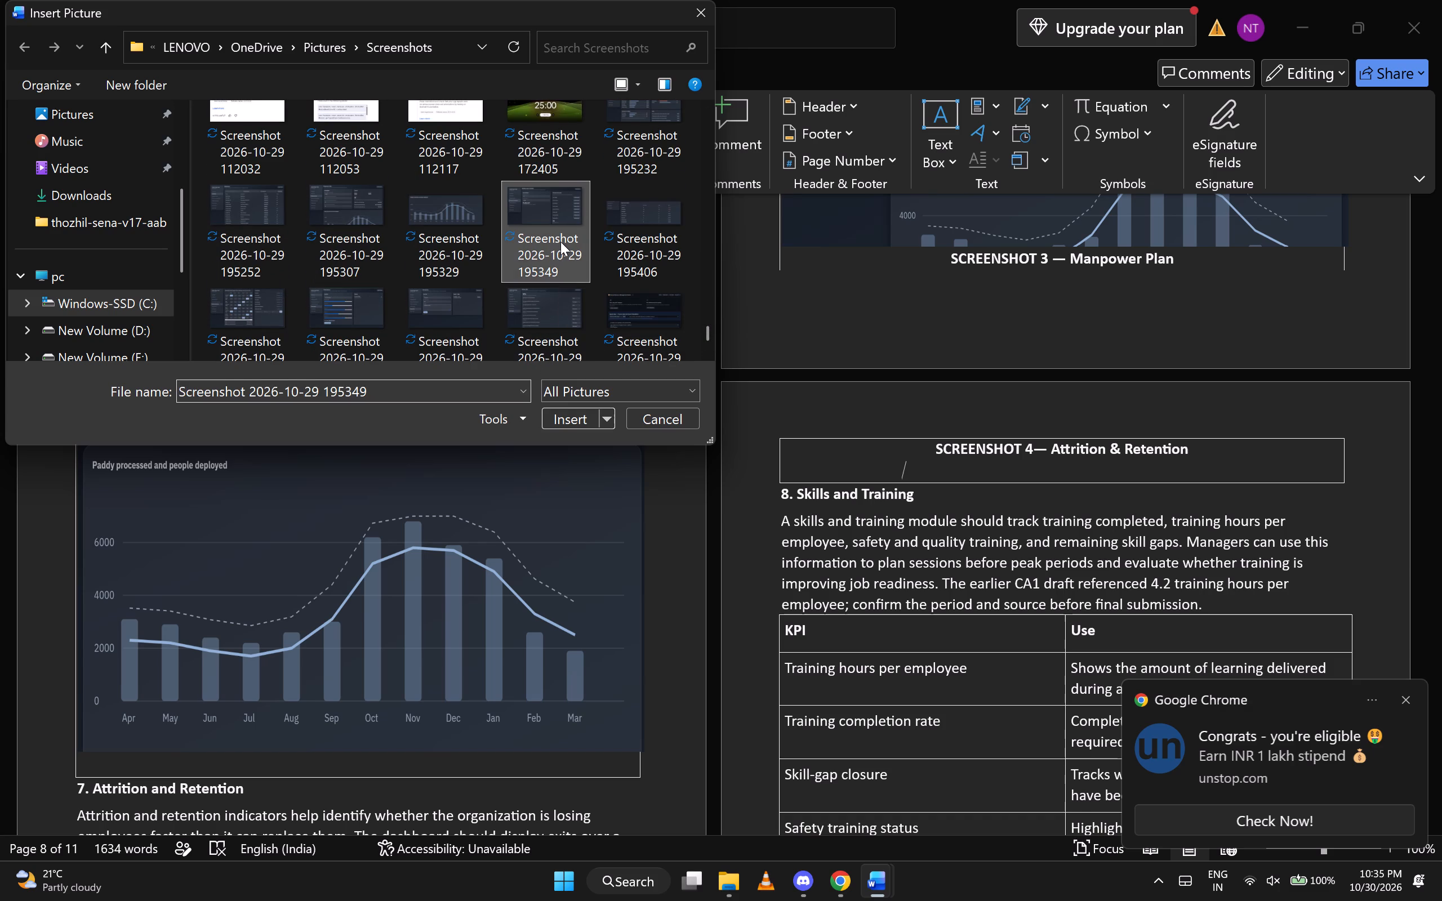
click(560, 242)
click(578, 428)
click(576, 417)
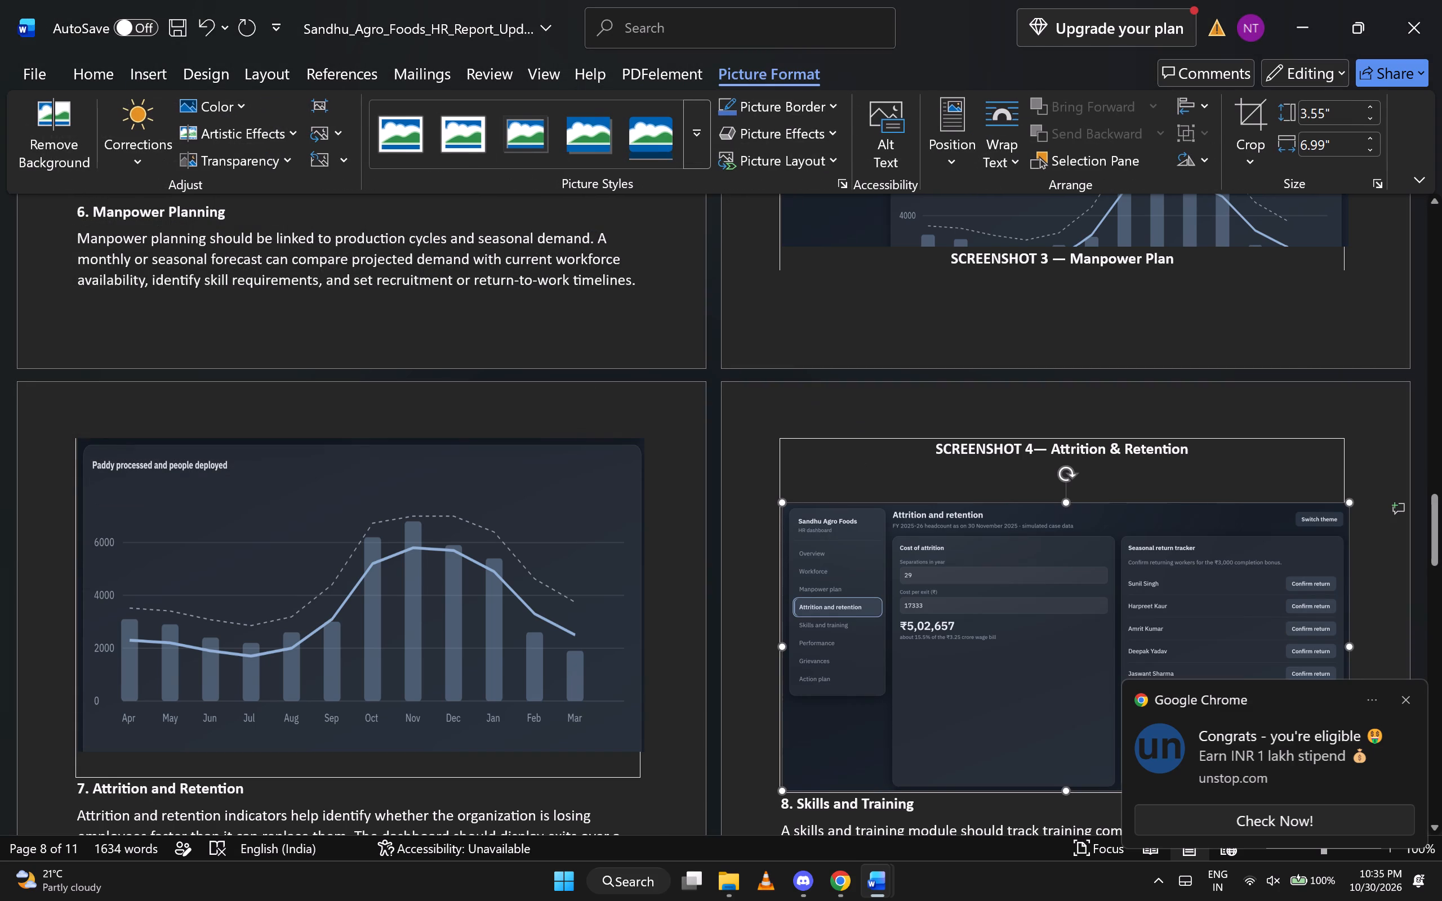
Add a blank line before the SCREENSHOT 6 Skills & Training caption, pushing it onto the same page as its placeholder.
scroll(946, 527, down, 6)
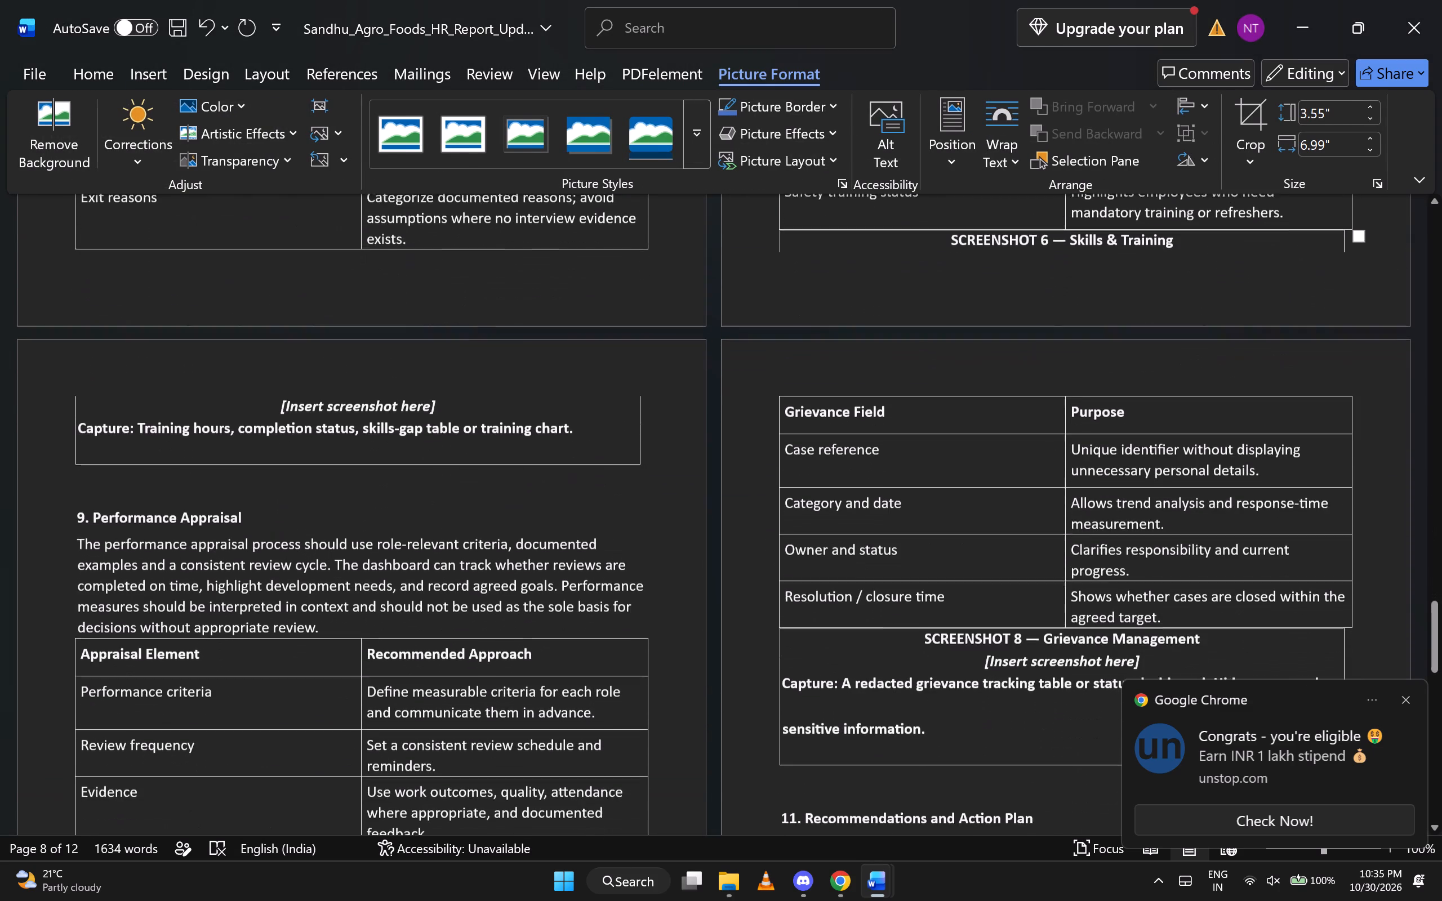
scroll(946, 527, down, 1)
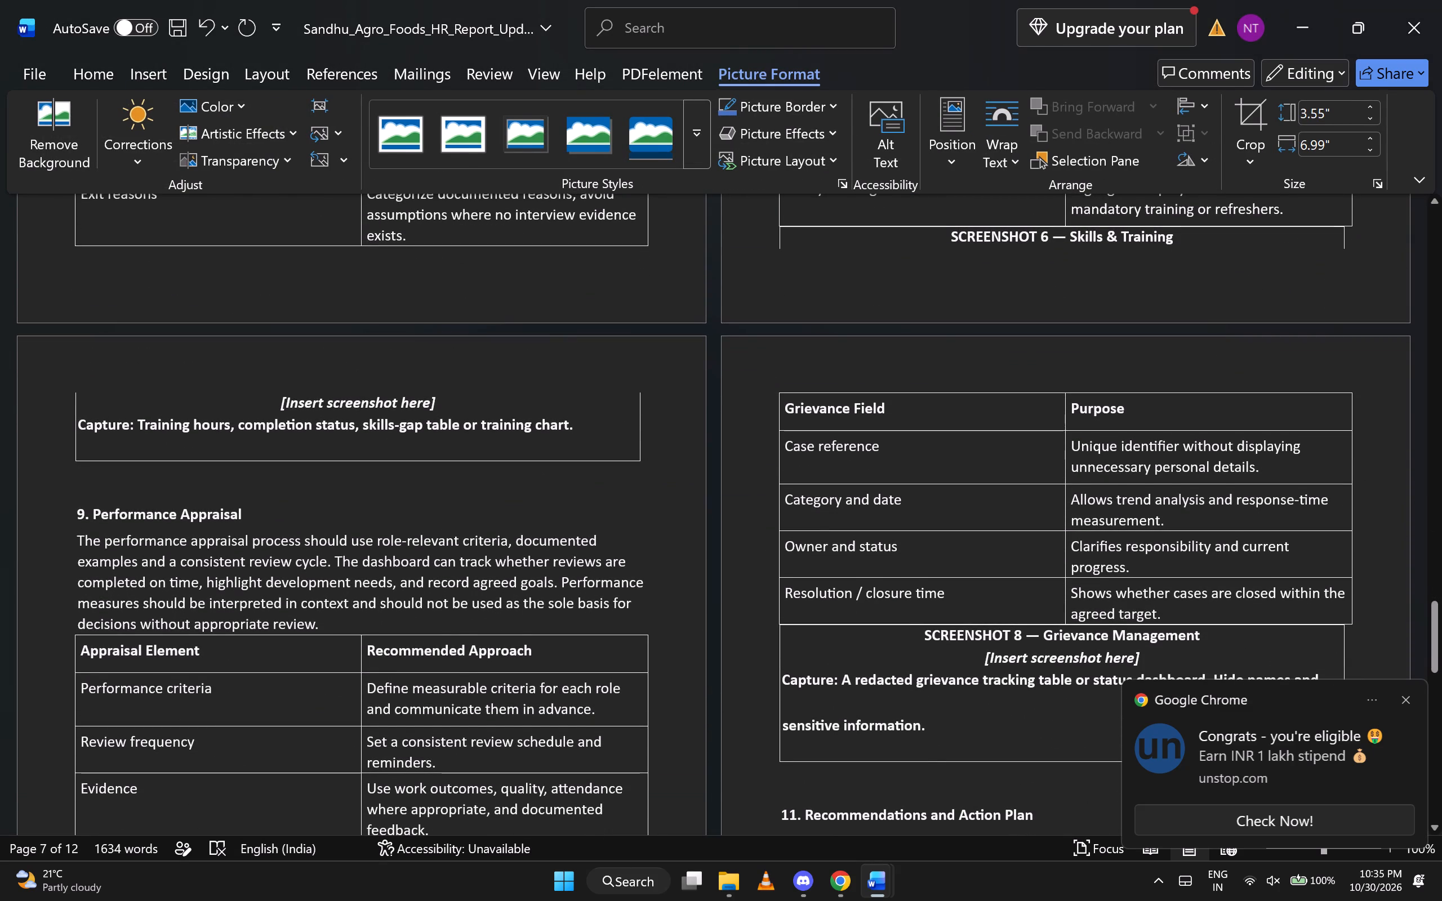
click(945, 229)
key(Return)
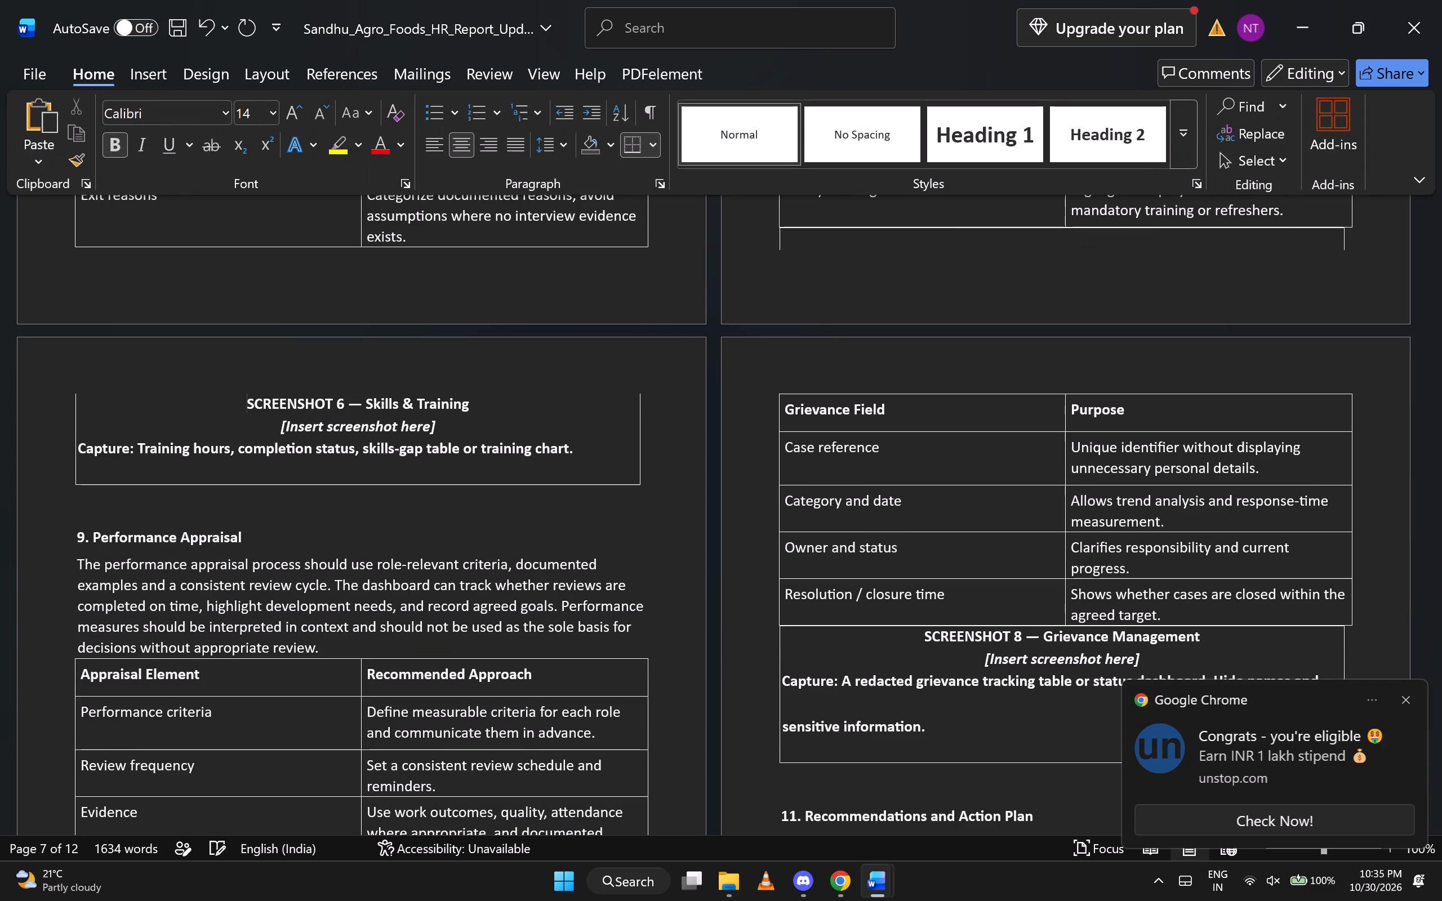
Delete the "[Insert screenshot here]" placeholder and Capture instruction beneath the SCREENSHOT 6 caption, and add a blank line in their place.
drag(577, 450, 250, 424)
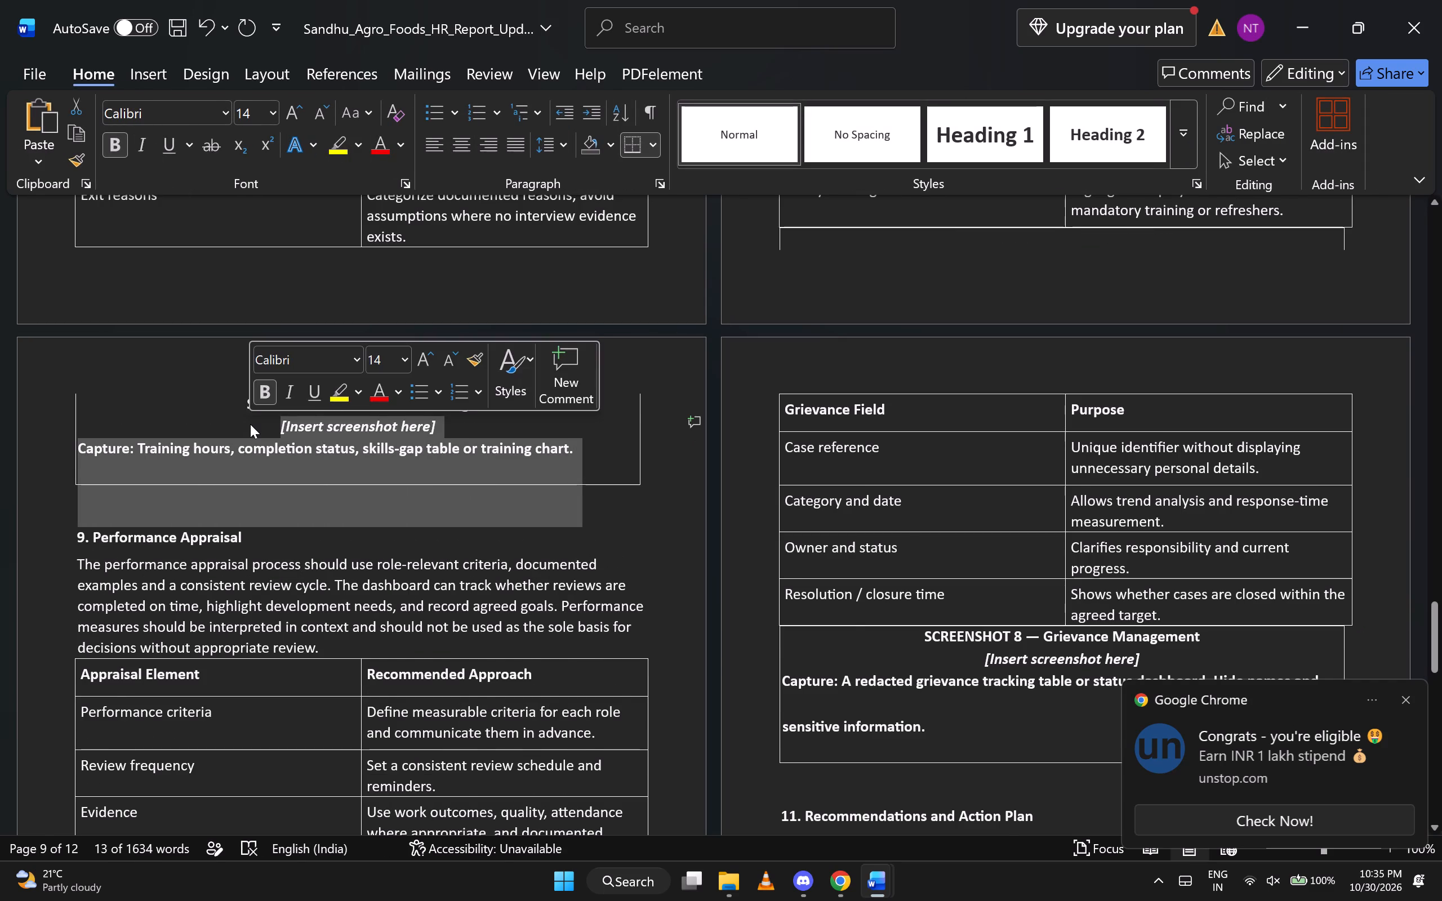
key(BackSpace)
click(504, 395)
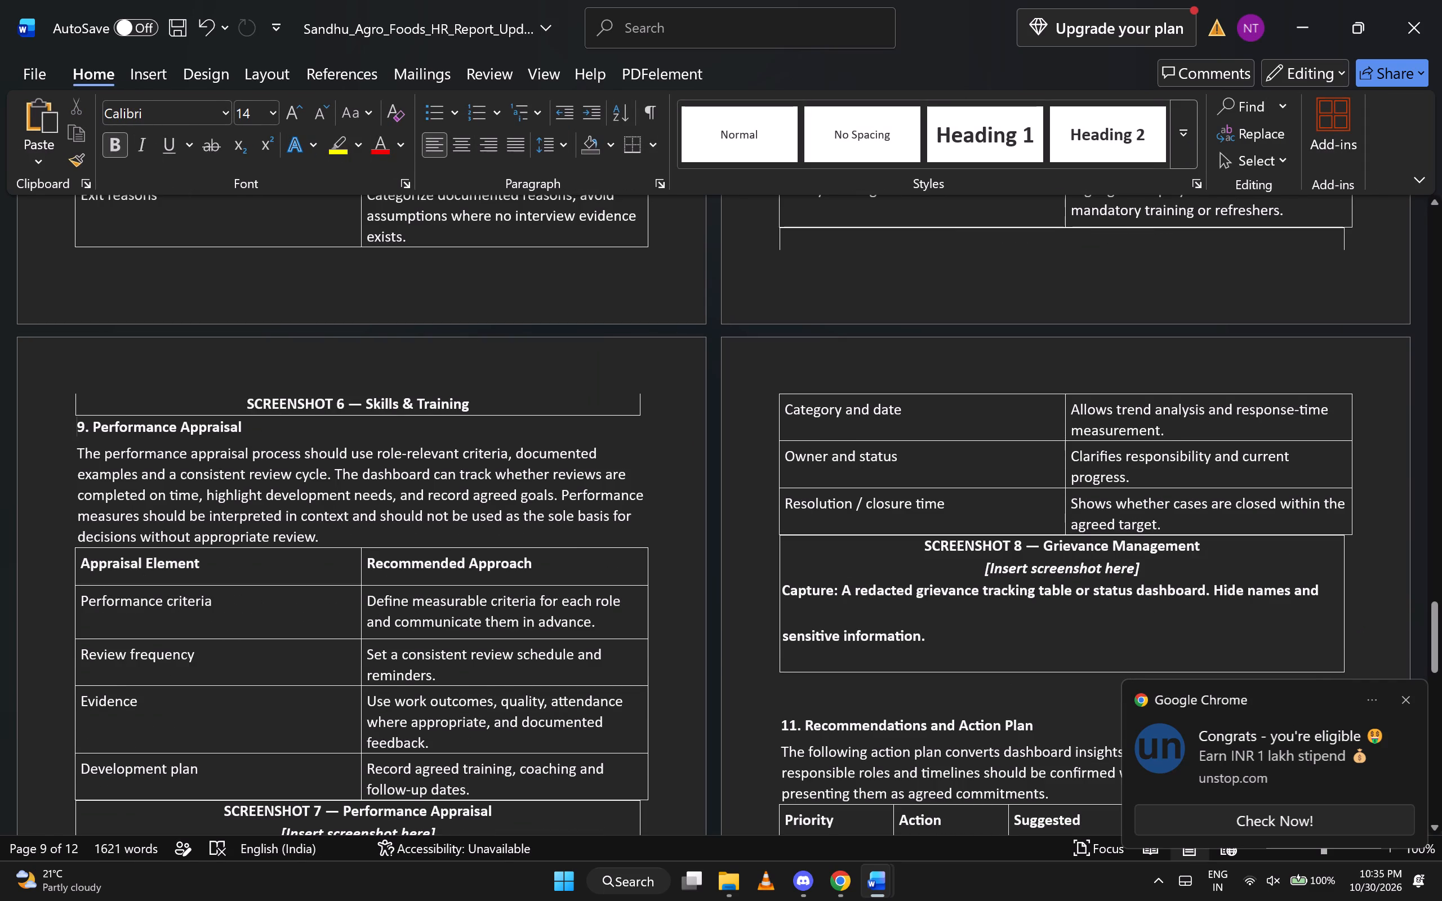
key(Return)
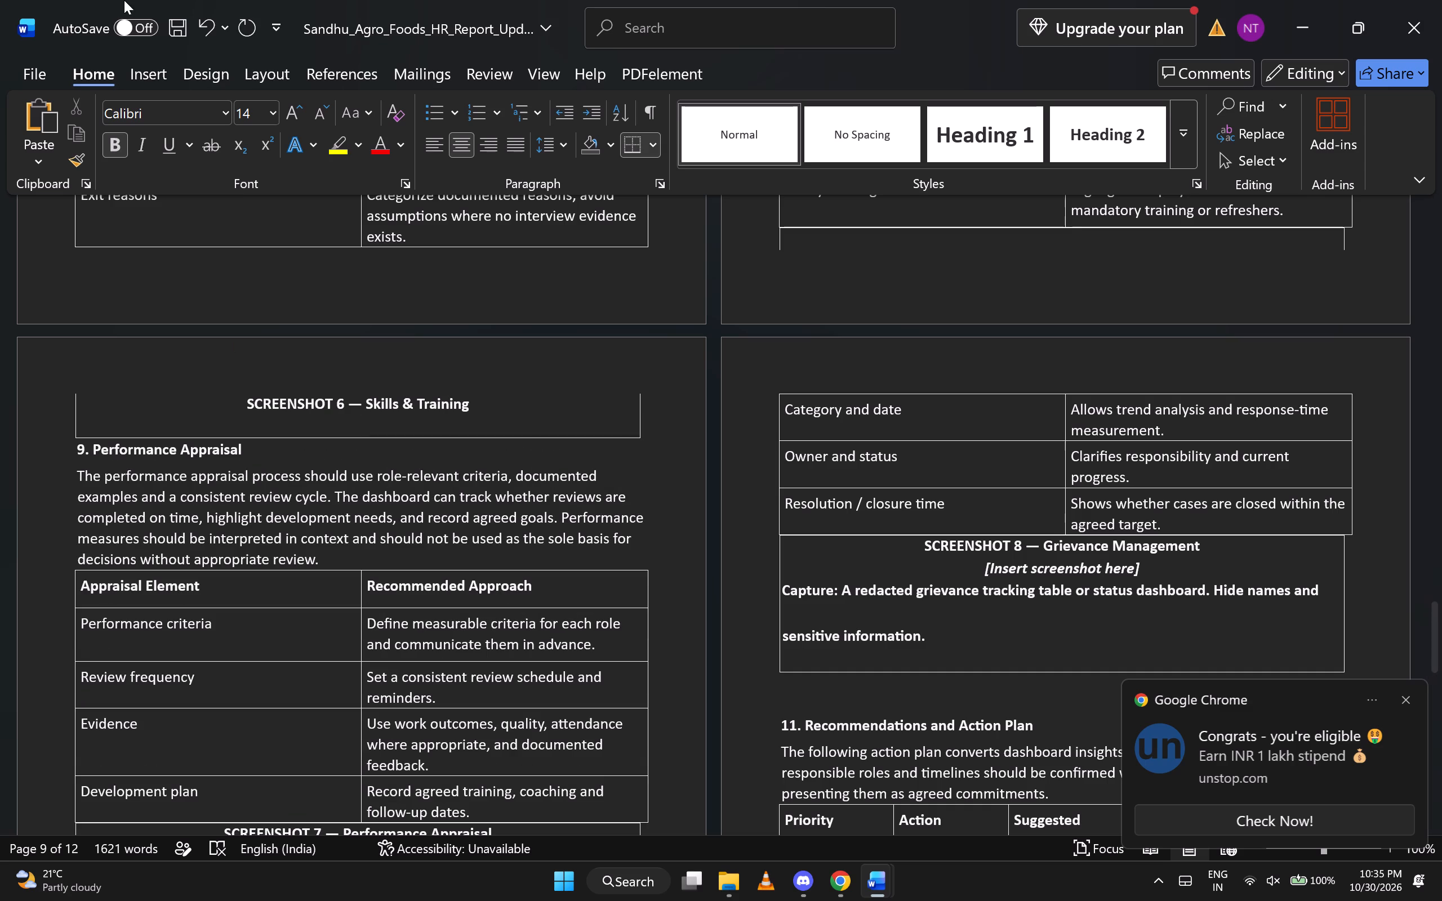
click(143, 71)
click(231, 137)
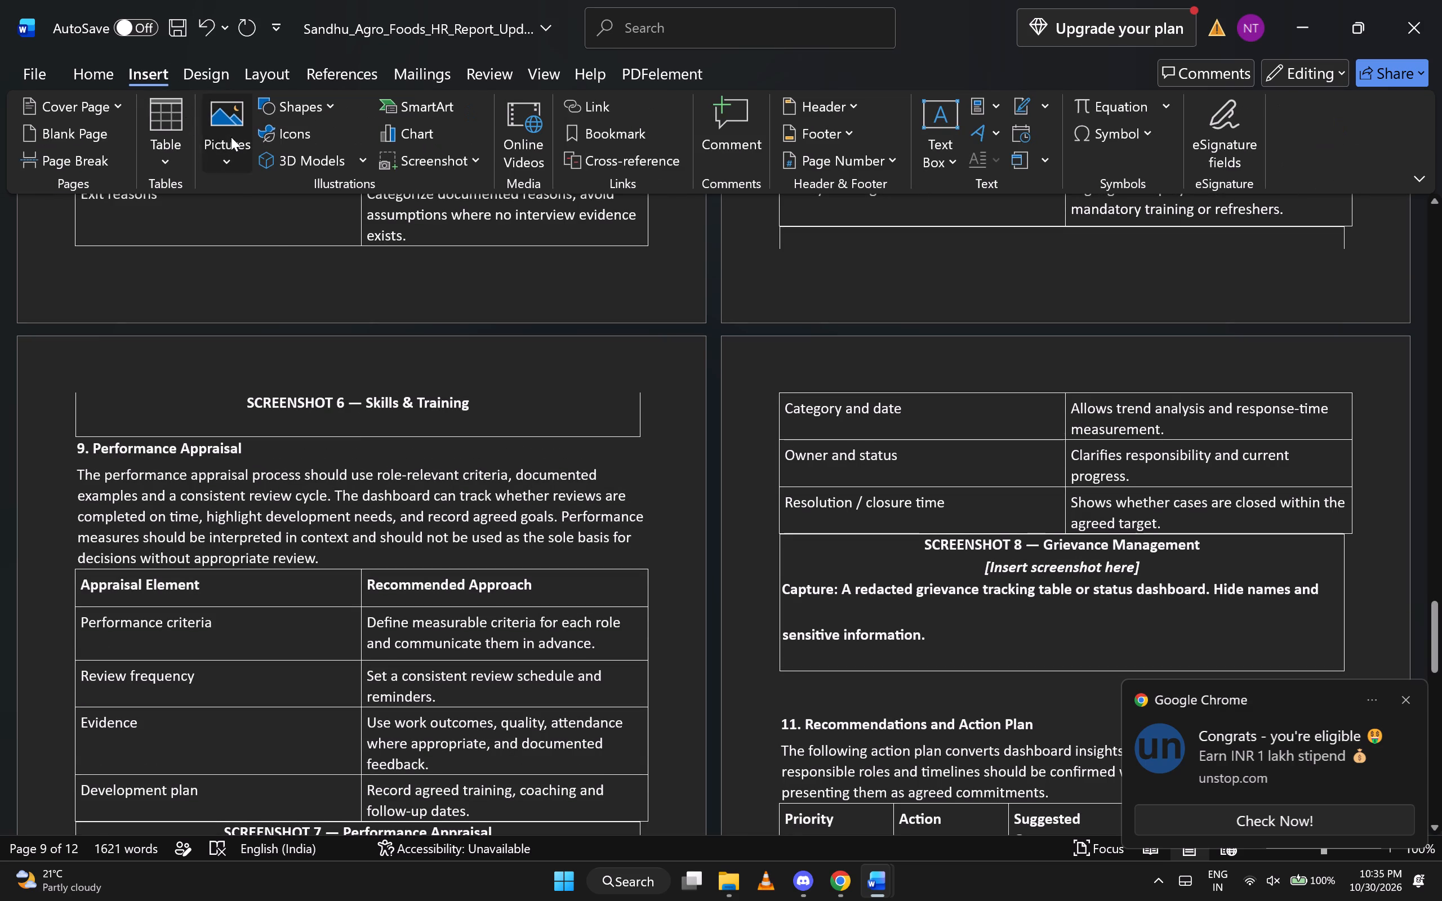
click(256, 219)
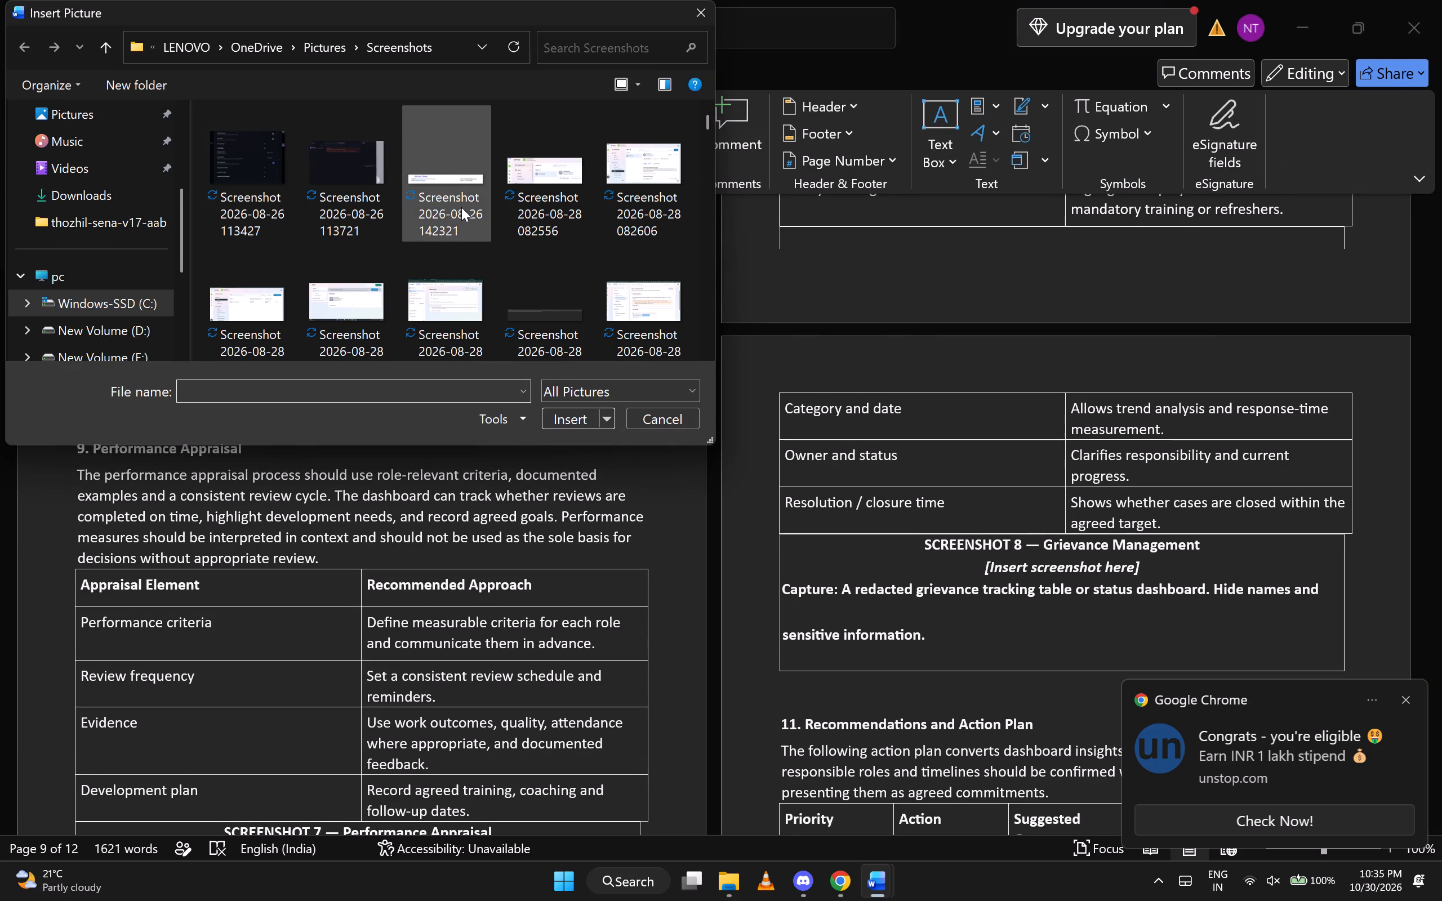
scroll(461, 207, down, 7)
scroll(461, 207, up, 1)
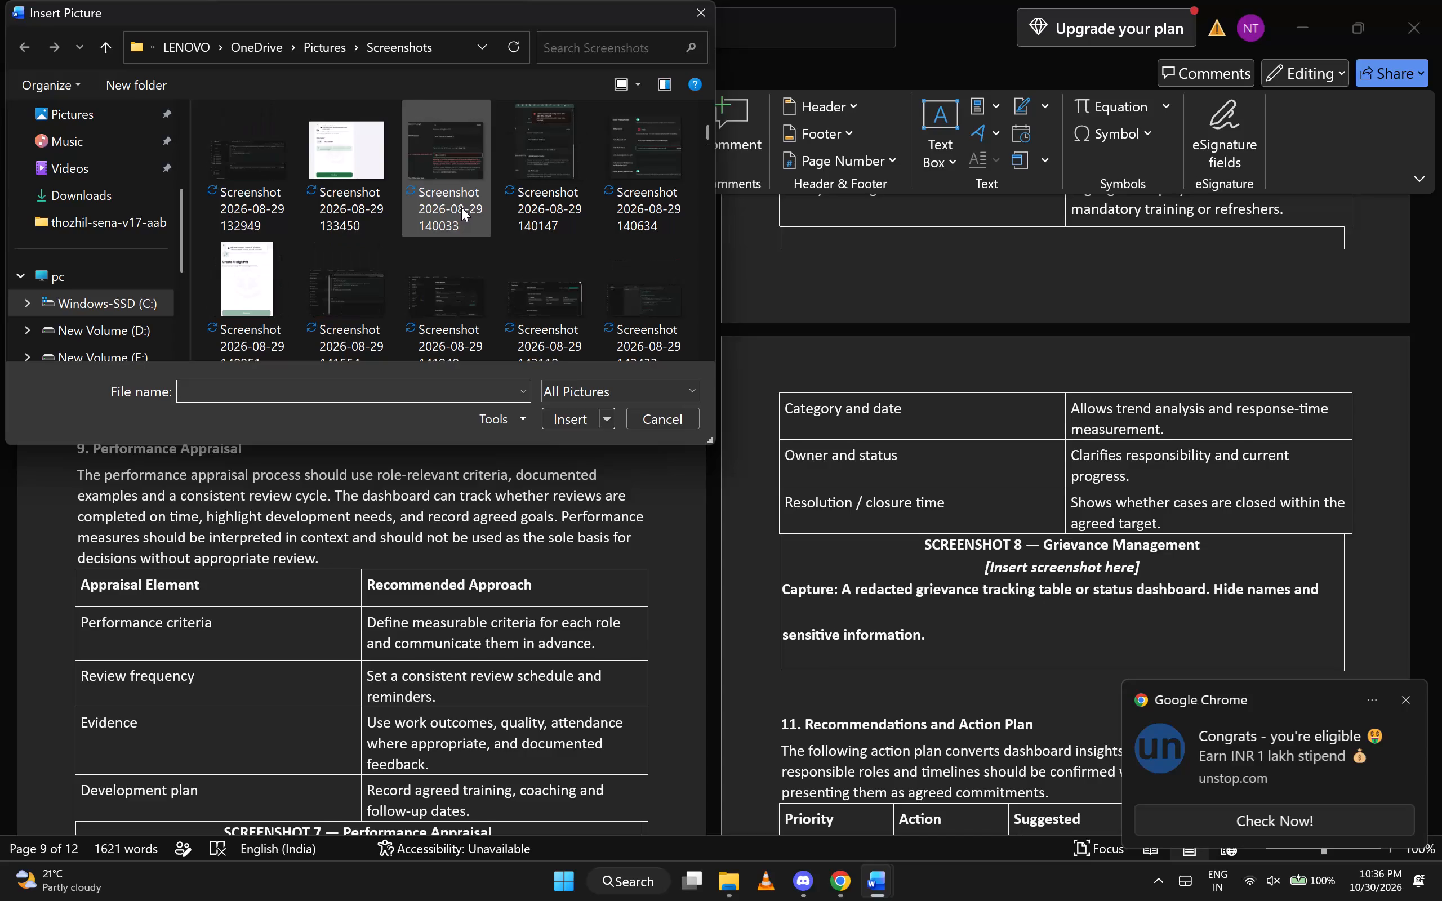
scroll(461, 207, up, 1)
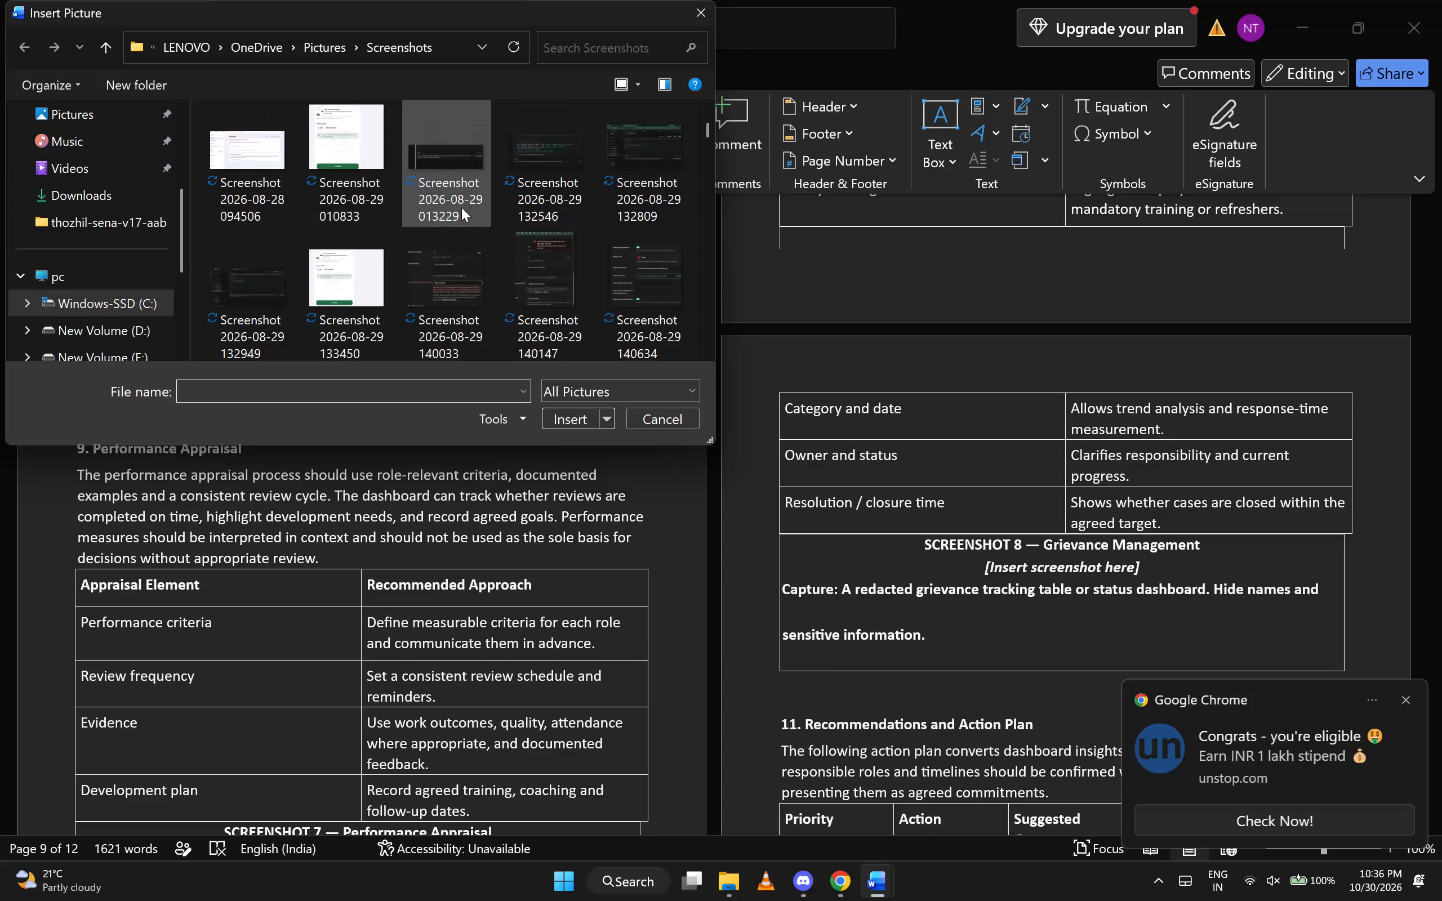
scroll(461, 207, up, 1)
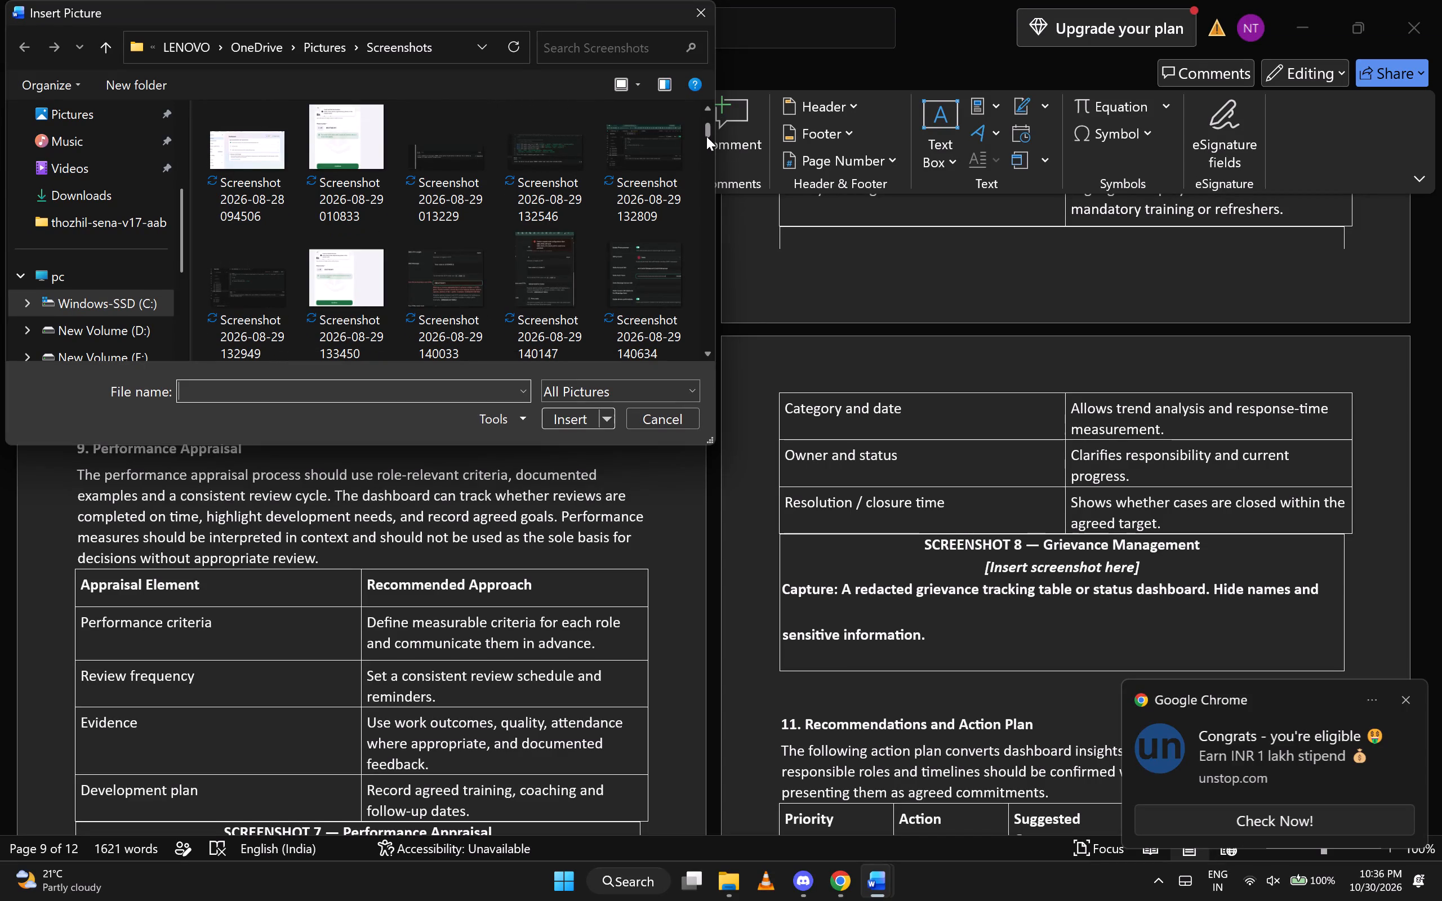
drag(706, 136, 759, 379)
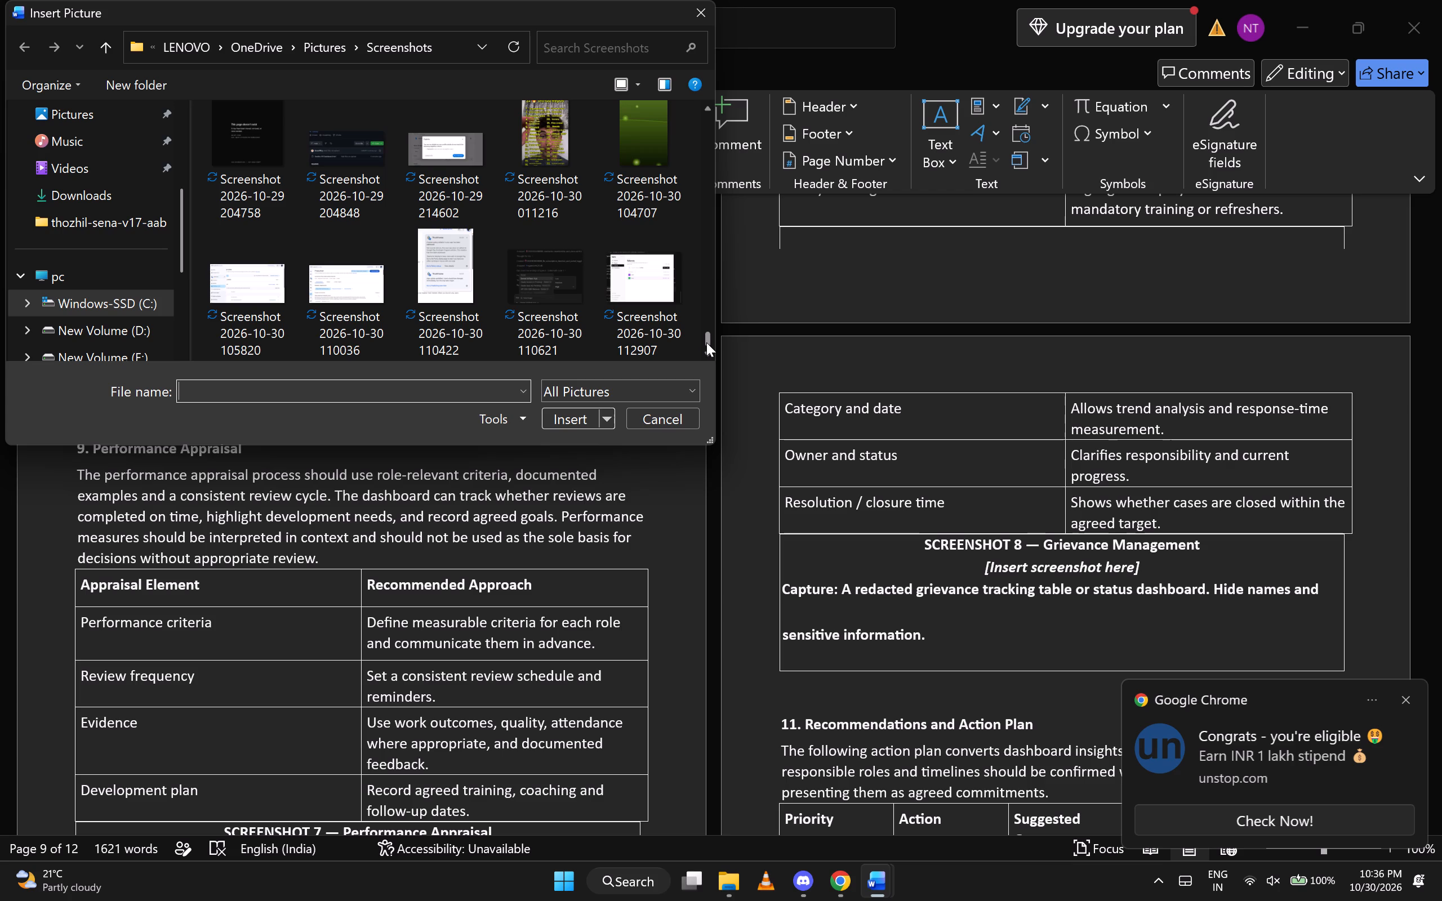
drag(706, 342, 704, 314)
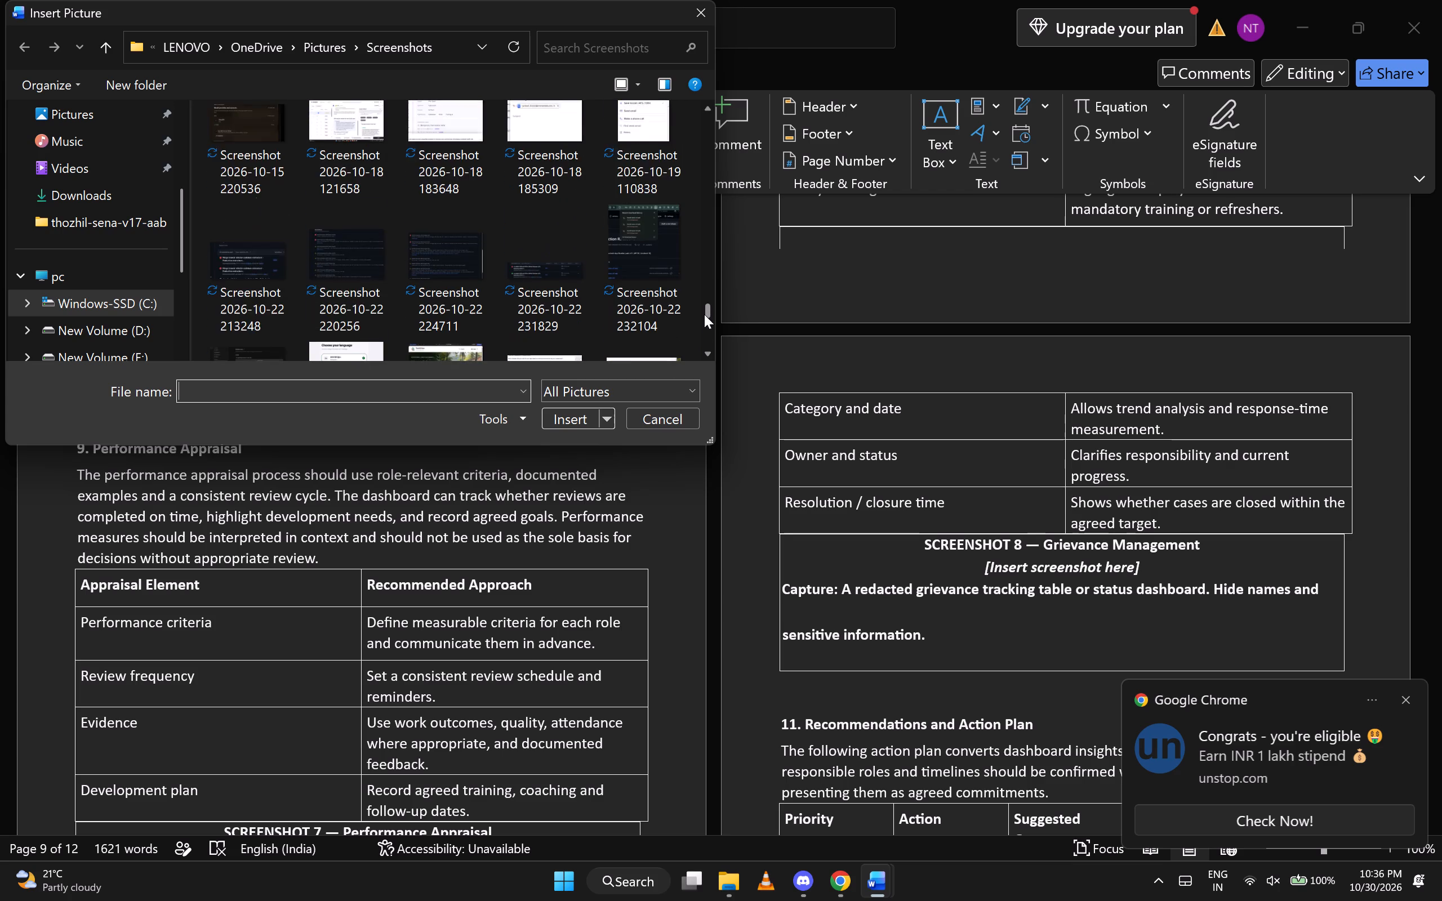
drag(704, 314, 711, 306)
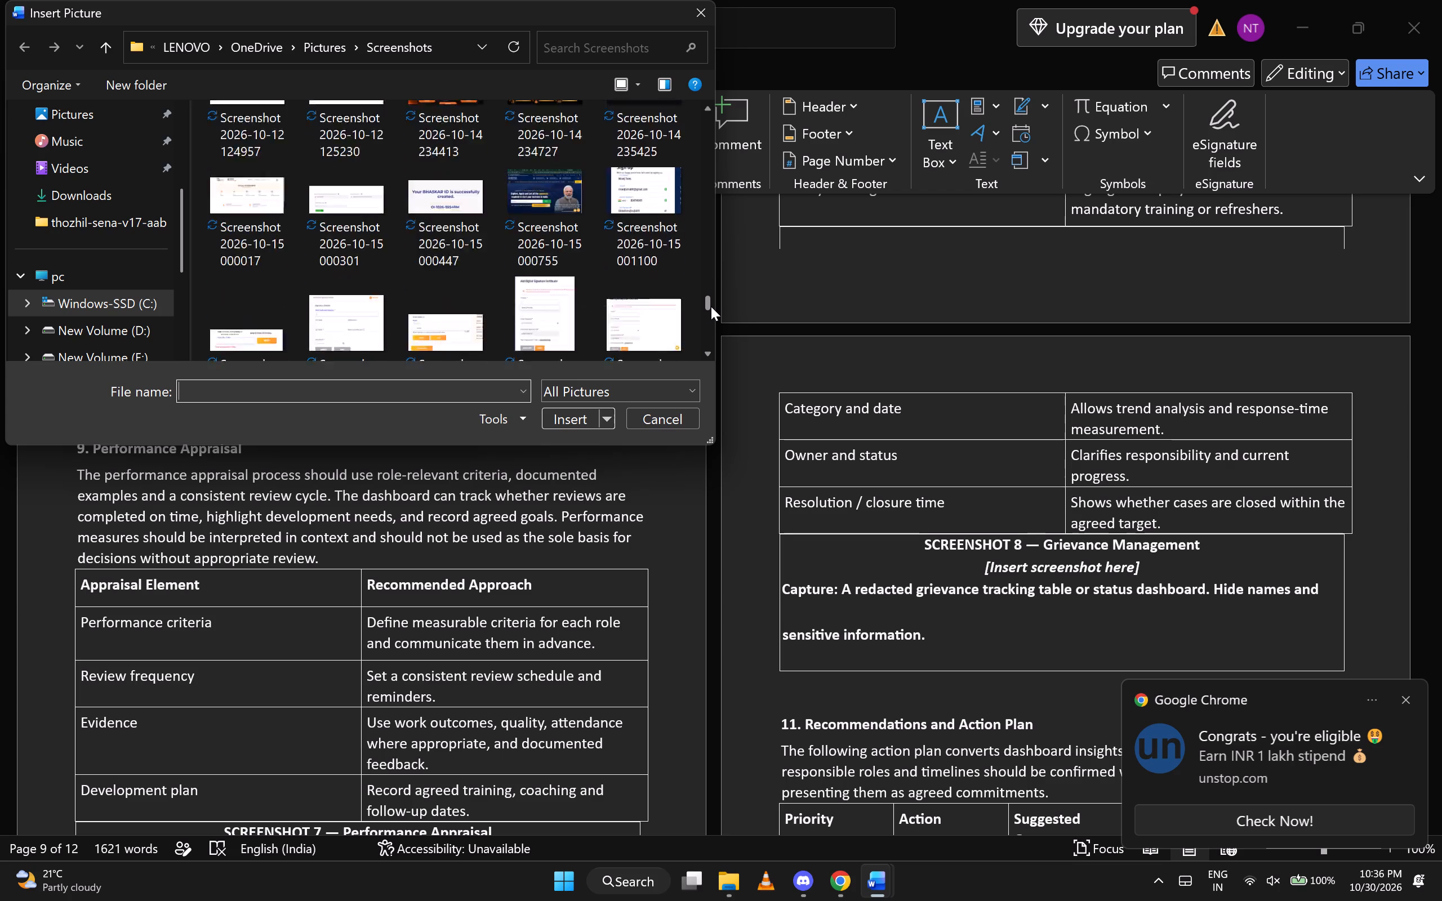
drag(711, 306, 711, 321)
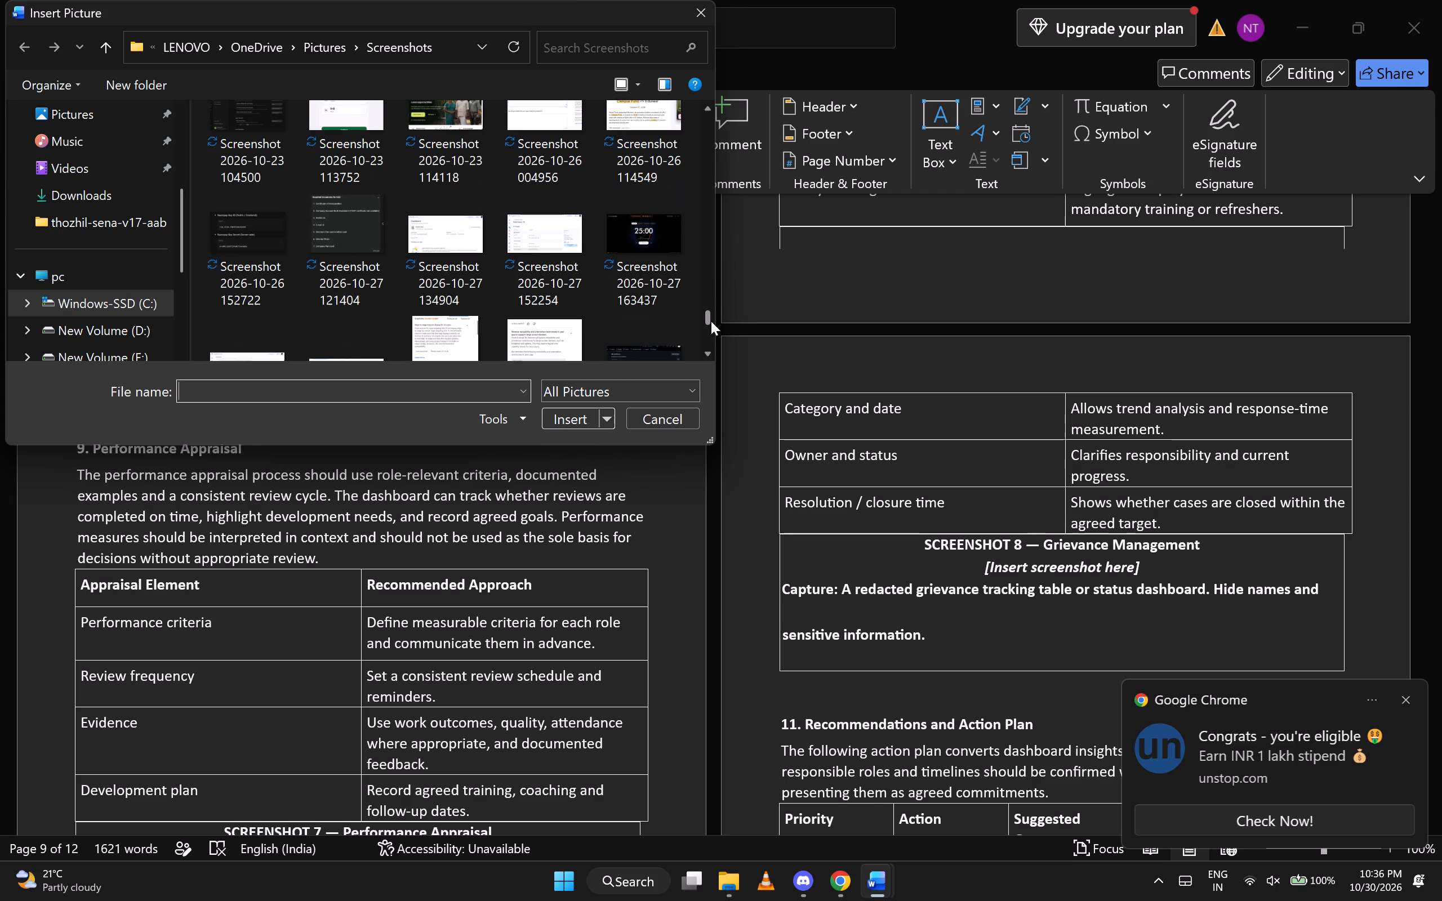
drag(711, 321, 713, 331)
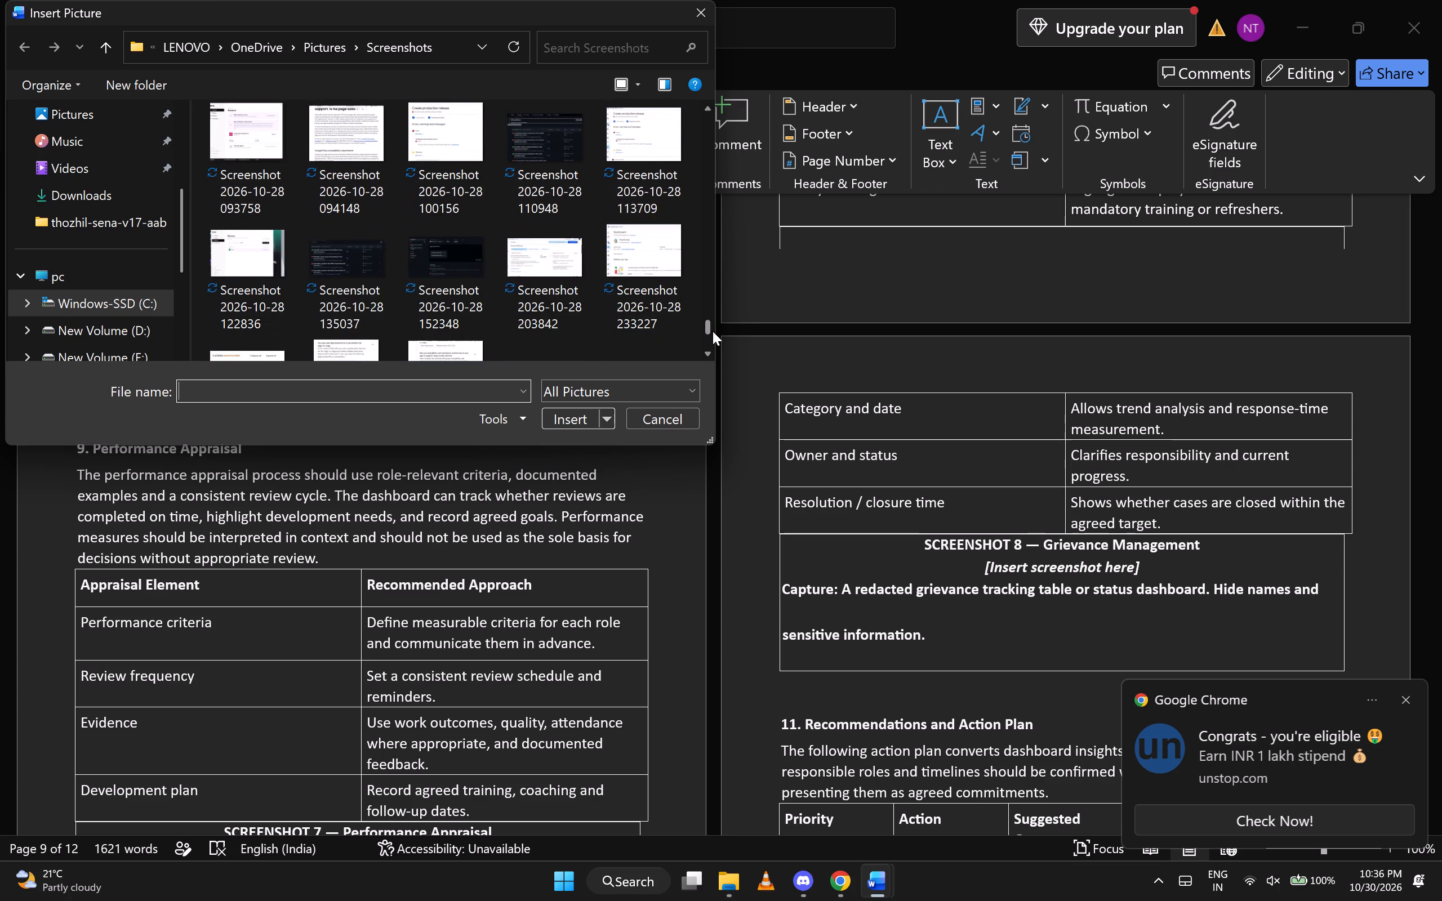
drag(713, 331, 714, 335)
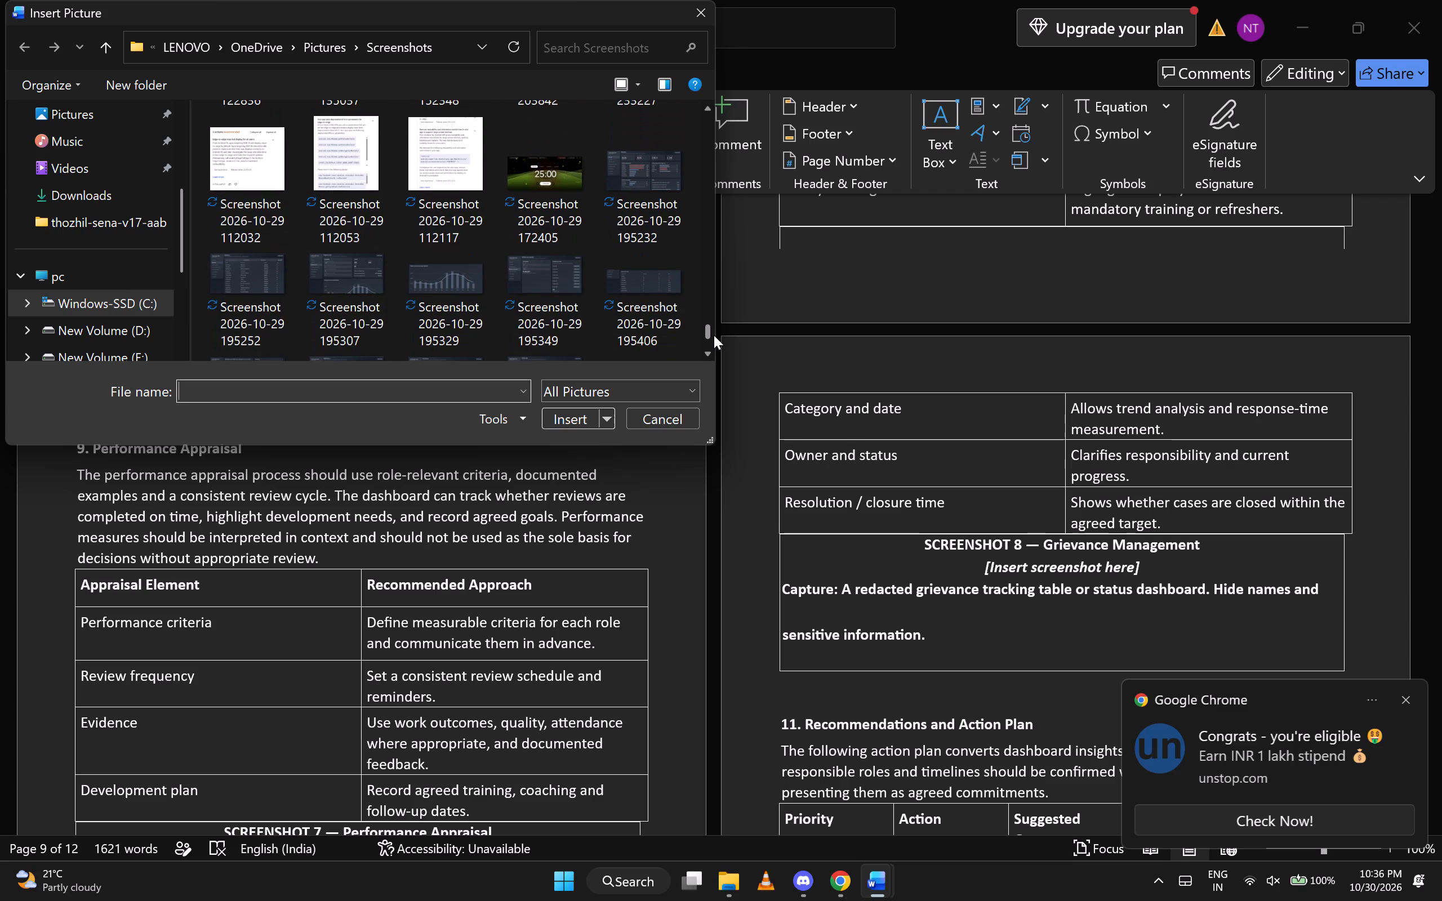
click(675, 330)
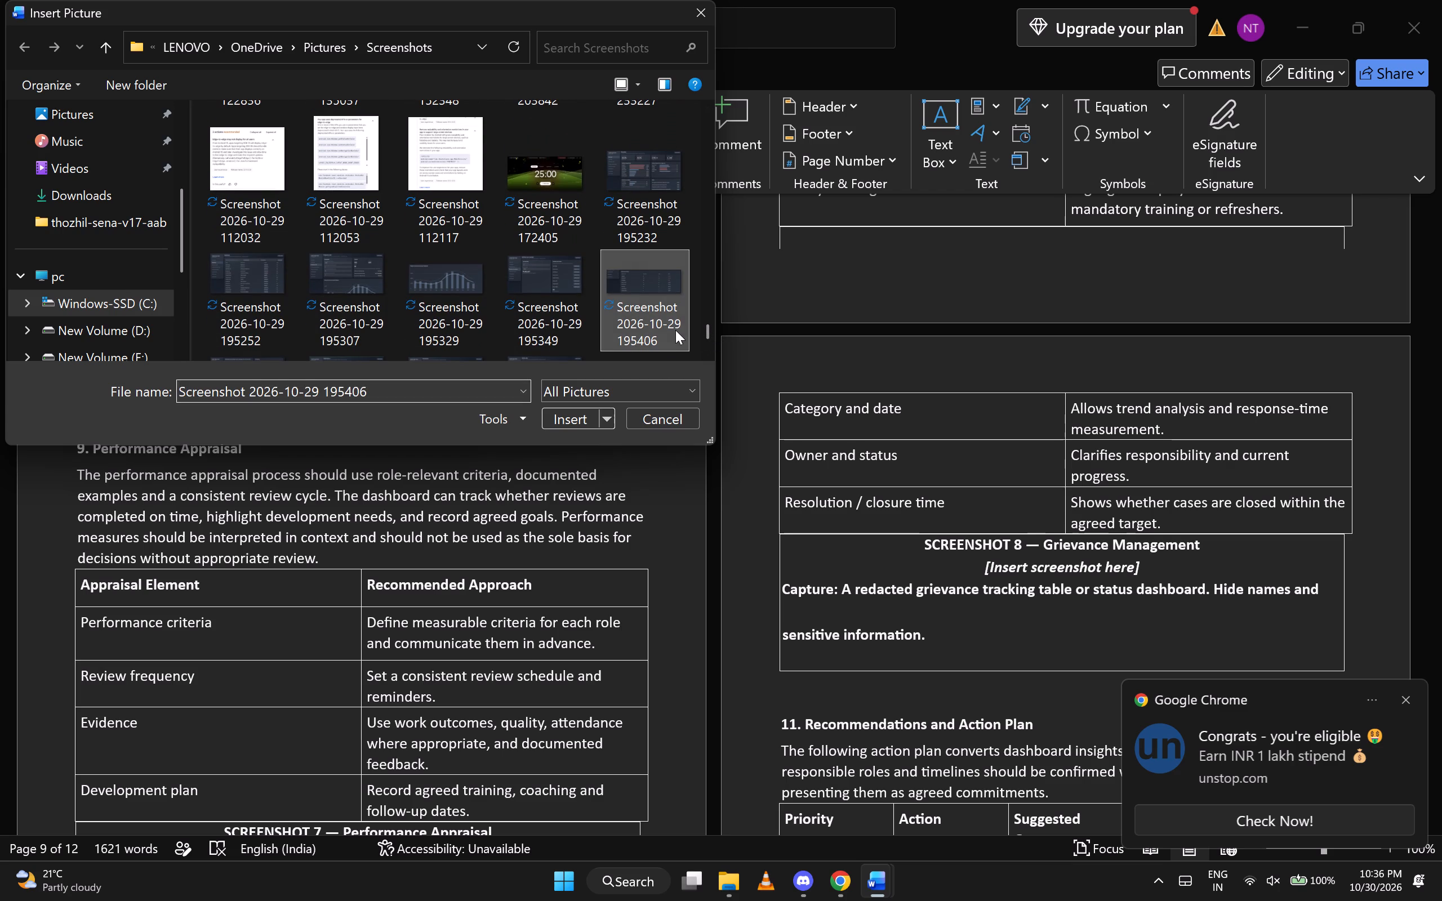
click(573, 420)
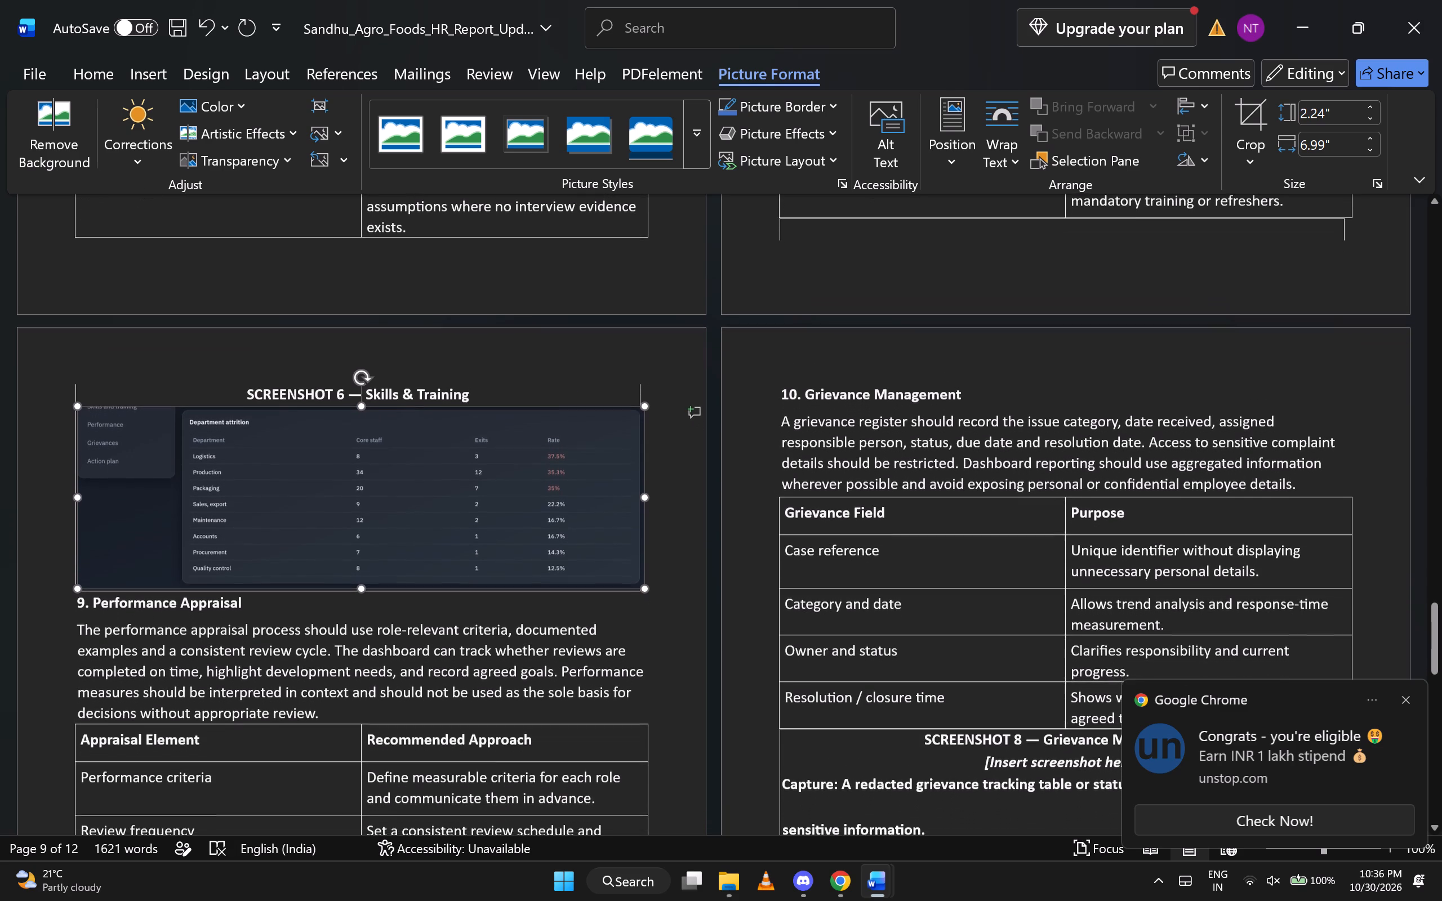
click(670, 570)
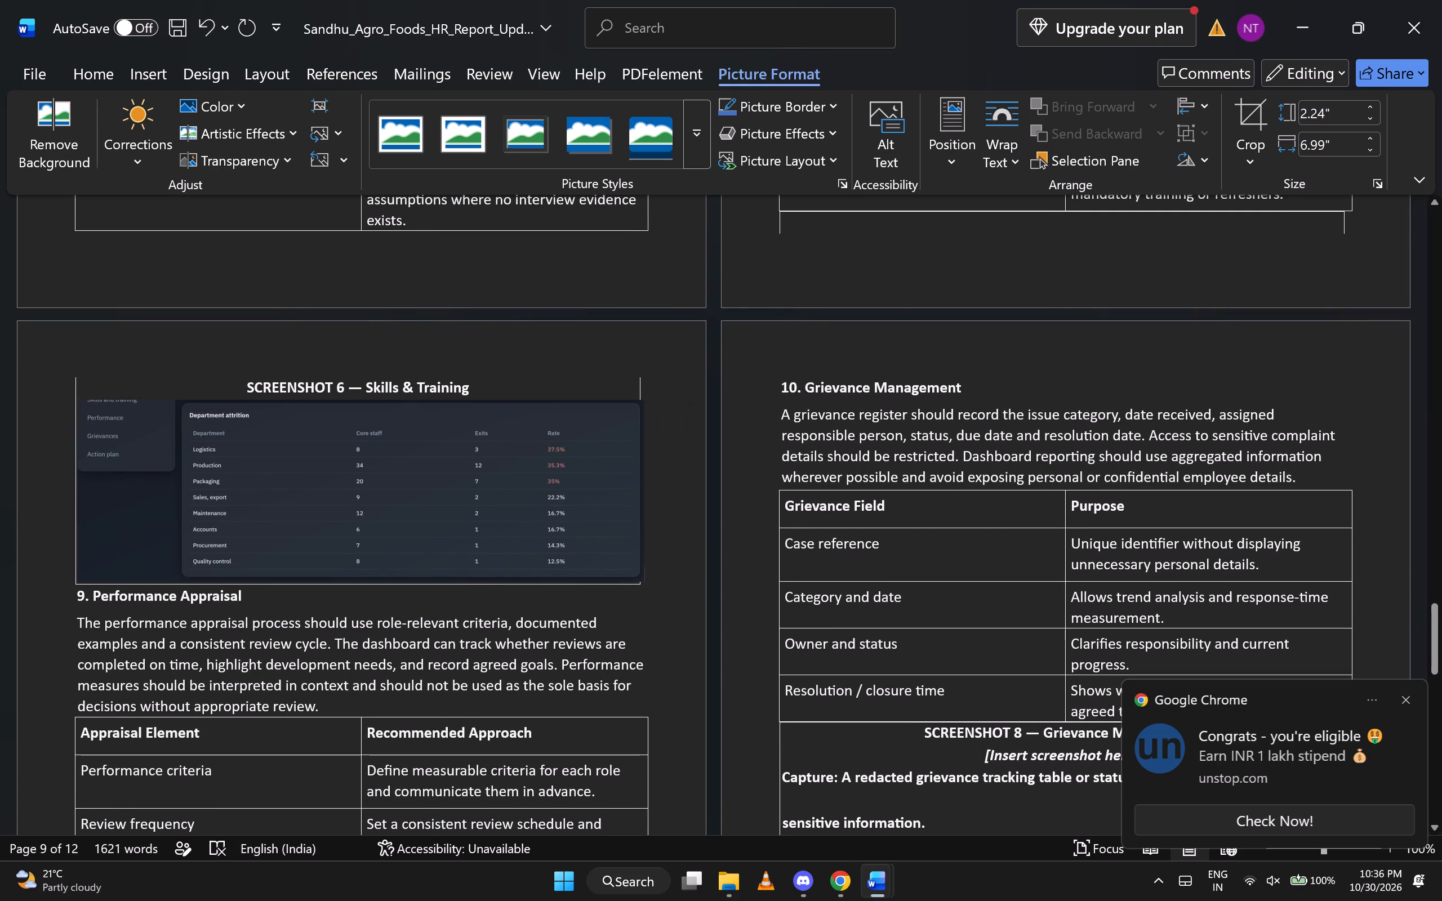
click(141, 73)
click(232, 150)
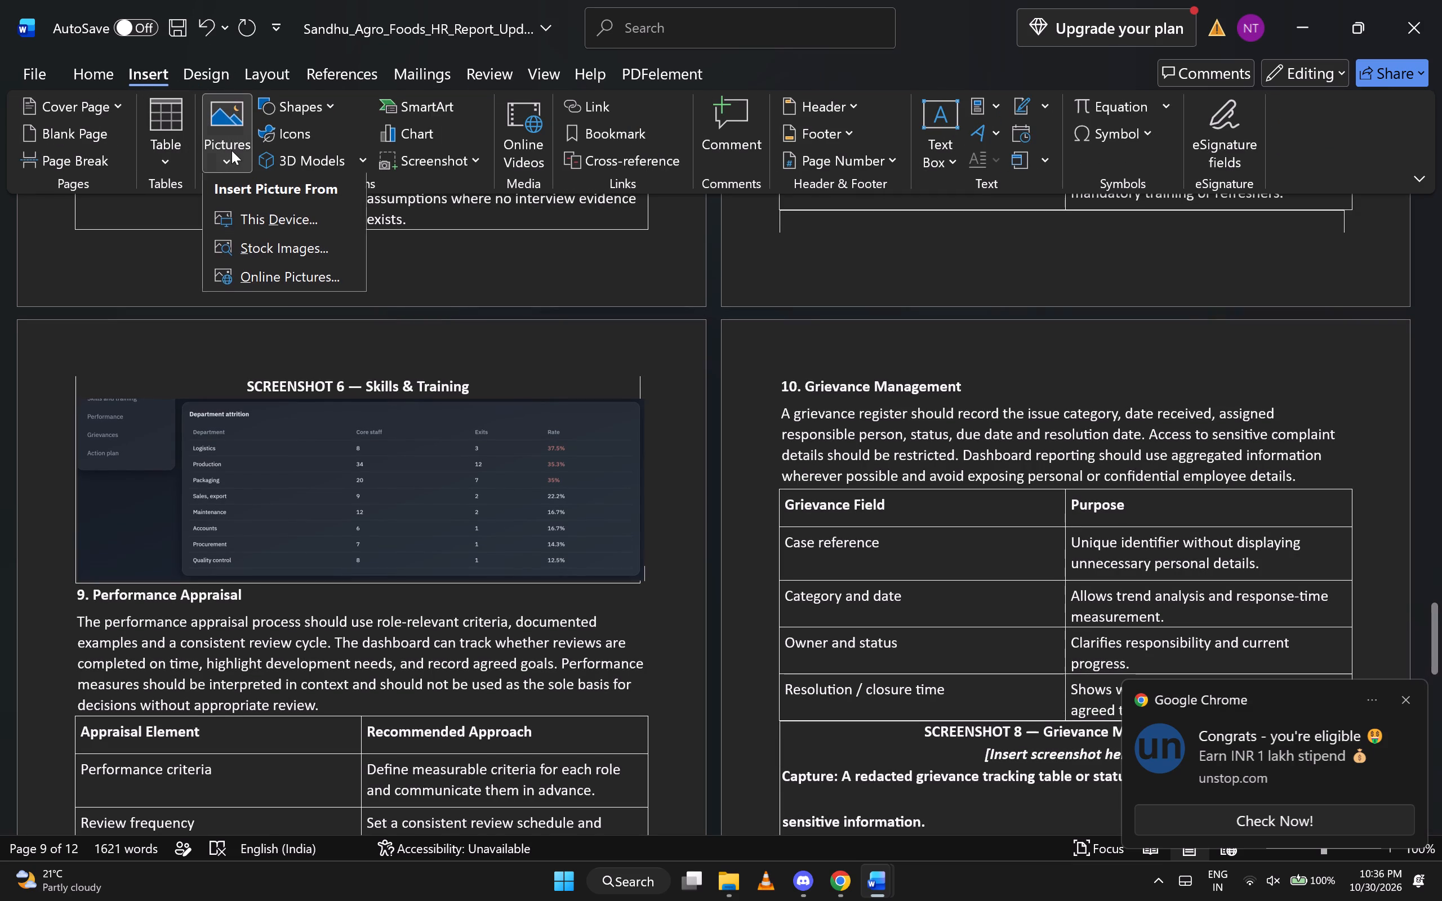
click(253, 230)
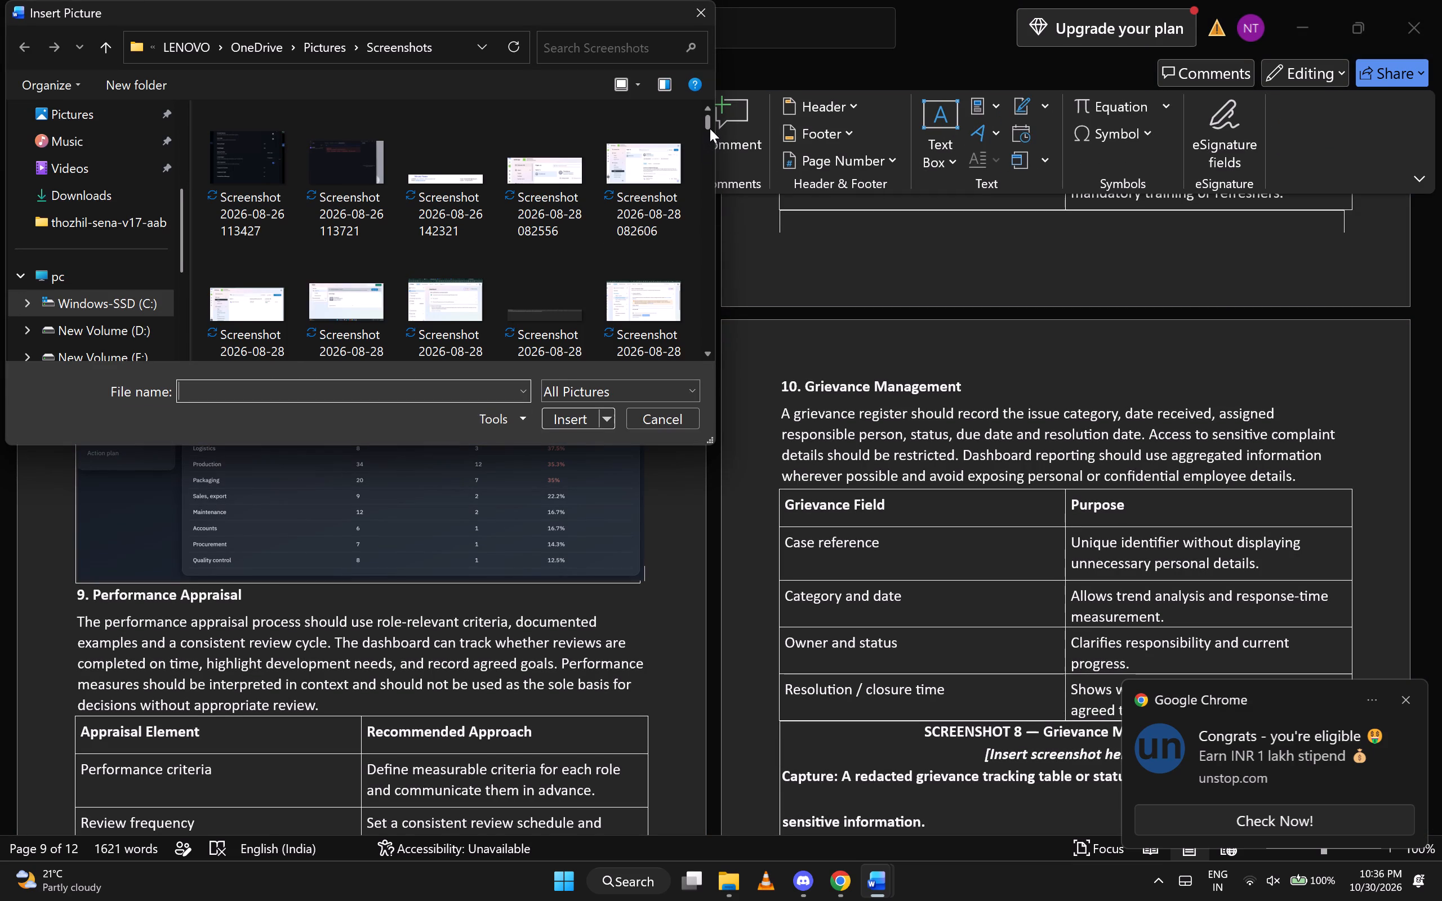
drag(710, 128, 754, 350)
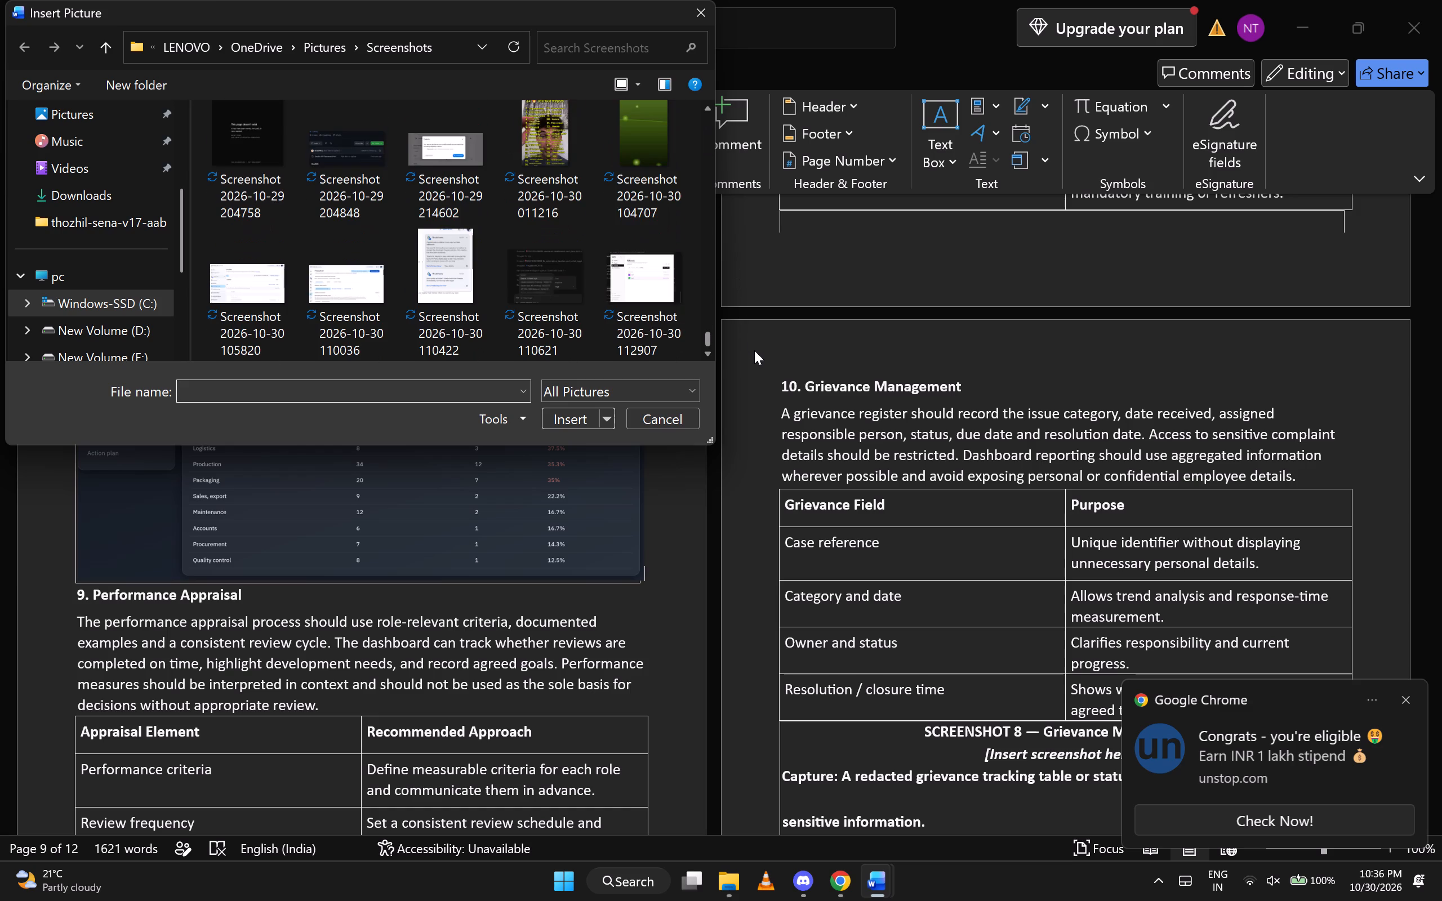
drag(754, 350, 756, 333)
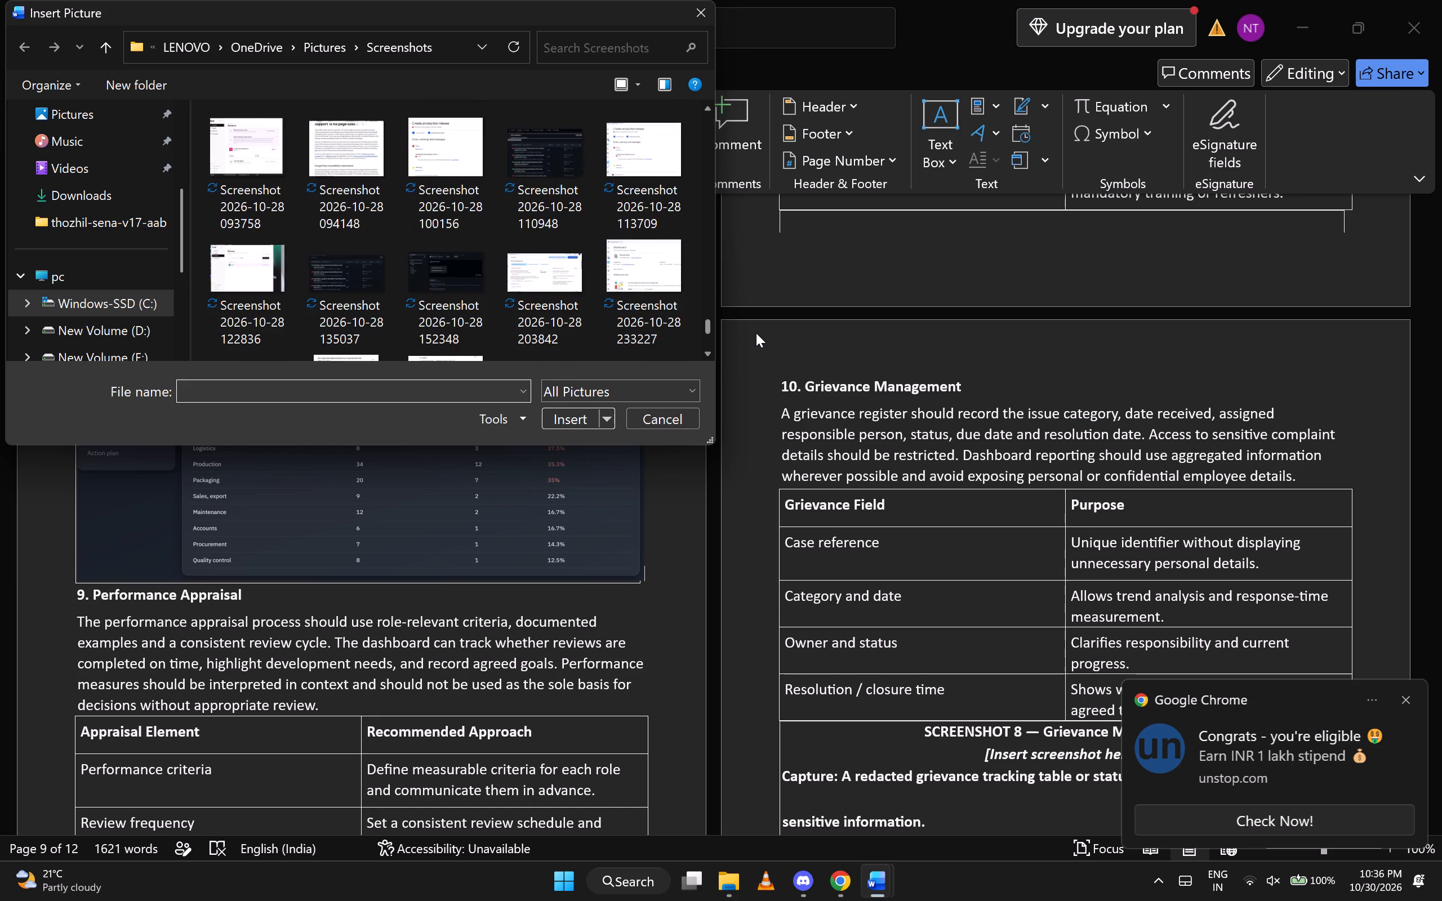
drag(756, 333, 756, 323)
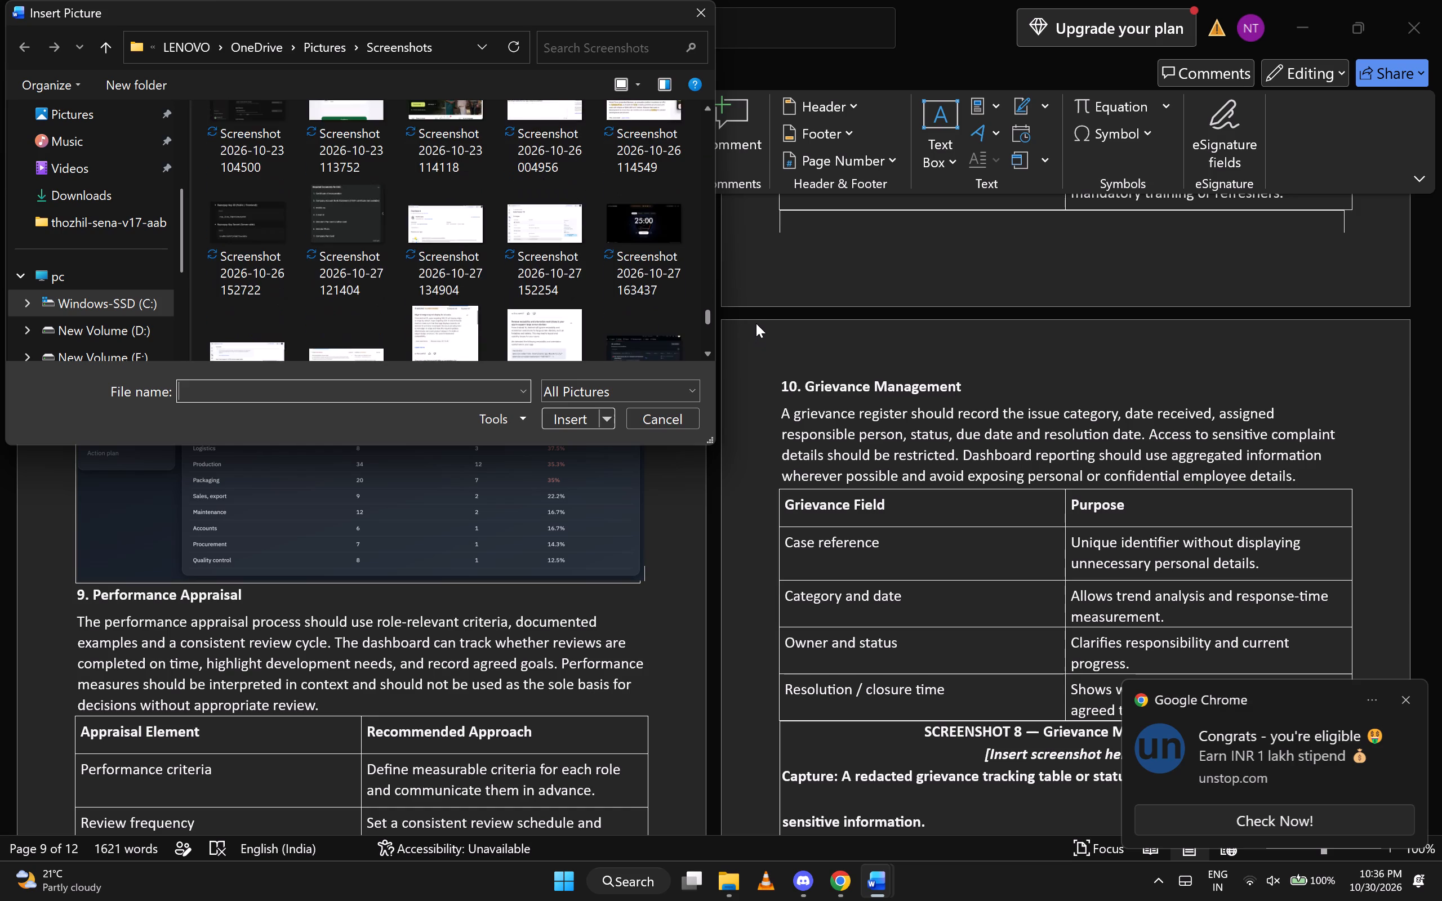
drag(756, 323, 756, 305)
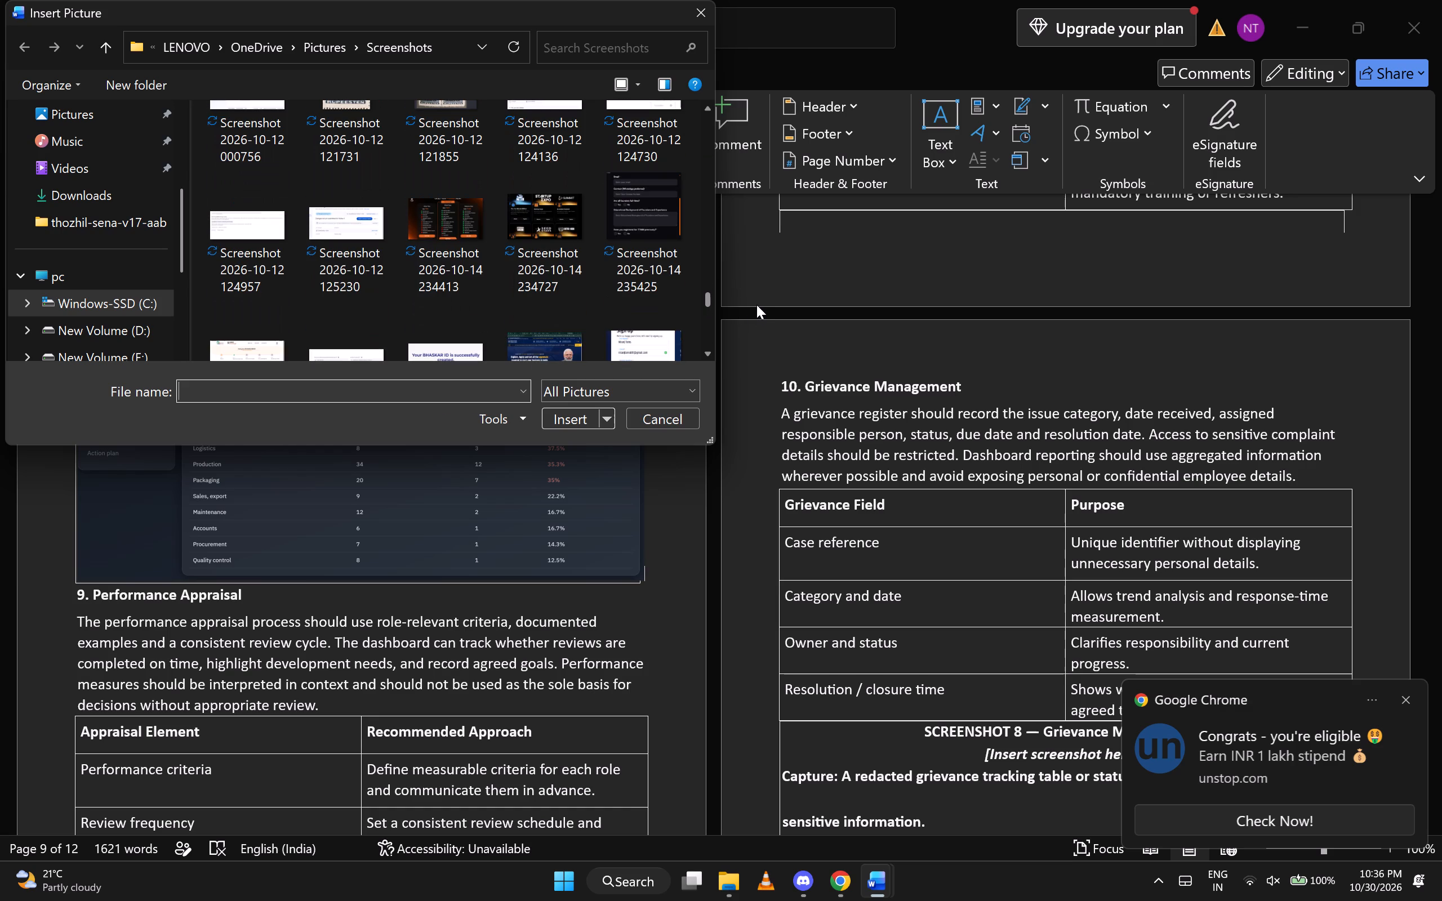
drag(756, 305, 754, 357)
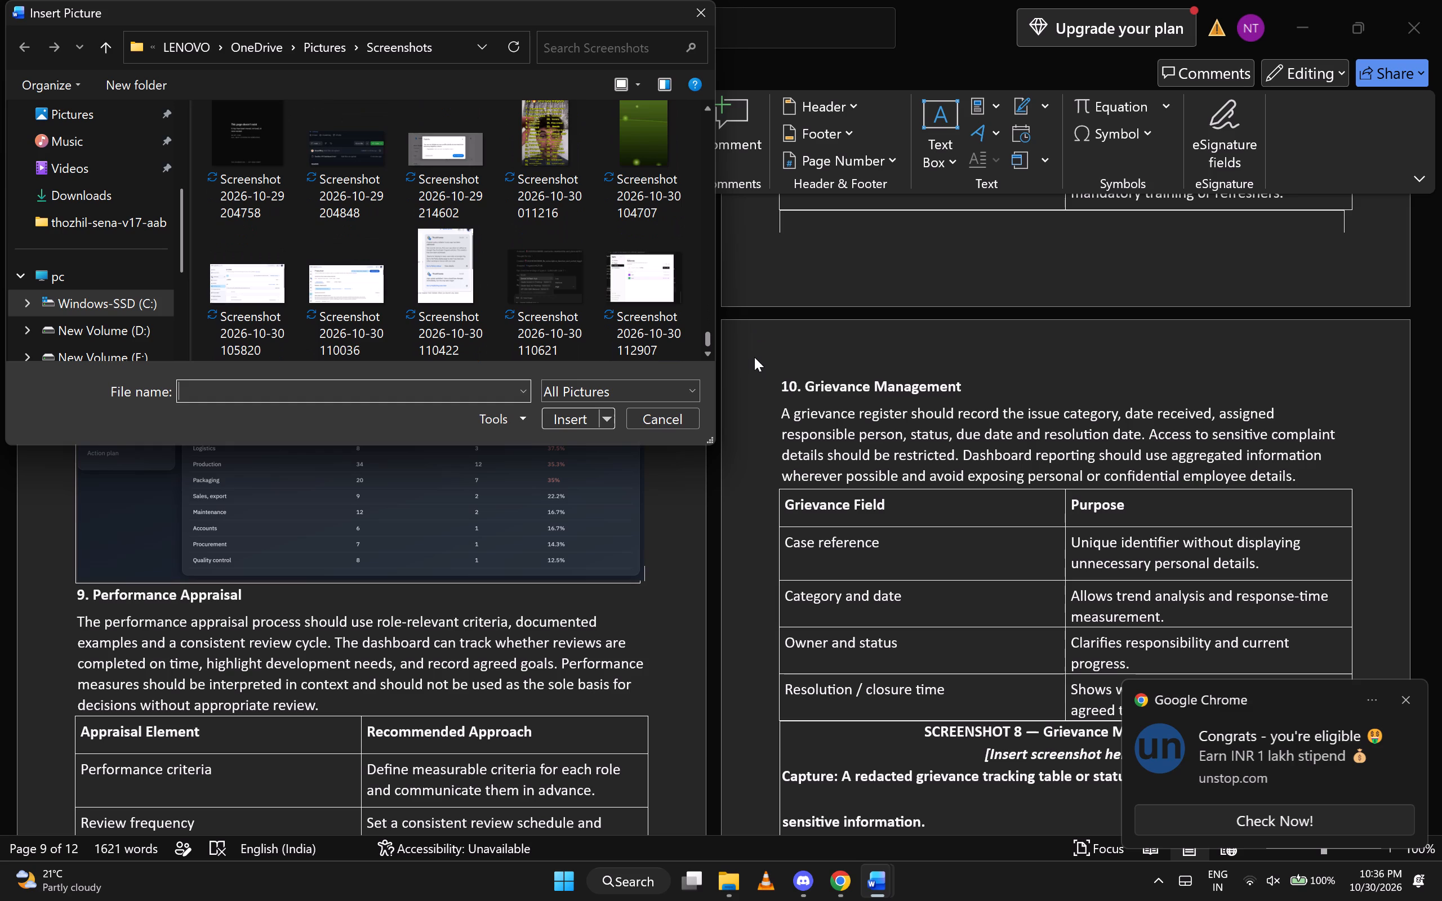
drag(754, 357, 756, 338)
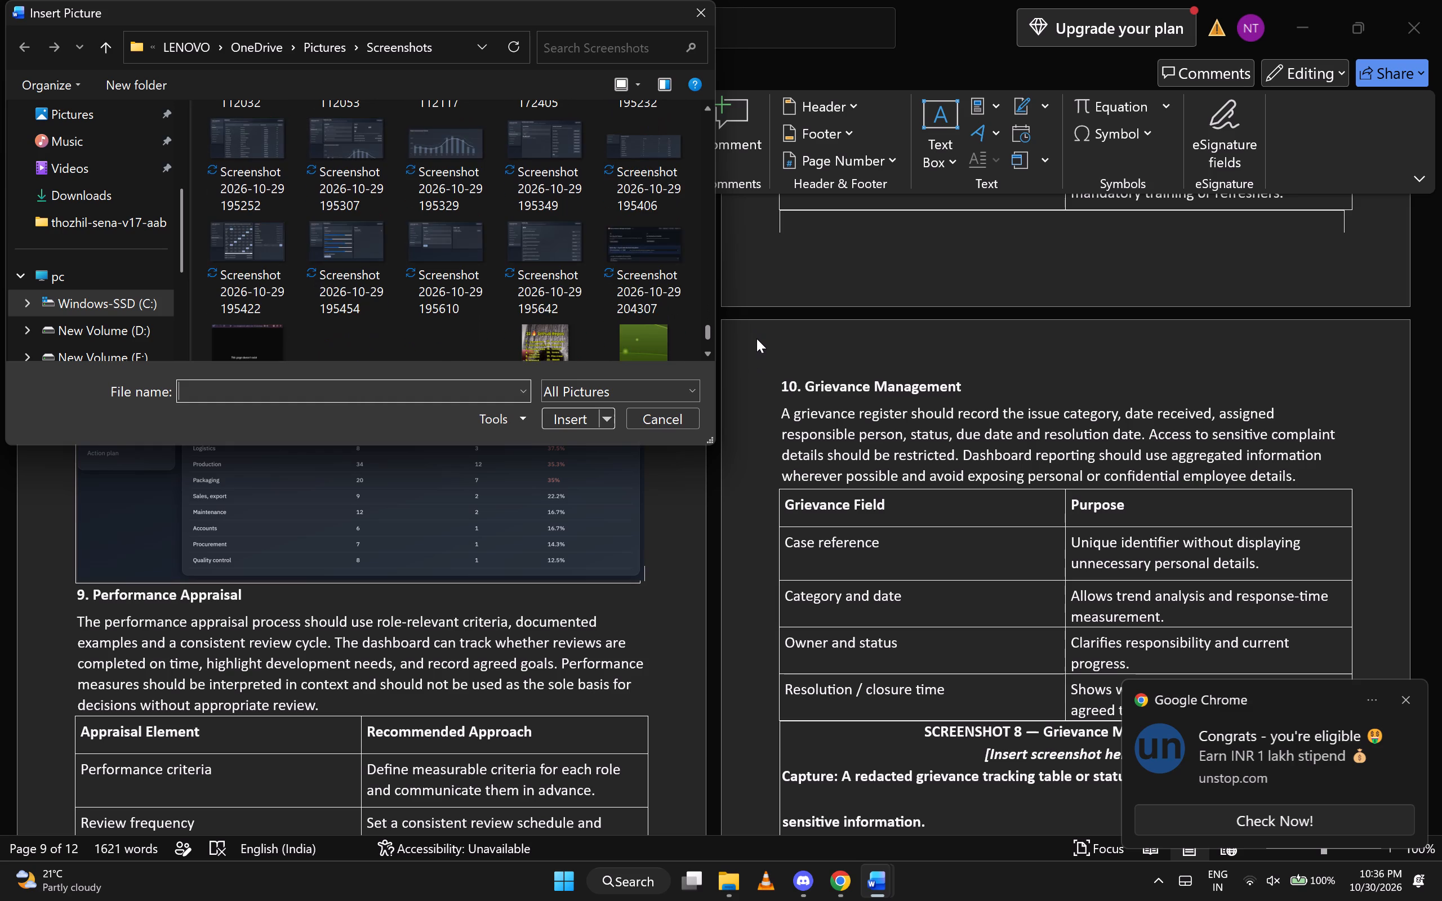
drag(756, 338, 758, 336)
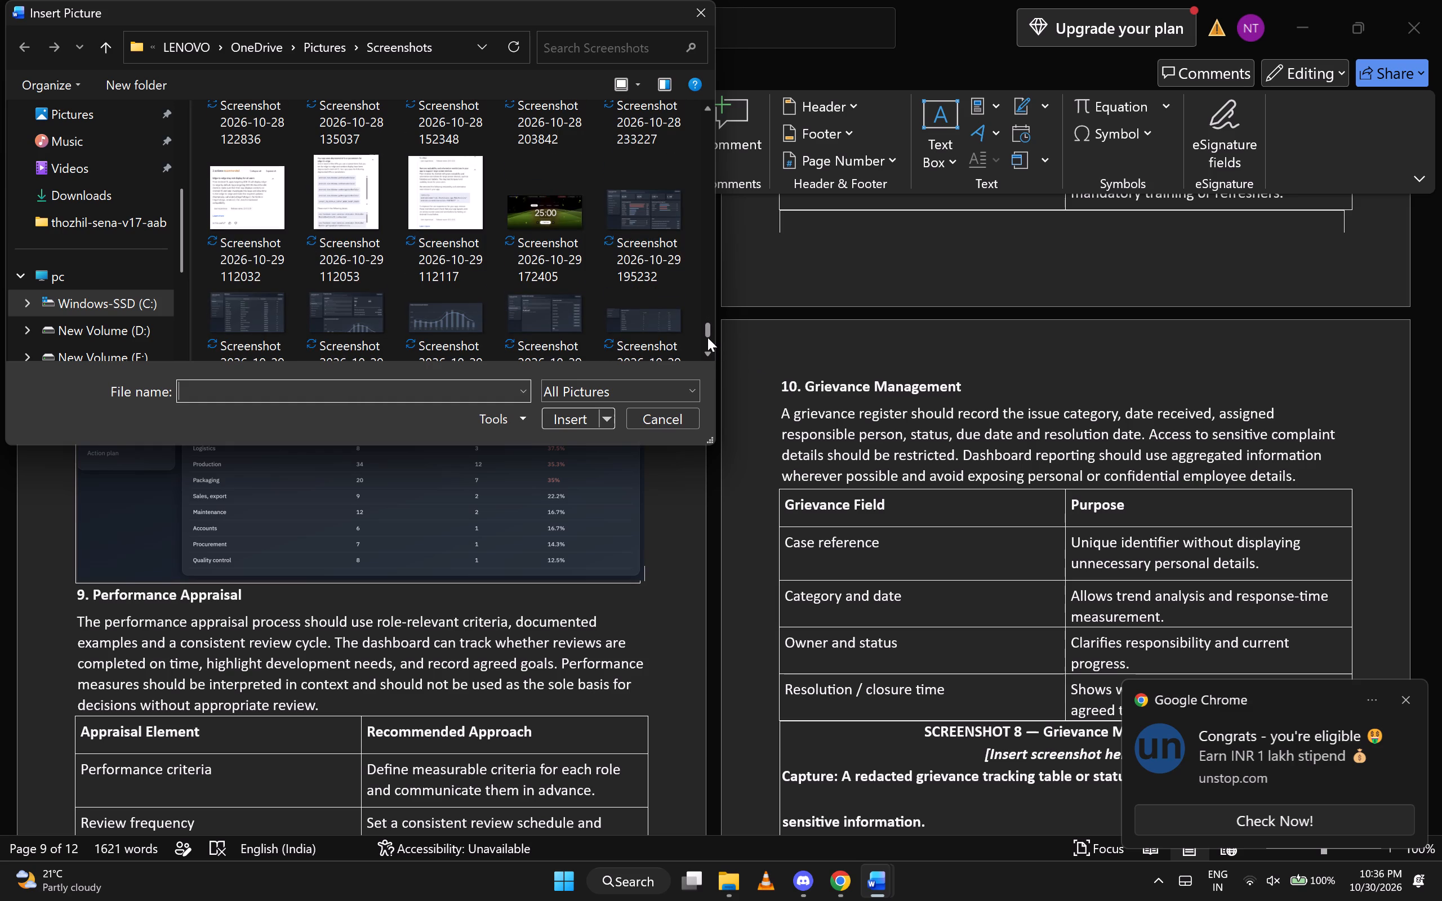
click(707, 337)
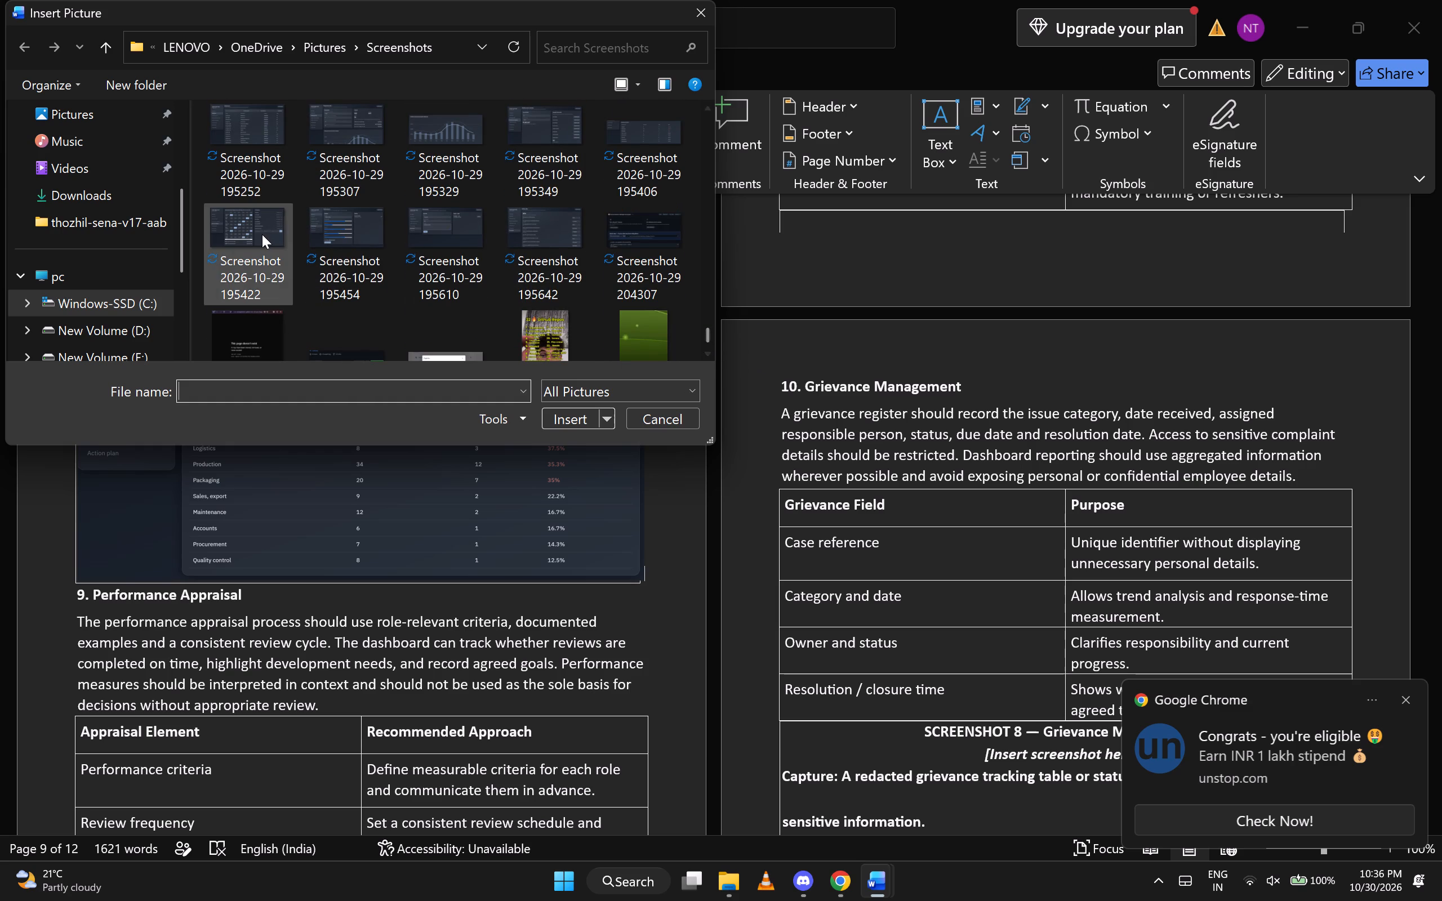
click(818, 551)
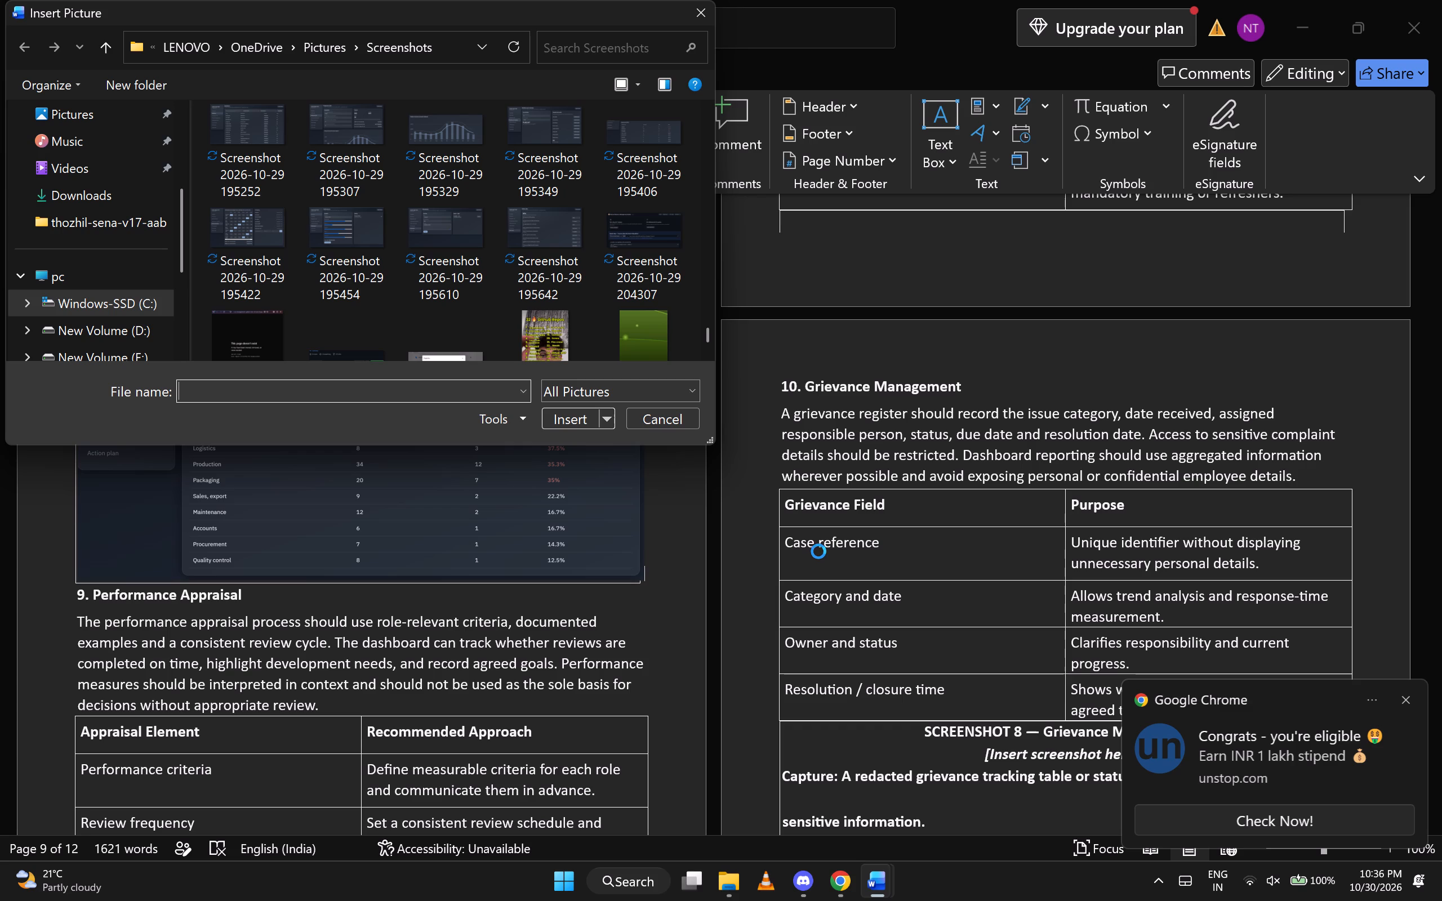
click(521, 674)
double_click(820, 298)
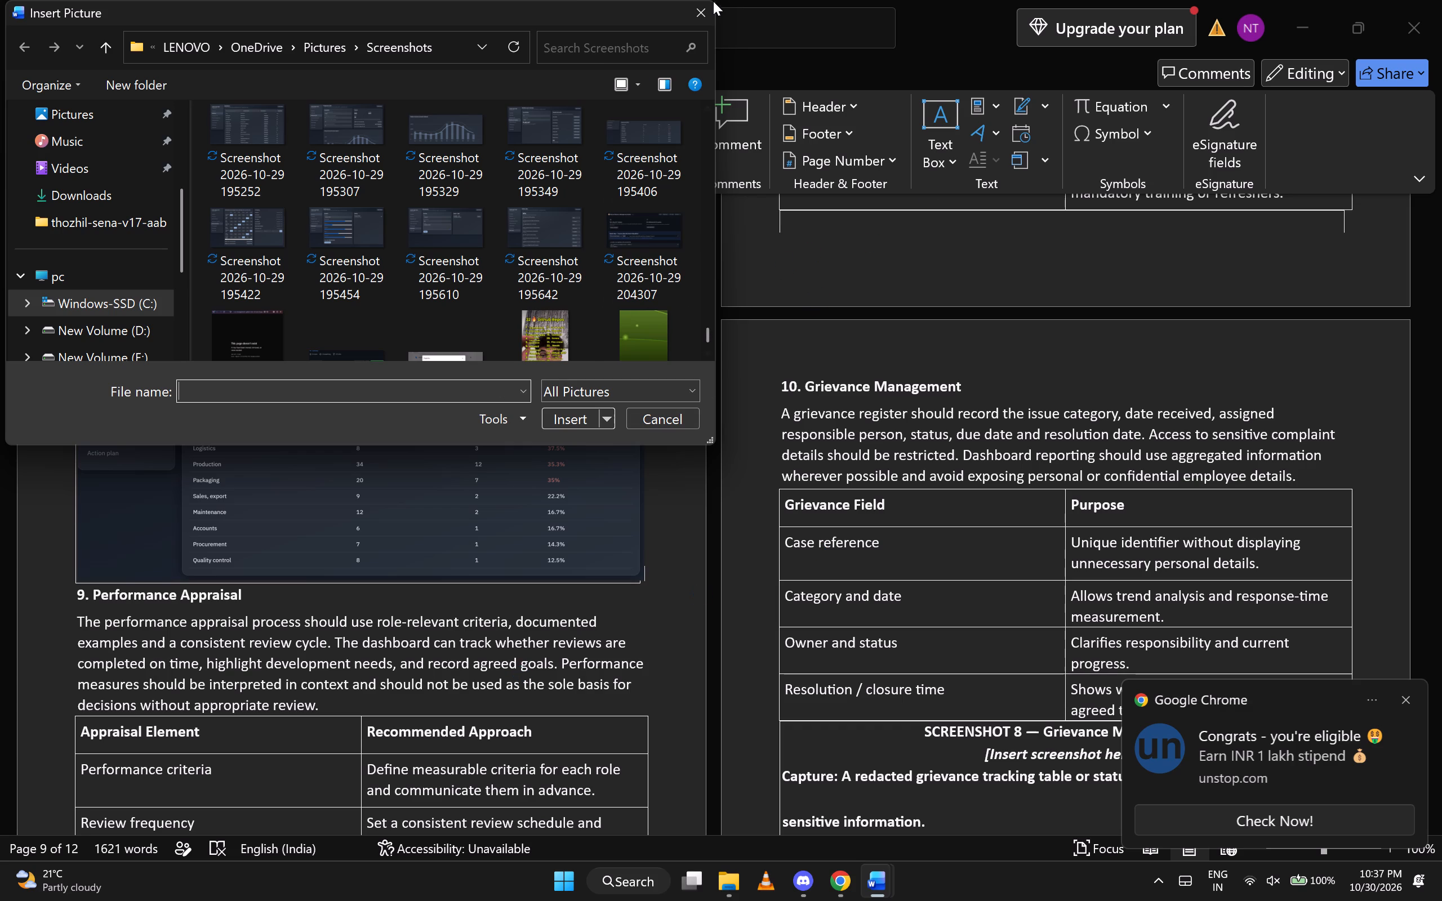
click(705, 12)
Replace the "[Insert screenshot here]" placeholder and Capture instruction beneath the SCREENSHOT 7 Performance Appraisal caption with a blank line.
scroll(498, 573, down, 1)
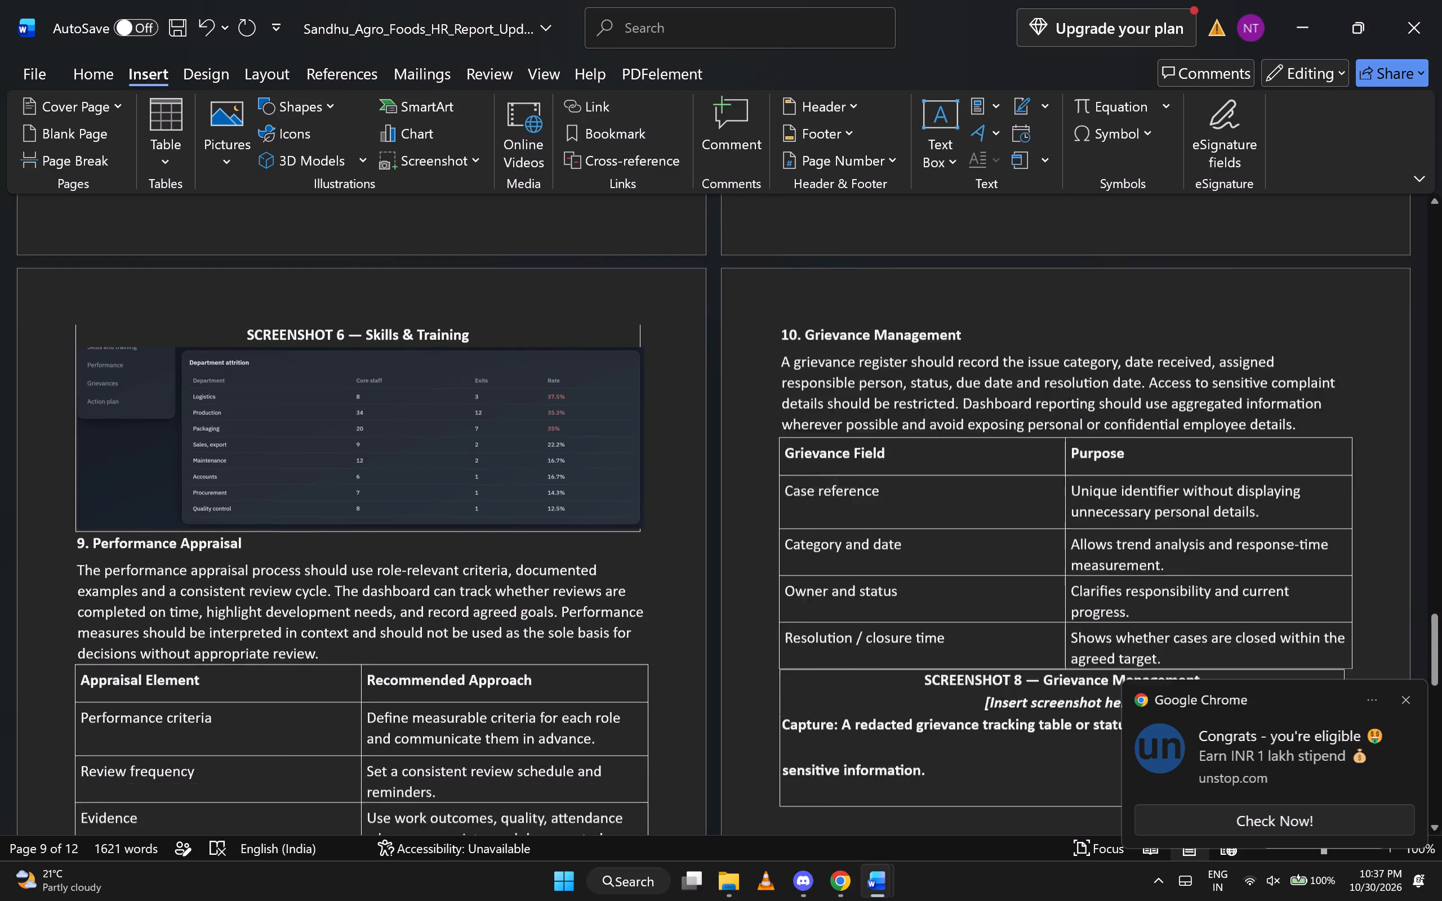
scroll(498, 573, down, 2)
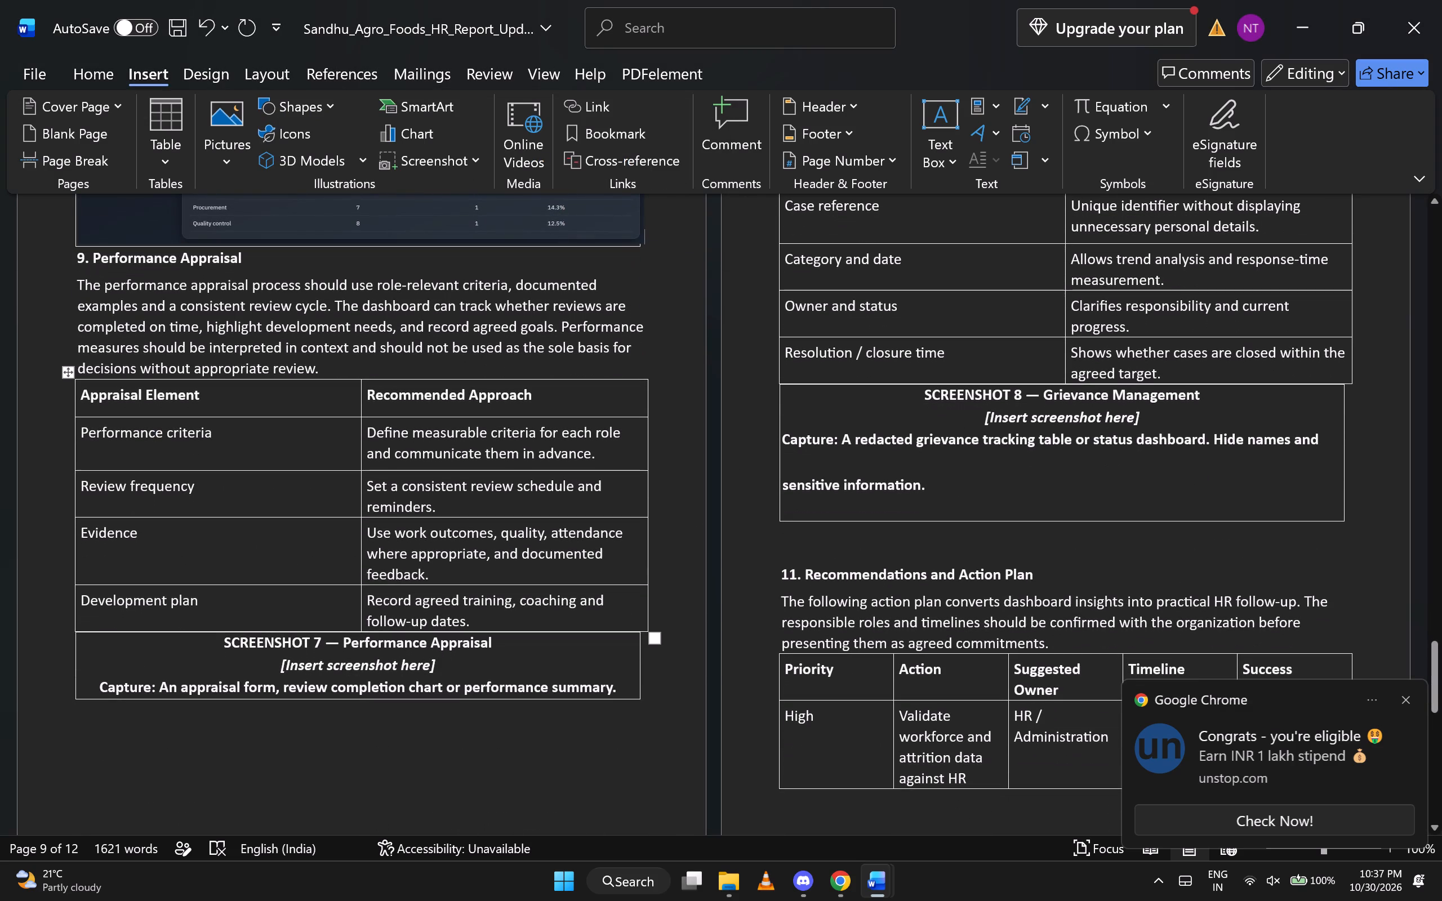
click(621, 683)
drag(621, 683, 284, 664)
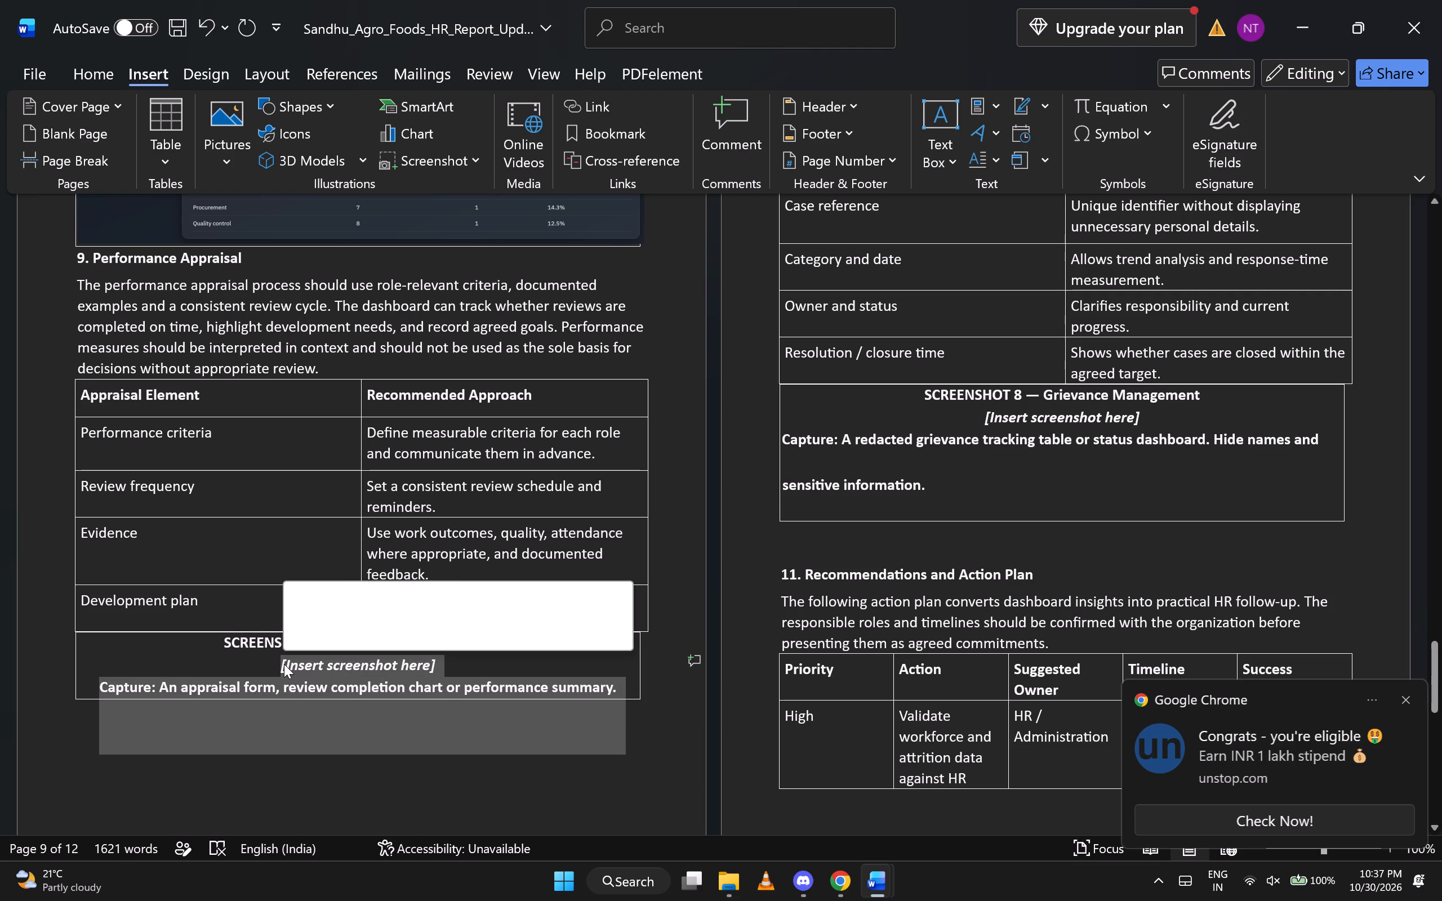
key(BackSpace)
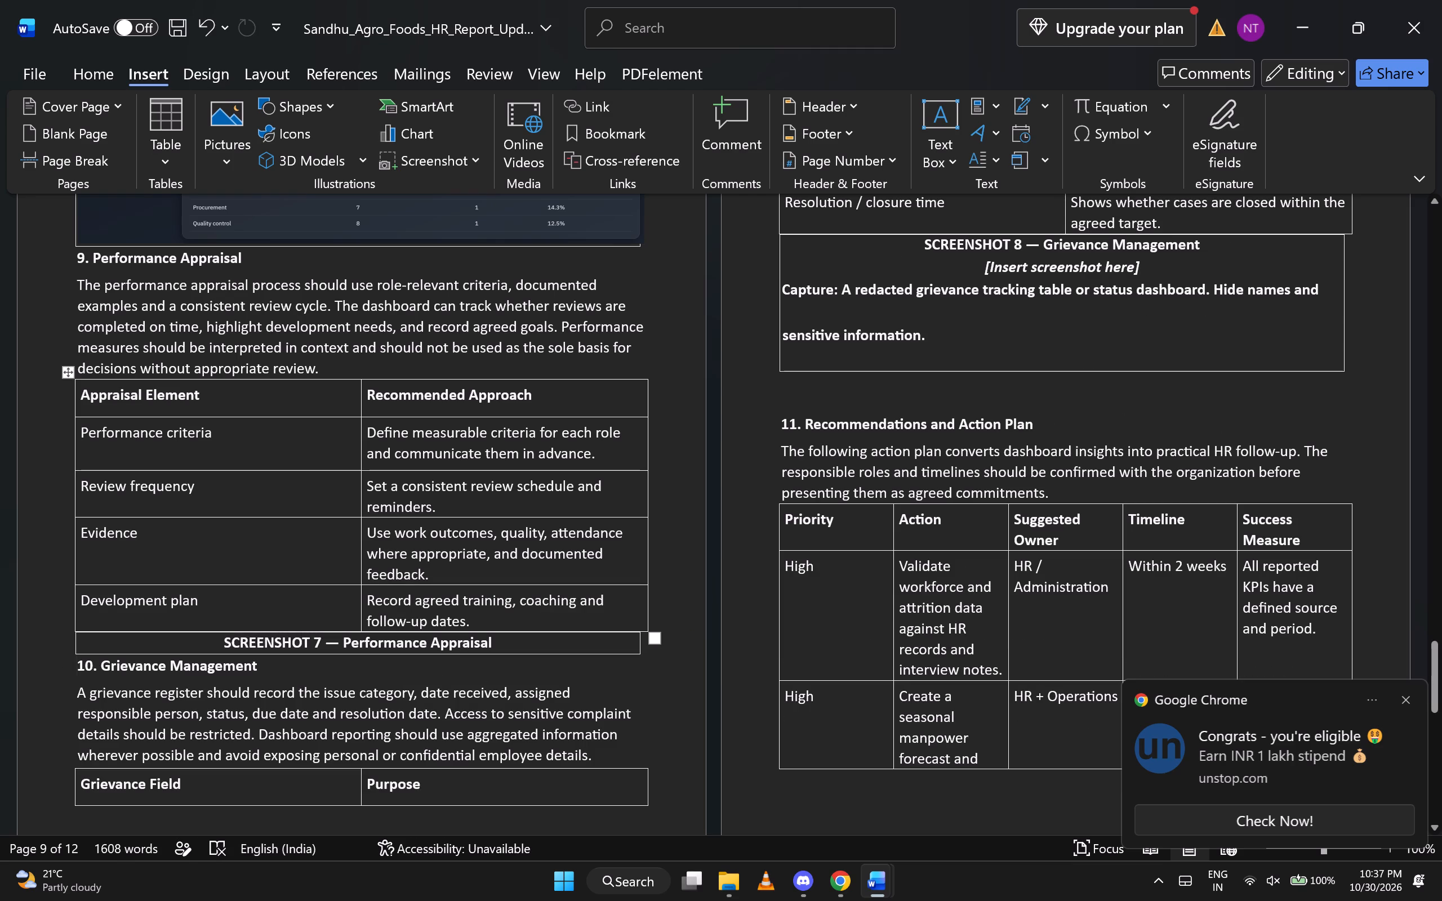
click(526, 648)
key(Return)
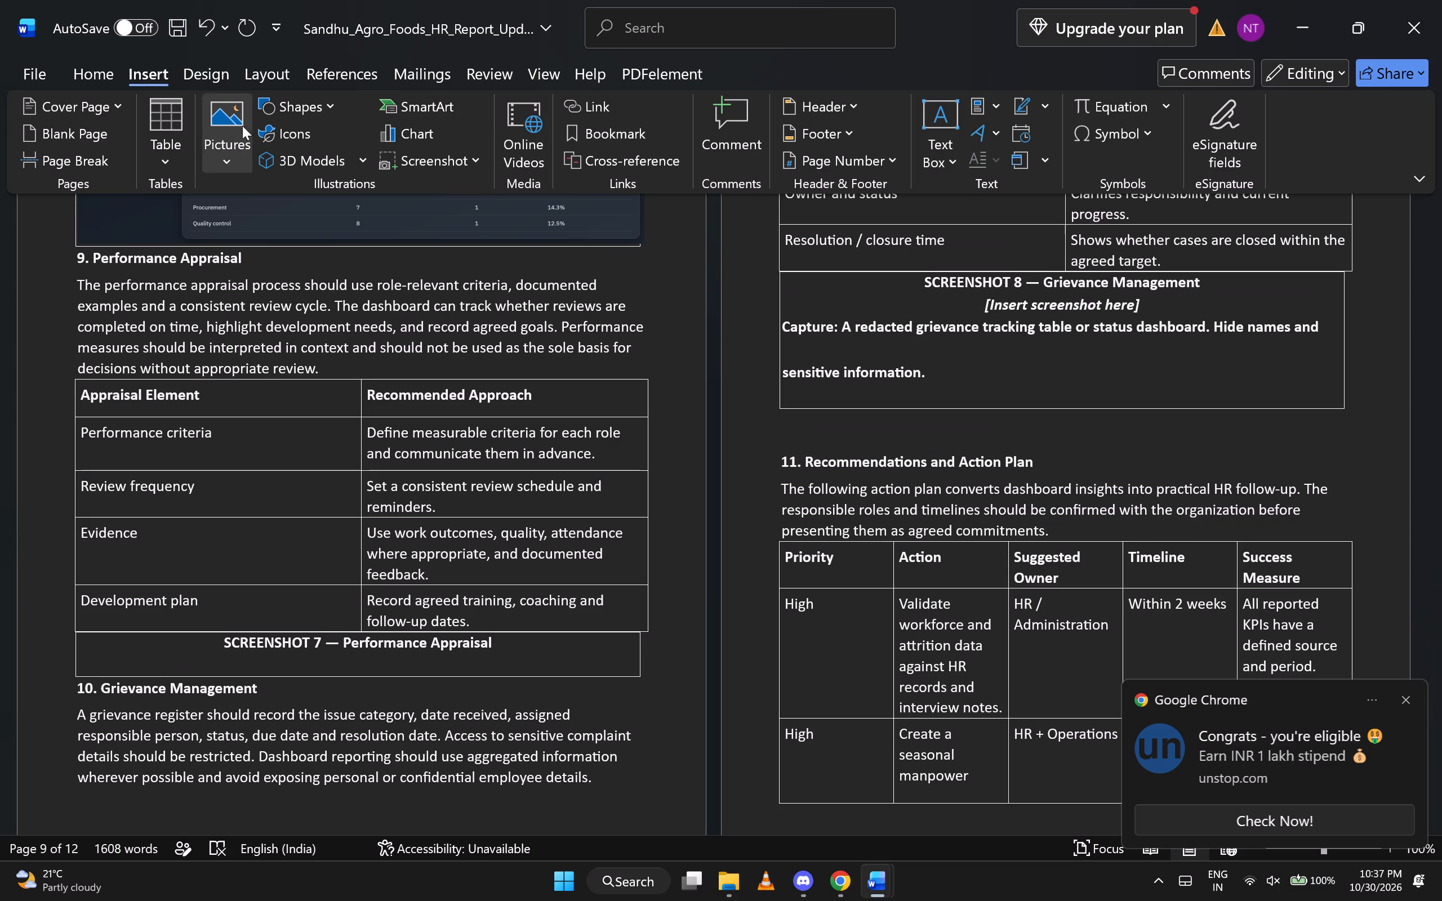
click(238, 150)
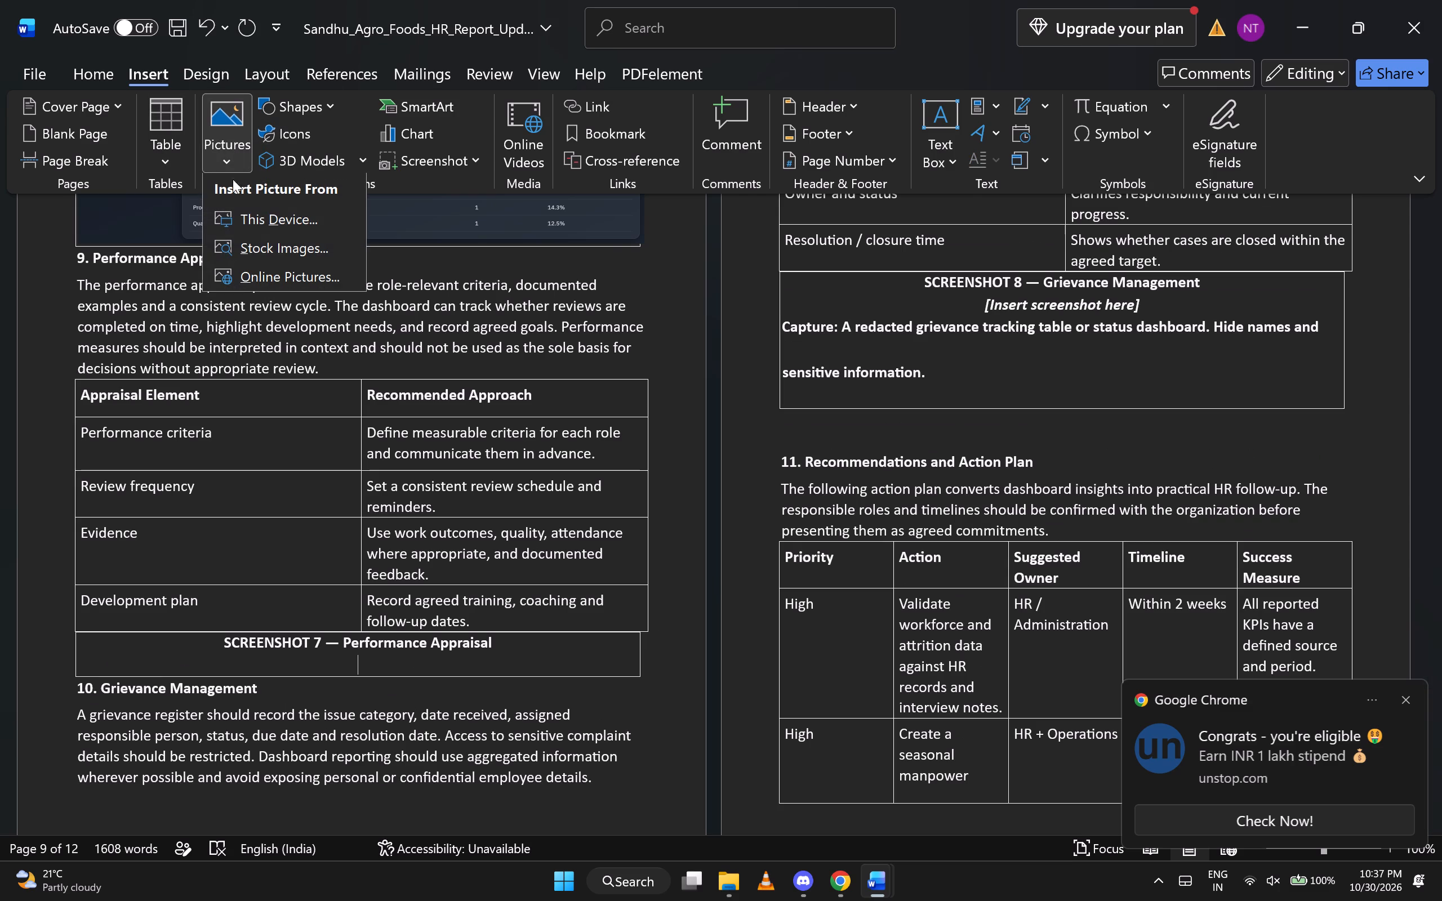
click(253, 217)
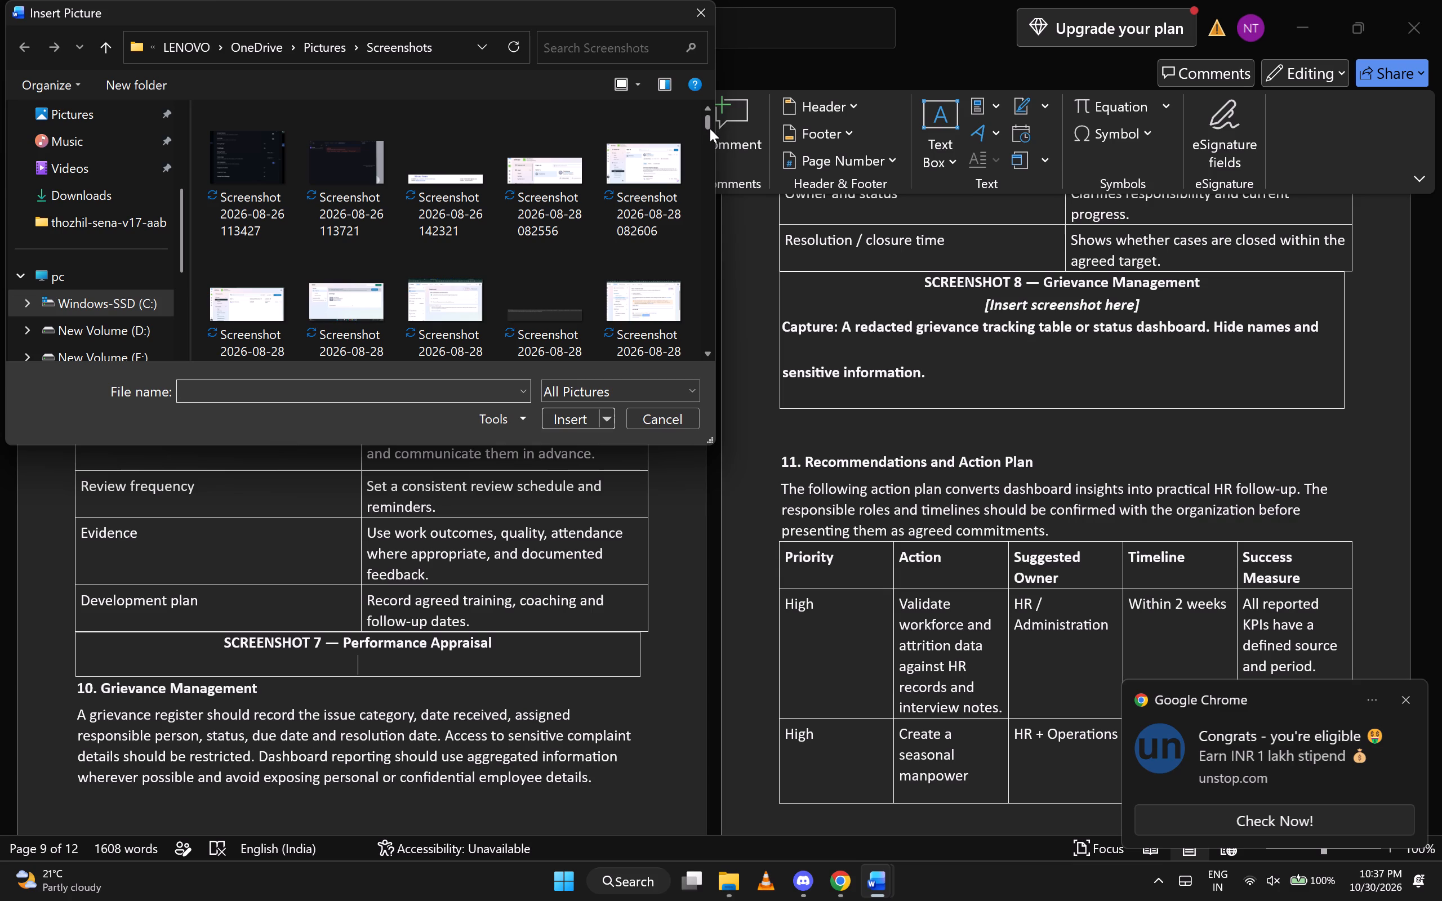
drag(710, 128, 721, 337)
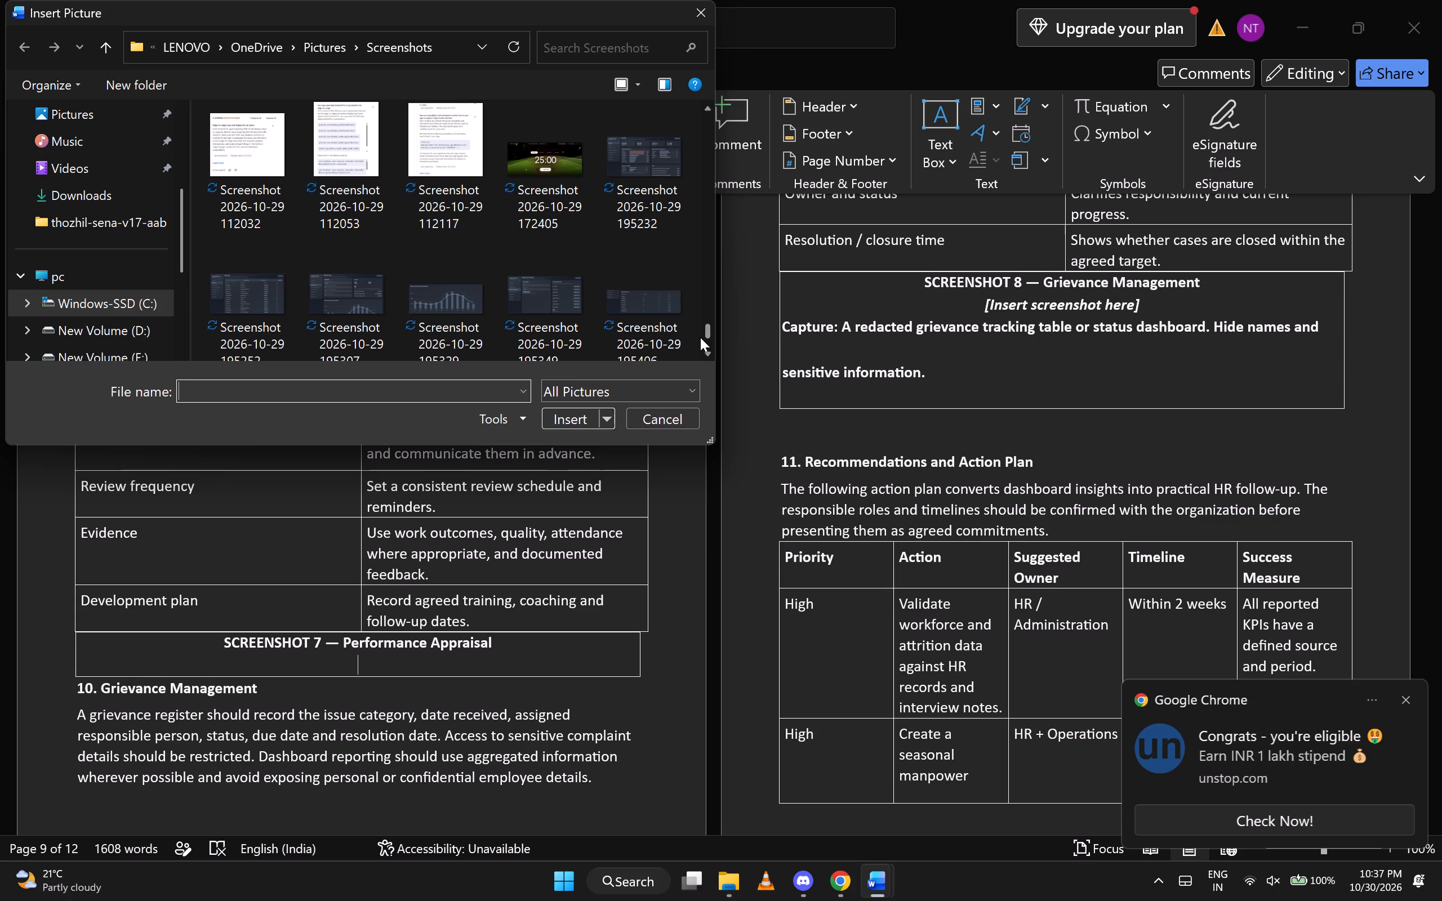
scroll(630, 303, down, 1)
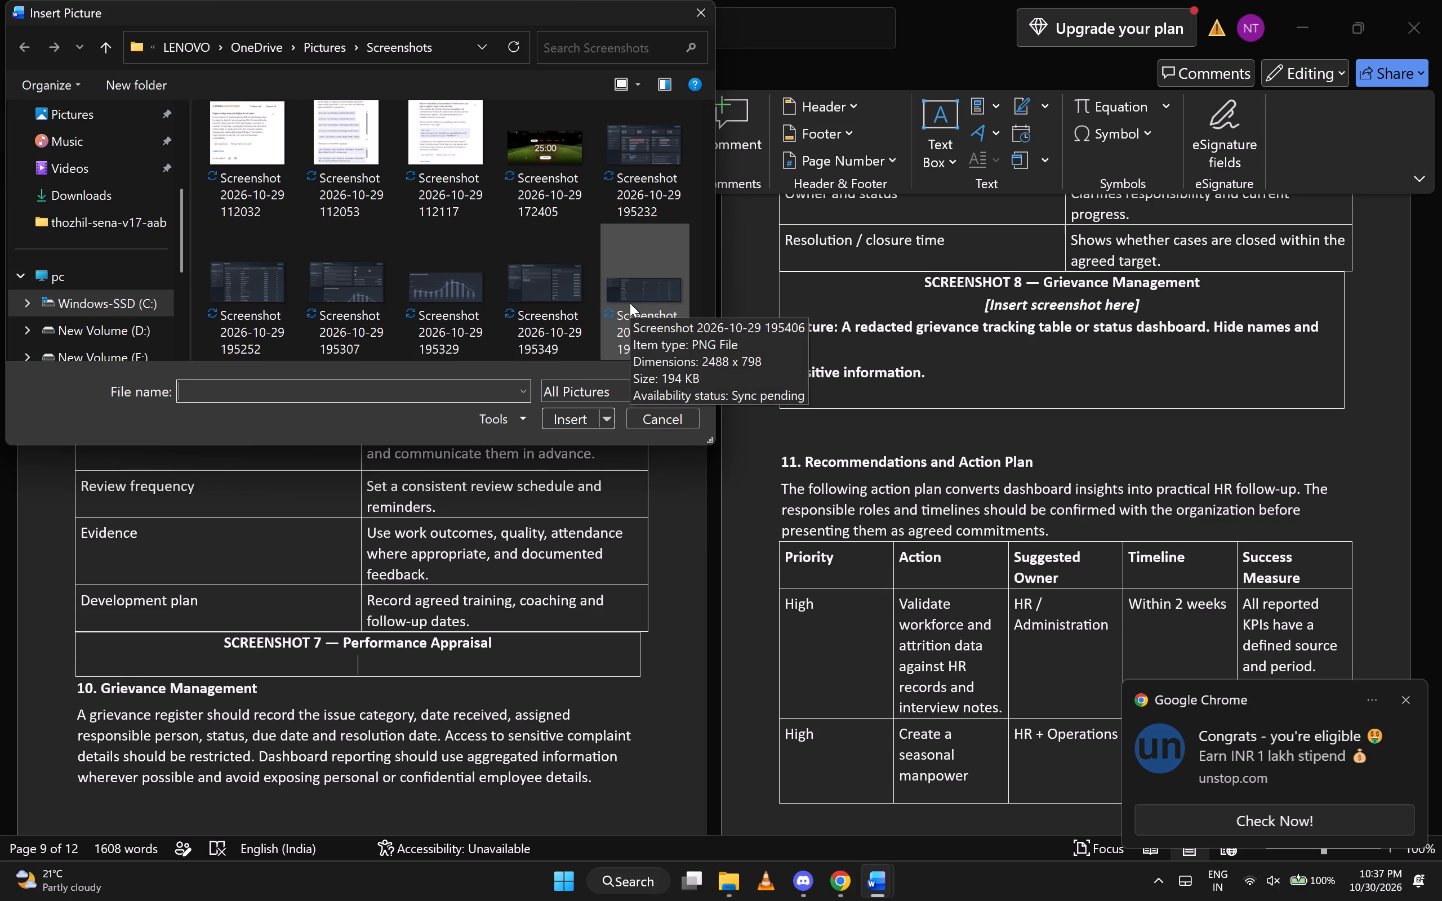
scroll(630, 303, down, 3)
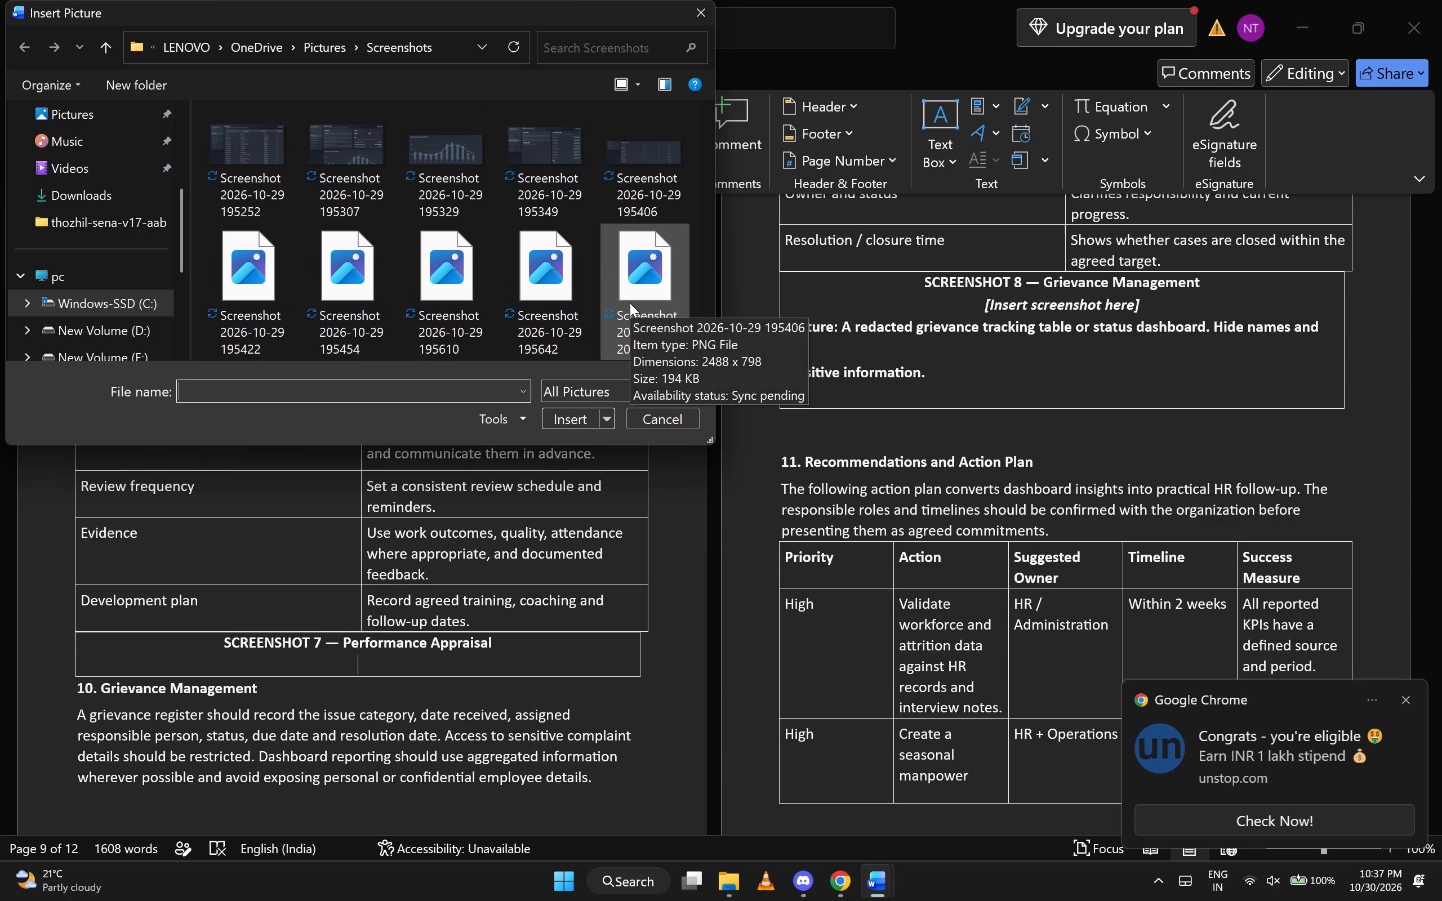
click(225, 308)
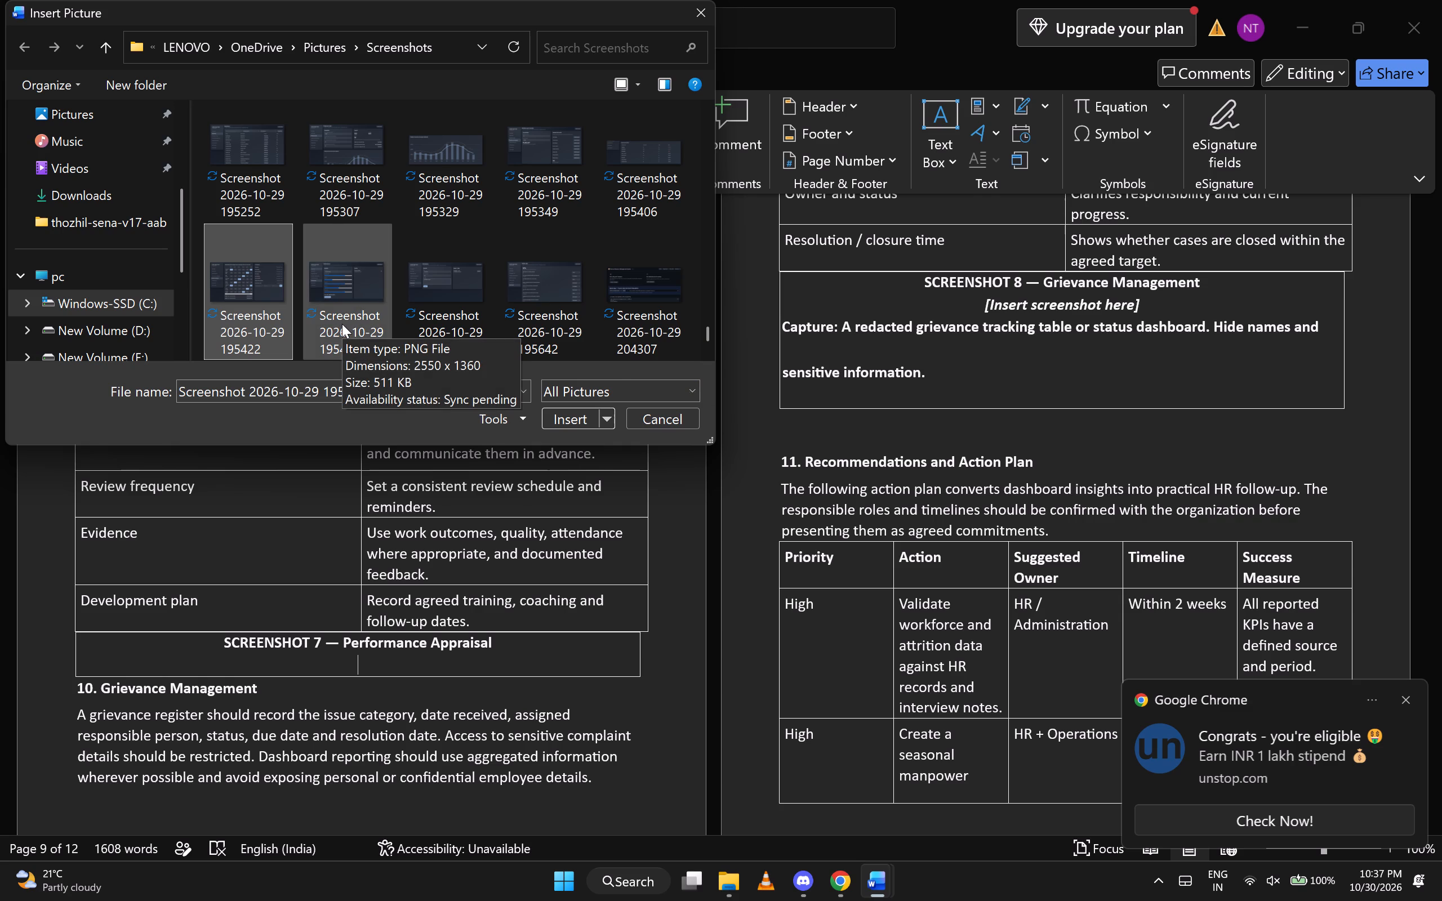
click(342, 324)
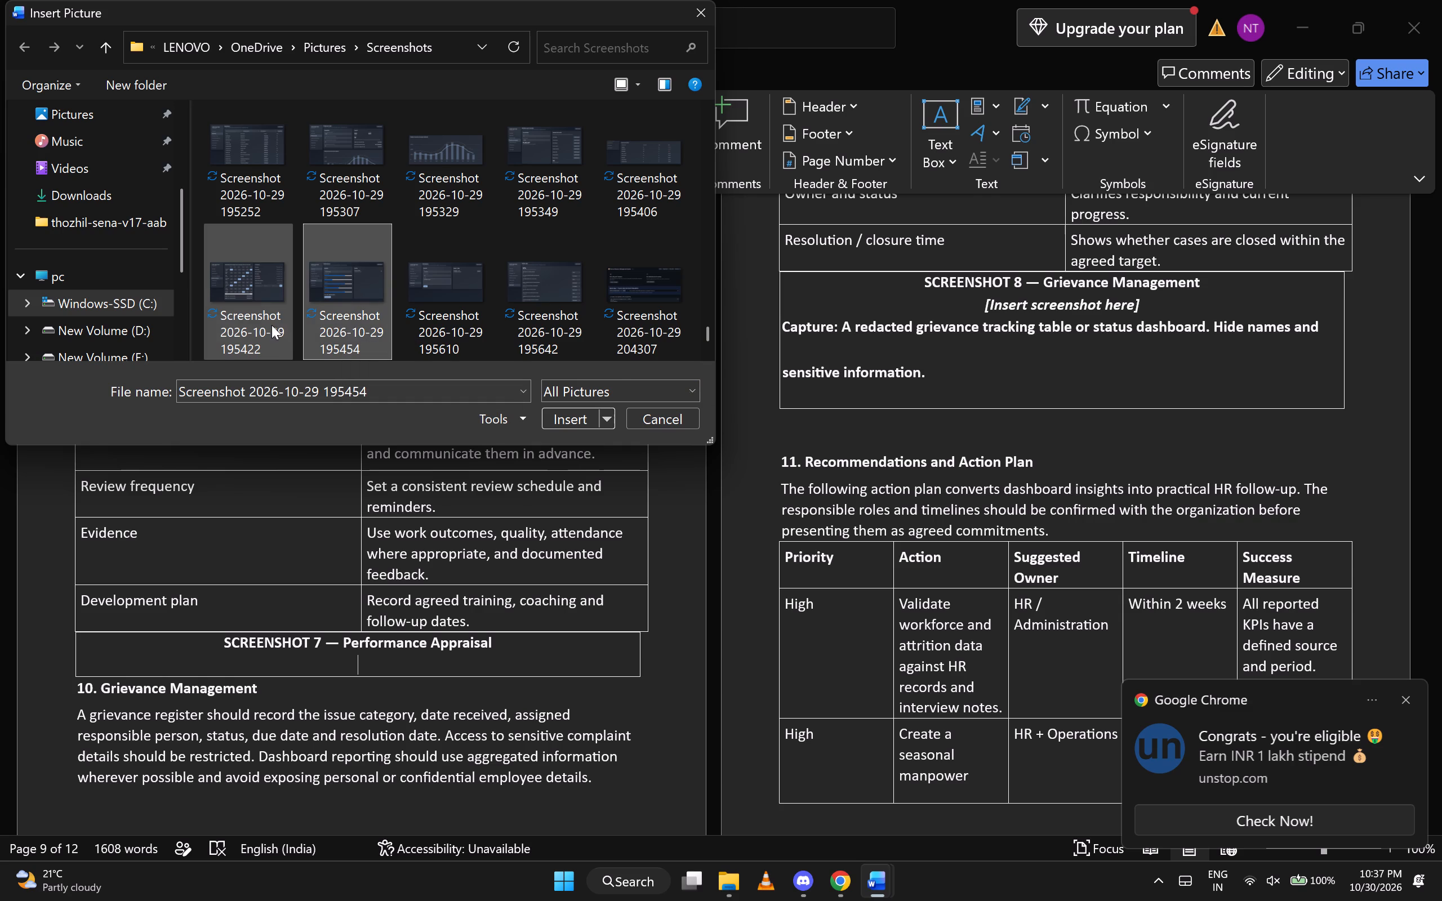
ctrl+click(279, 316)
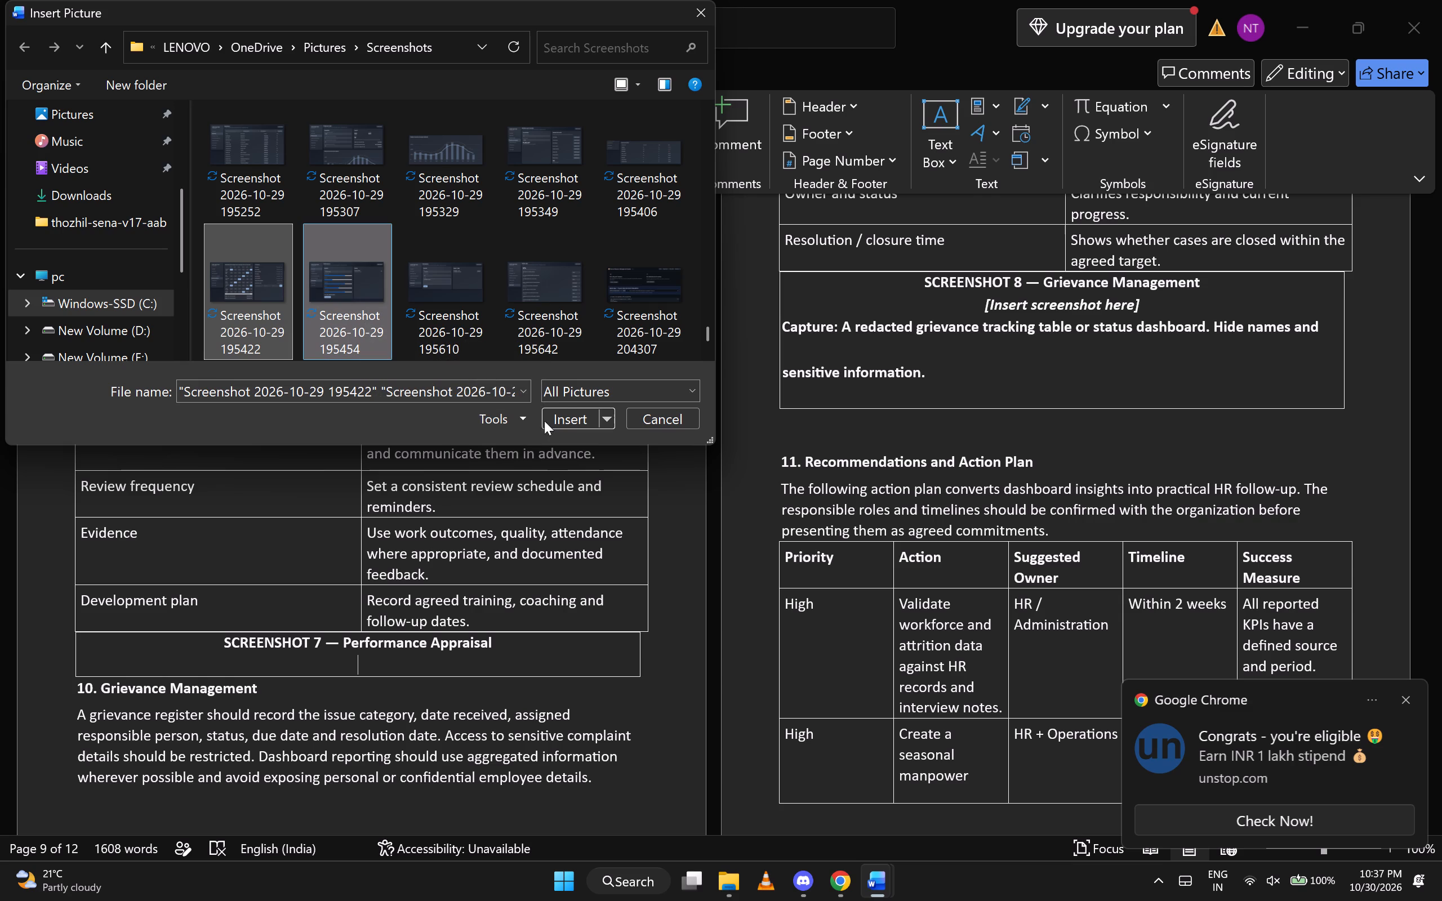
click(566, 423)
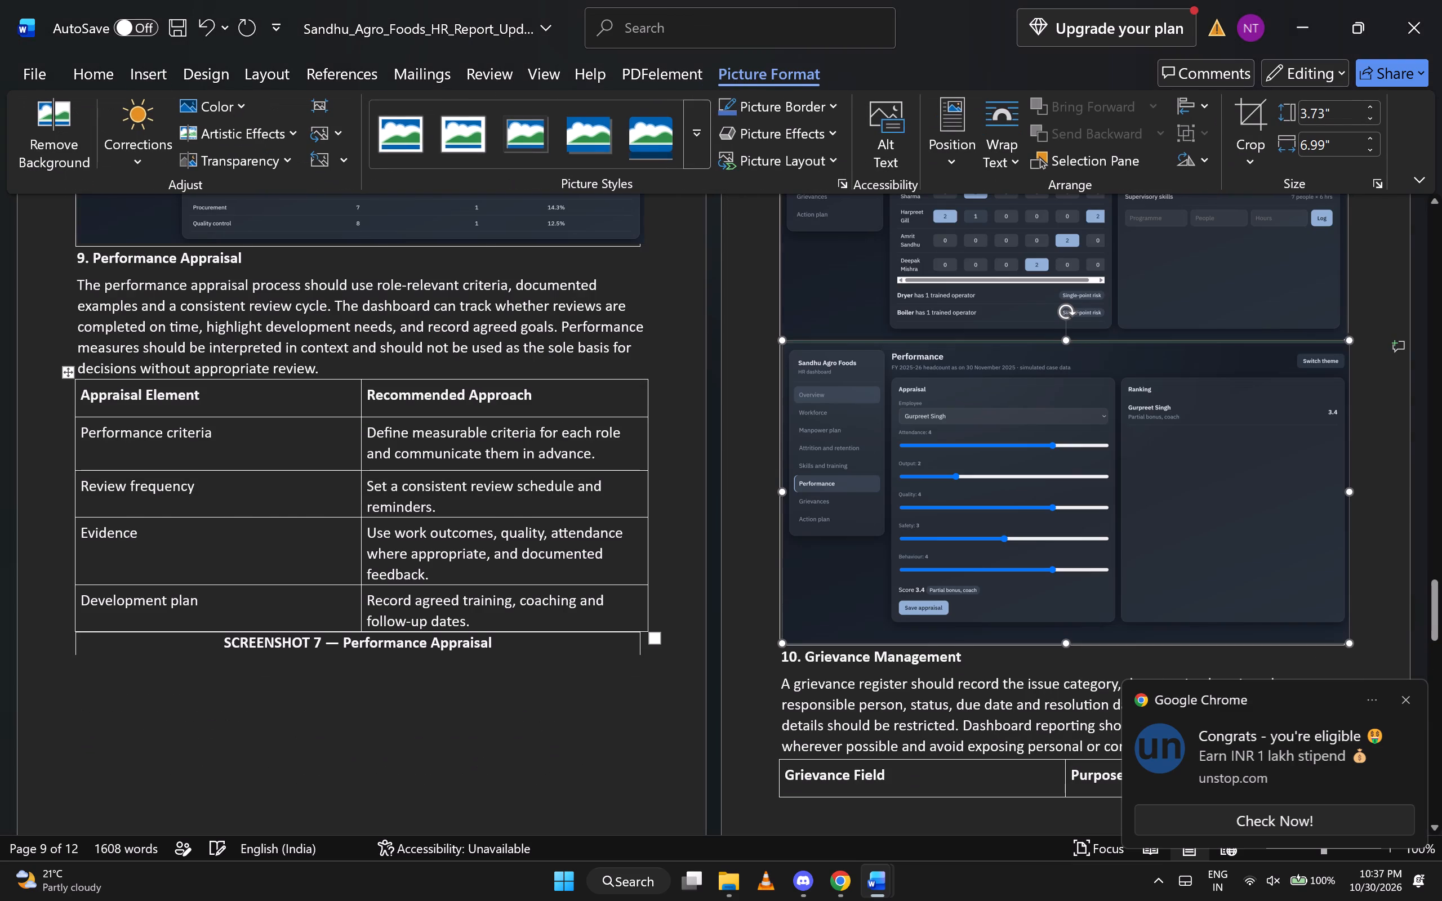
Move the skills matrix picture to the end of the SCREENSHOT 7 Performance Appraisal caption so both sit on the same page.
scroll(566, 423, up, 1)
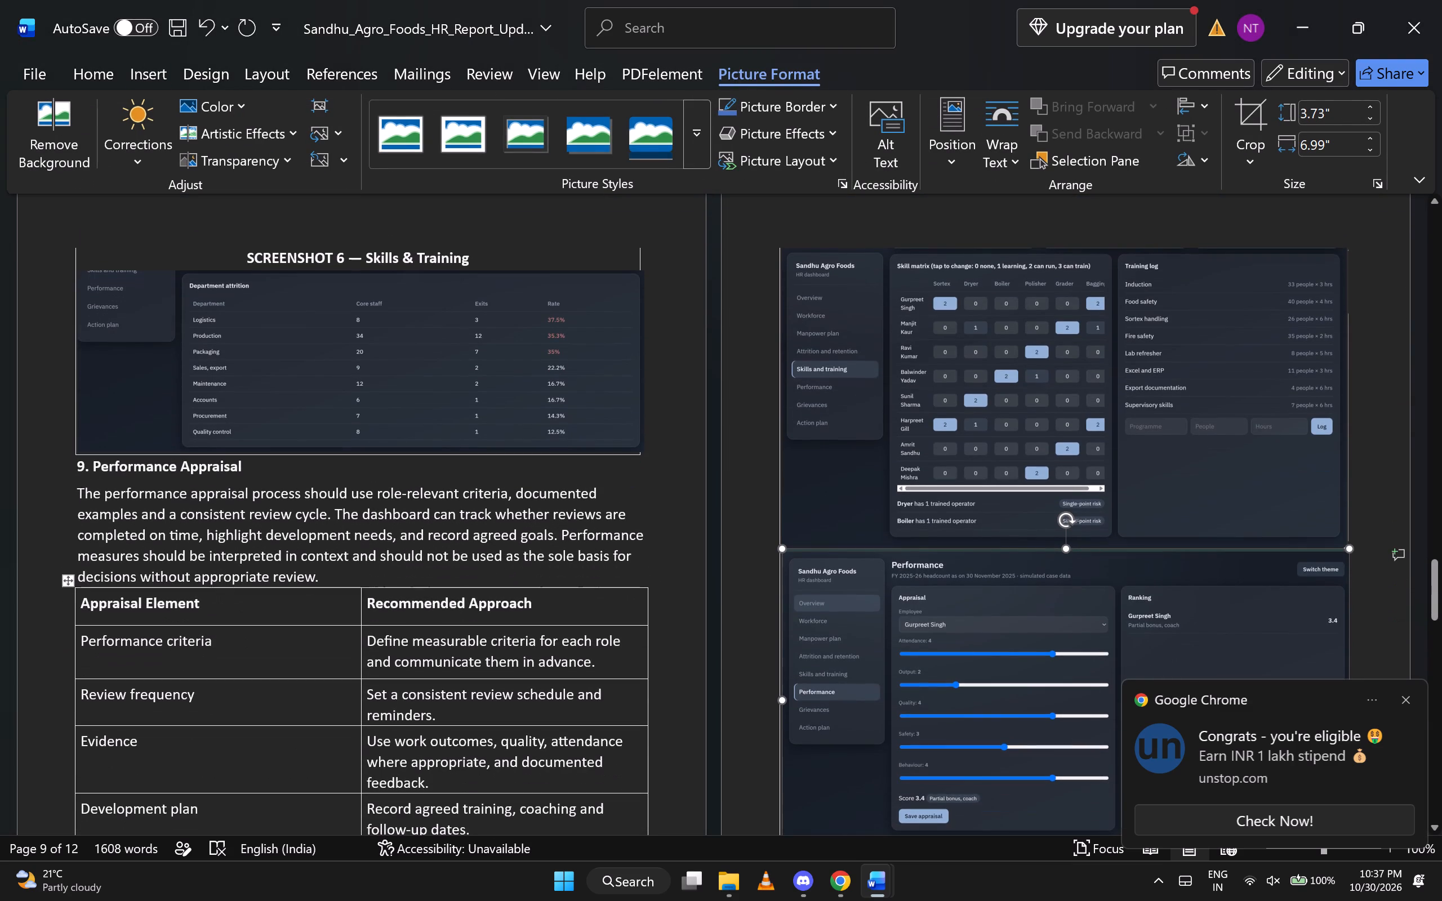
scroll(980, 492, down, 2)
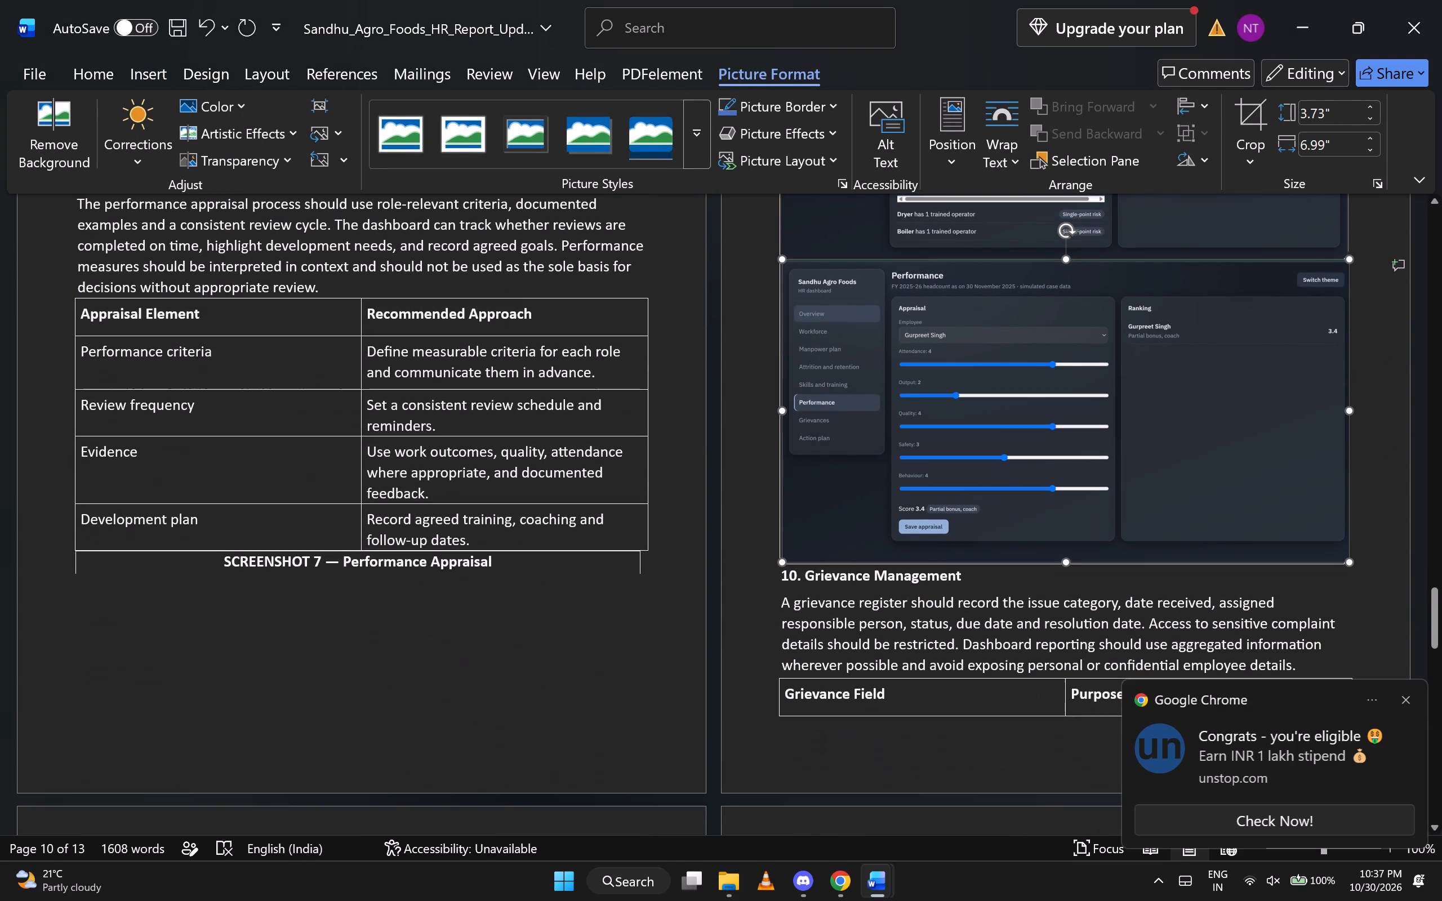
click(967, 273)
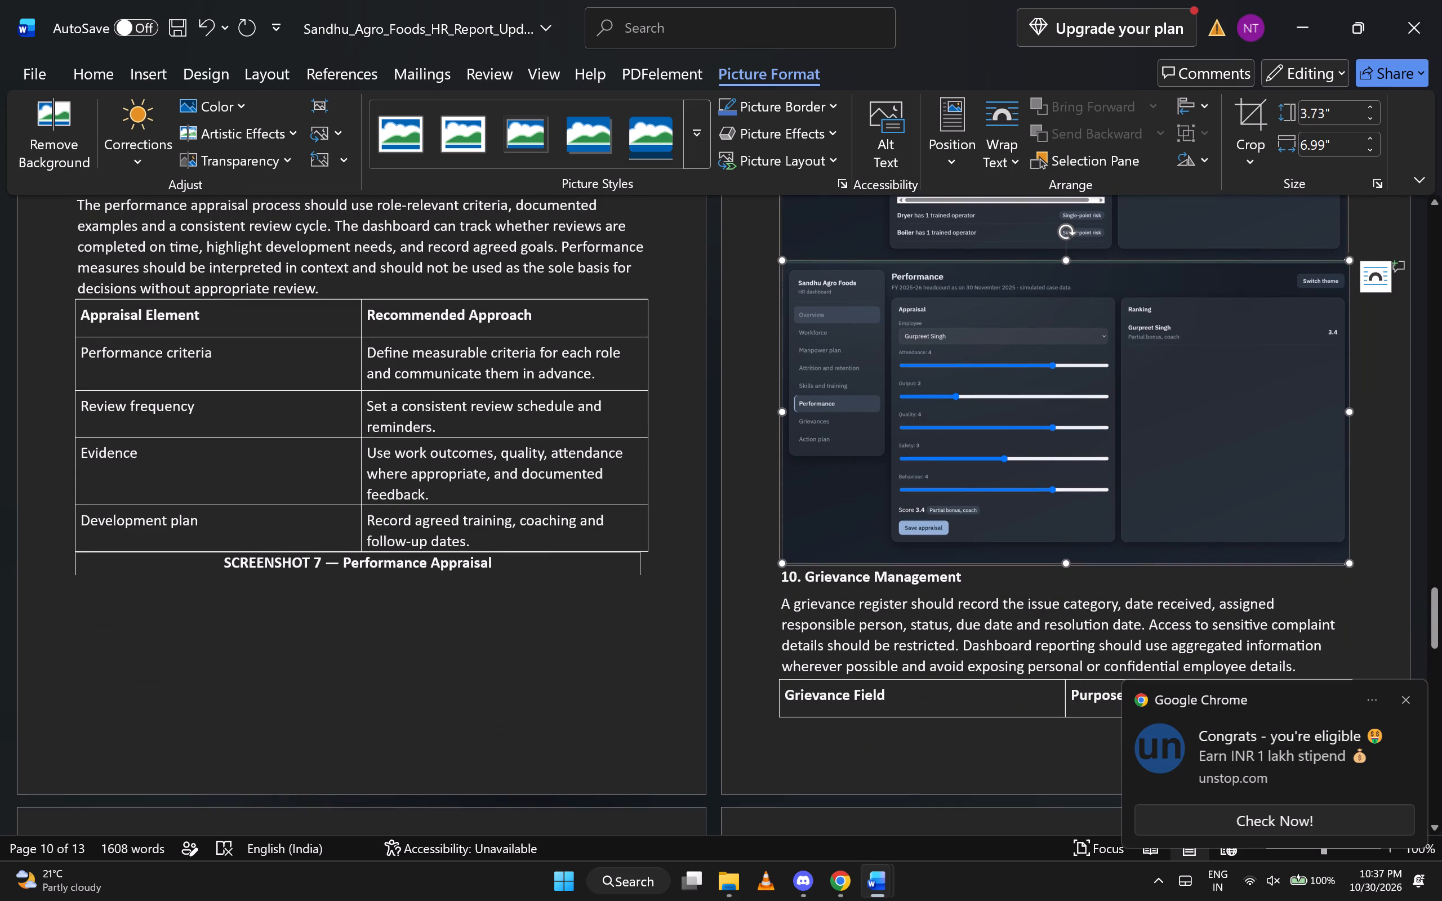
drag(958, 243, 560, 643)
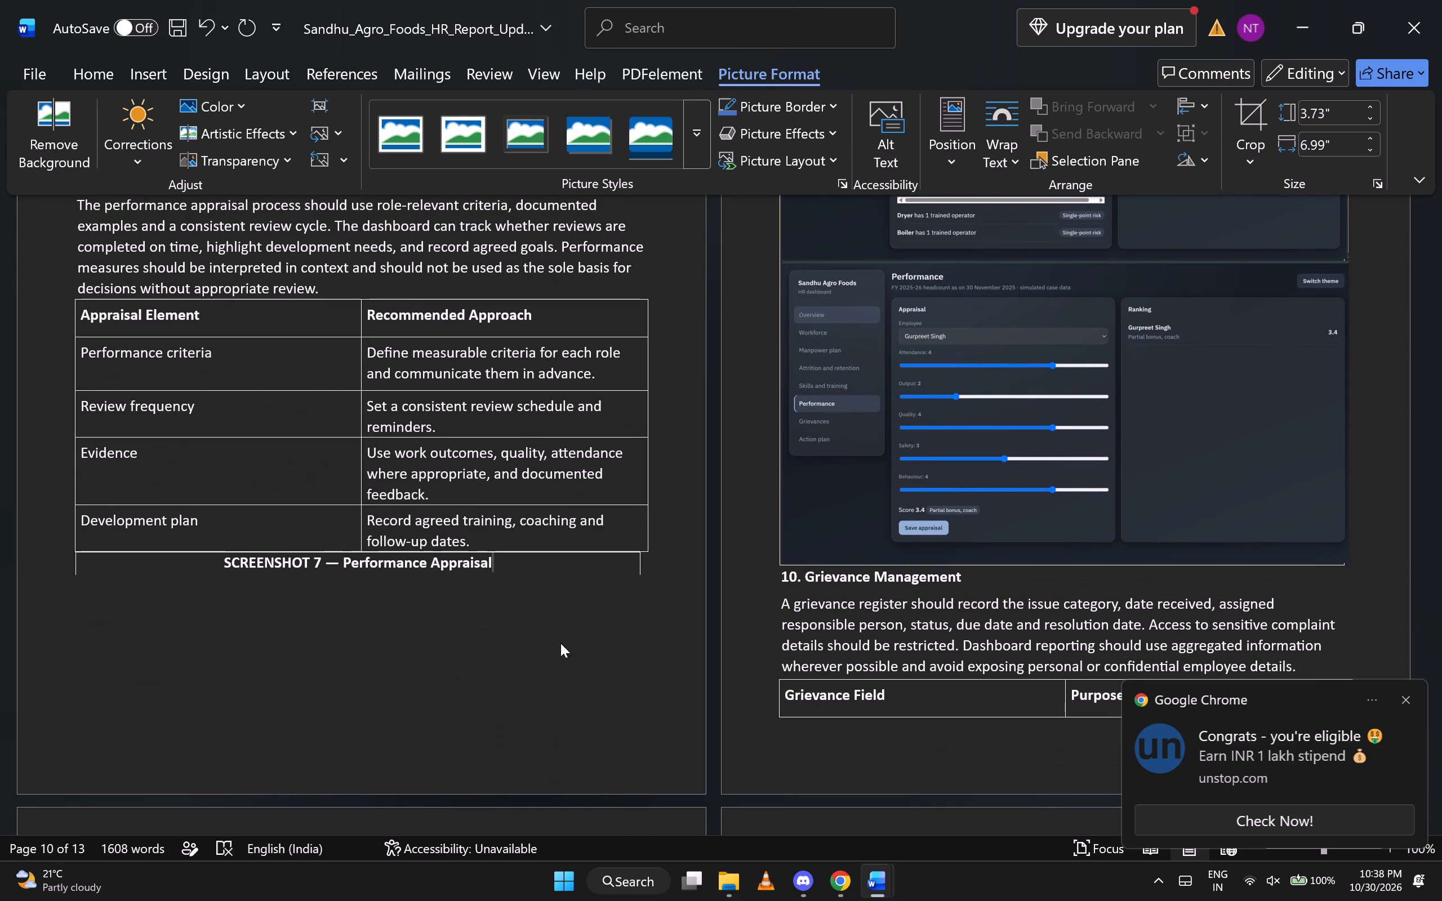
scroll(560, 643, down, 1)
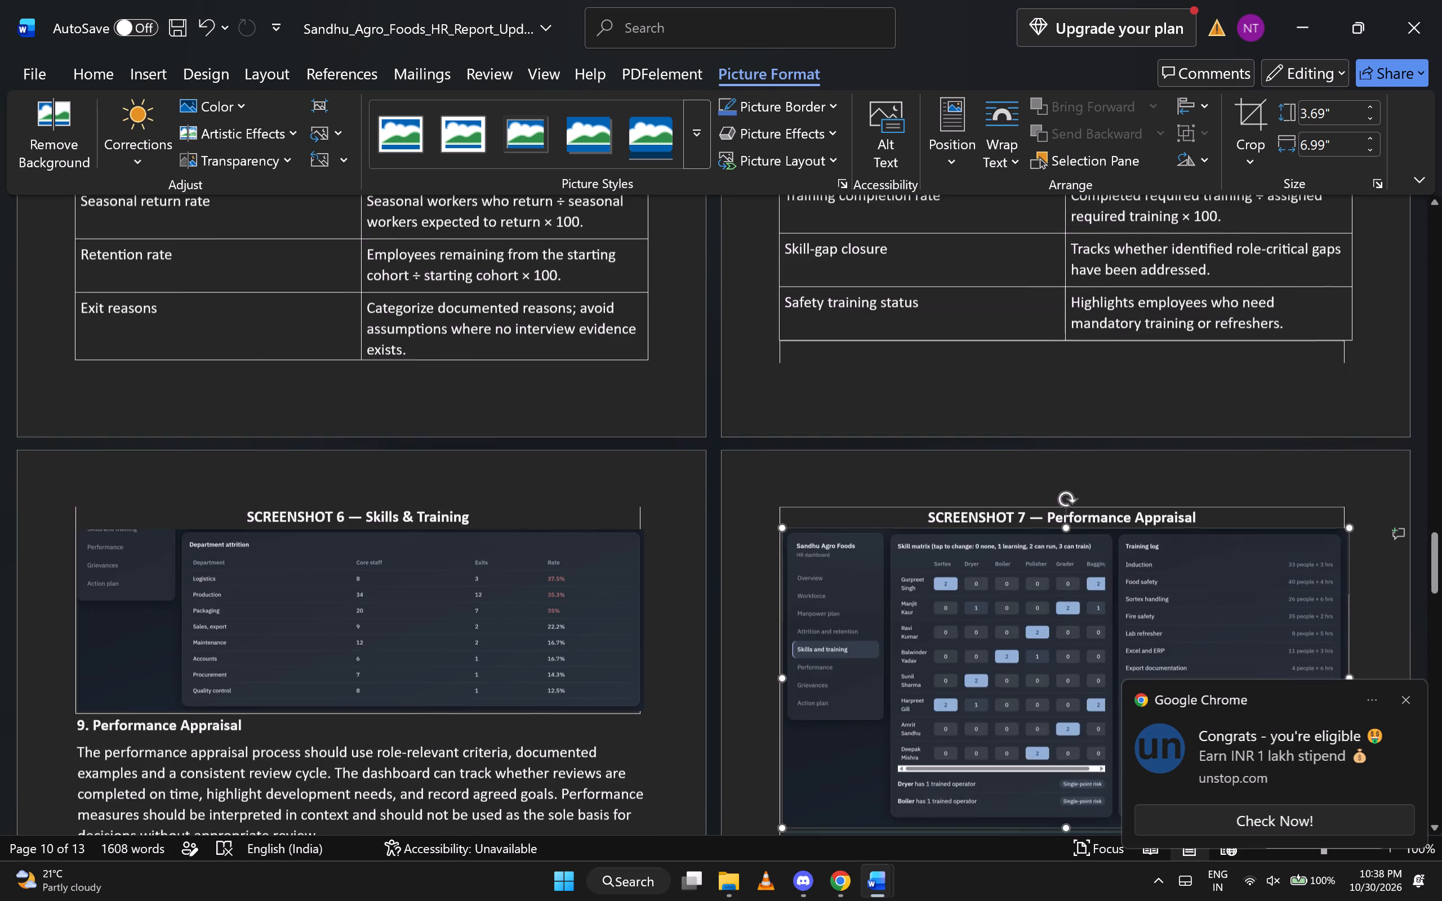
scroll(560, 643, down, 3)
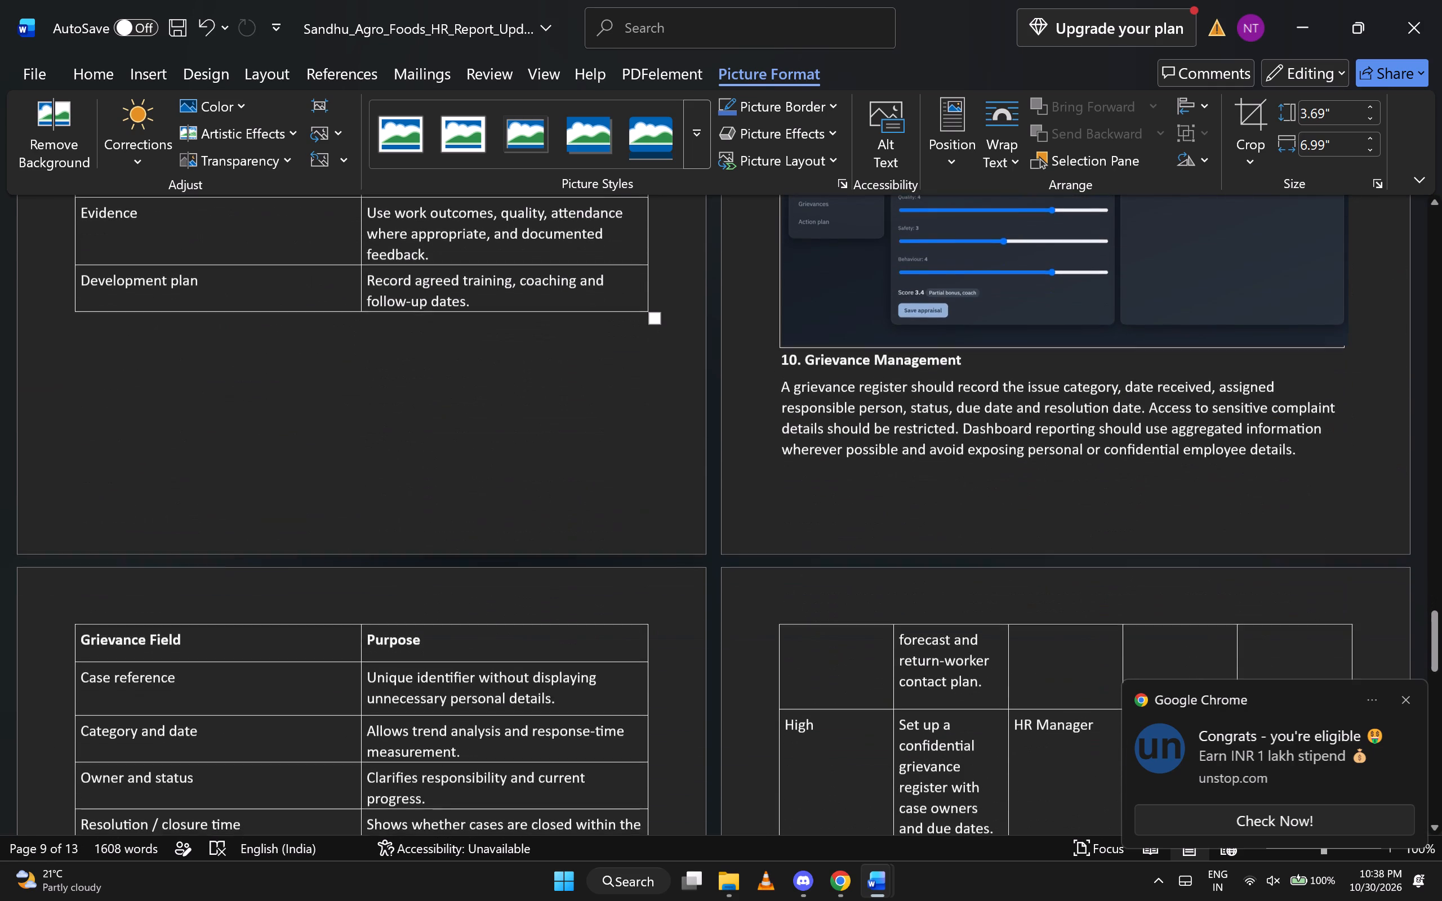
Replace the "[Insert screenshot here]" placeholder and Capture instruction beneath the SCREENSHOT 8 Grievance Management caption with a blank line.
scroll(560, 643, up, 3)
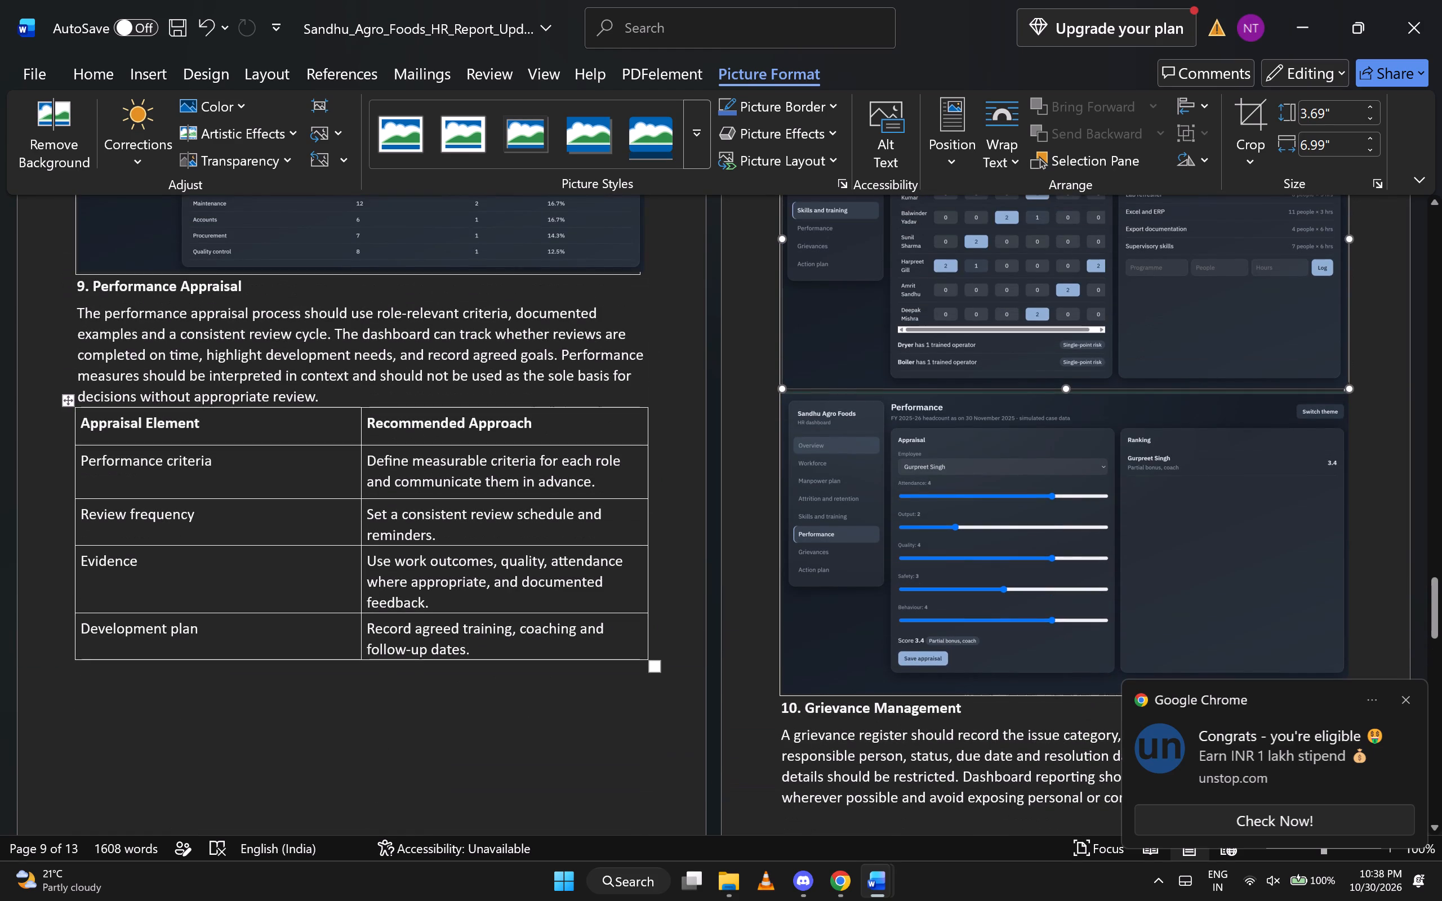
scroll(560, 643, up, 1)
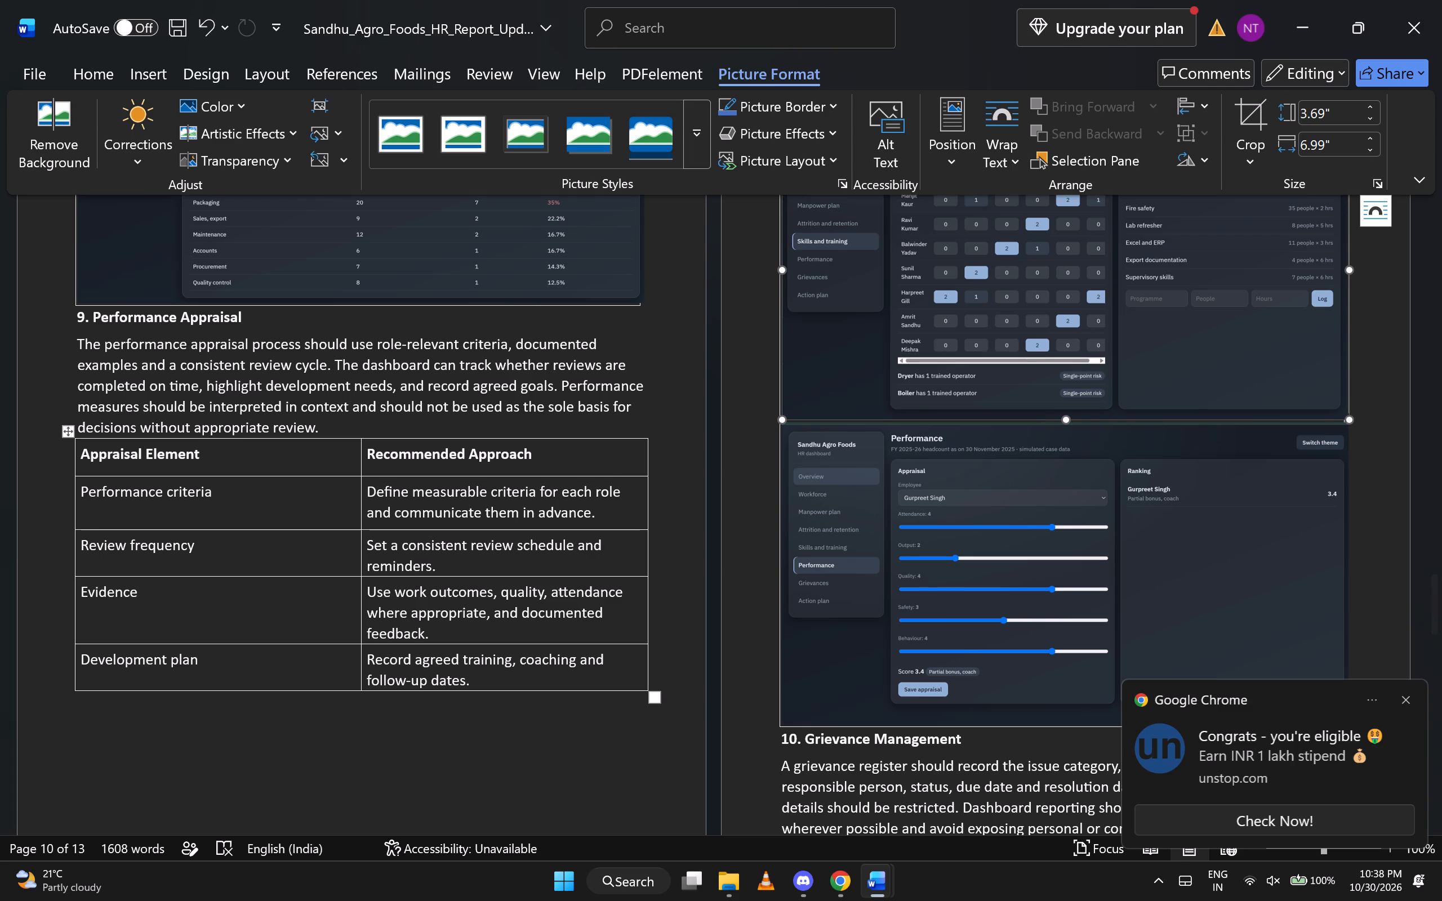
scroll(560, 643, down, 1)
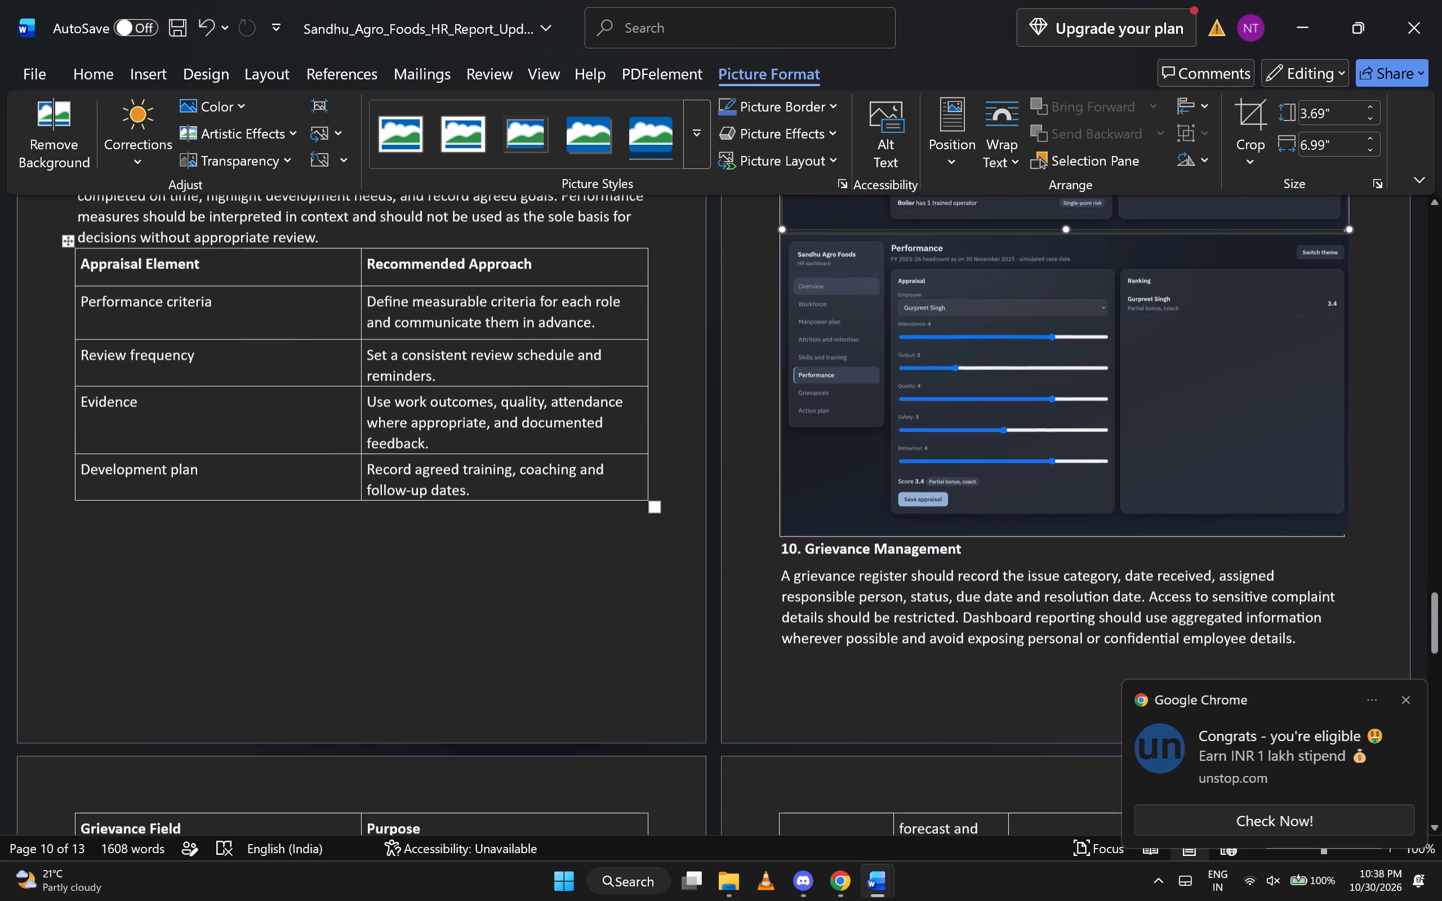
scroll(560, 643, down, 1)
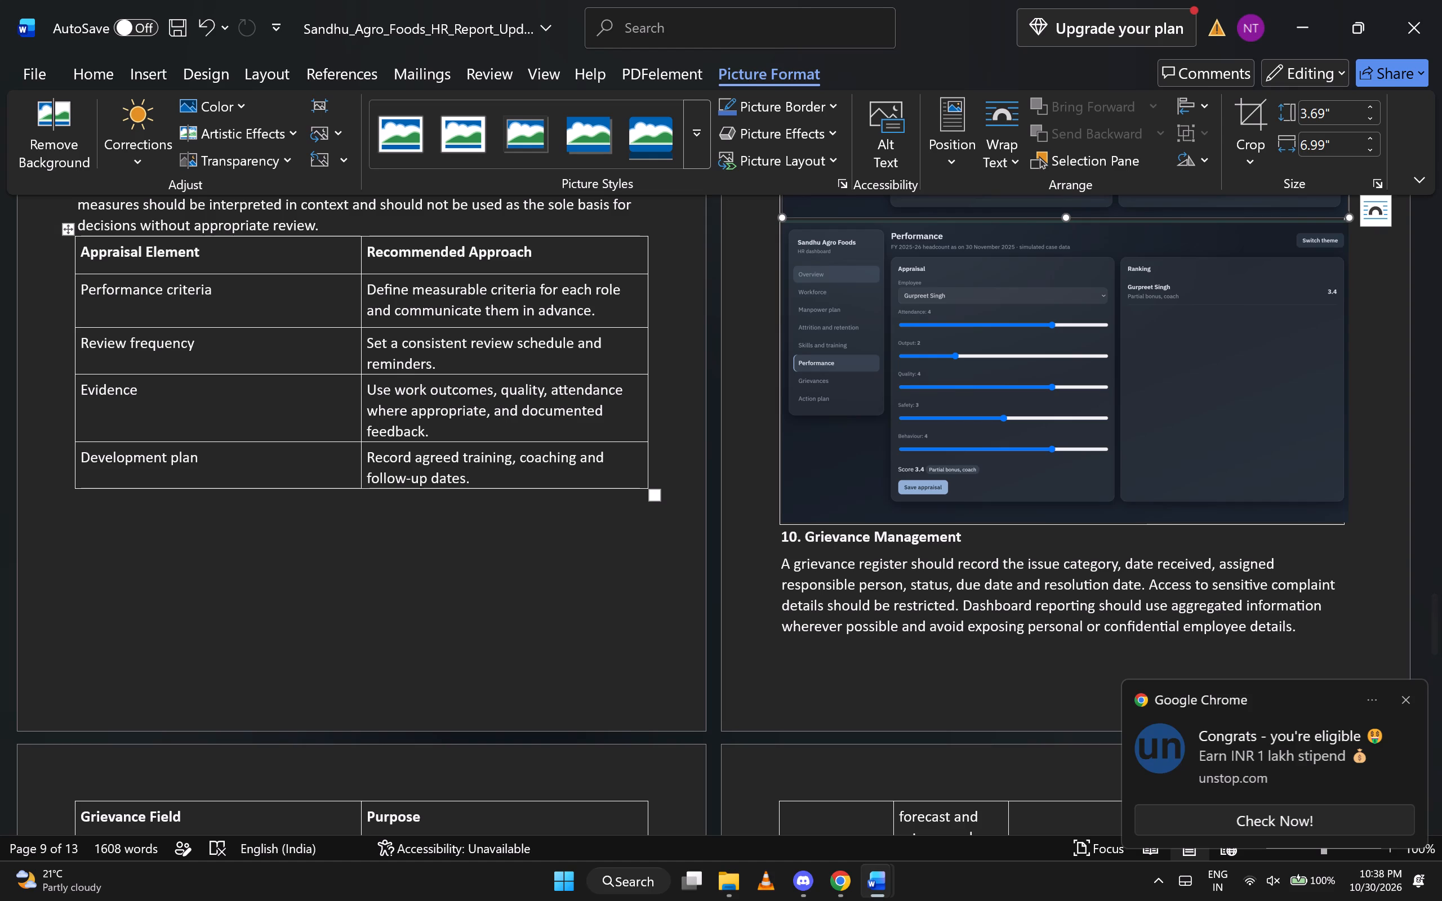
scroll(744, 591, down, 3)
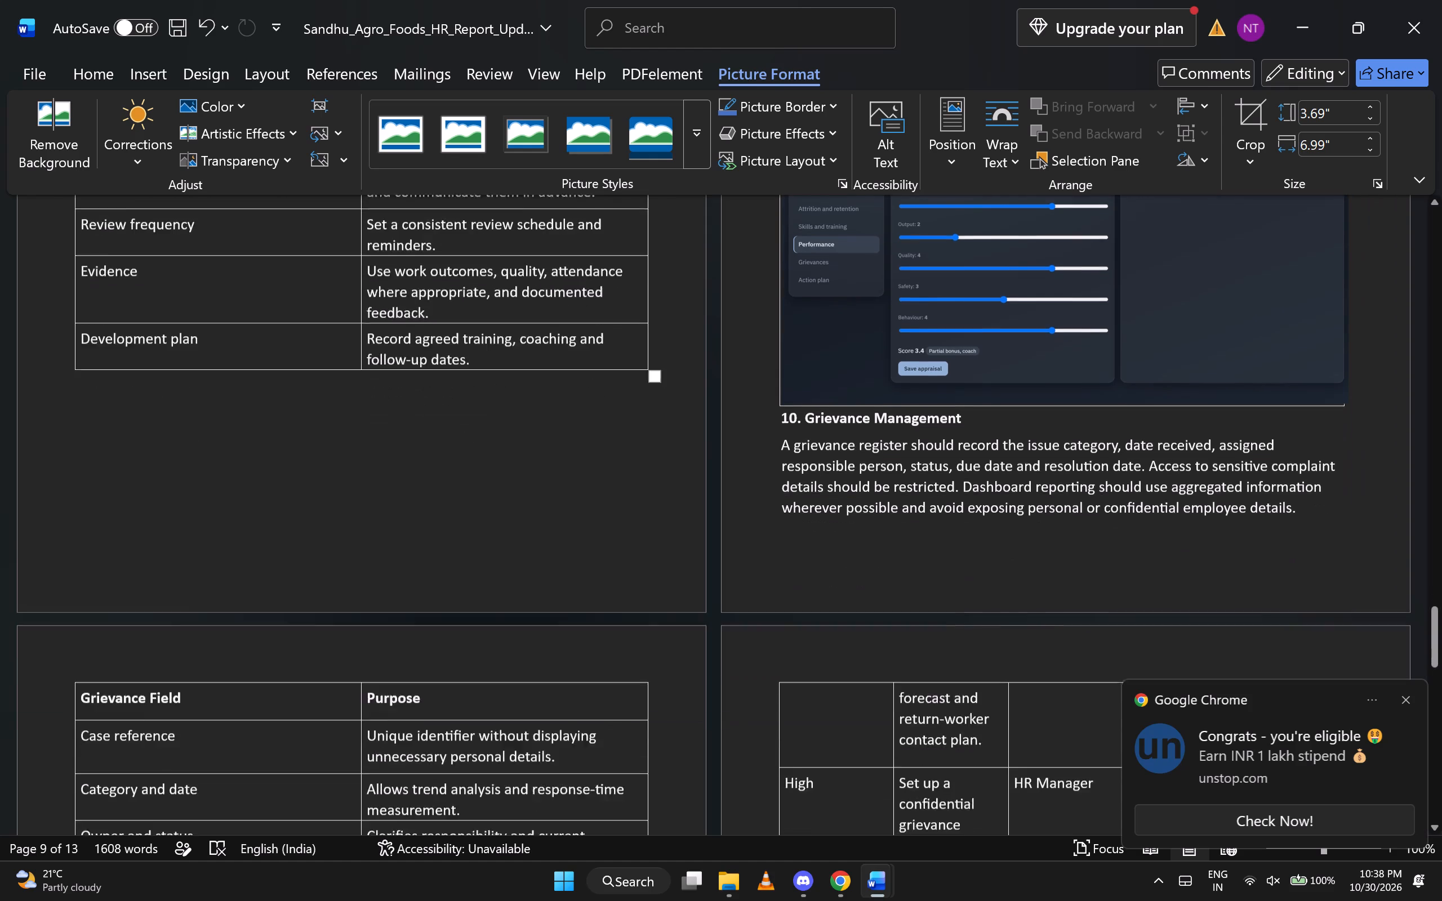
scroll(744, 591, down, 2)
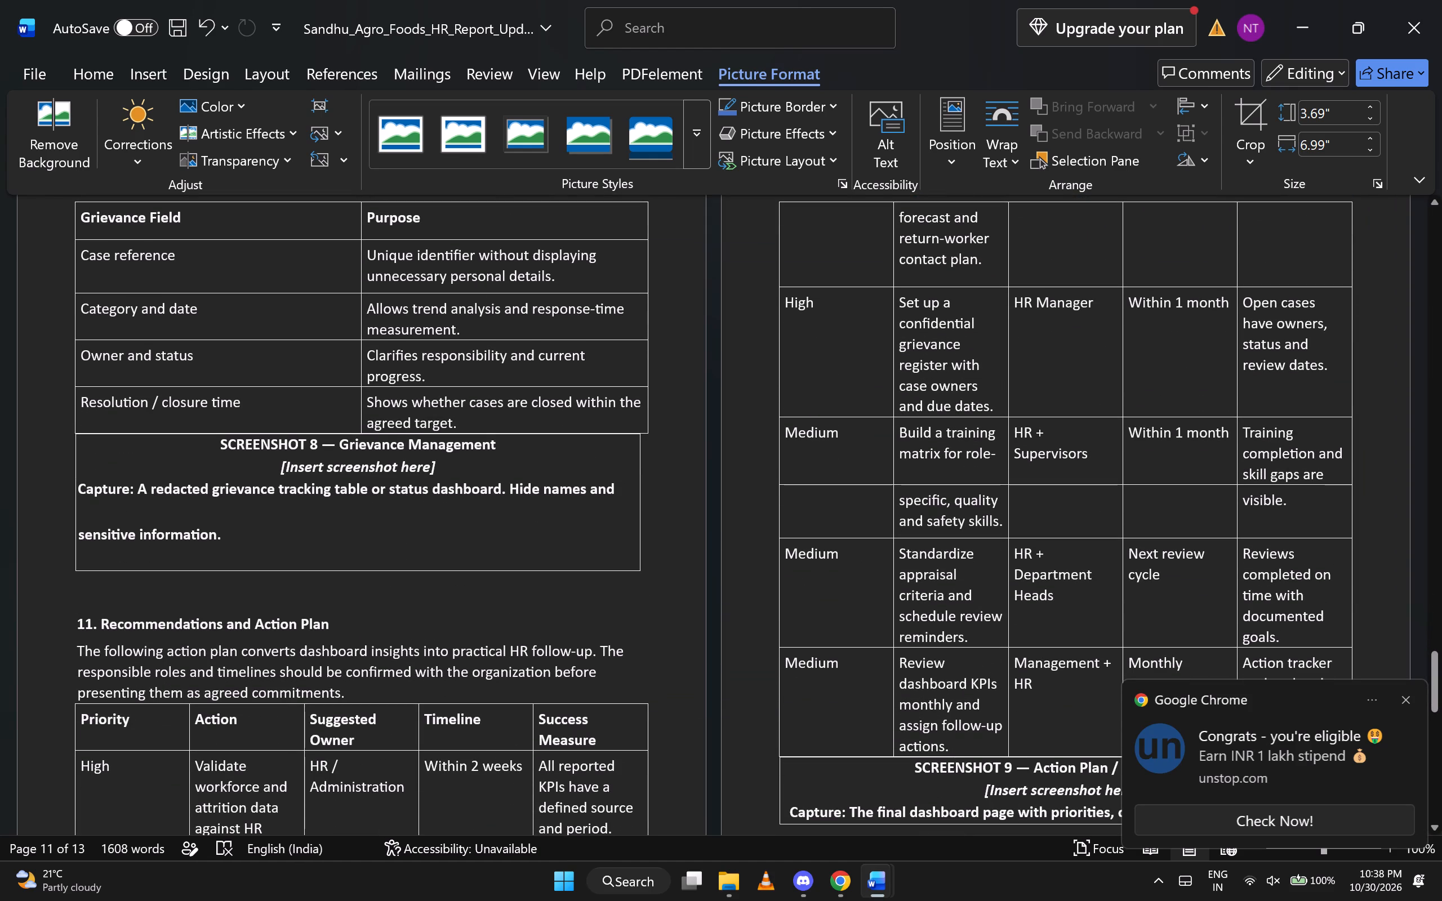
drag(234, 526, 72, 492)
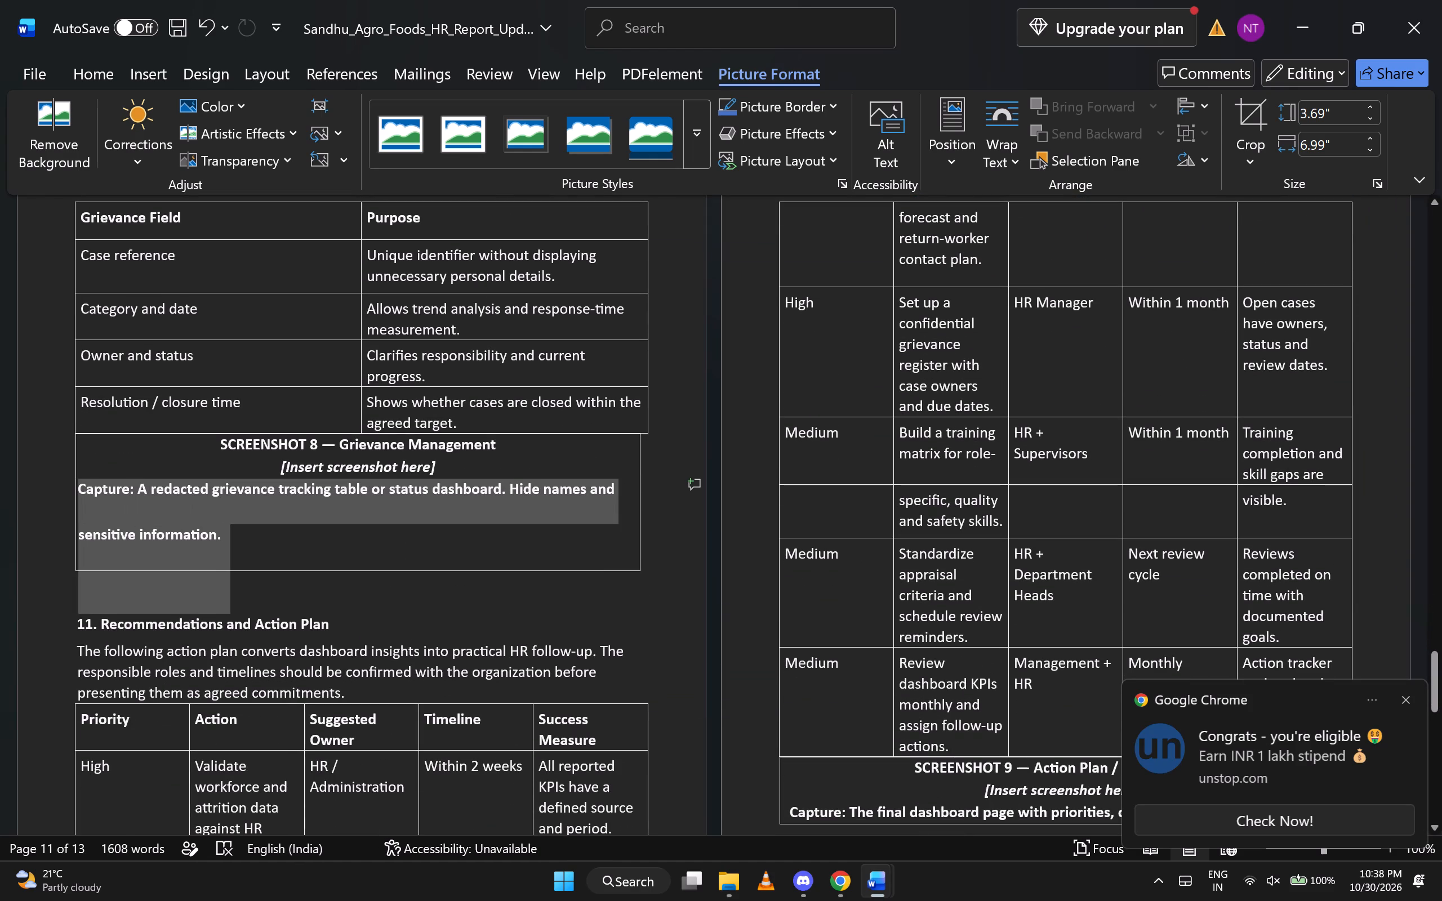
drag(72, 492, 80, 492)
key(BackSpace)
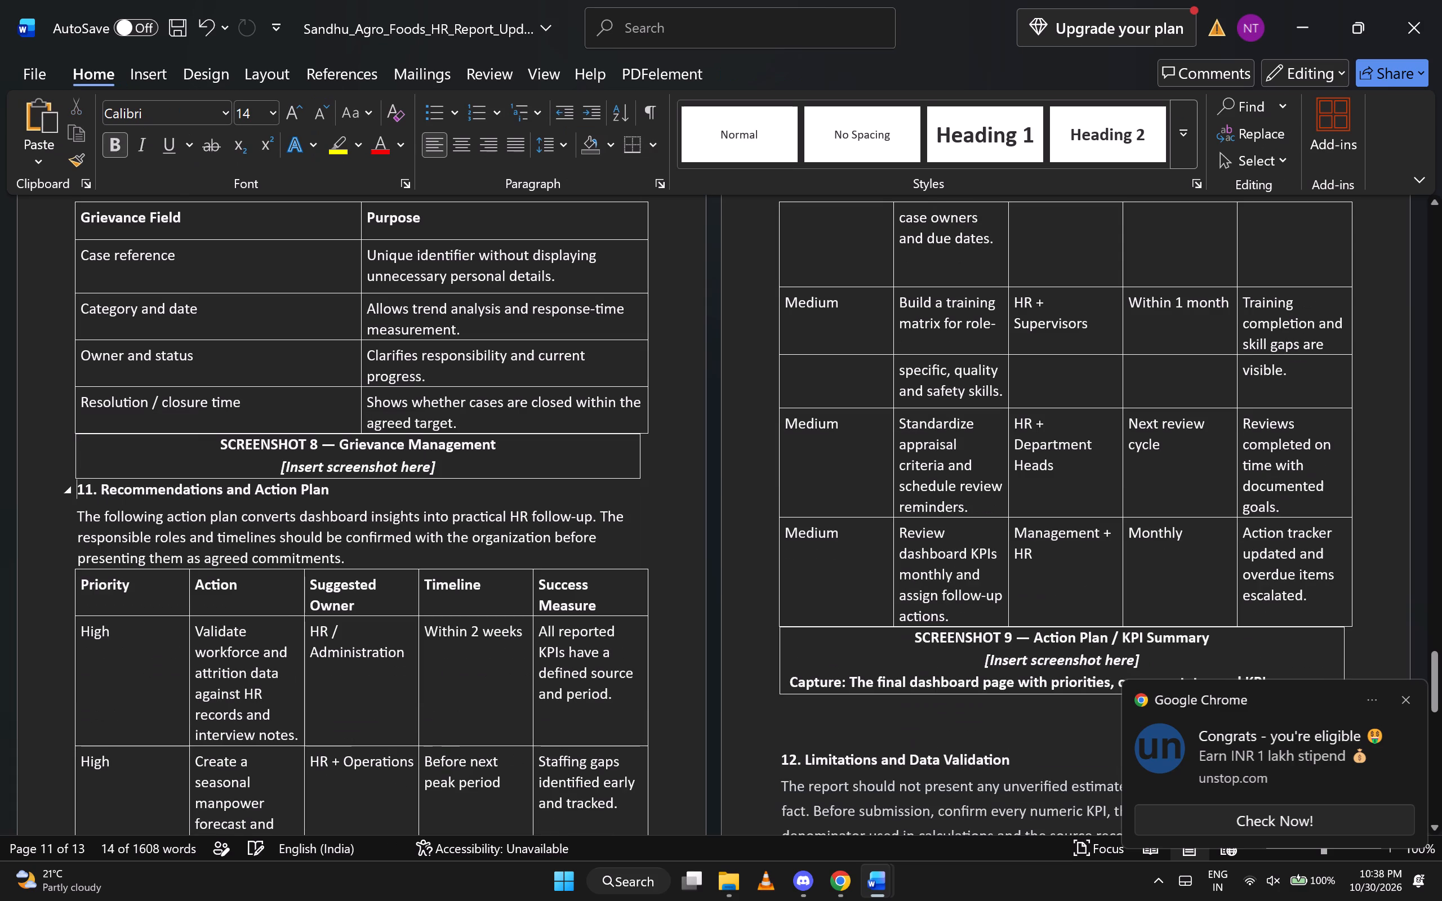
click(462, 467)
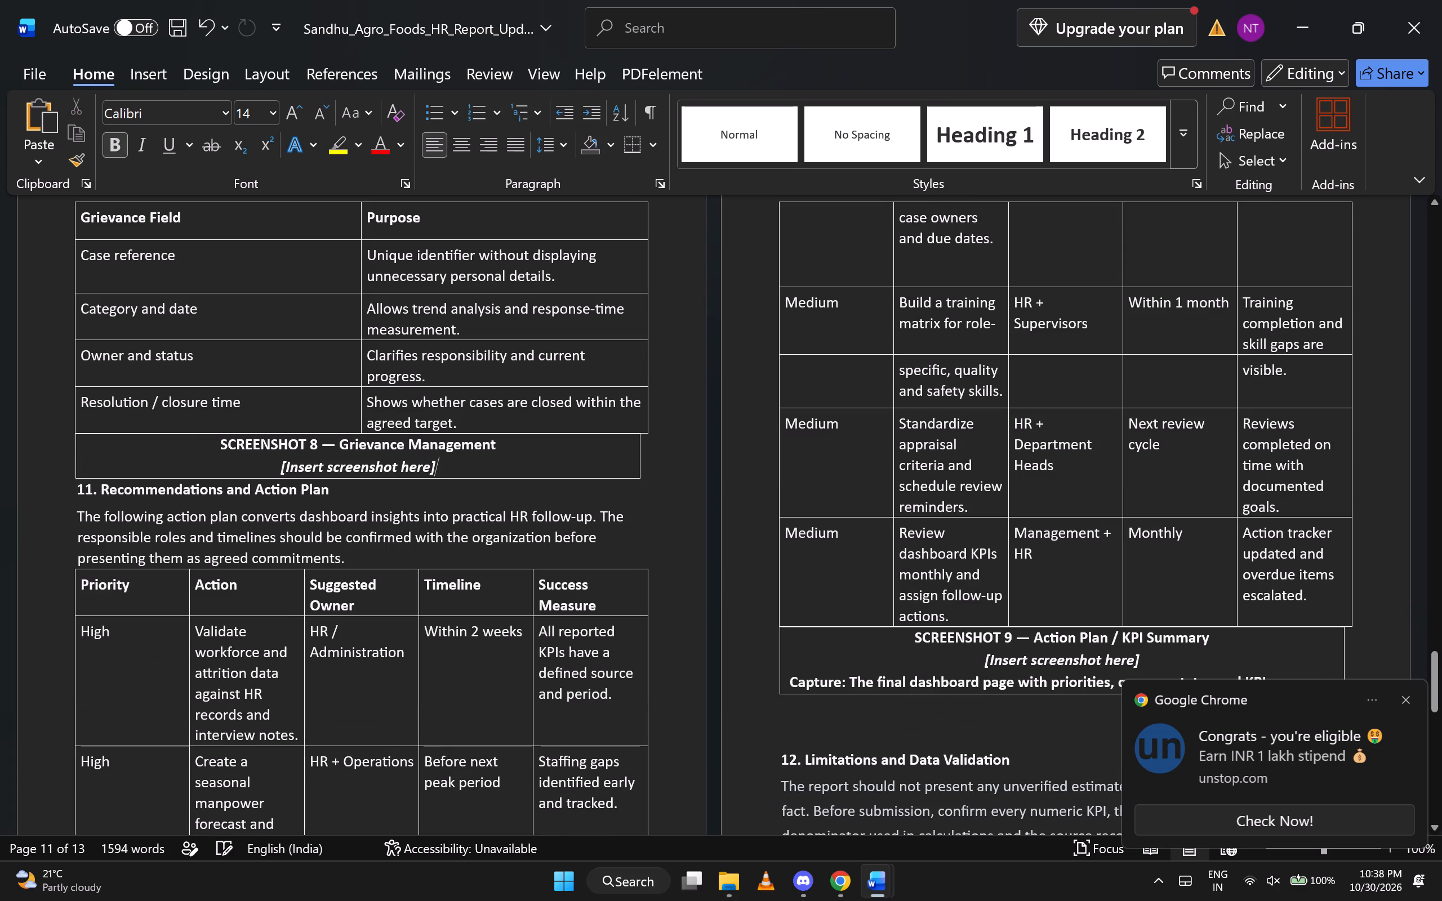
drag(462, 467, 281, 462)
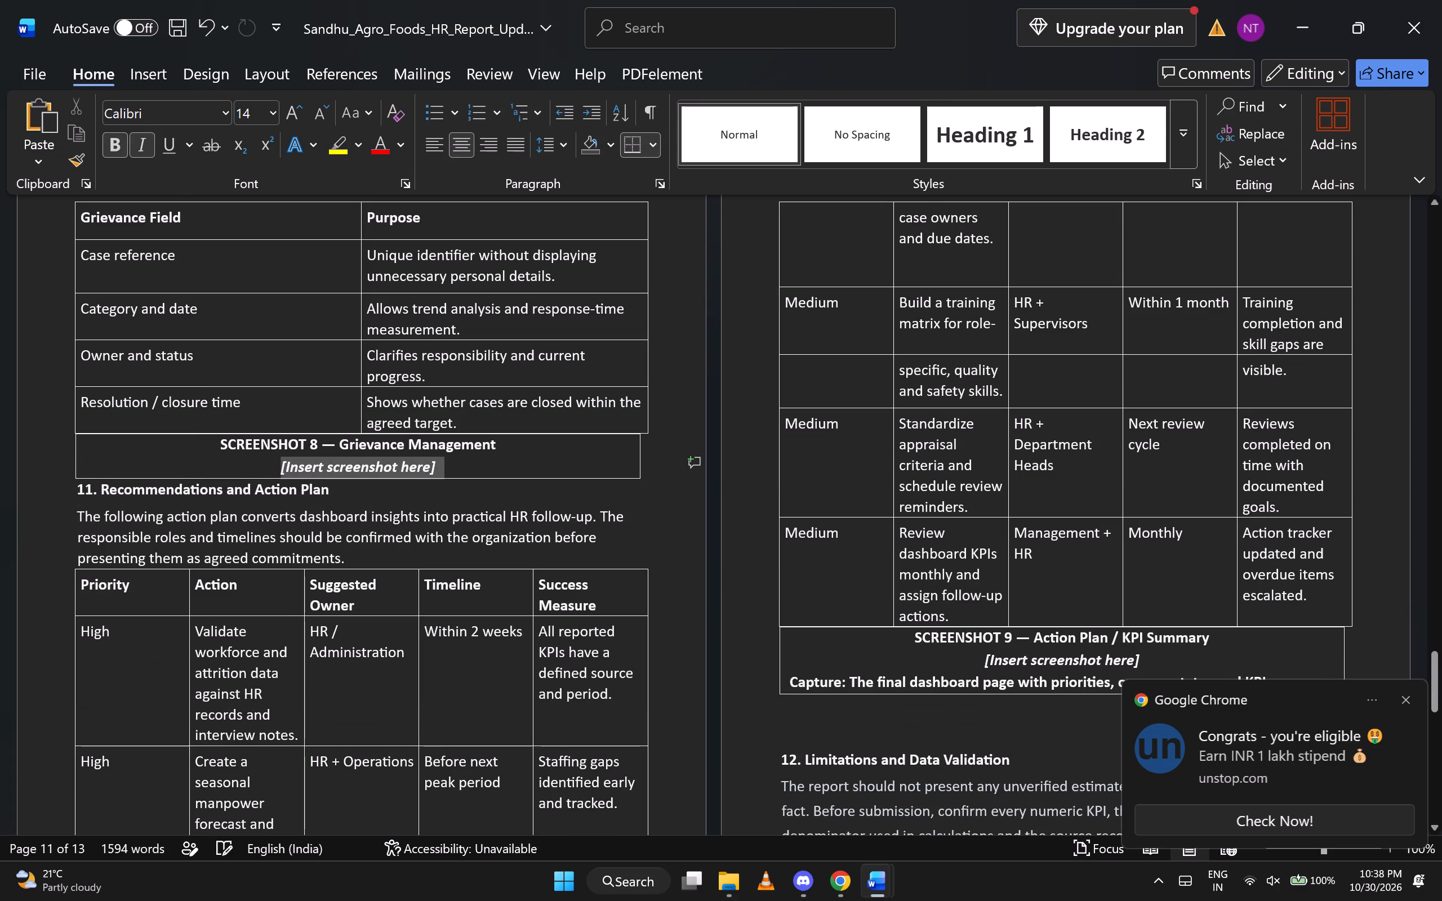
drag(281, 462, 288, 463)
key(BackSpace)
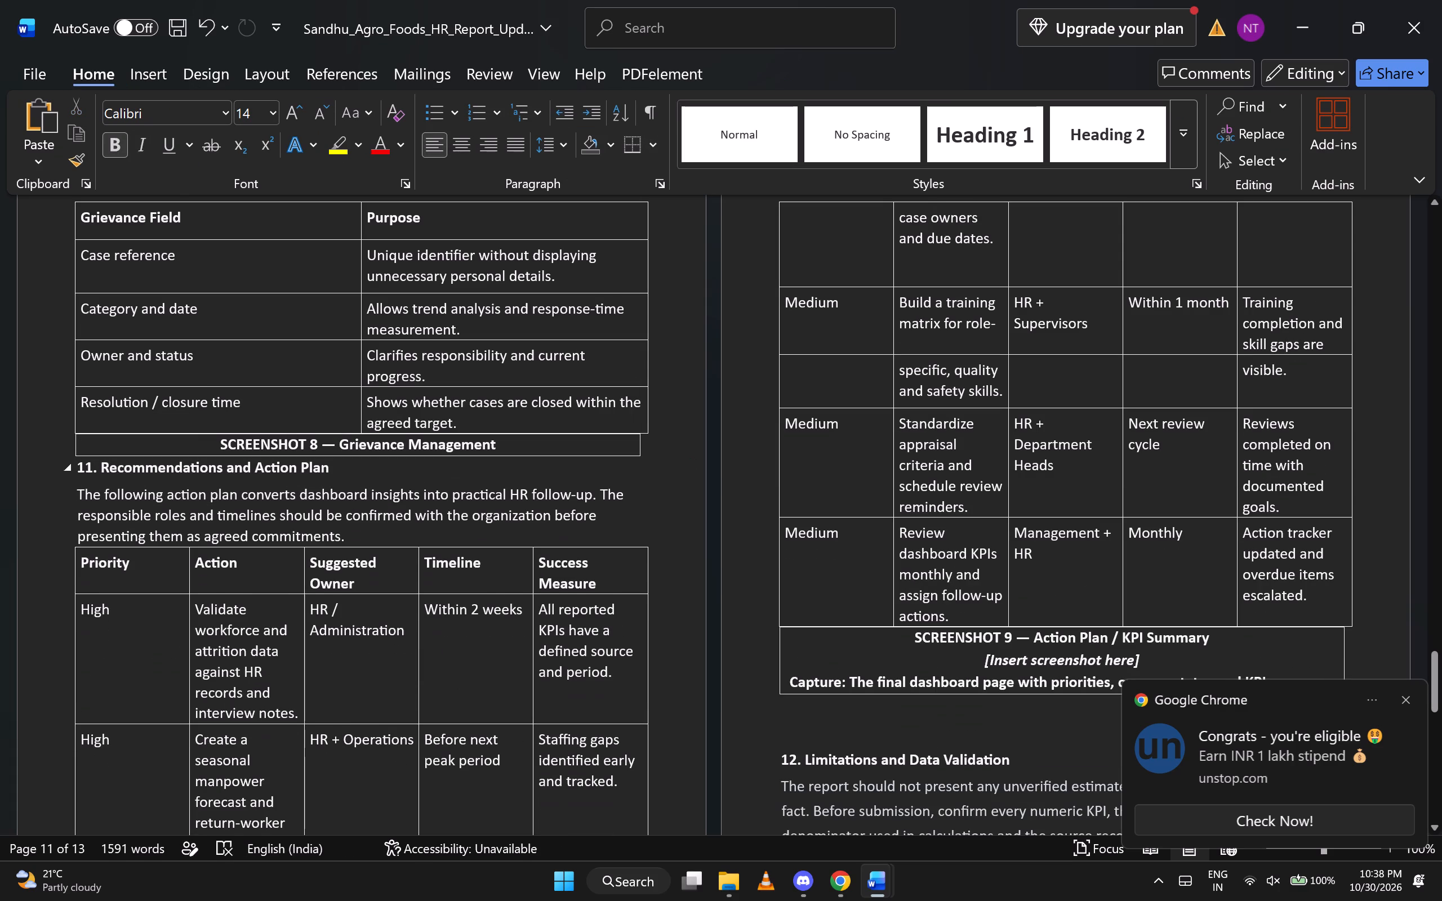
click(531, 444)
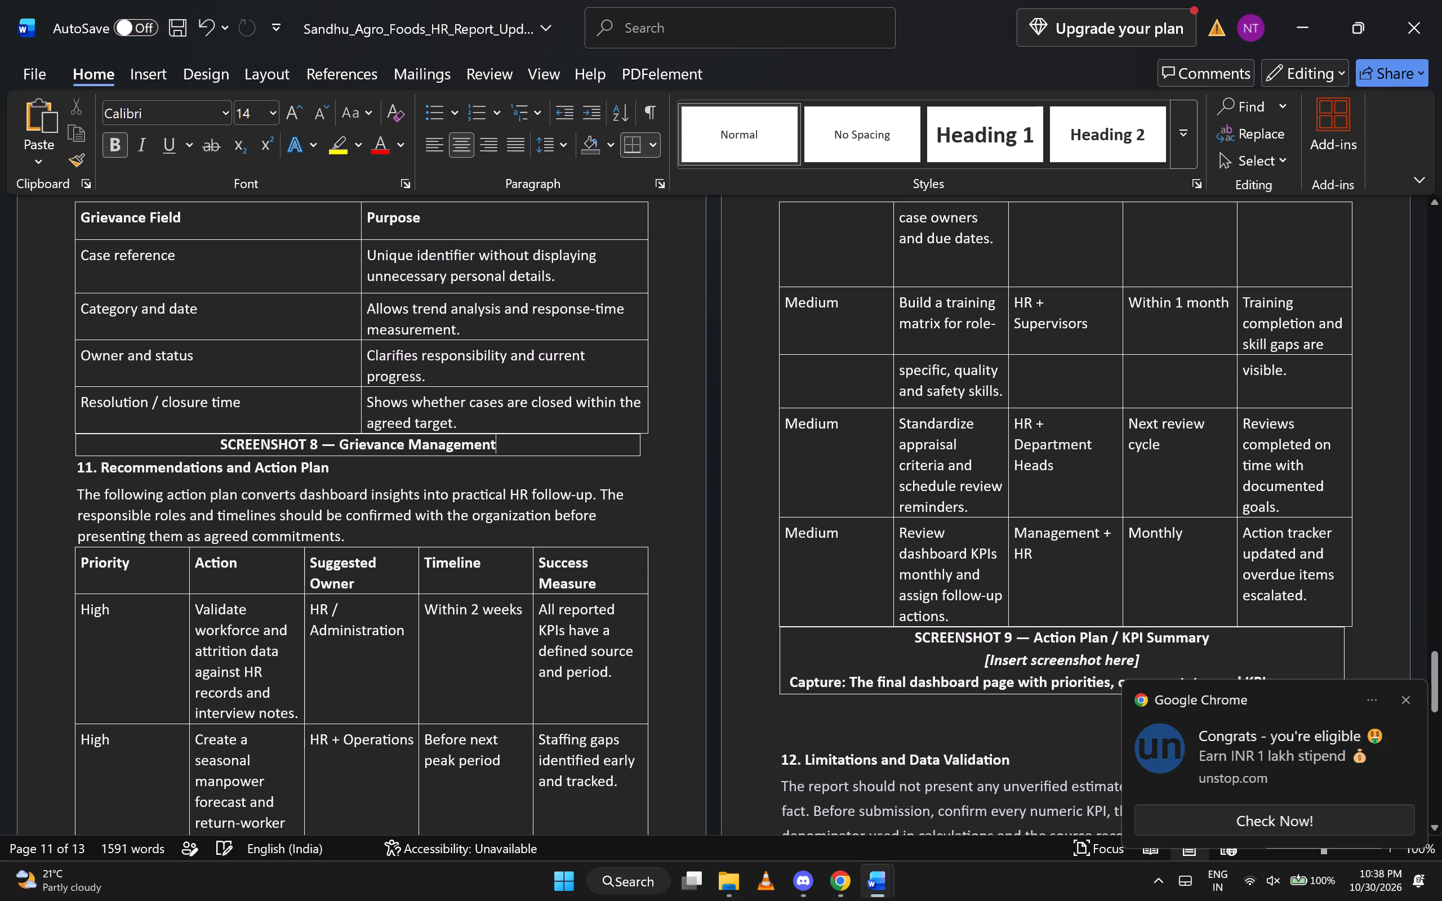
key(Return)
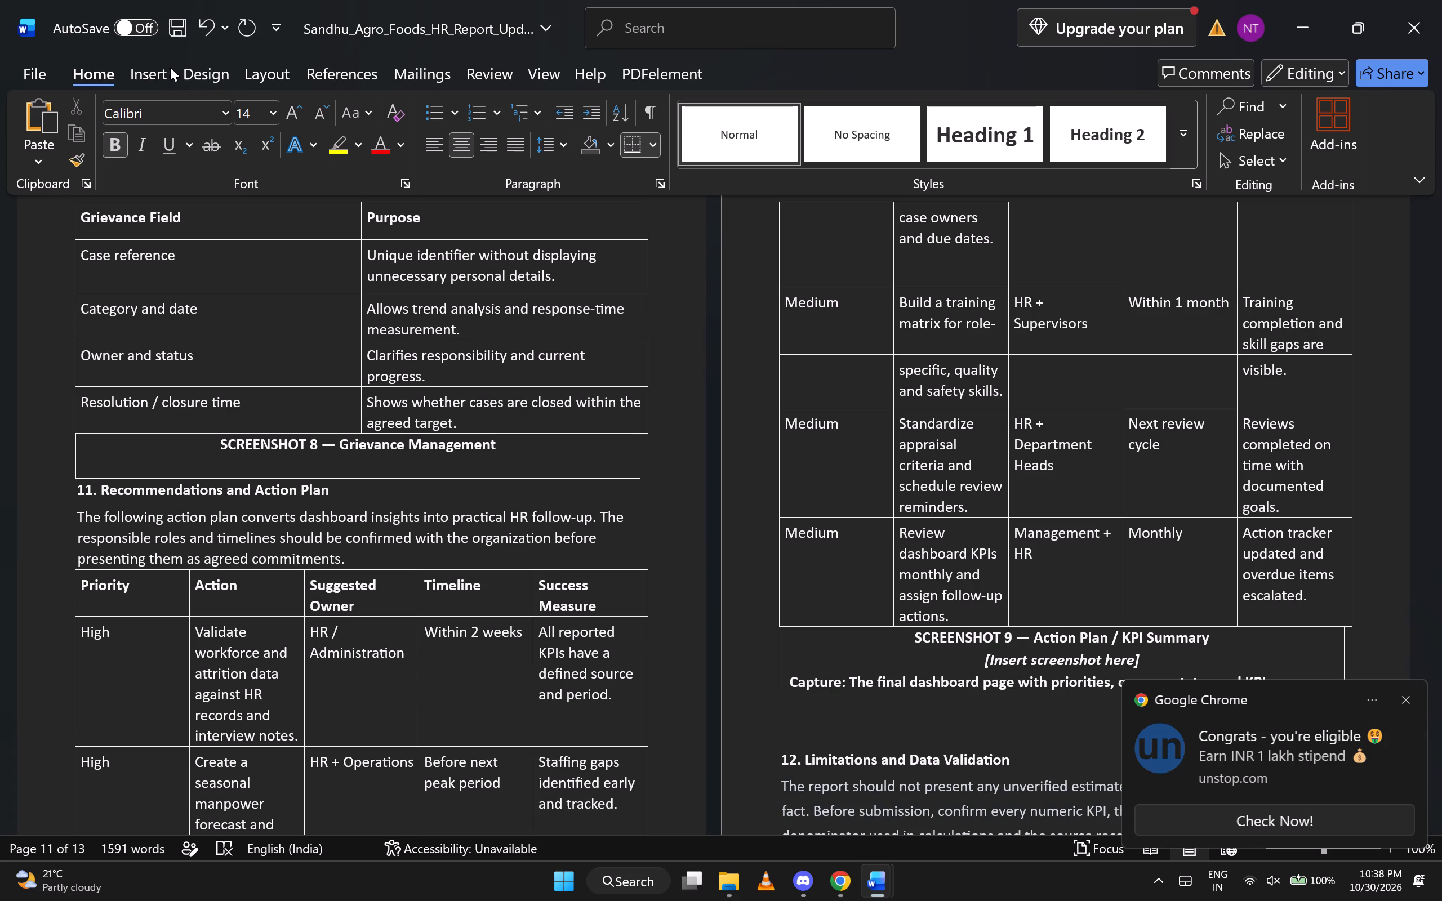
click(166, 67)
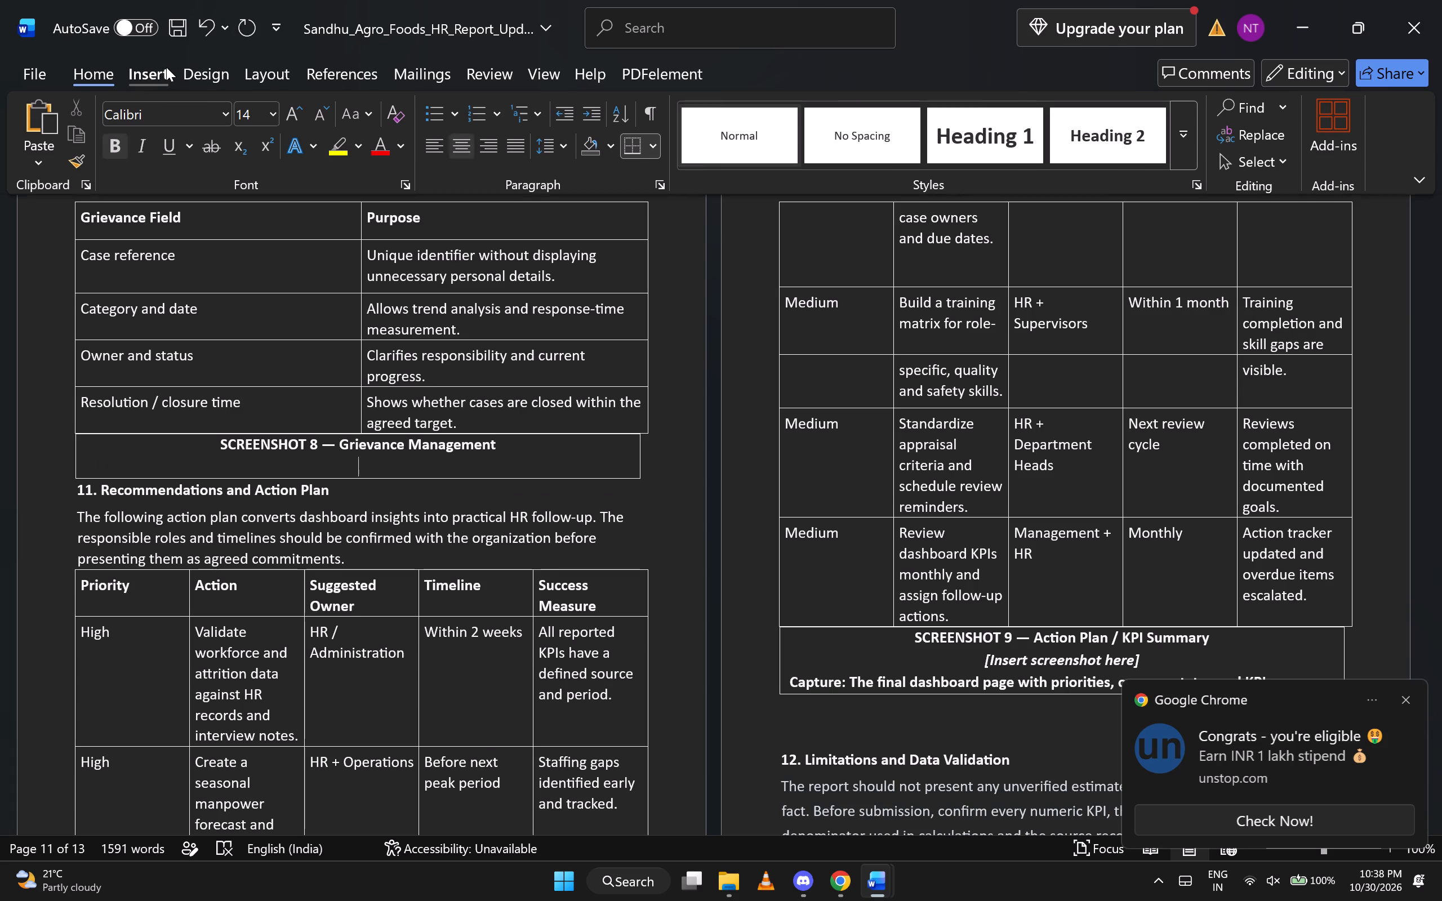
click(244, 139)
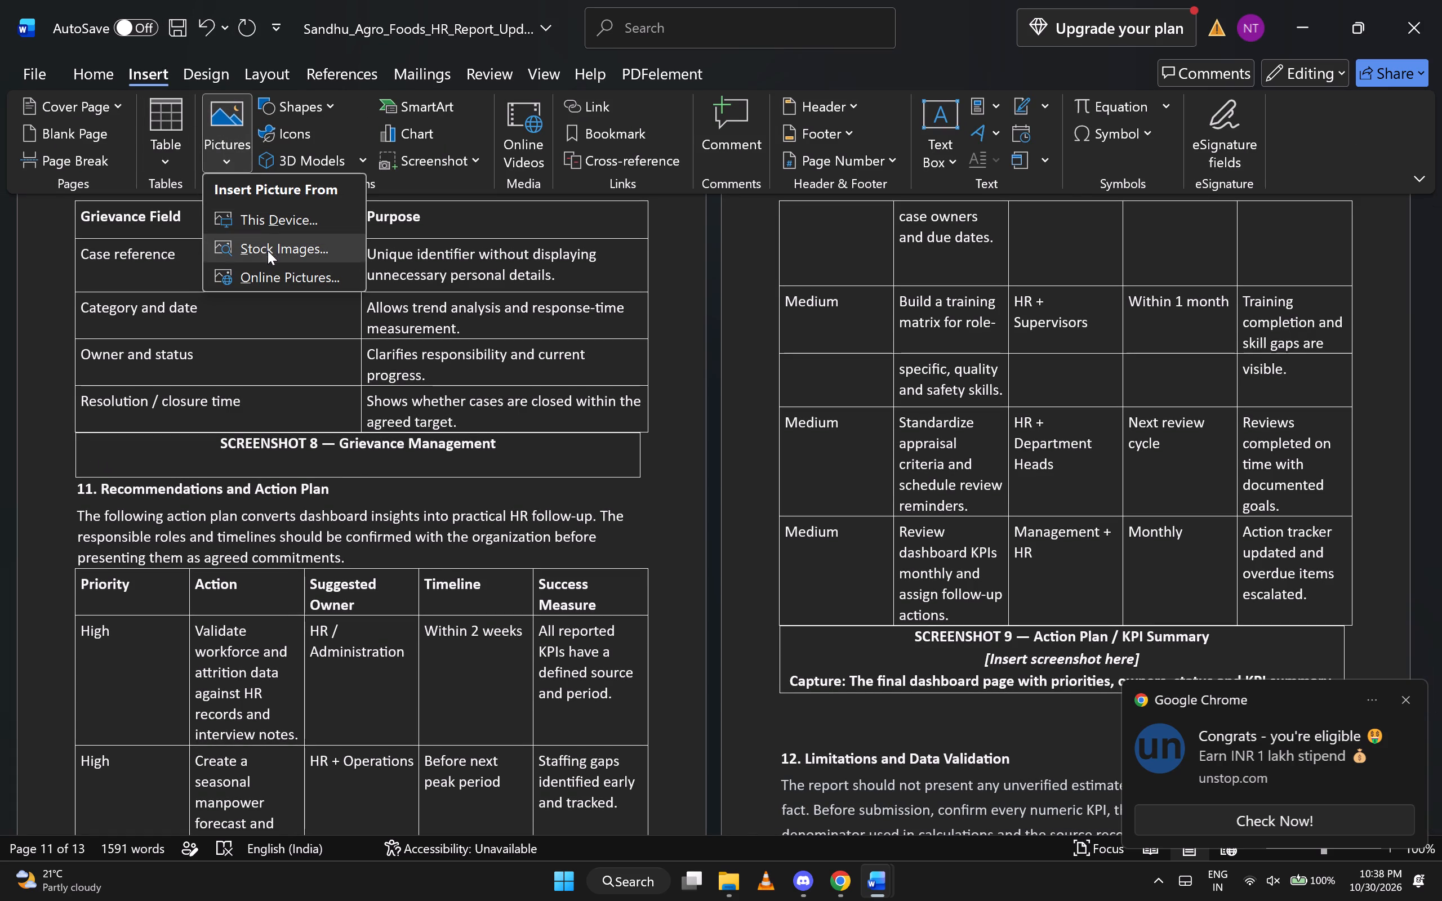
click(276, 217)
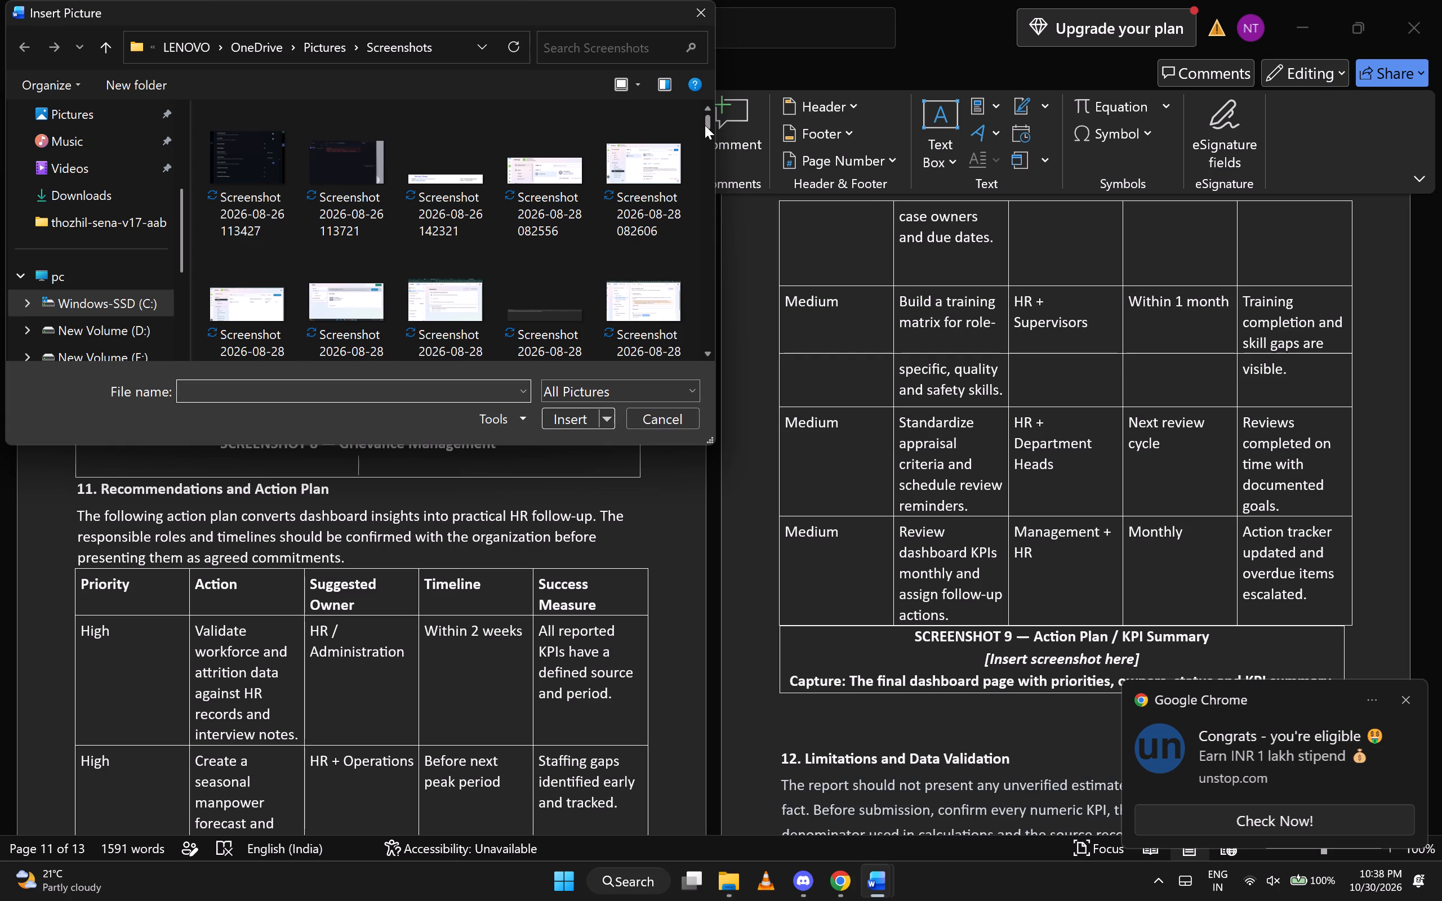
drag(705, 125, 704, 337)
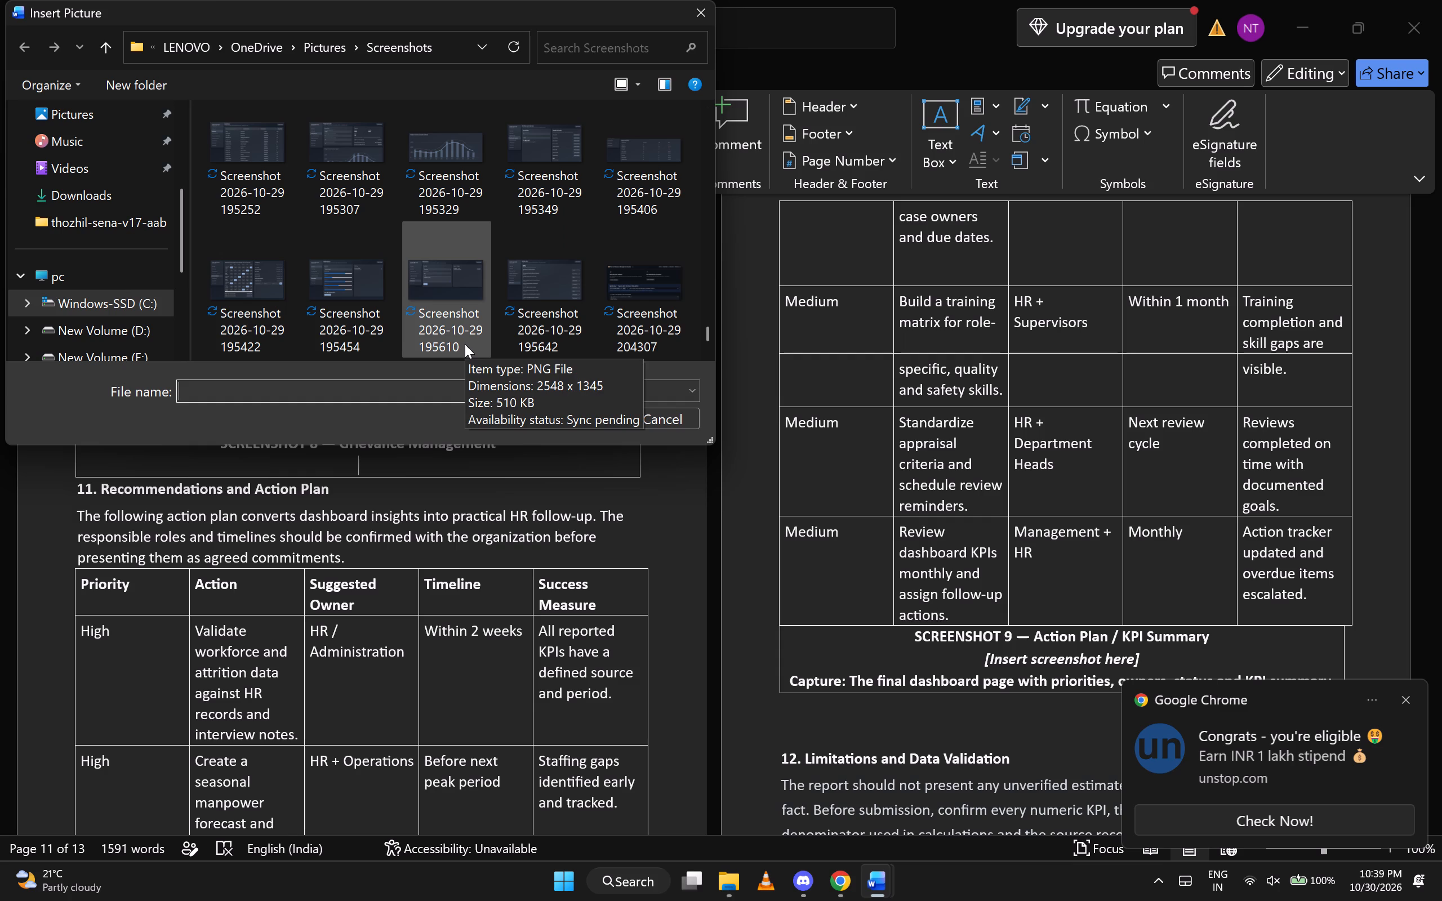
click(465, 344)
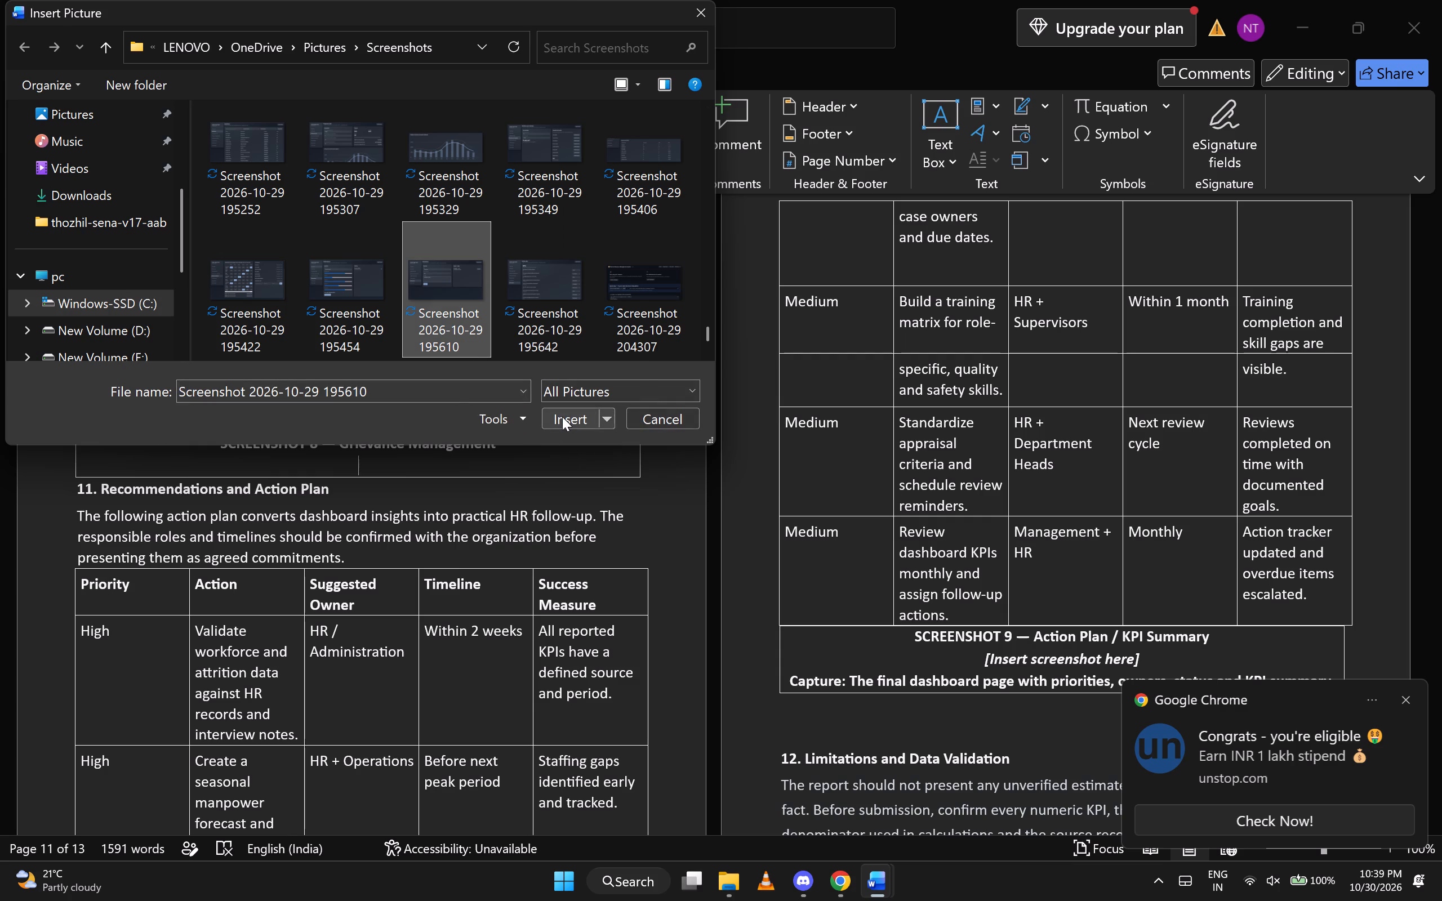
click(562, 417)
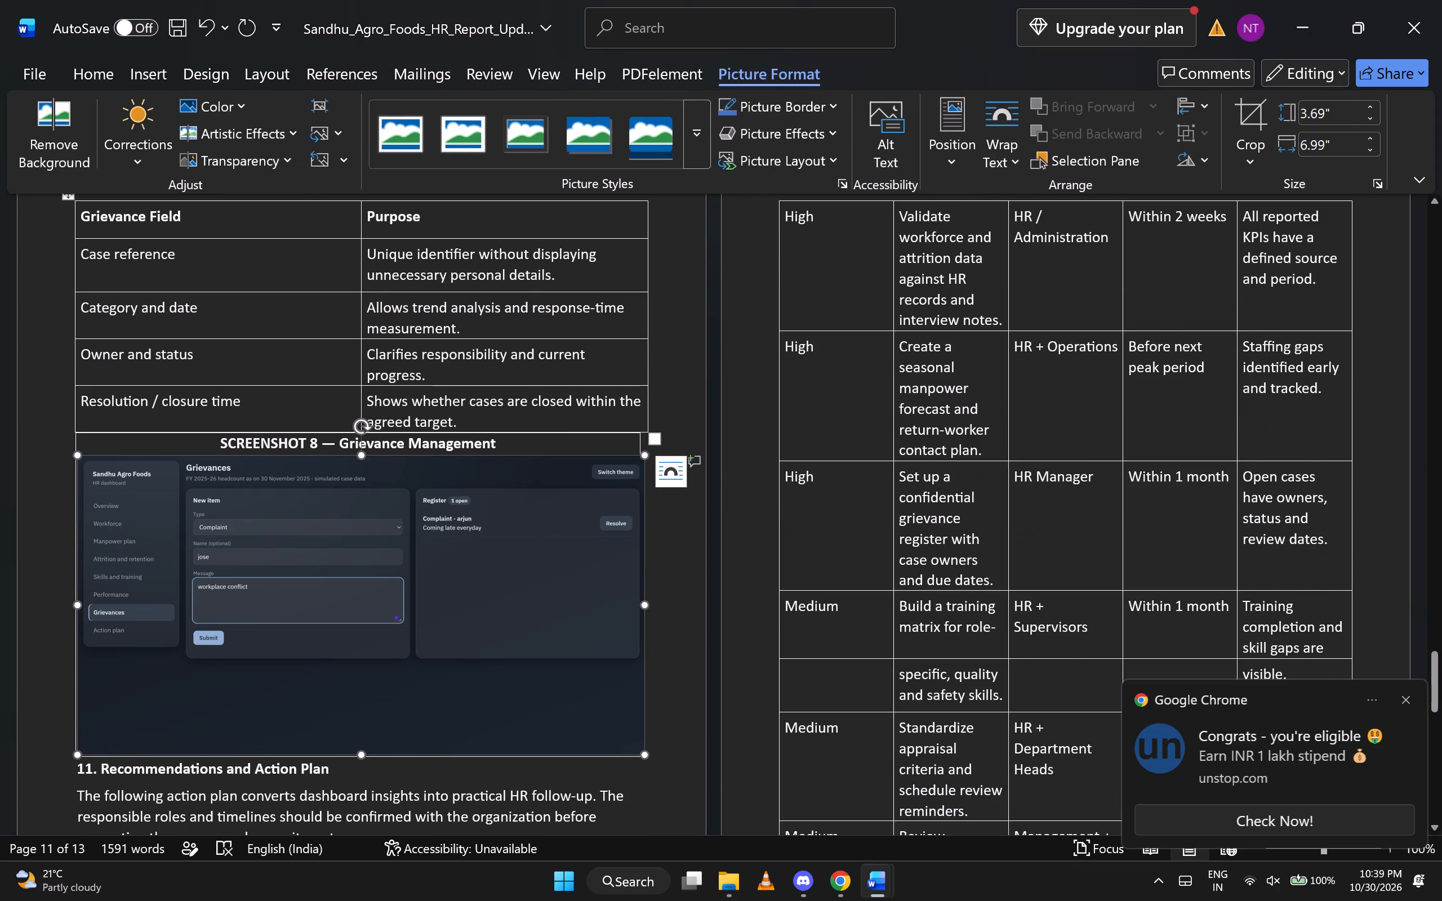
Add a blank line before the SCREENSHOT 9 Action Plan / KPI Summary caption to push it onto the next page.
scroll(562, 417, down, 4)
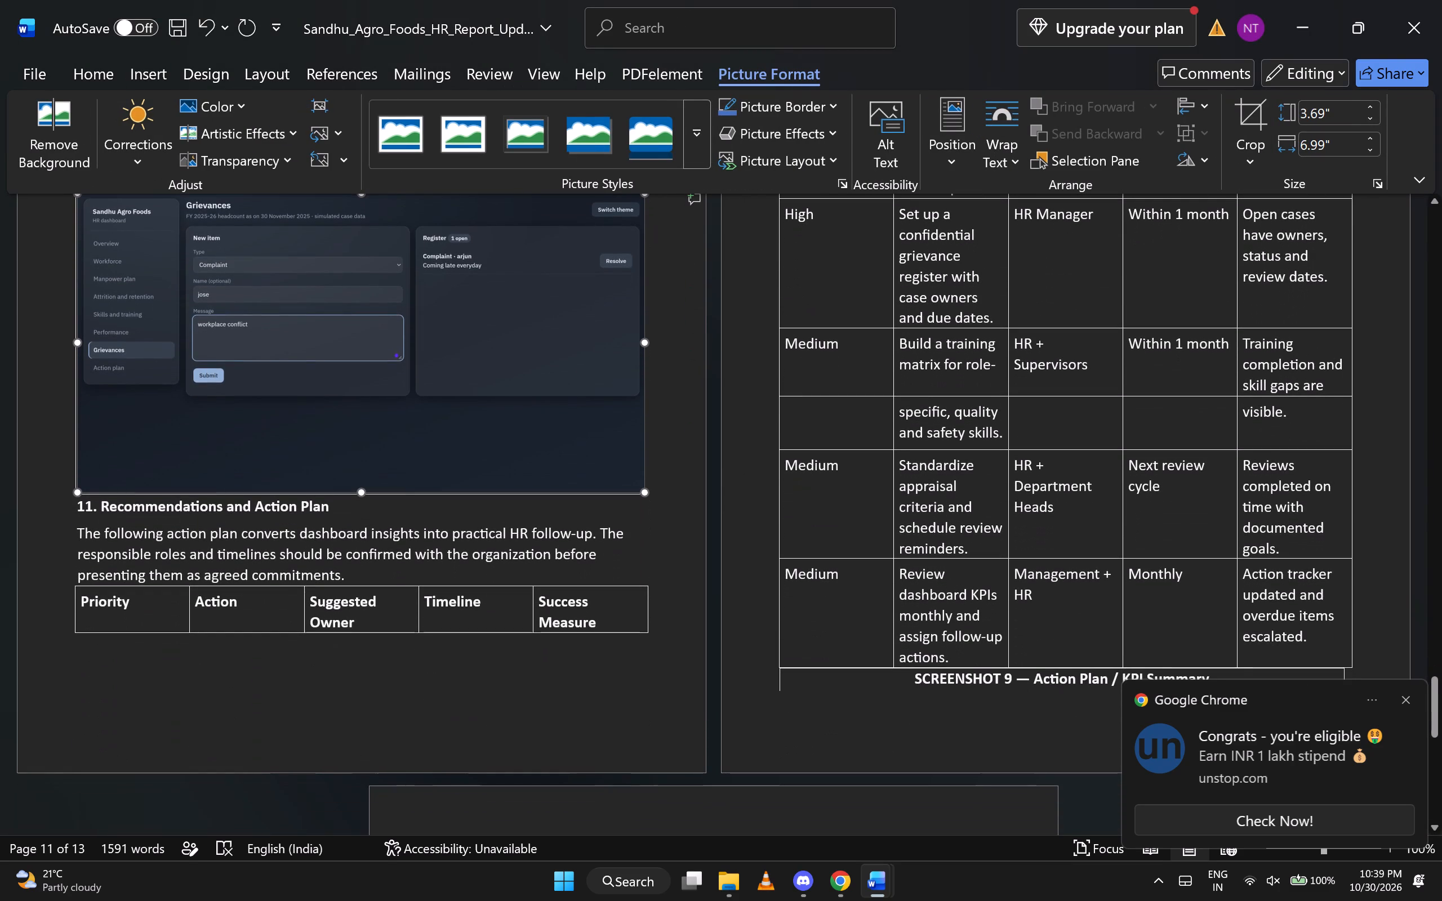
scroll(562, 417, down, 2)
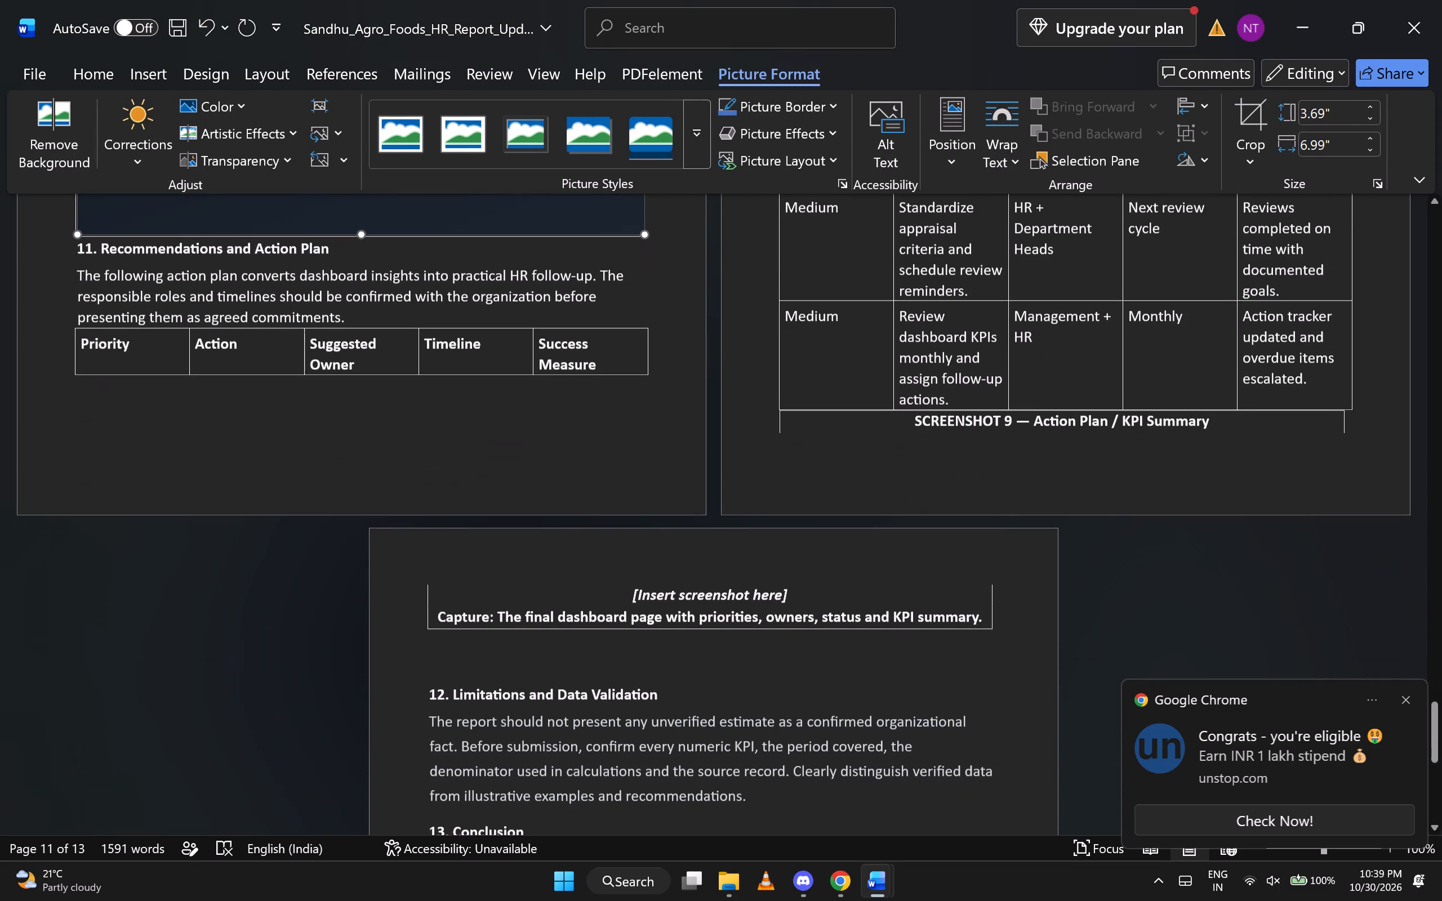
click(906, 426)
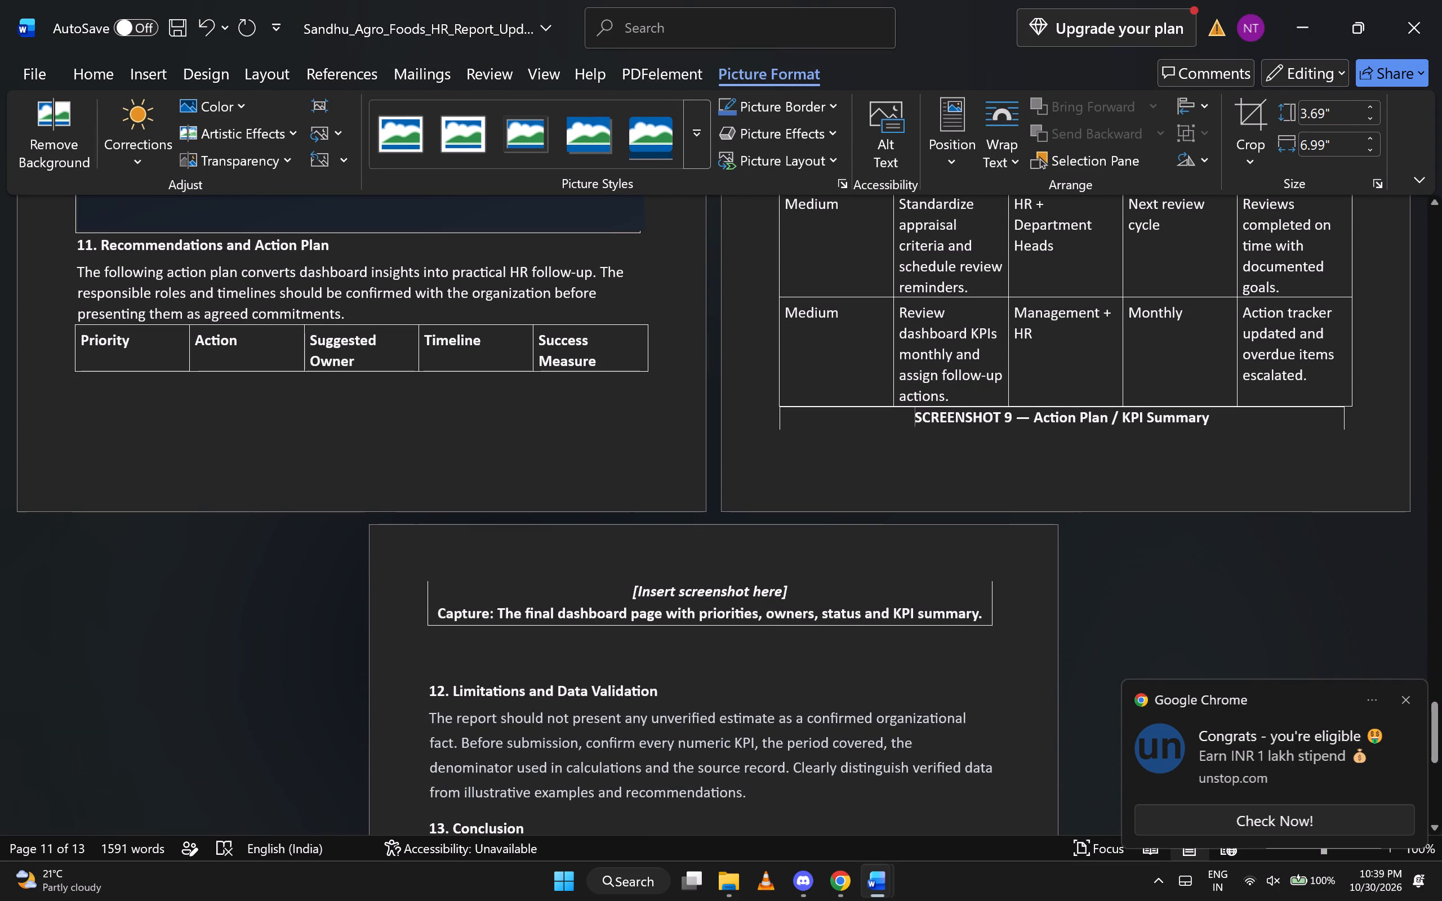
key(Return)
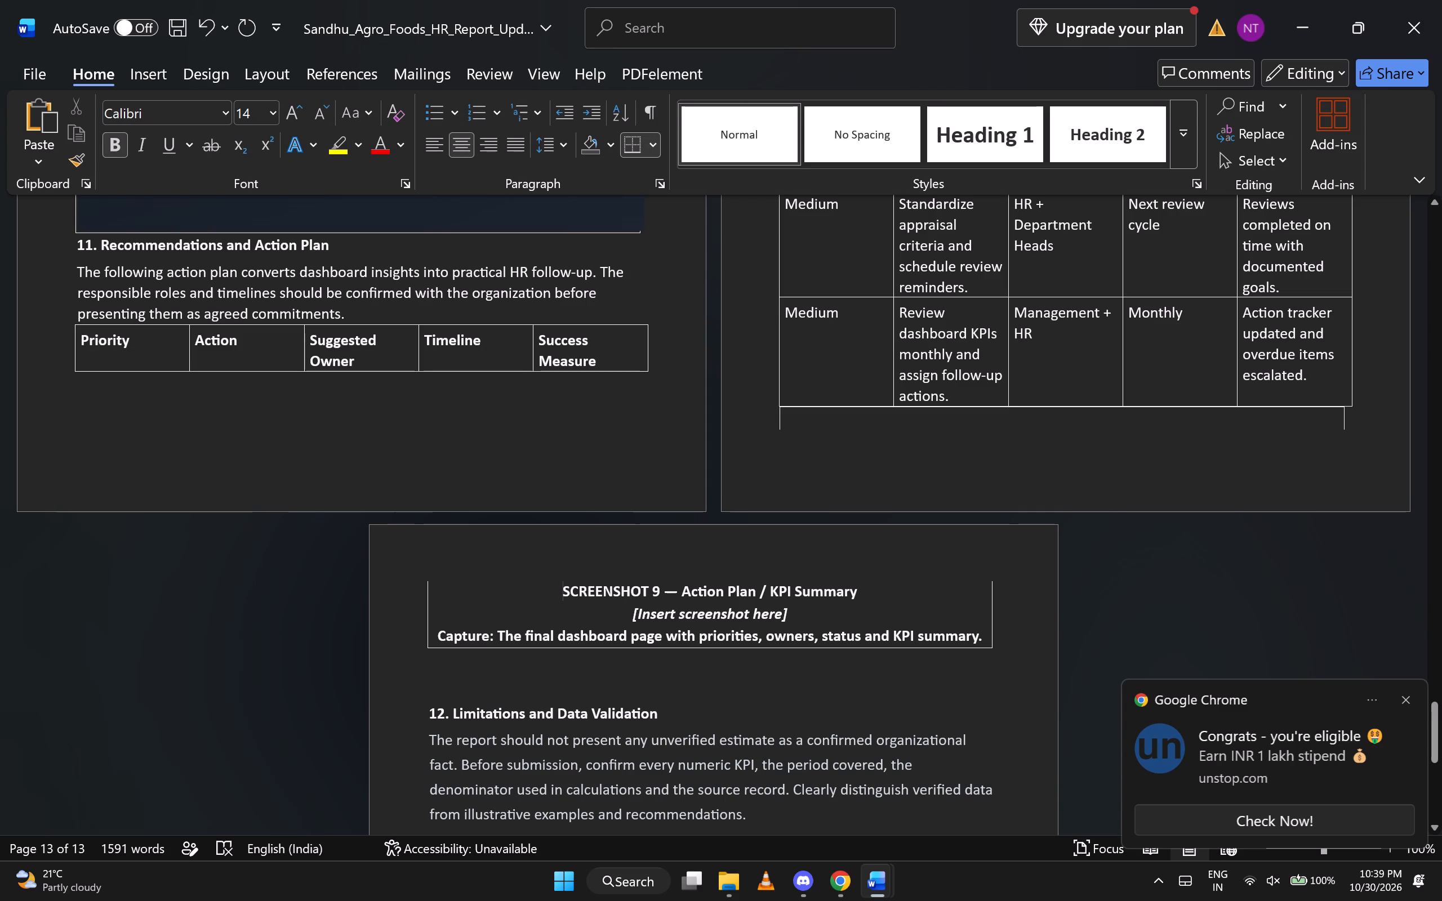
Replace the "[Insert screenshot here]" placeholder and Capture instruction beneath the SCREENSHOT 9 caption with a blank line.
drag(985, 637, 677, 618)
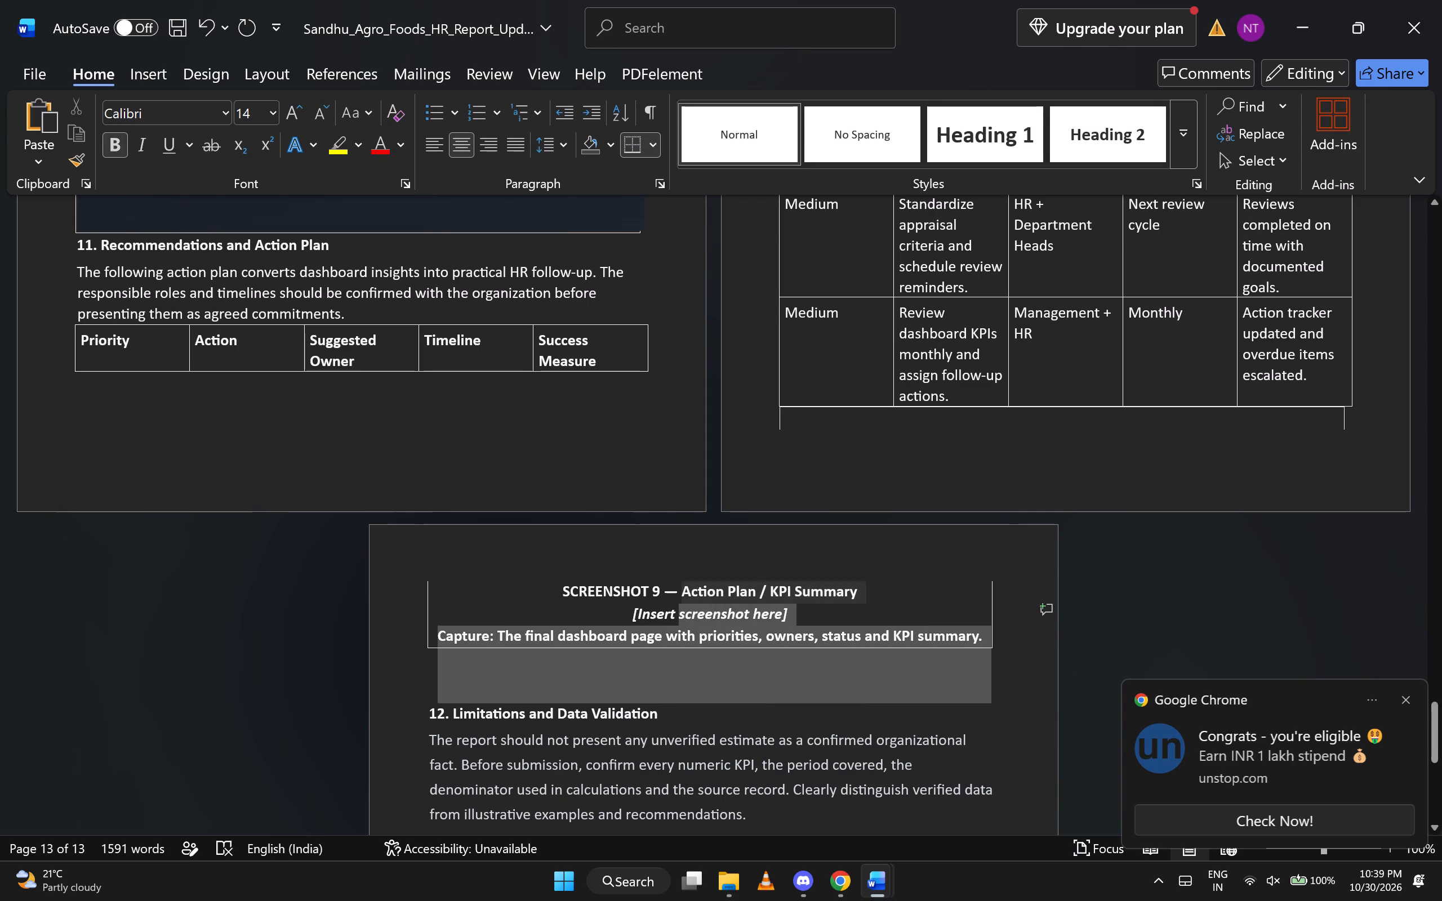
drag(677, 618, 629, 619)
drag(629, 619, 630, 621)
key(BackSpace)
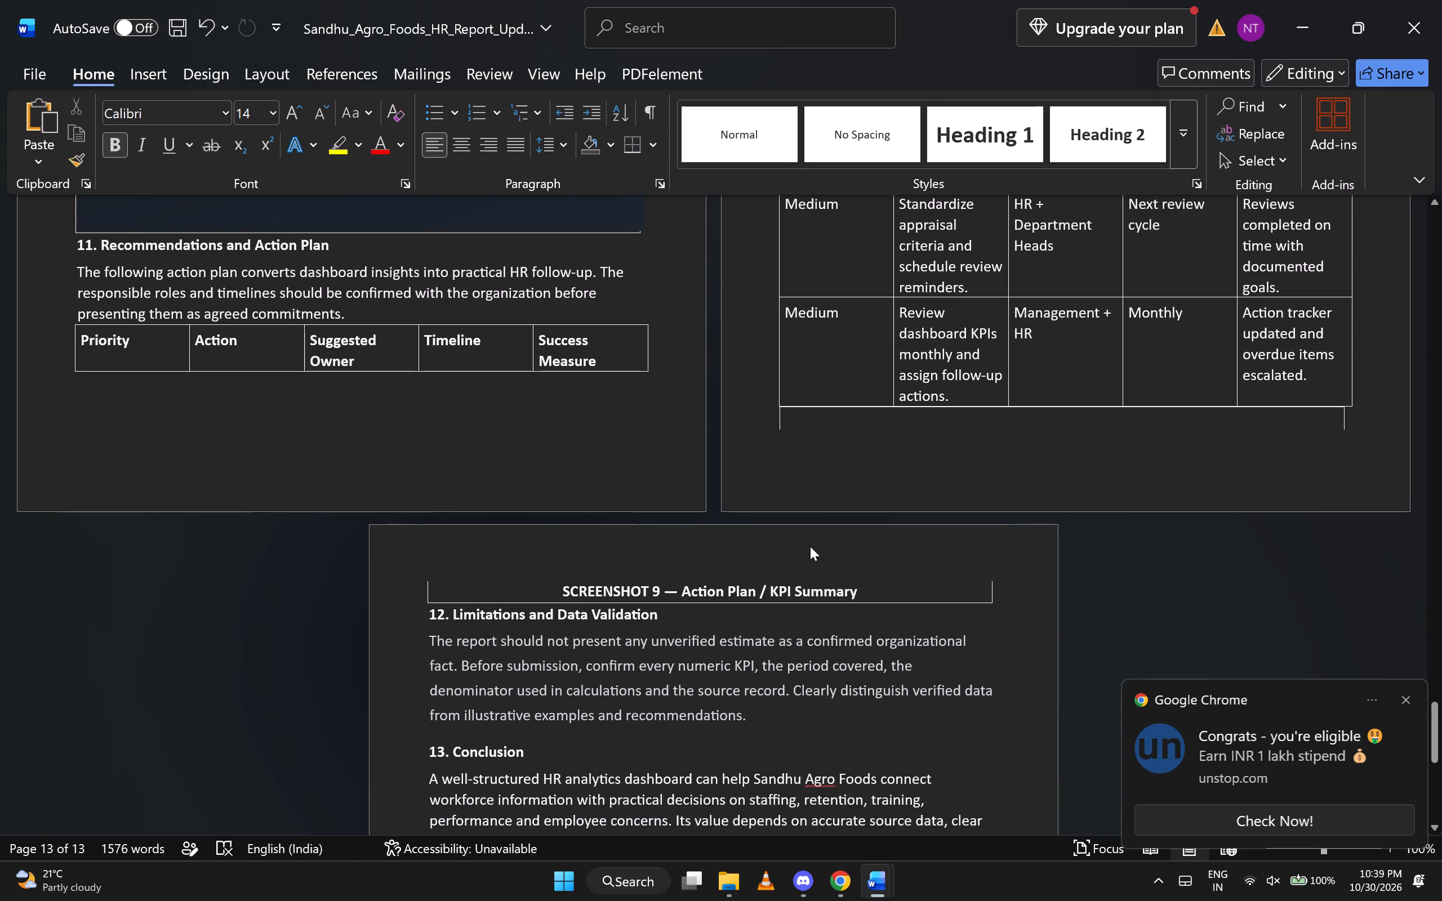
click(872, 589)
key(Return)
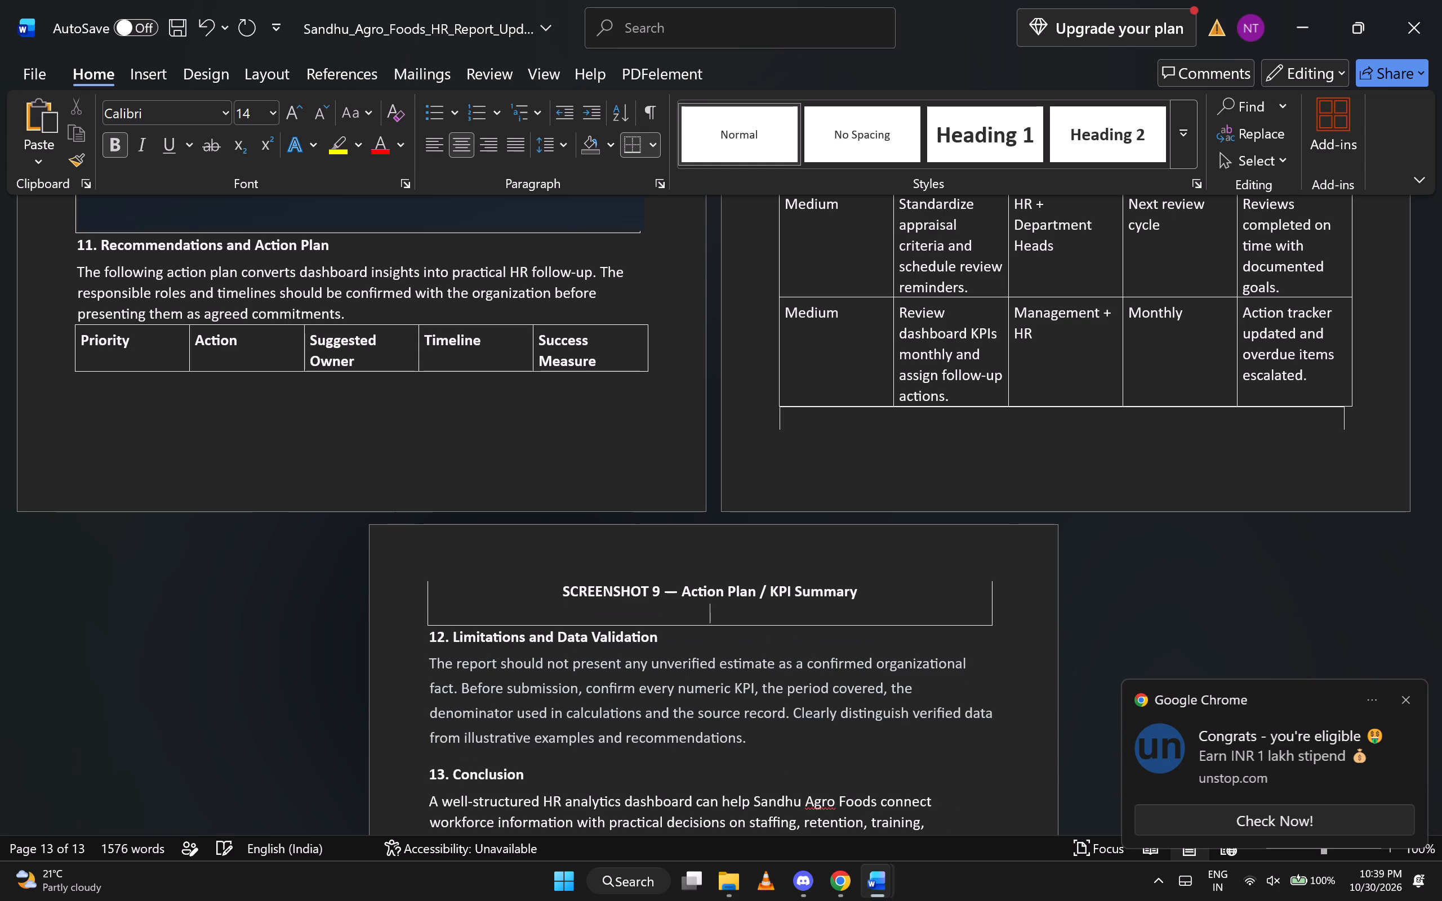
click(147, 72)
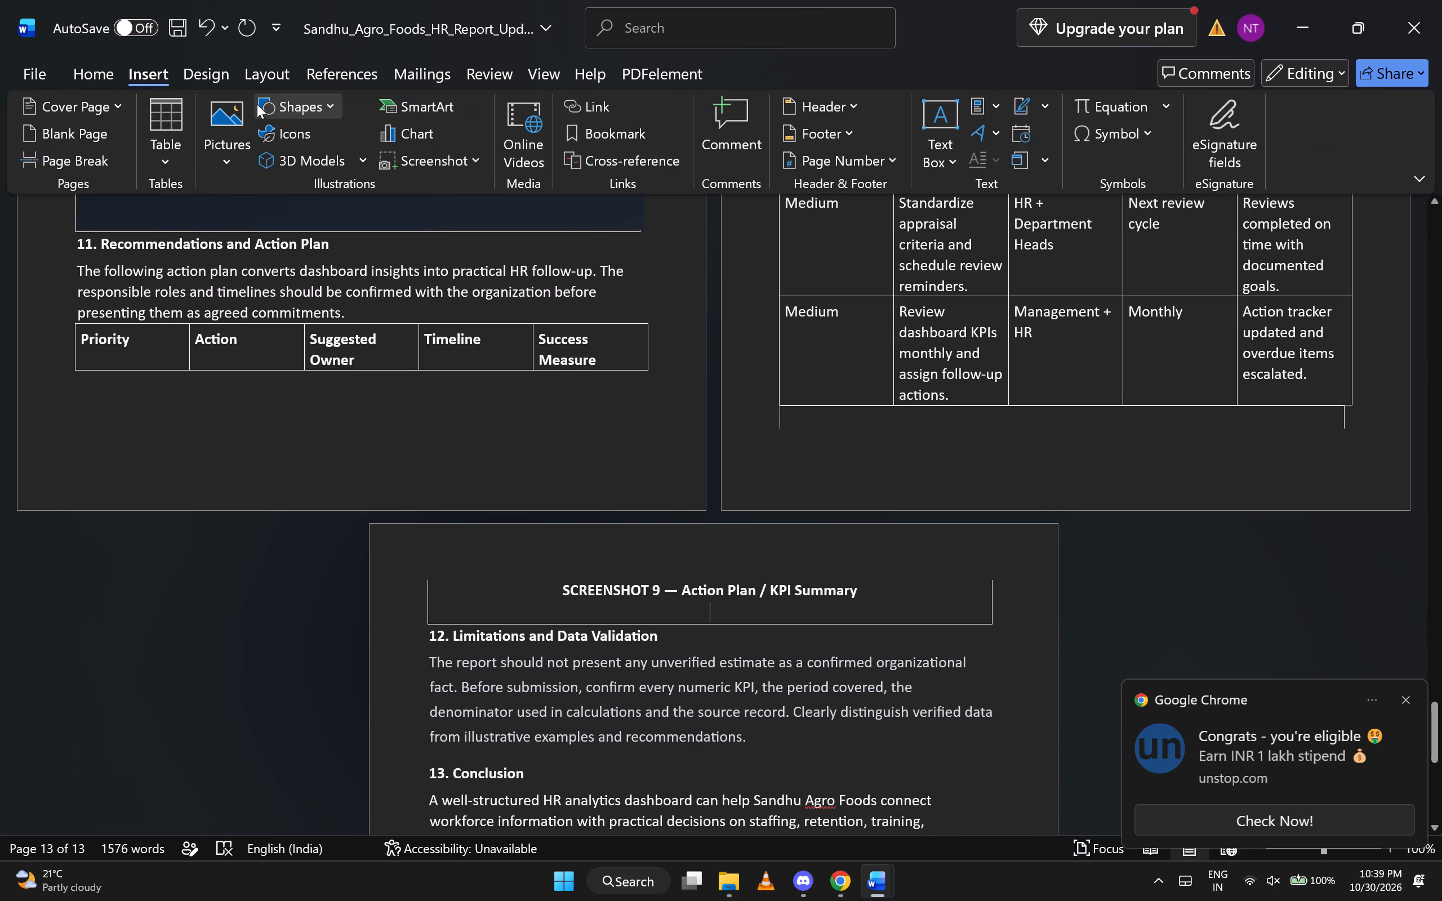
click(235, 126)
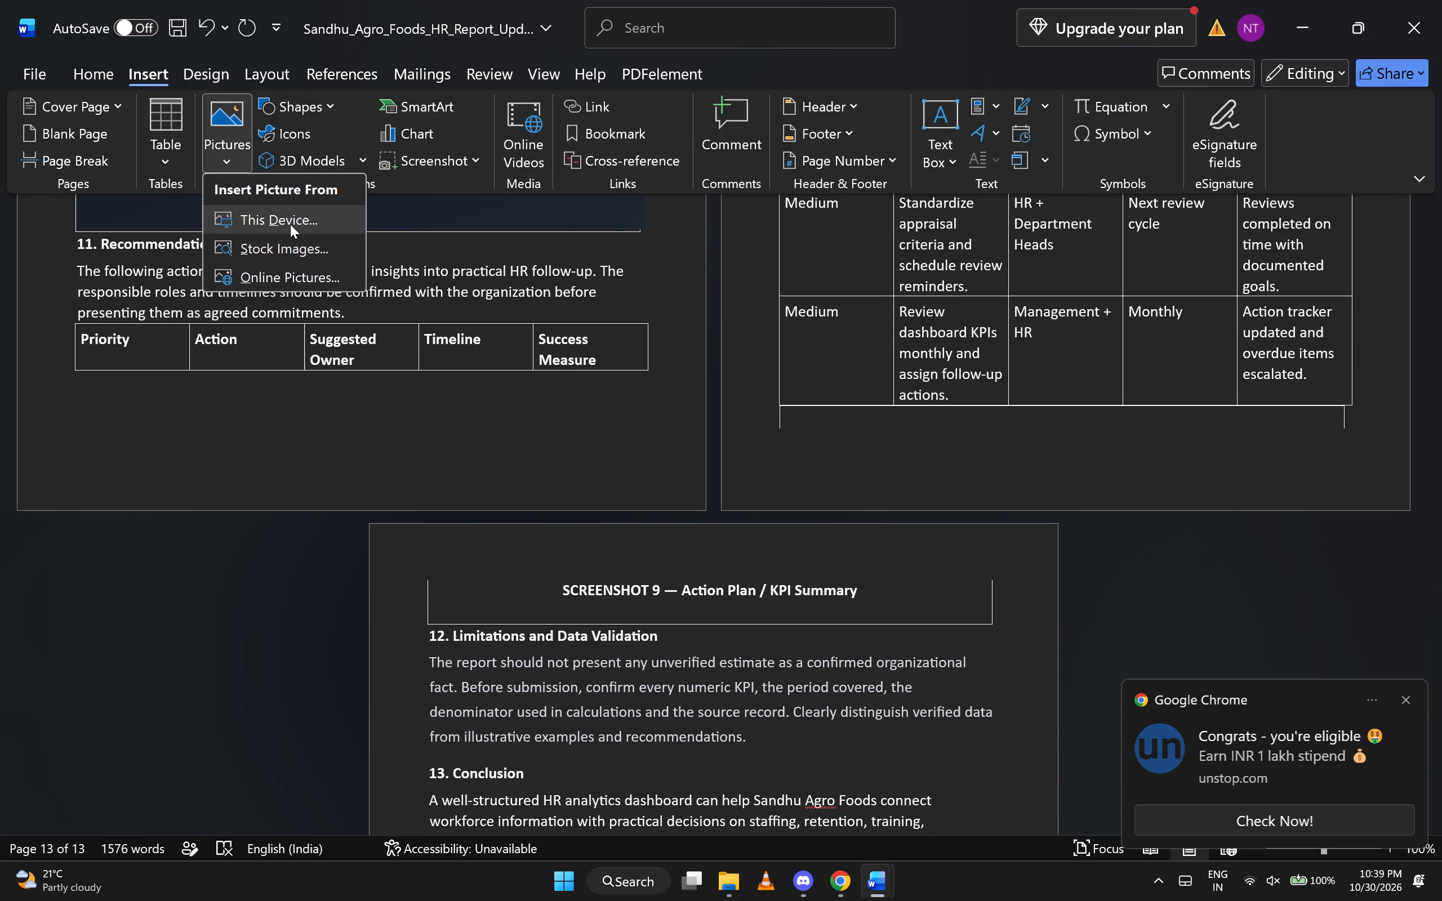
click(290, 224)
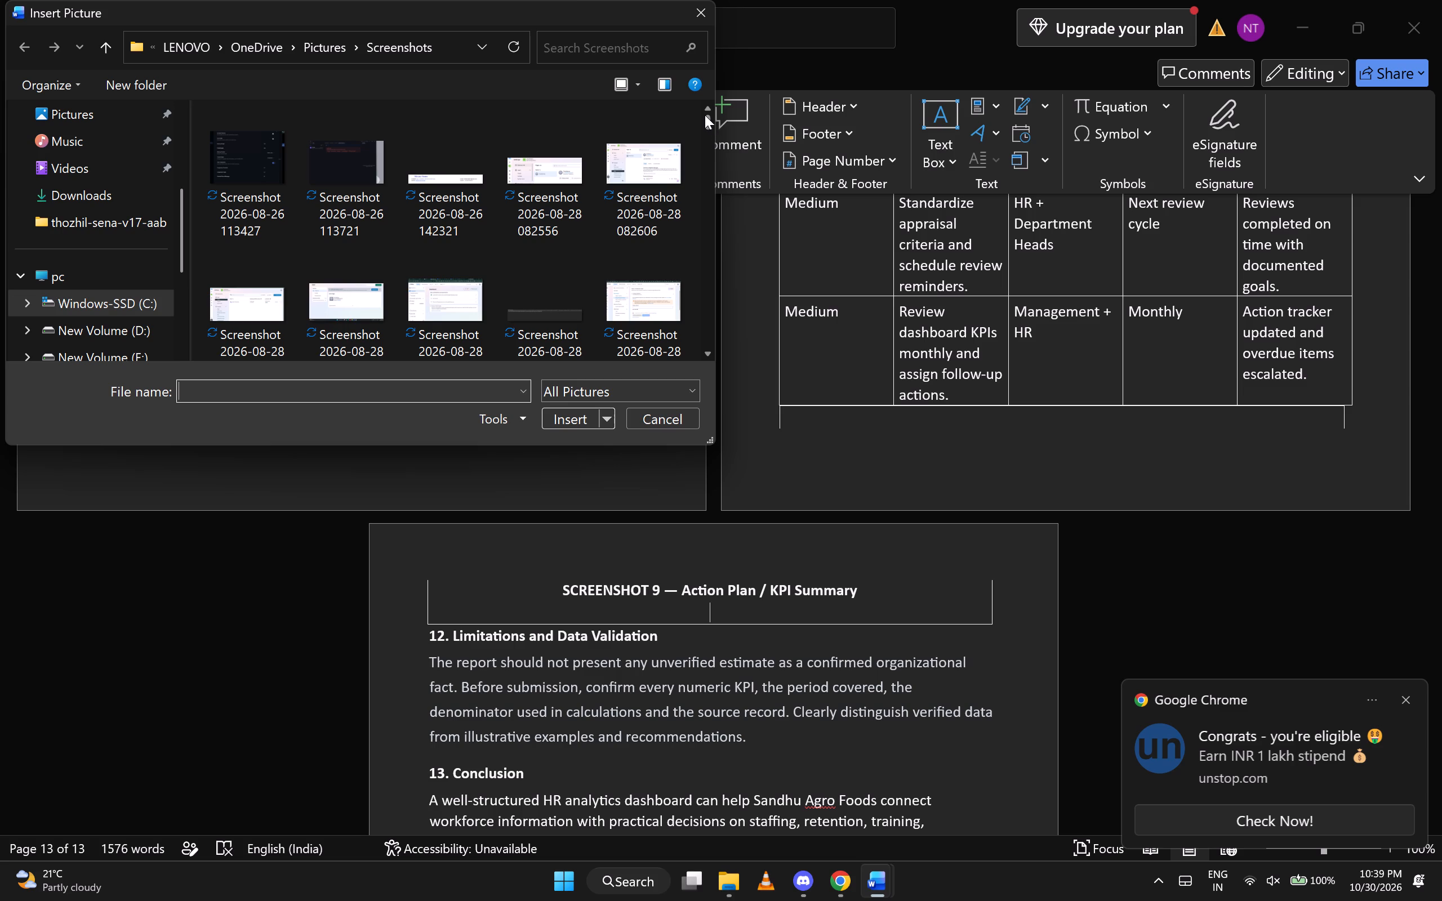
drag(705, 123, 677, 289)
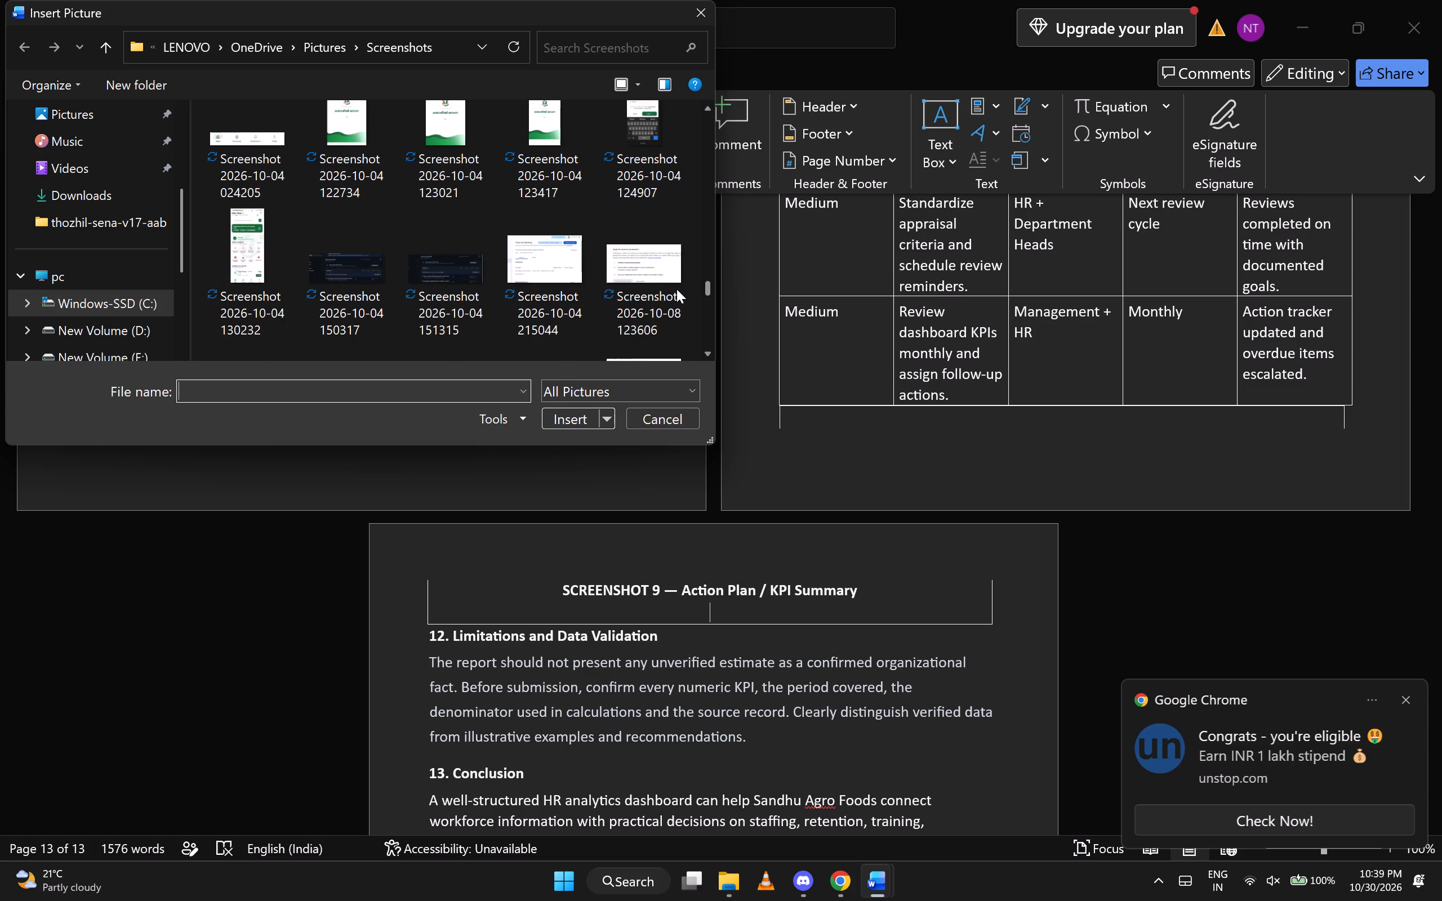
drag(677, 289, 684, 301)
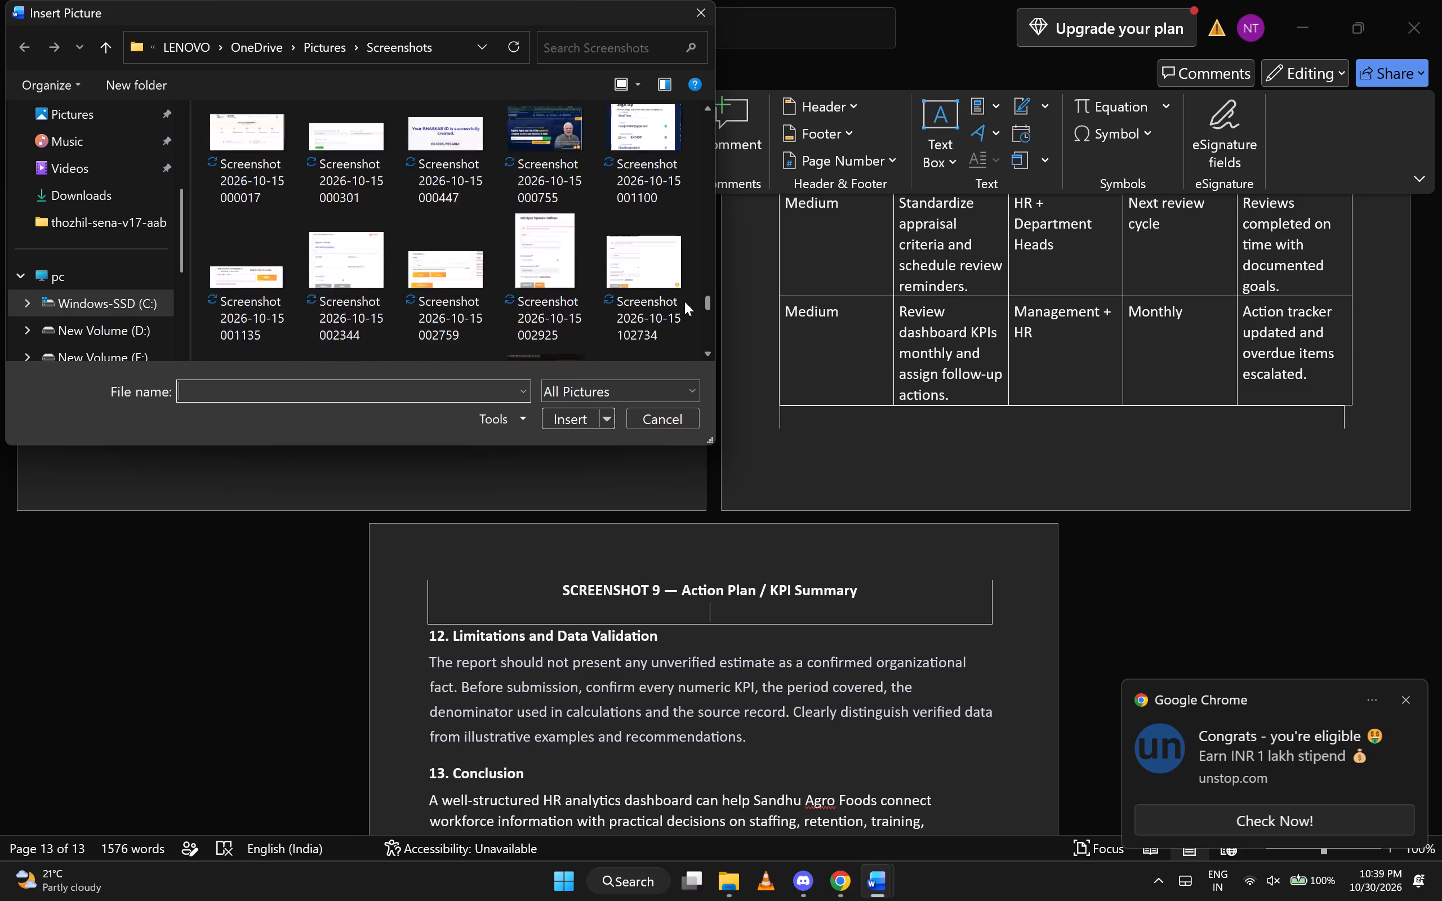
drag(684, 301, 686, 314)
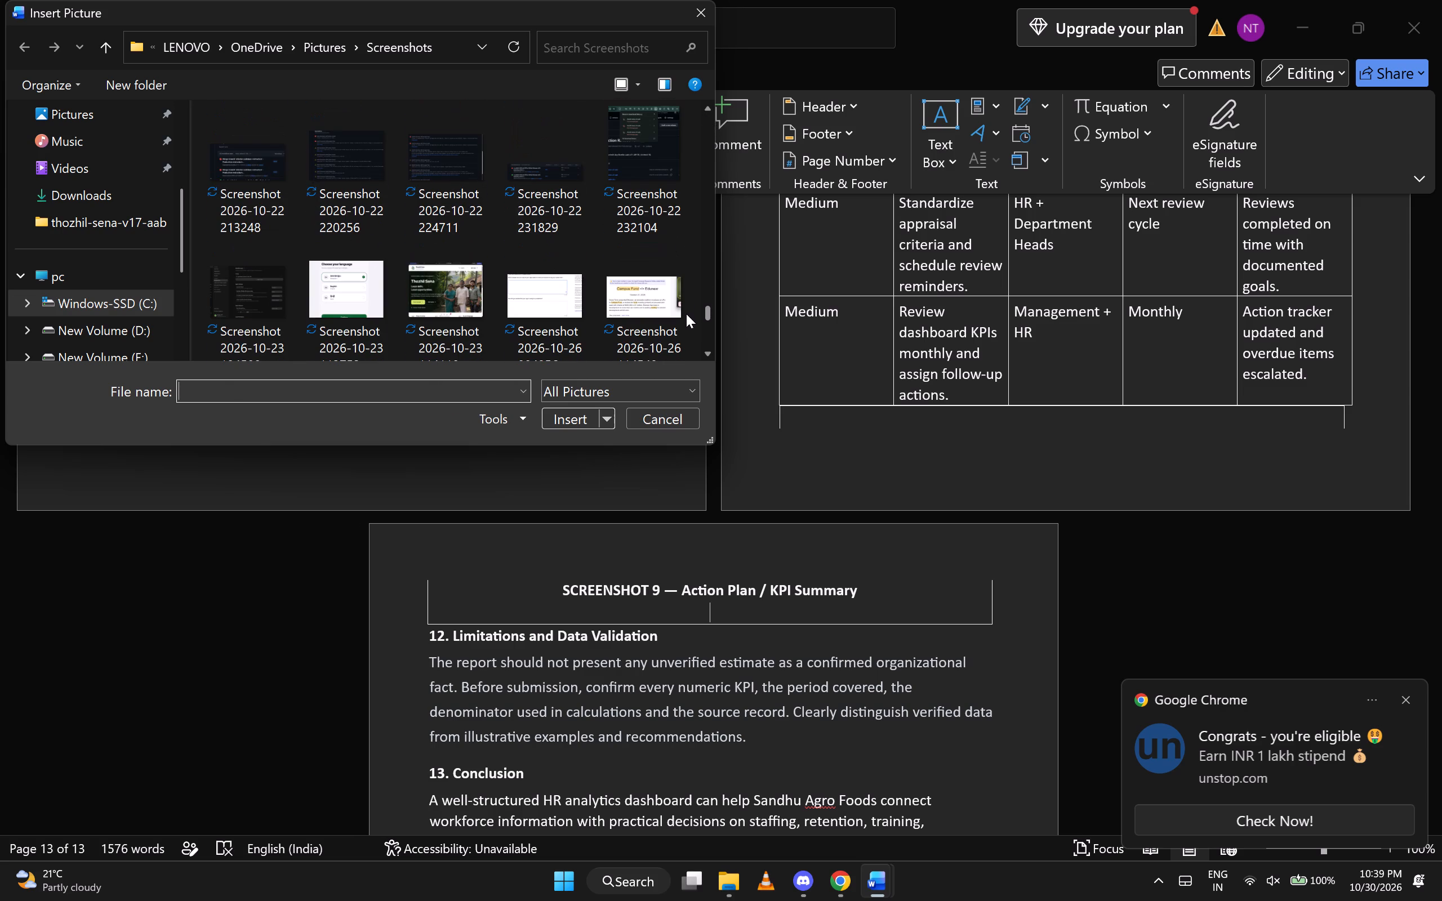
drag(686, 314, 692, 320)
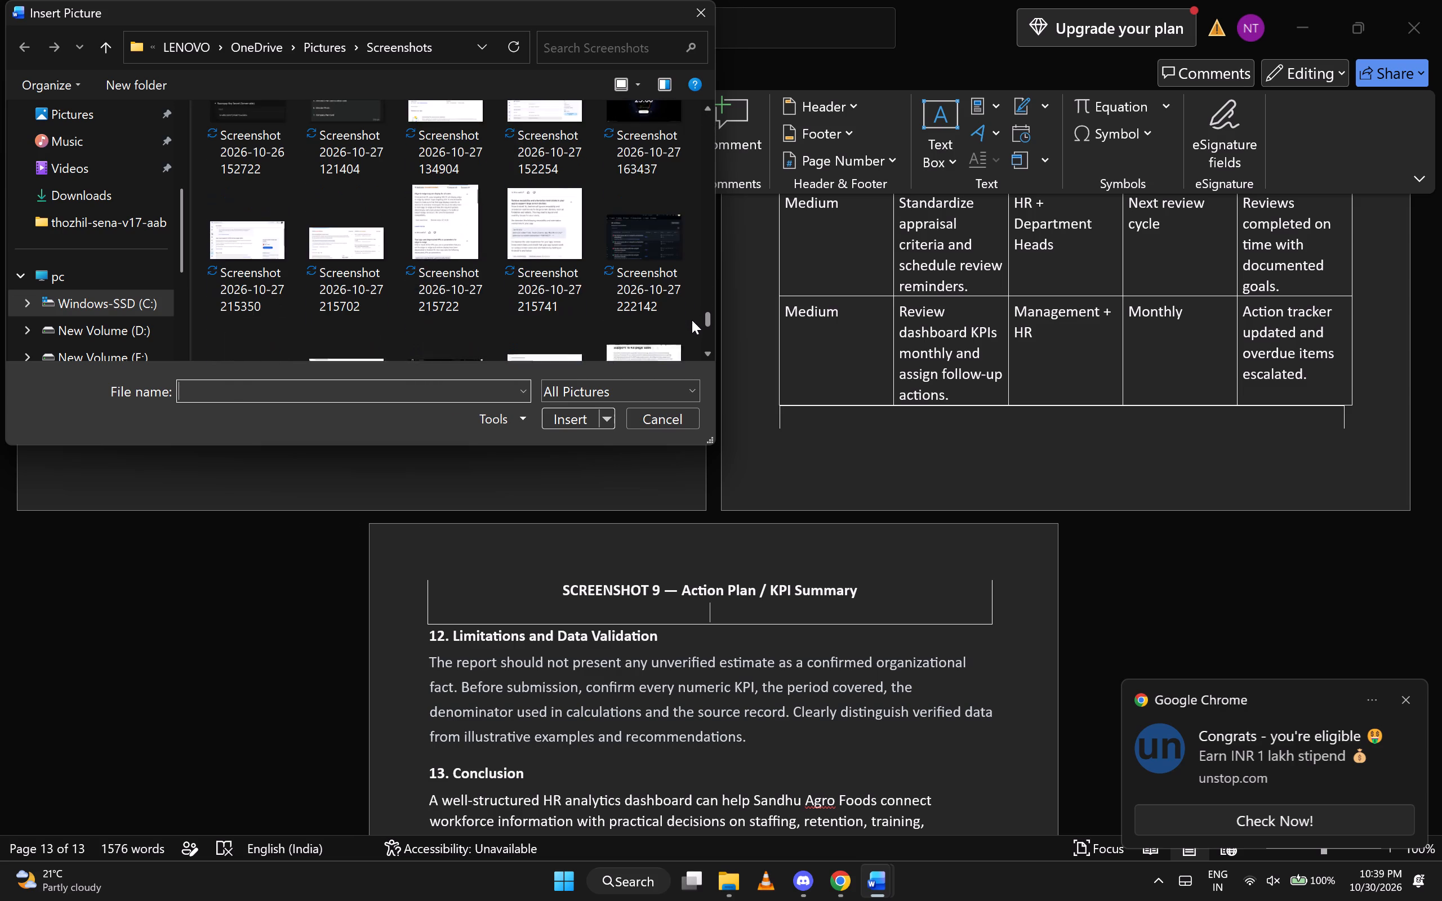
drag(692, 320, 696, 327)
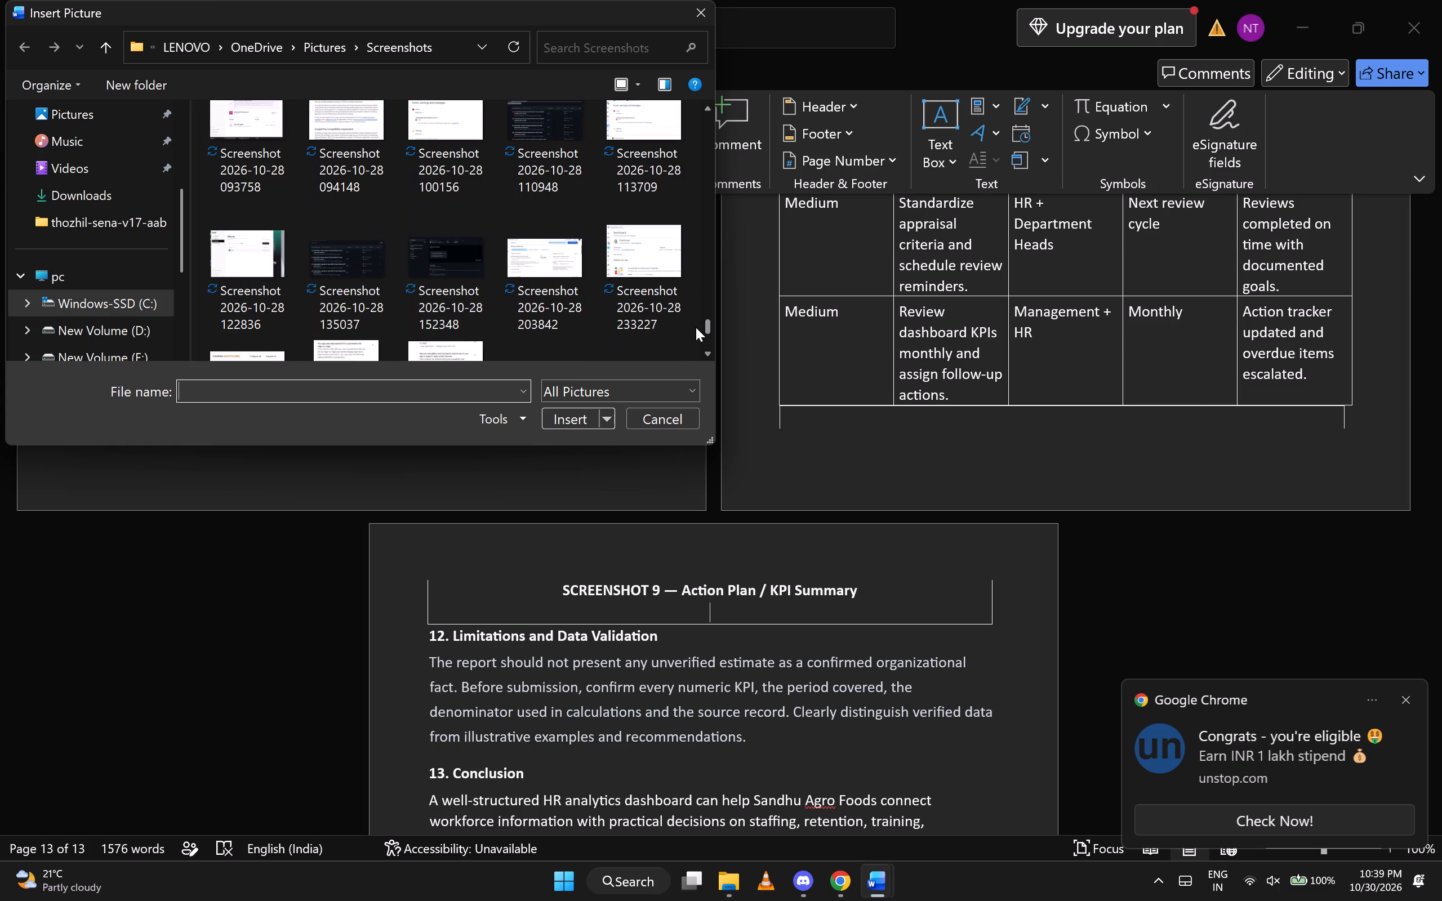
drag(696, 327, 705, 331)
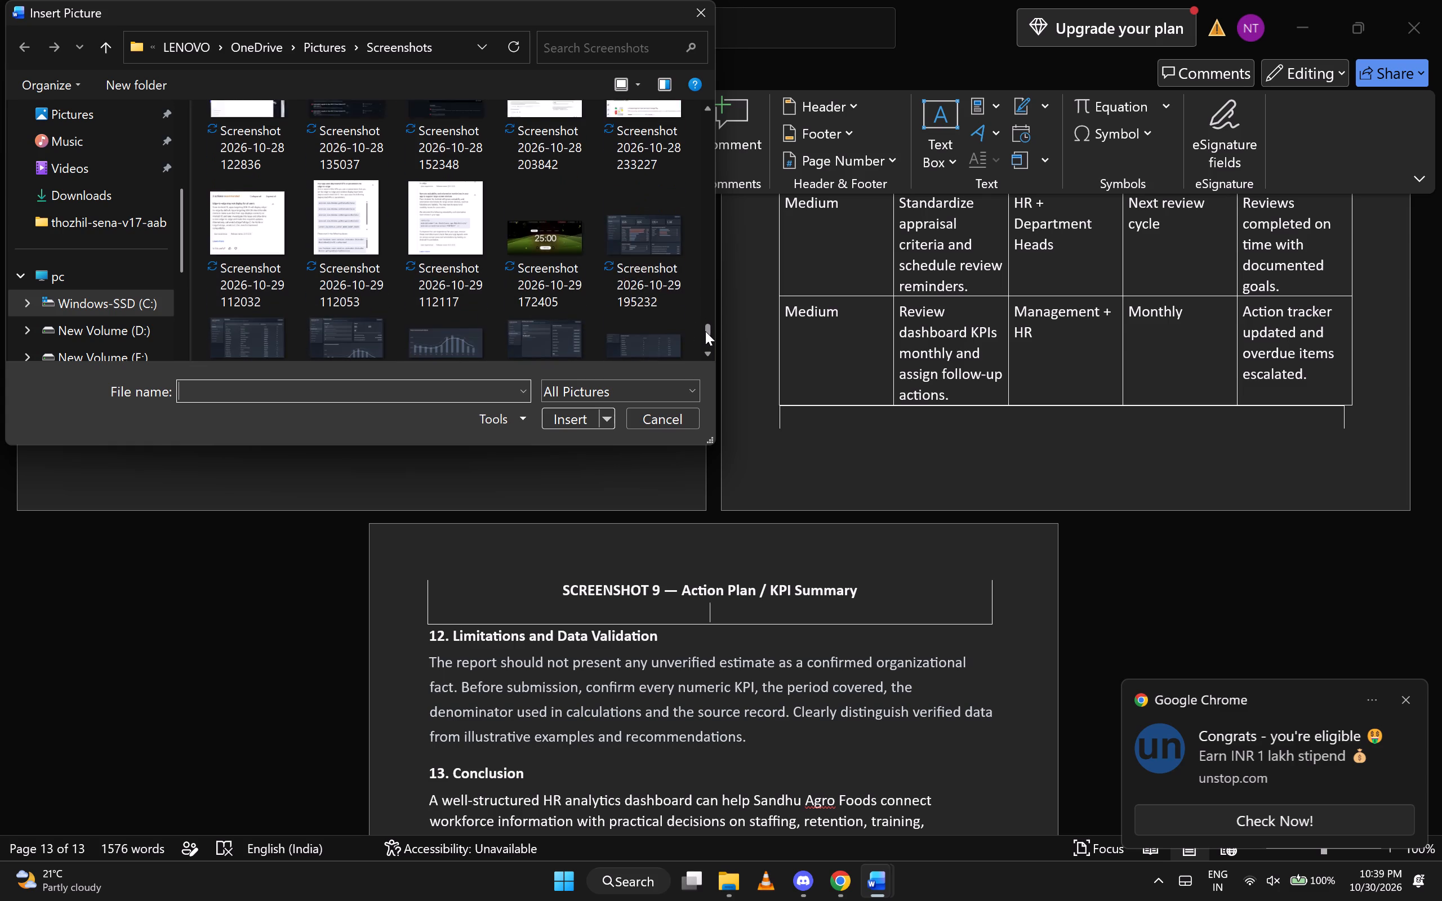
drag(705, 331, 705, 332)
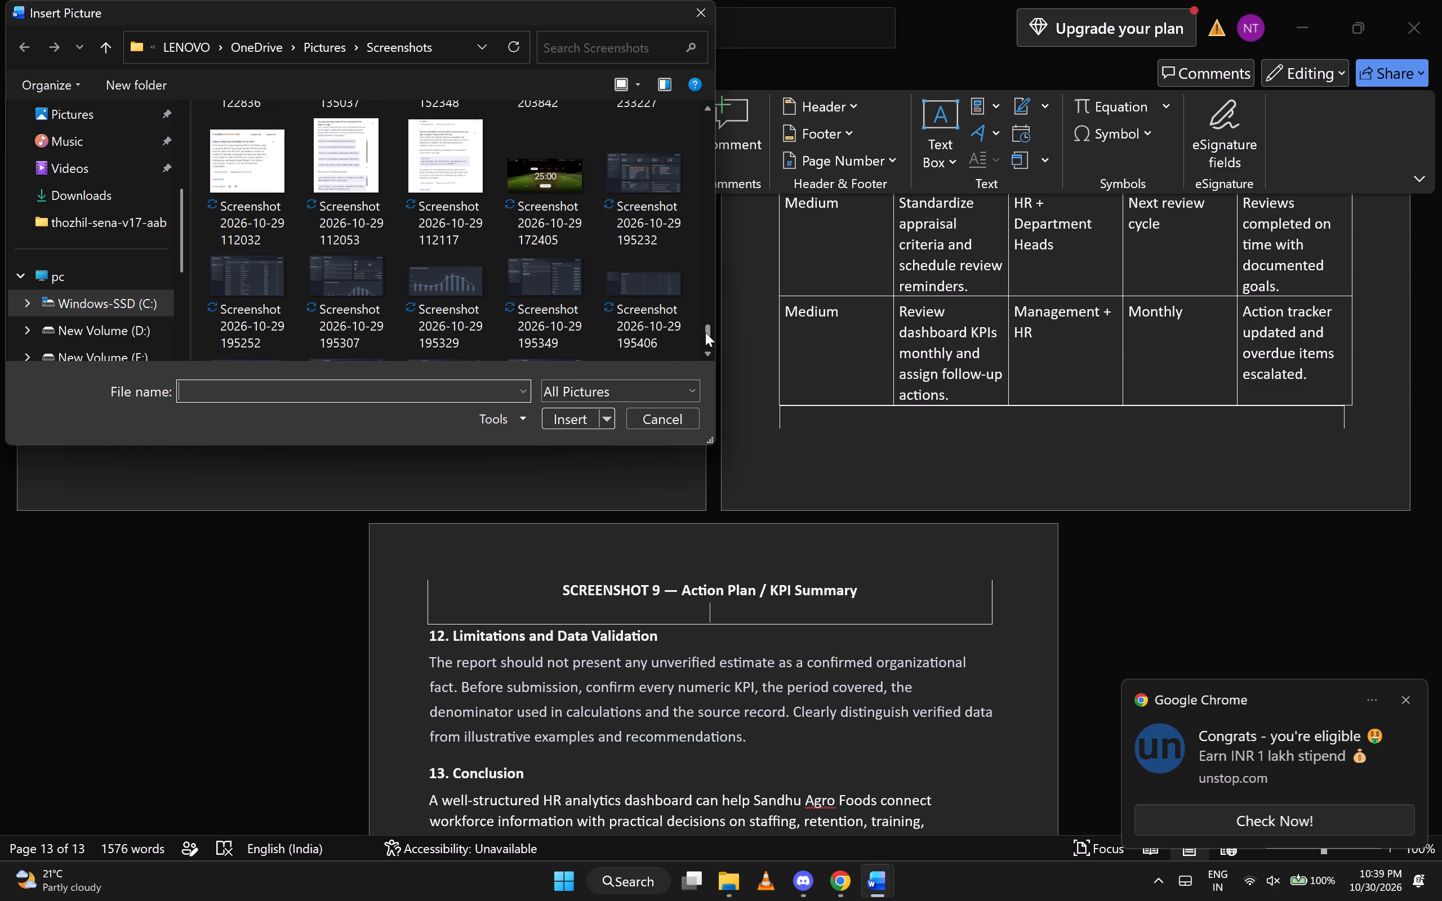
click(705, 332)
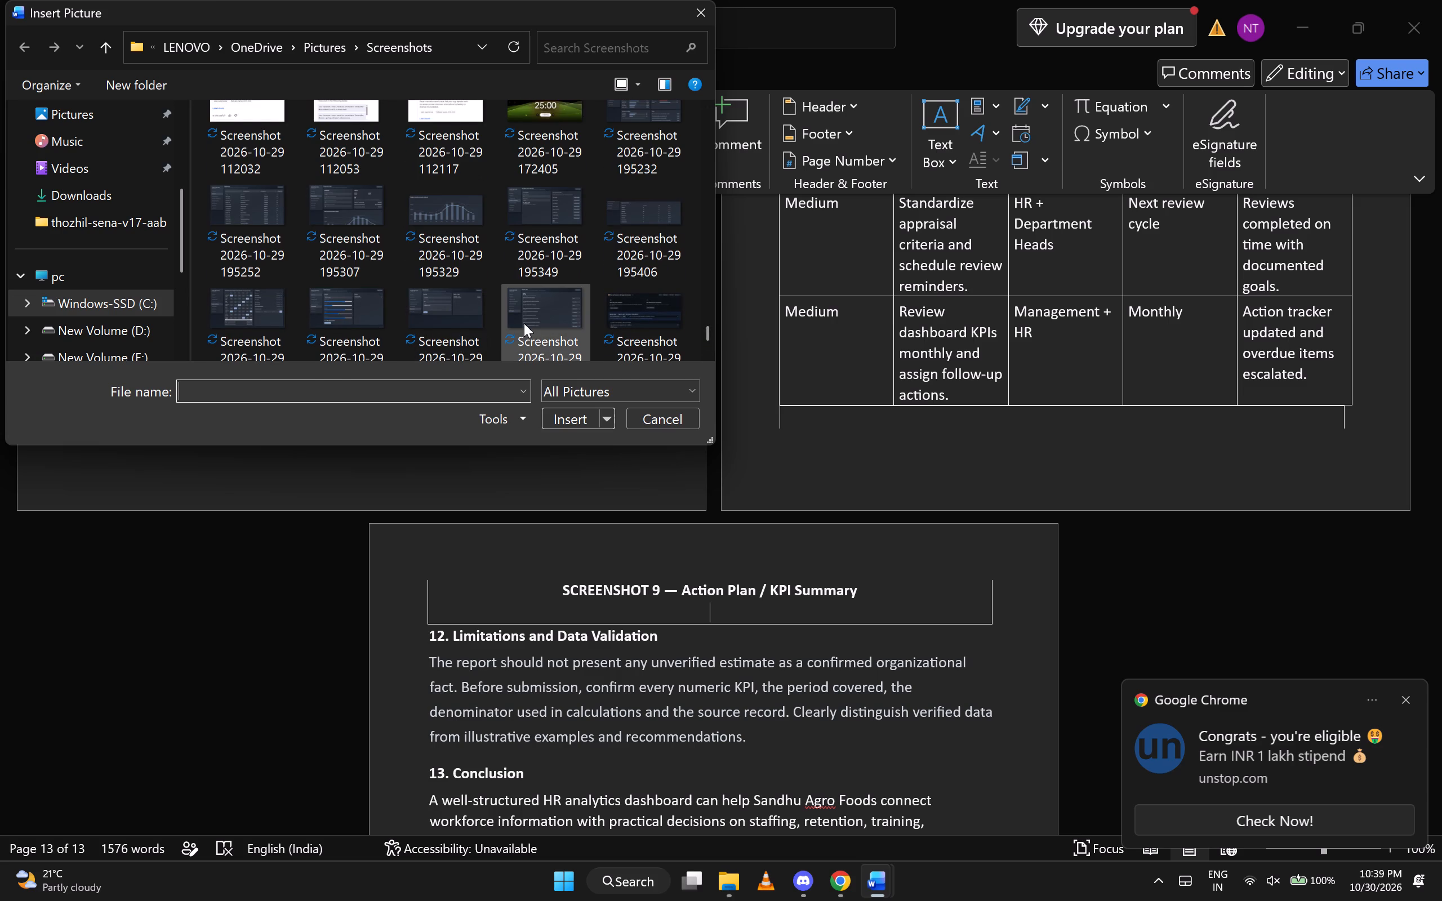
click(524, 323)
click(576, 421)
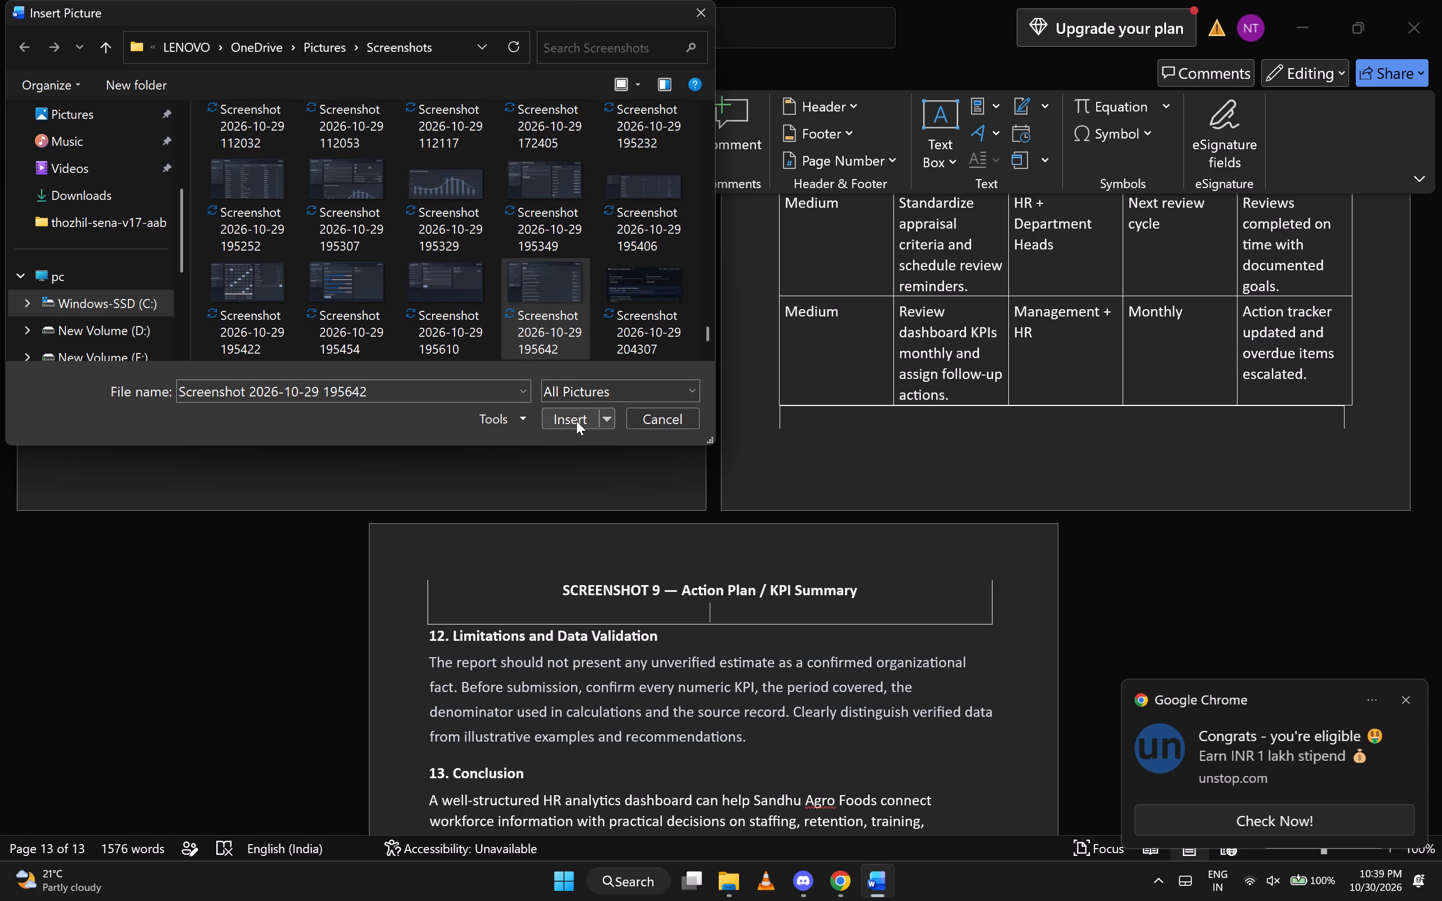
scroll(576, 421, down, 2)
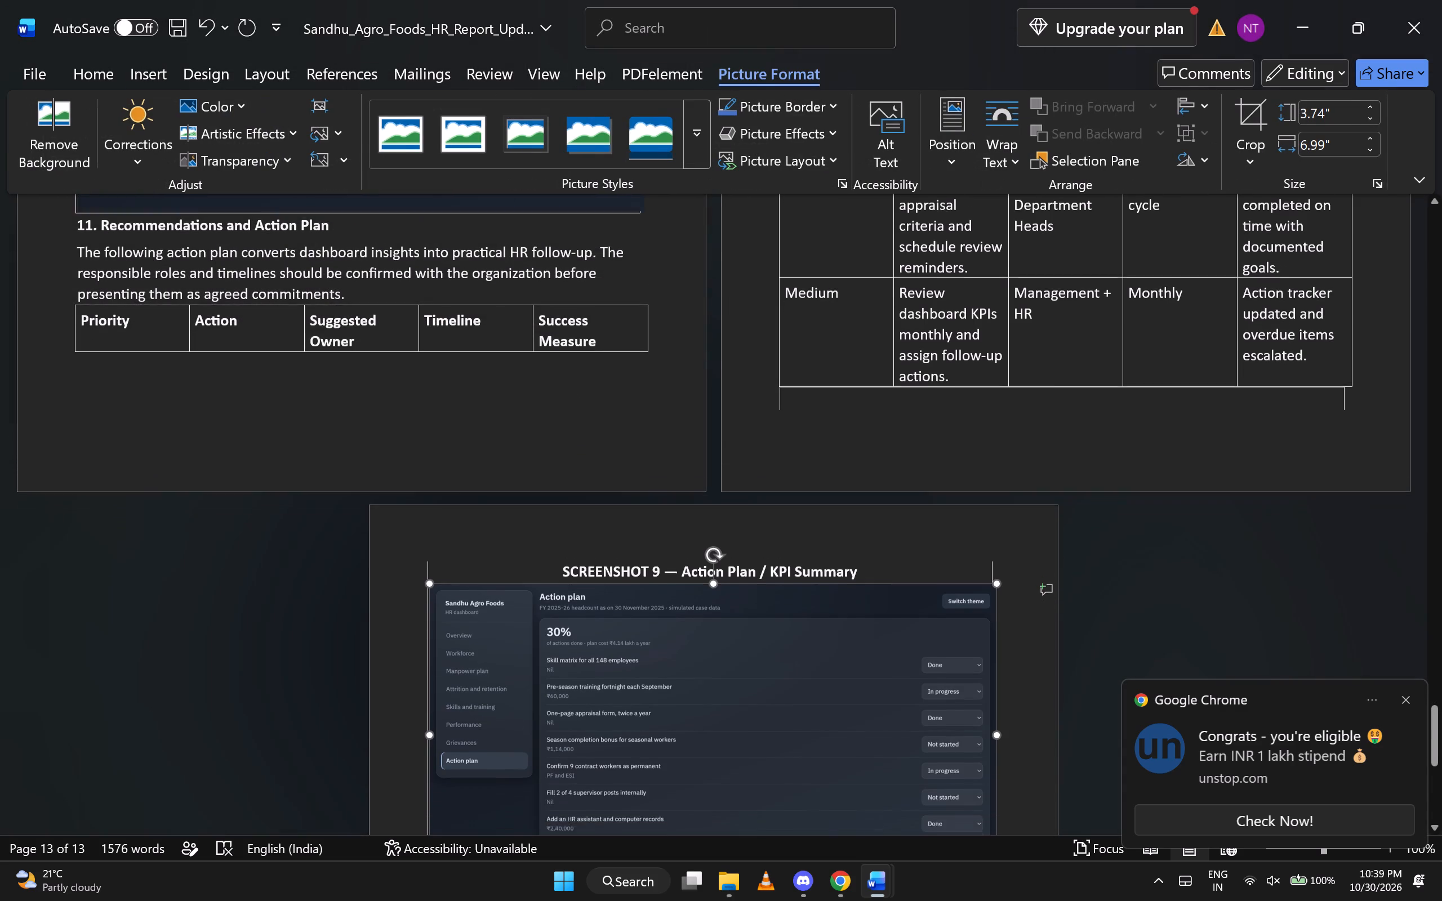
scroll(576, 421, down, 3)
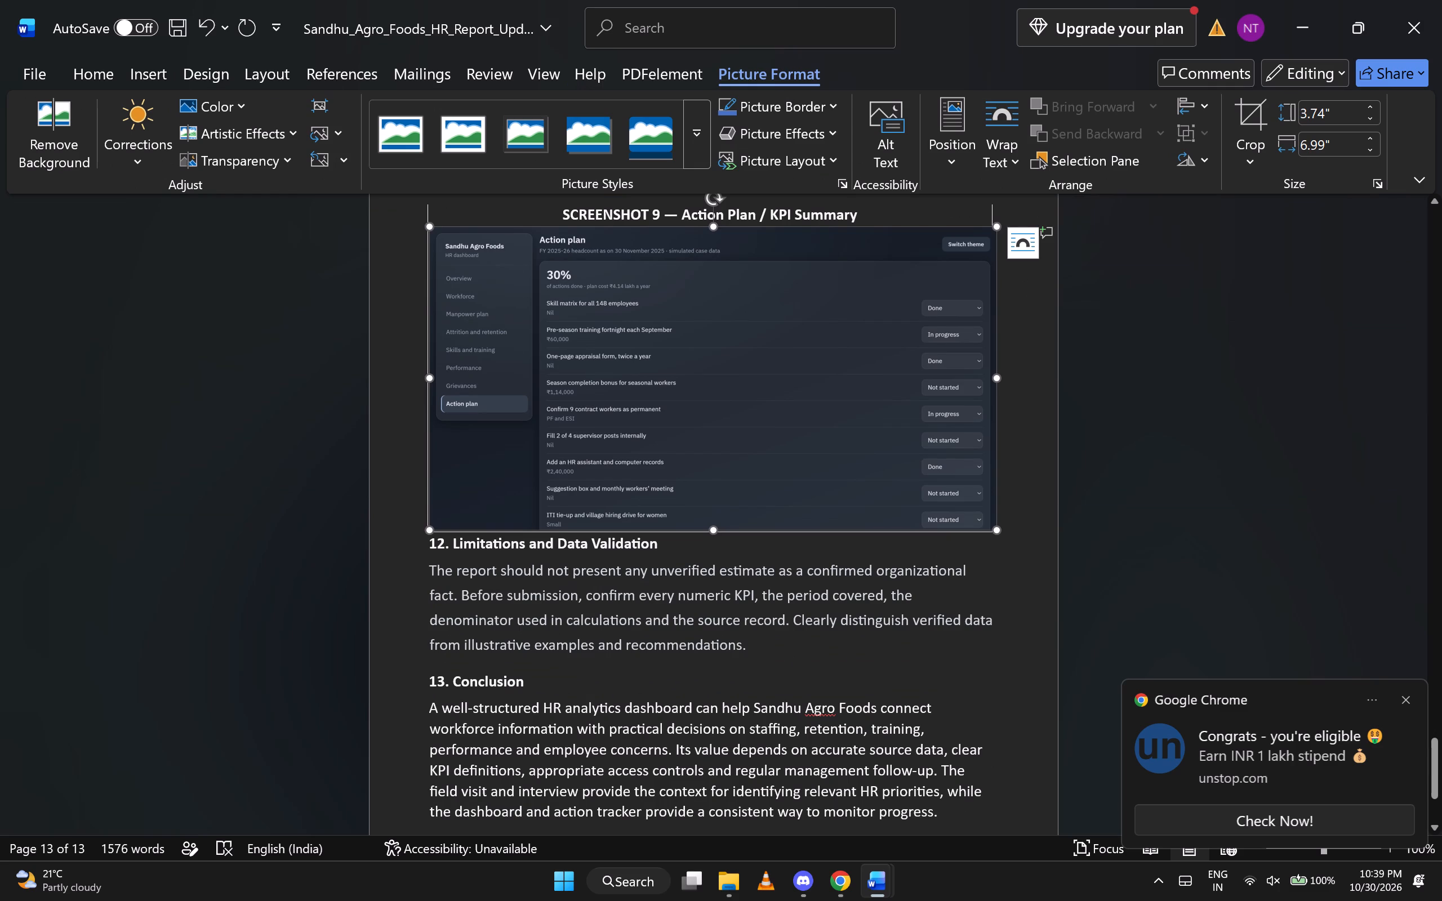
click(1257, 516)
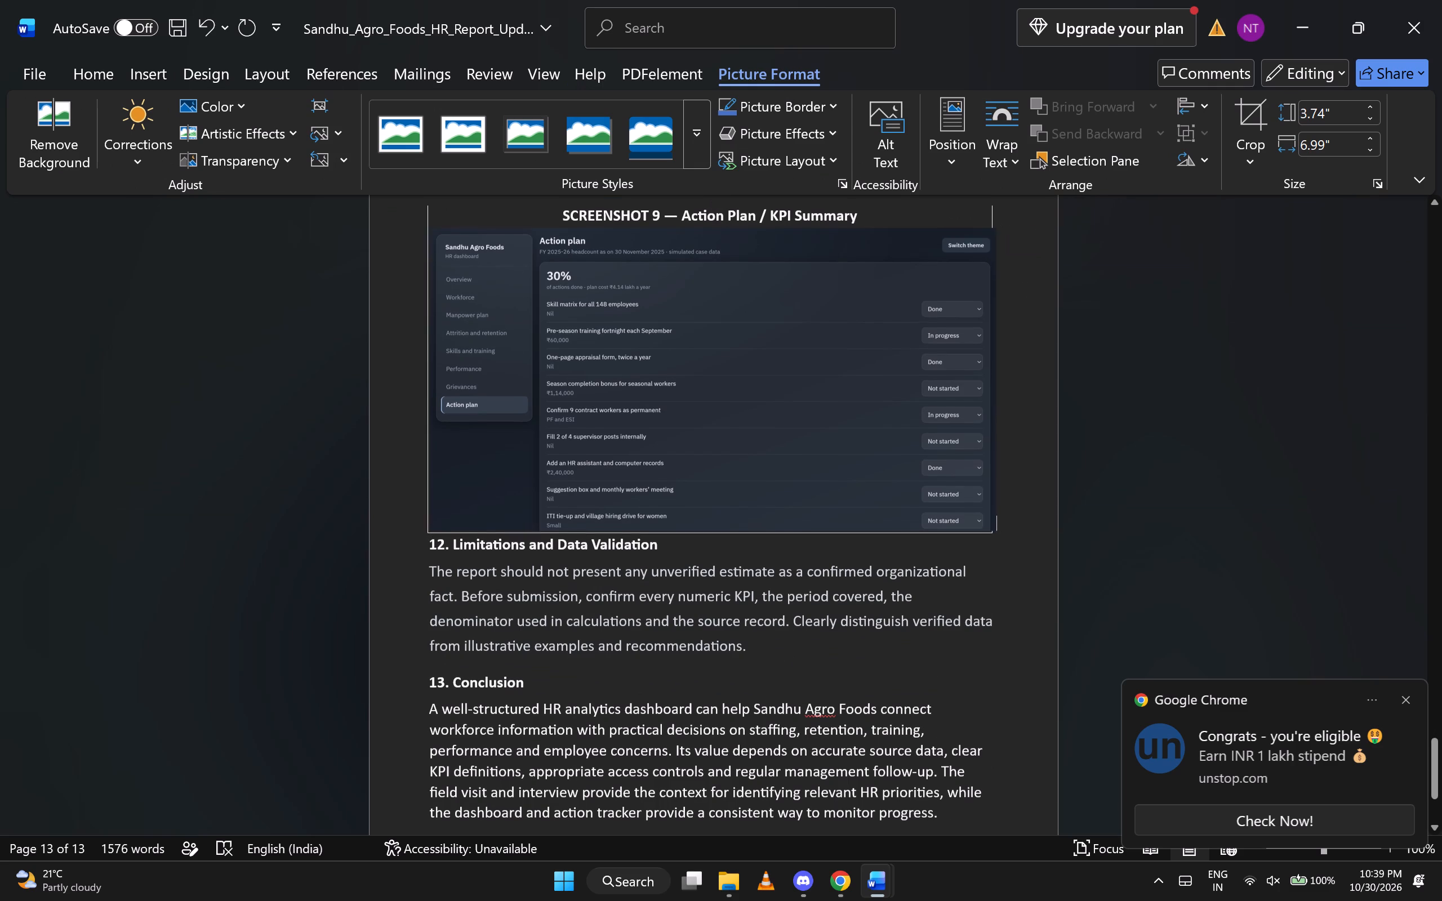
scroll(1257, 516, up, 1)
scroll(1257, 516, down, 1)
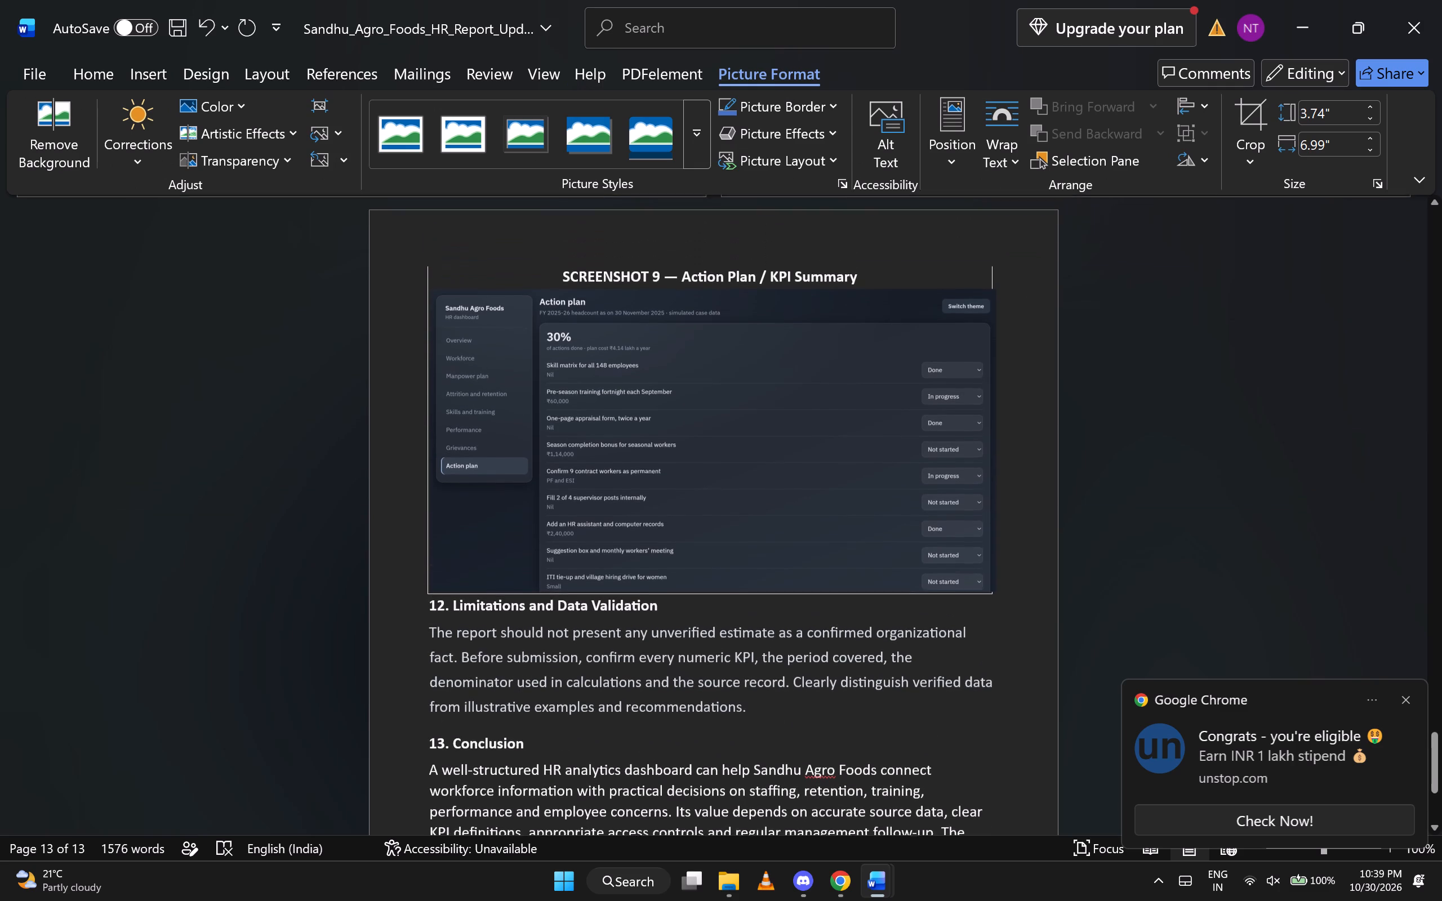
scroll(1257, 516, down, 1)
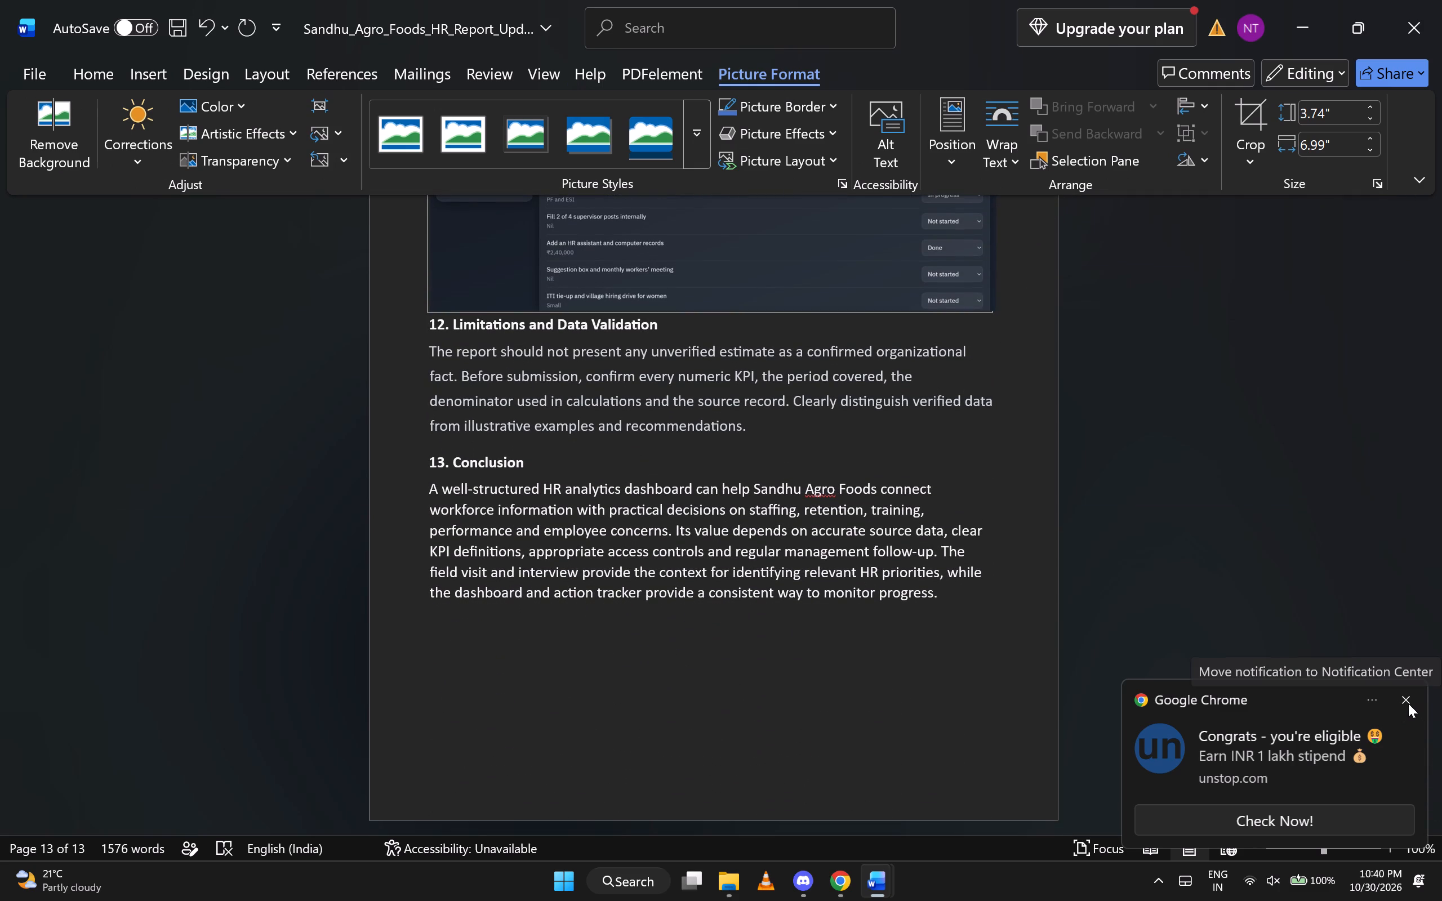
Dismiss the Google Chrome notification covering the document.
click(1407, 701)
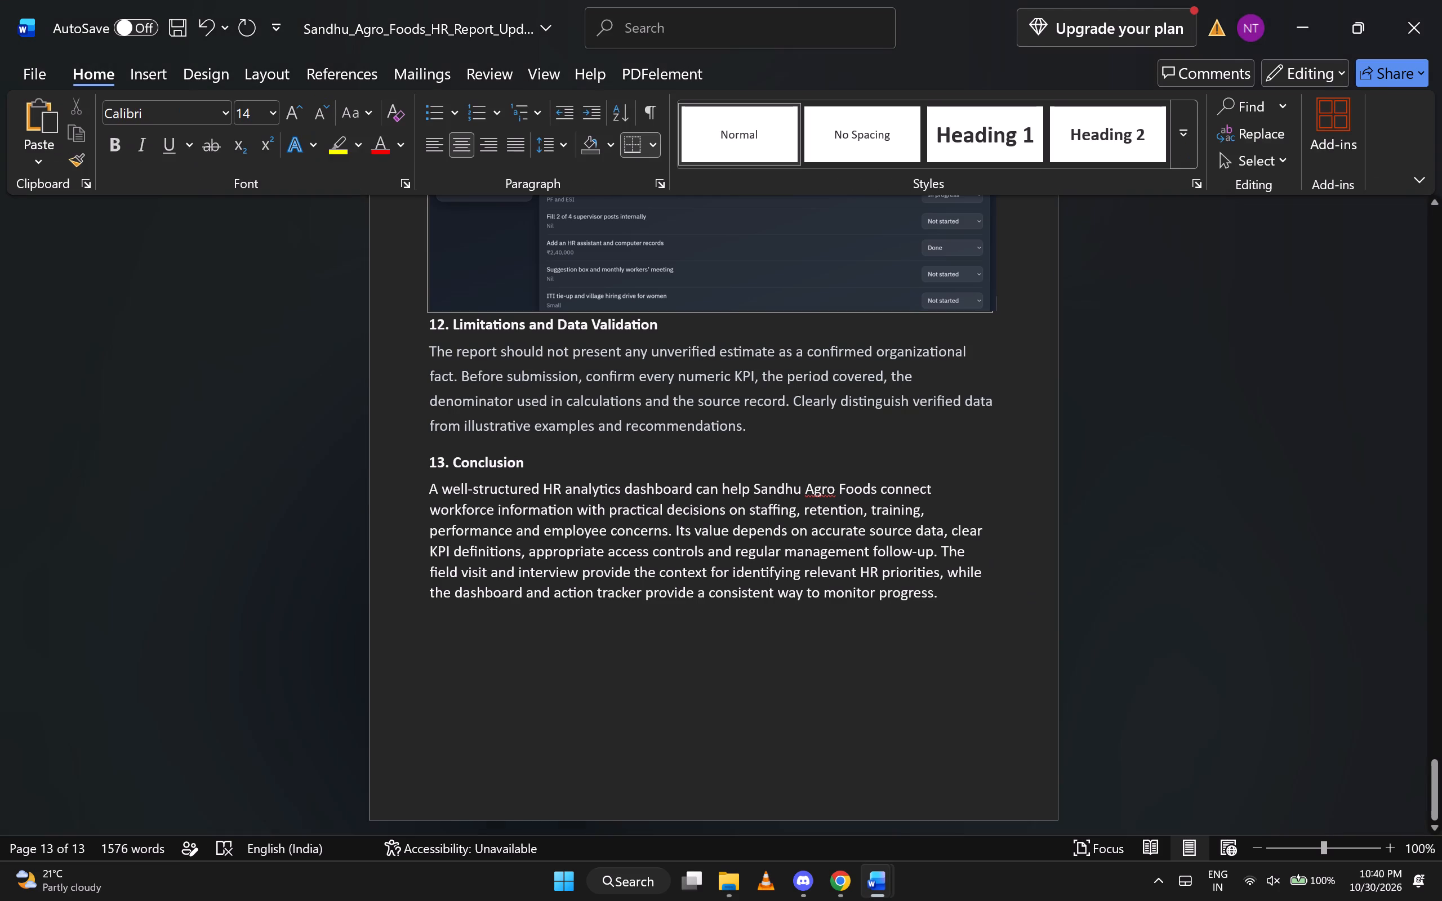
Look back through the report from the Conclusion to the cover page, checking the layout of captions, tables and images.
scroll(979, 524, down, 1)
scroll(979, 524, up, 5)
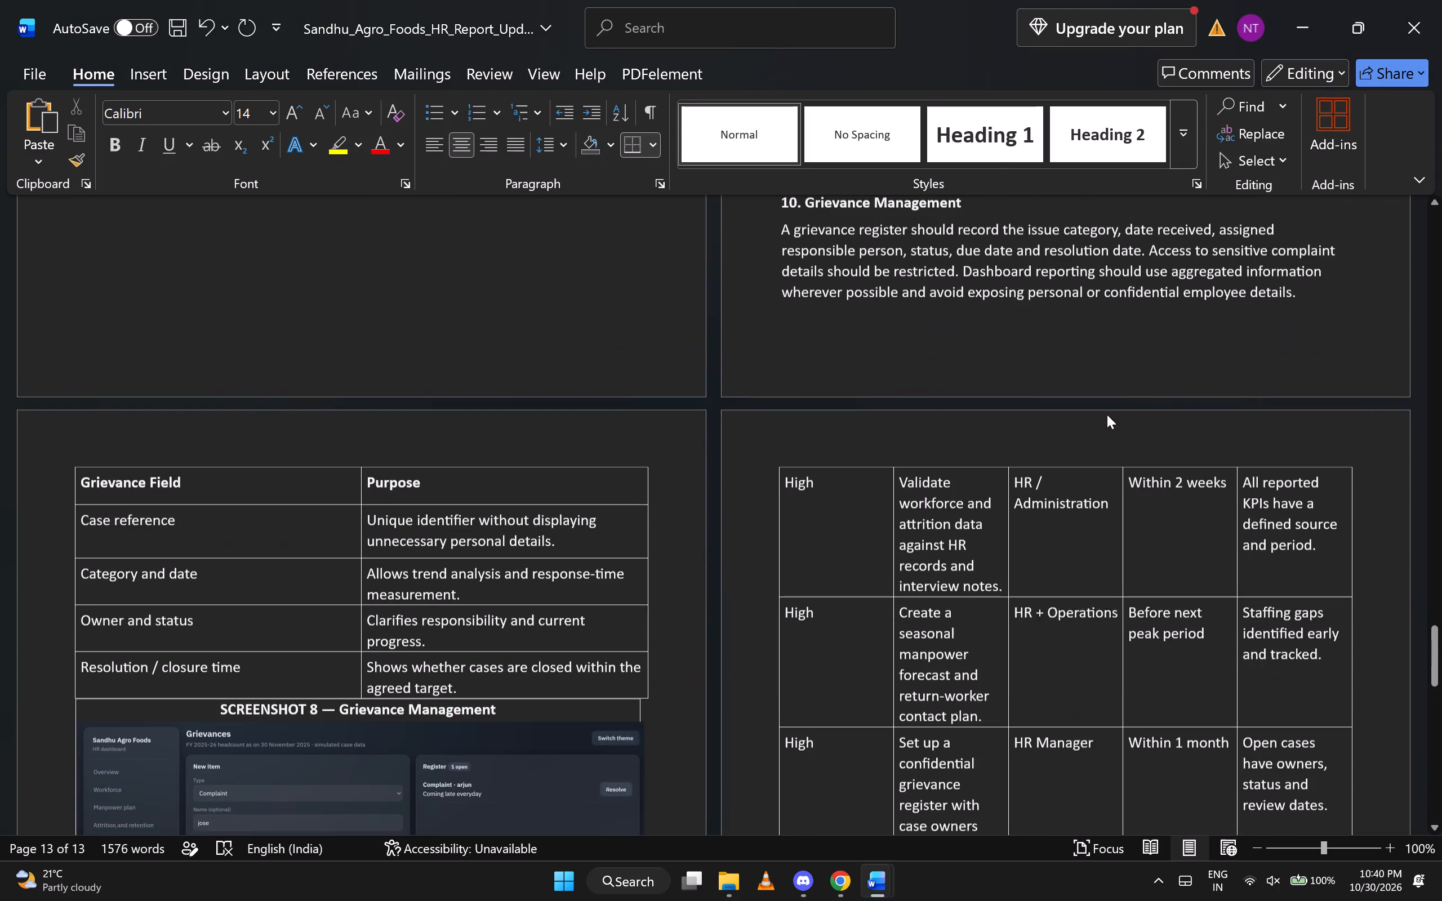
click(1092, 400)
scroll(1092, 400, up, 1)
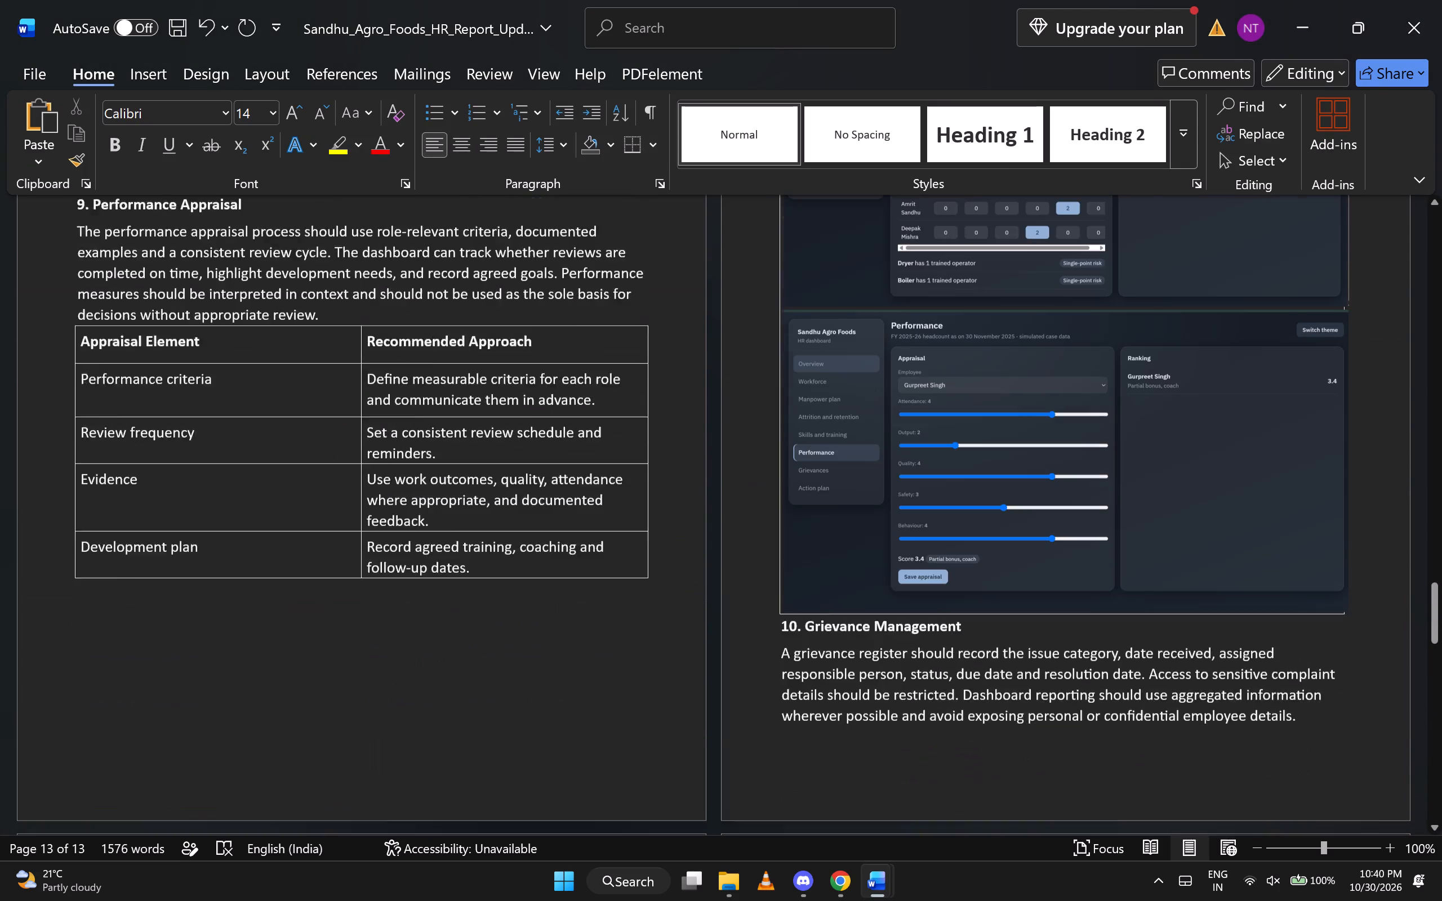
scroll(1092, 400, up, 7)
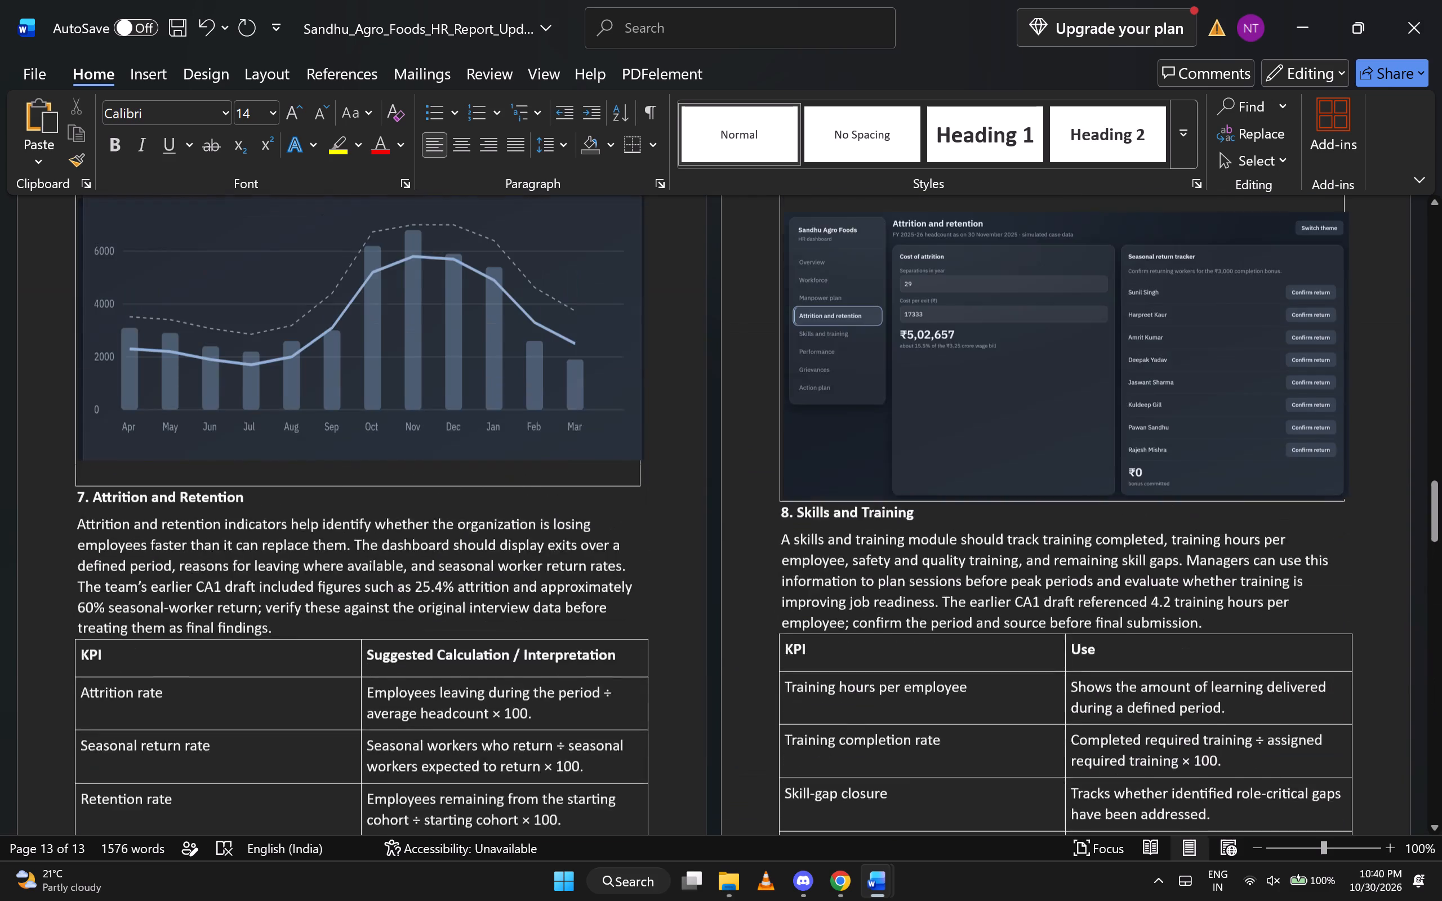
scroll(1092, 400, up, 9)
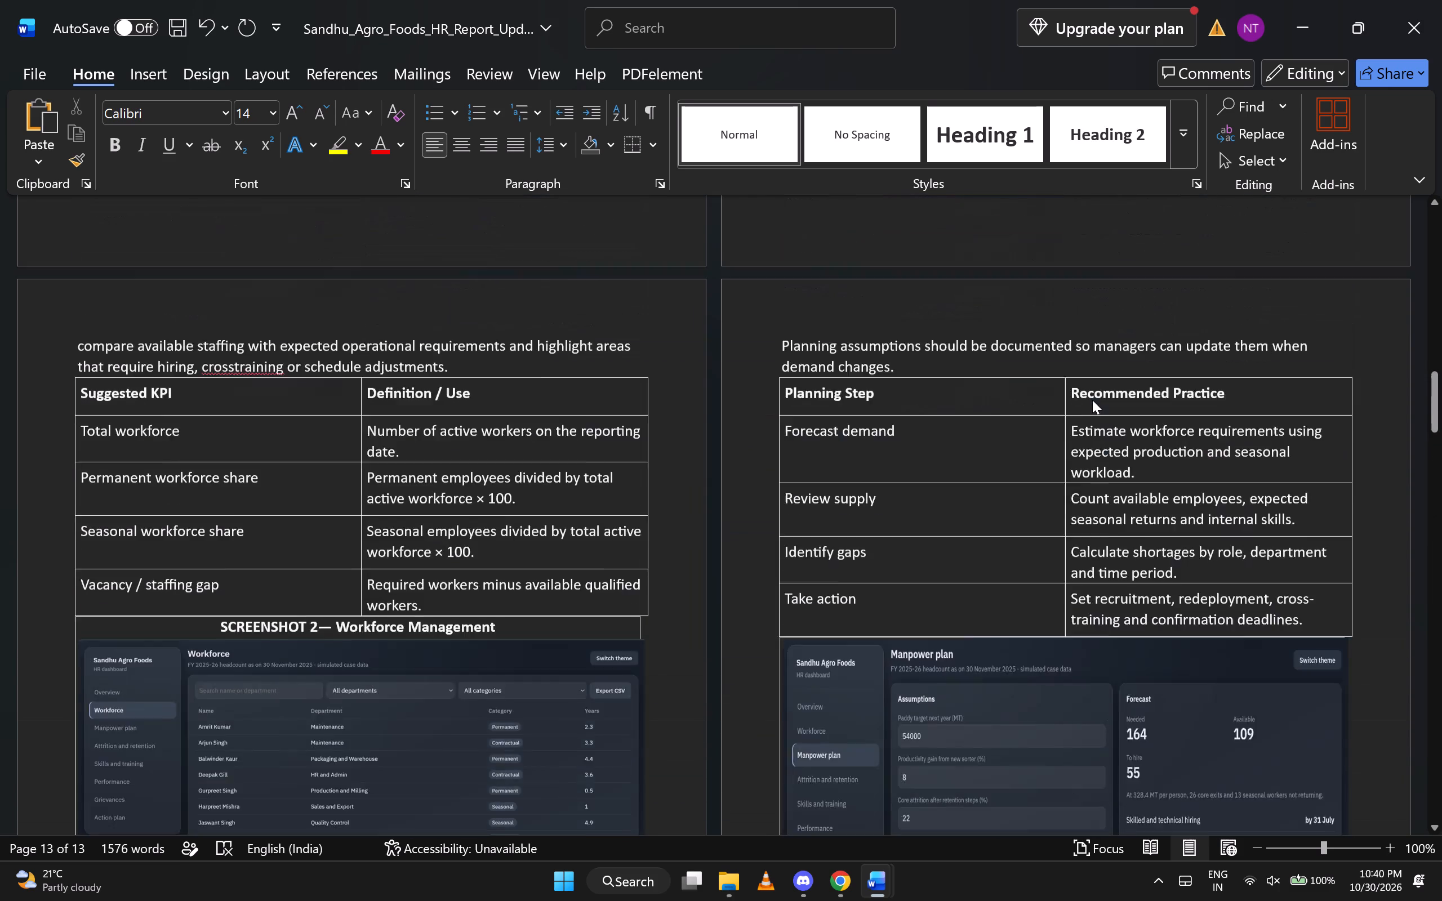
scroll(1092, 400, up, 6)
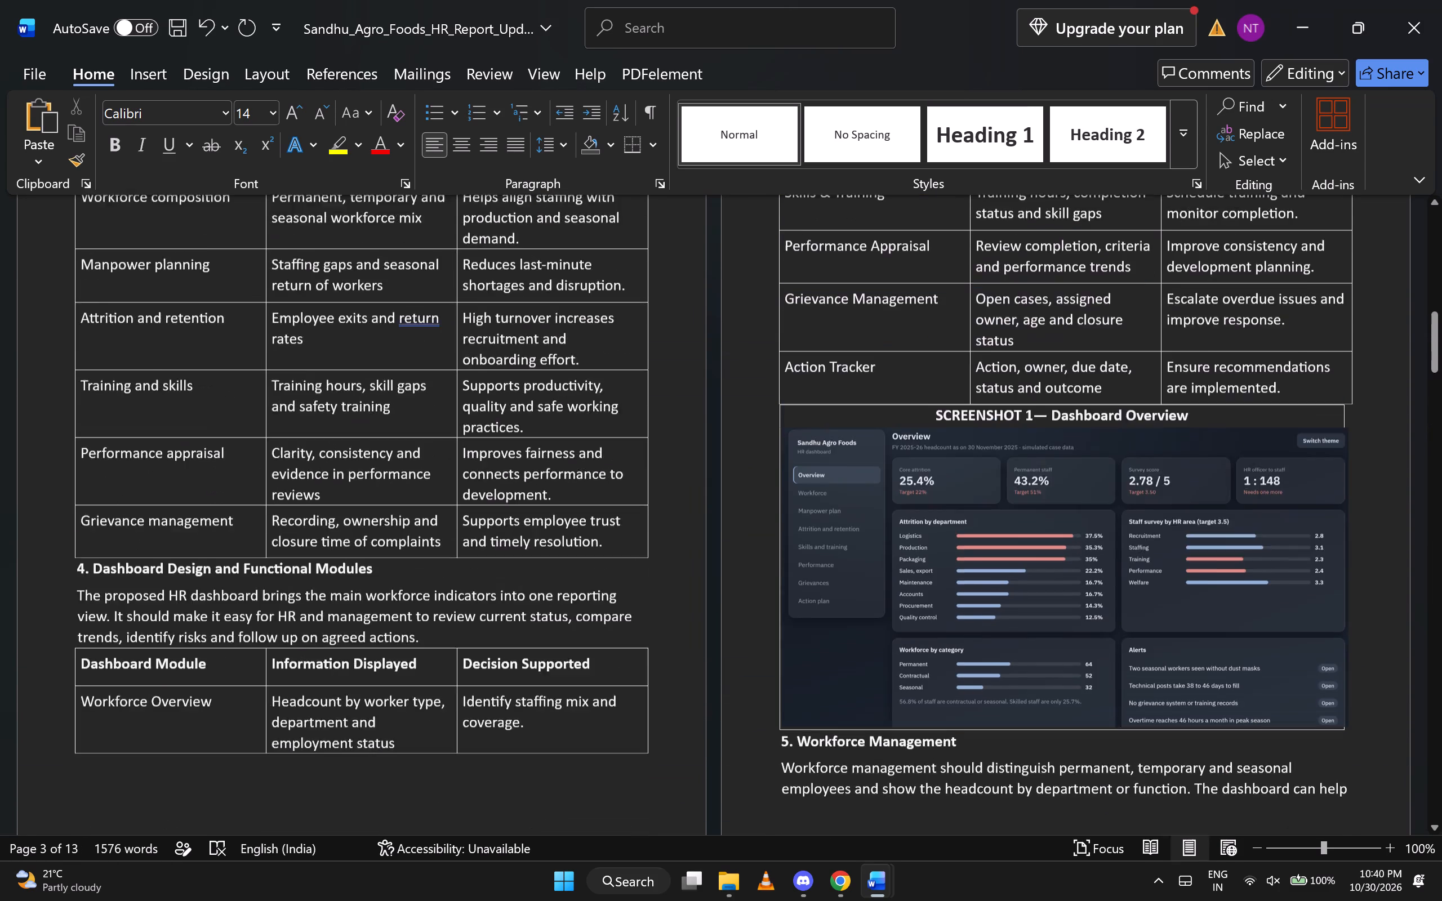
scroll(1092, 400, up, 3)
ctrl+scroll(1092, 400, up, 2)
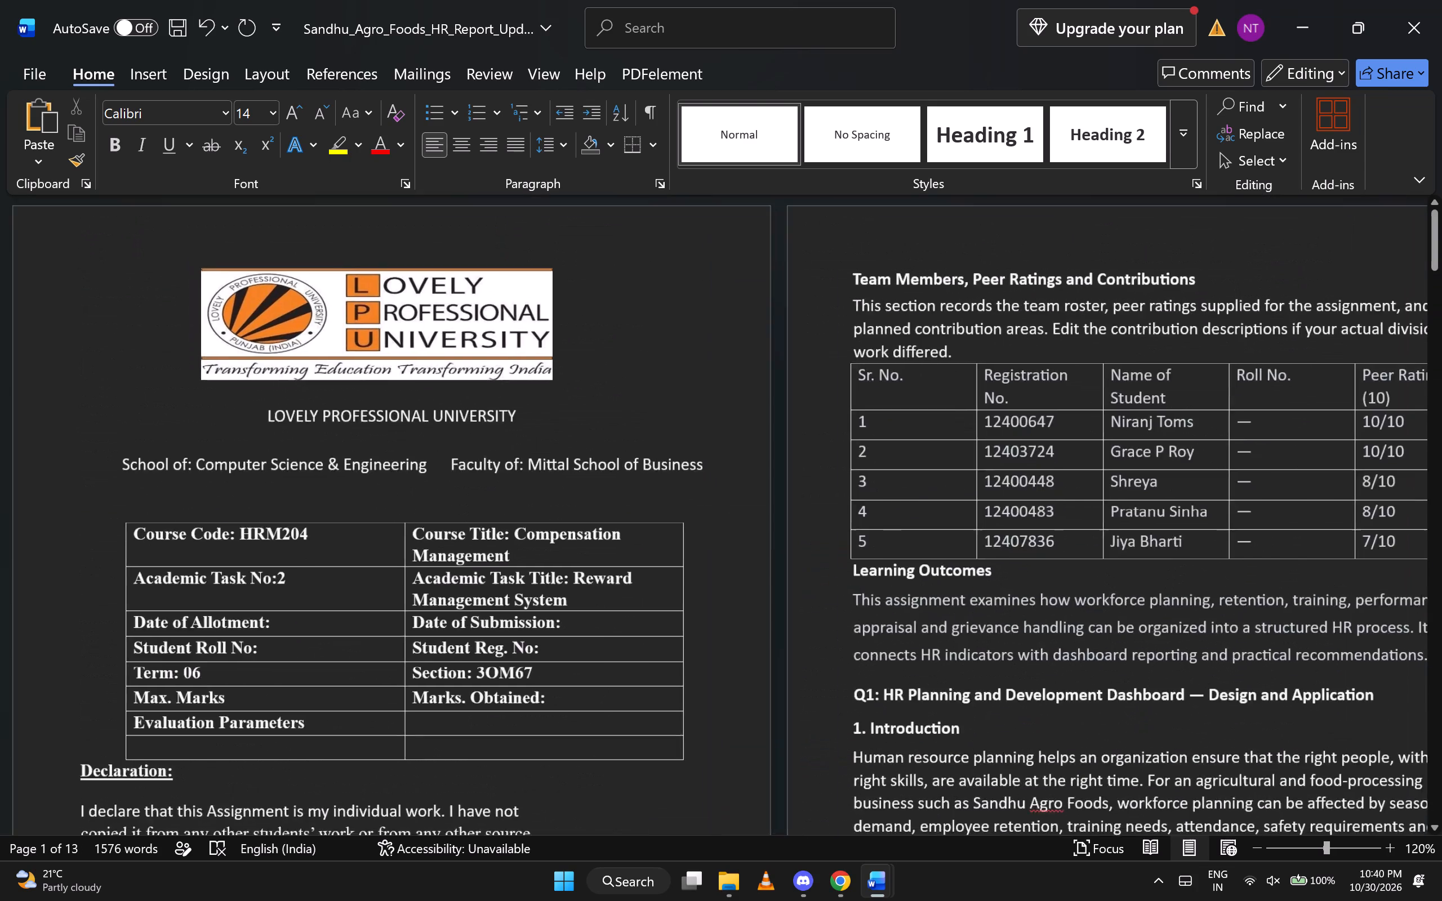
ctrl+scroll(1092, 400, up, 5)
ctrl+scroll(1092, 400, down, 10)
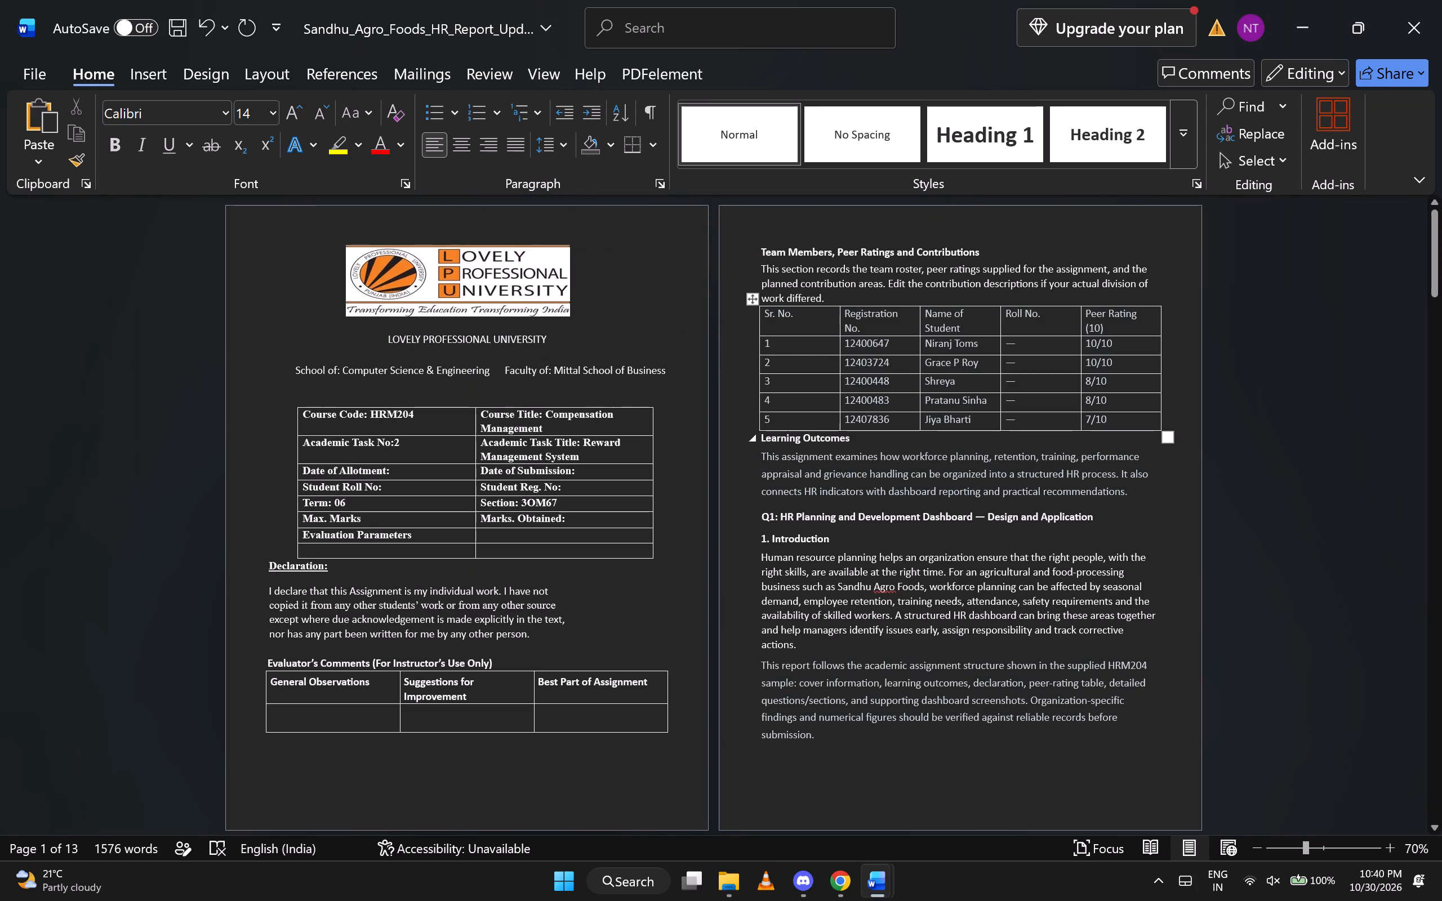
ctrl+scroll(457, 494, up, 2)
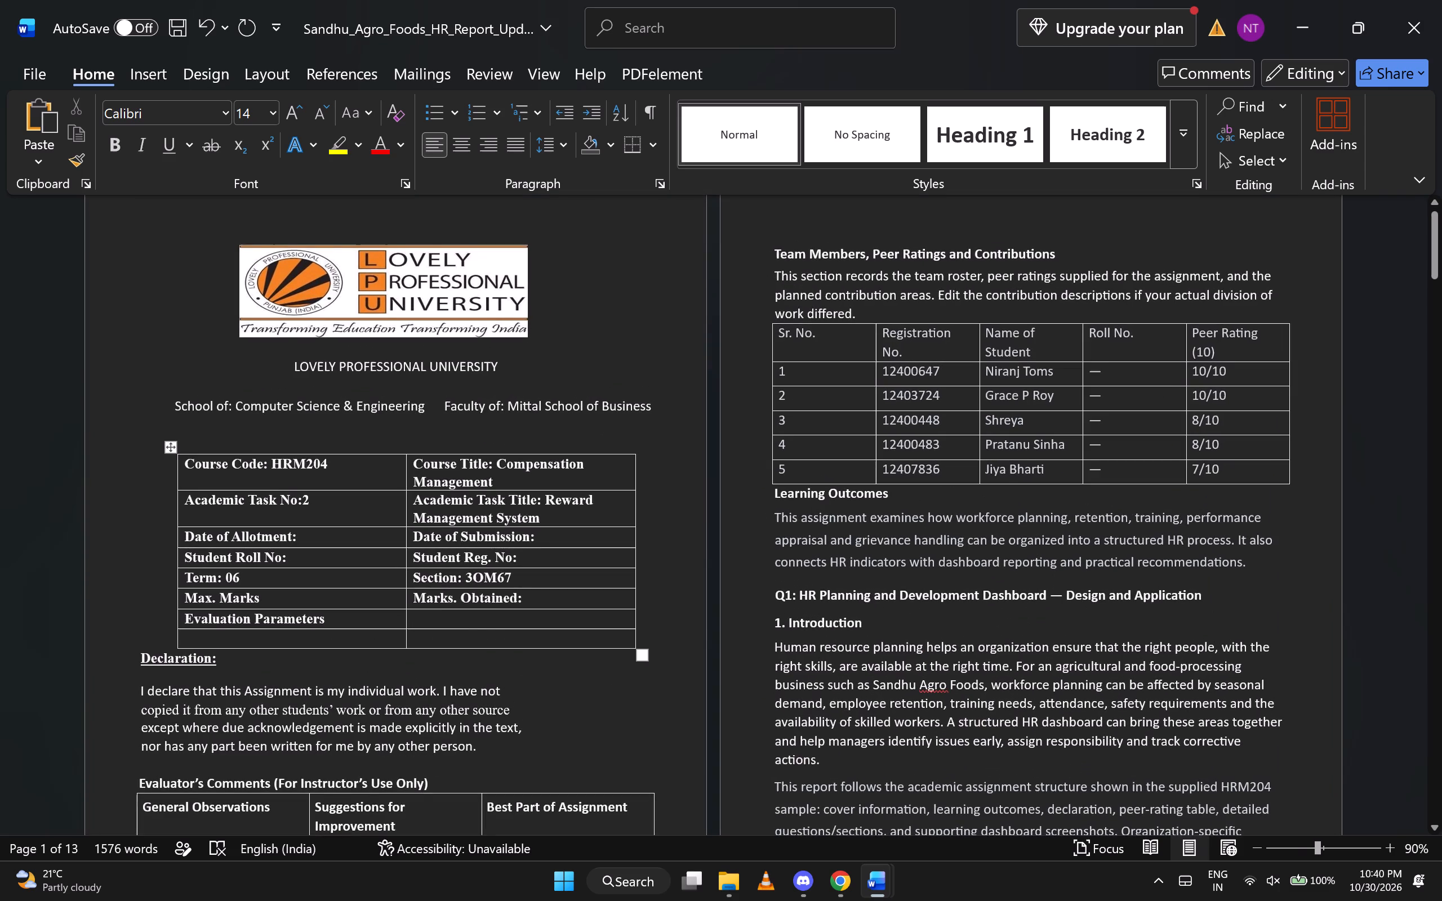
ctrl+scroll(457, 494, up, 2)
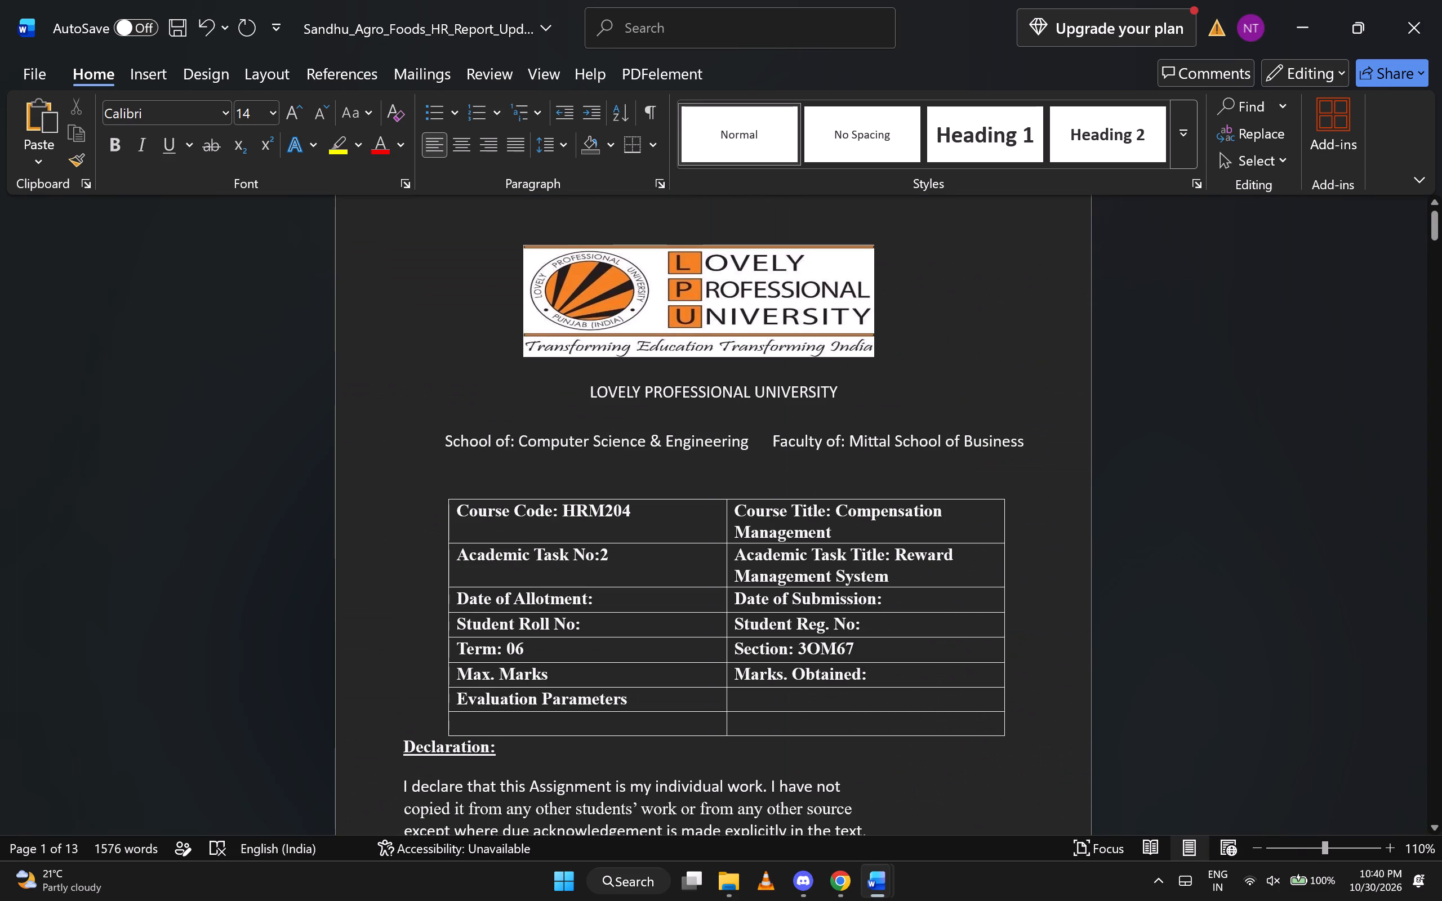
Examine the pages from the cover through the Manpower Planning section, checking the placement of text, tables, captions and dashboard images.
scroll(457, 494, down, 7)
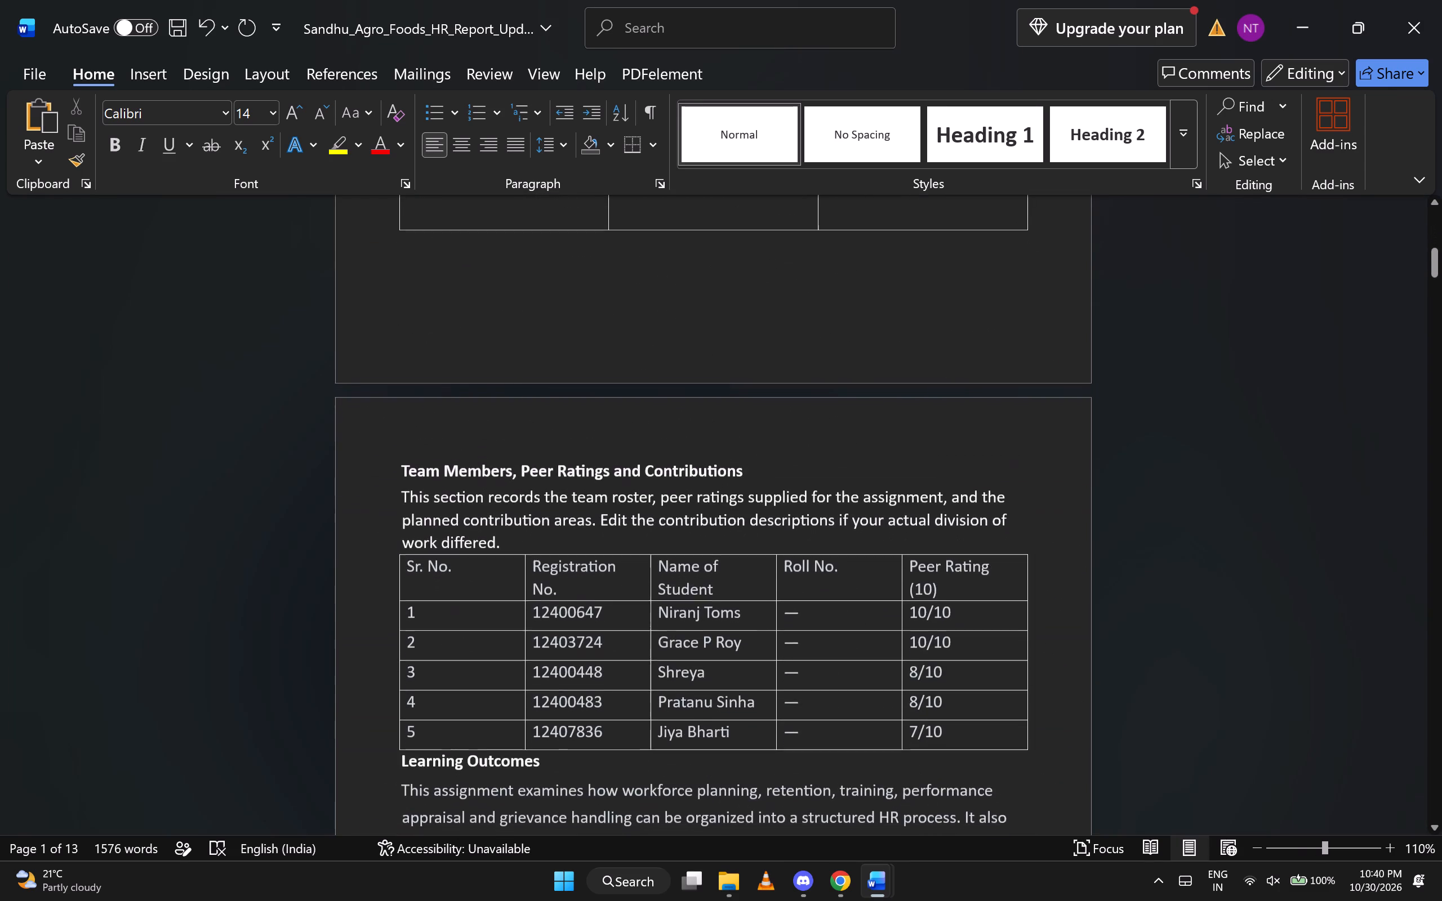
scroll(457, 494, down, 4)
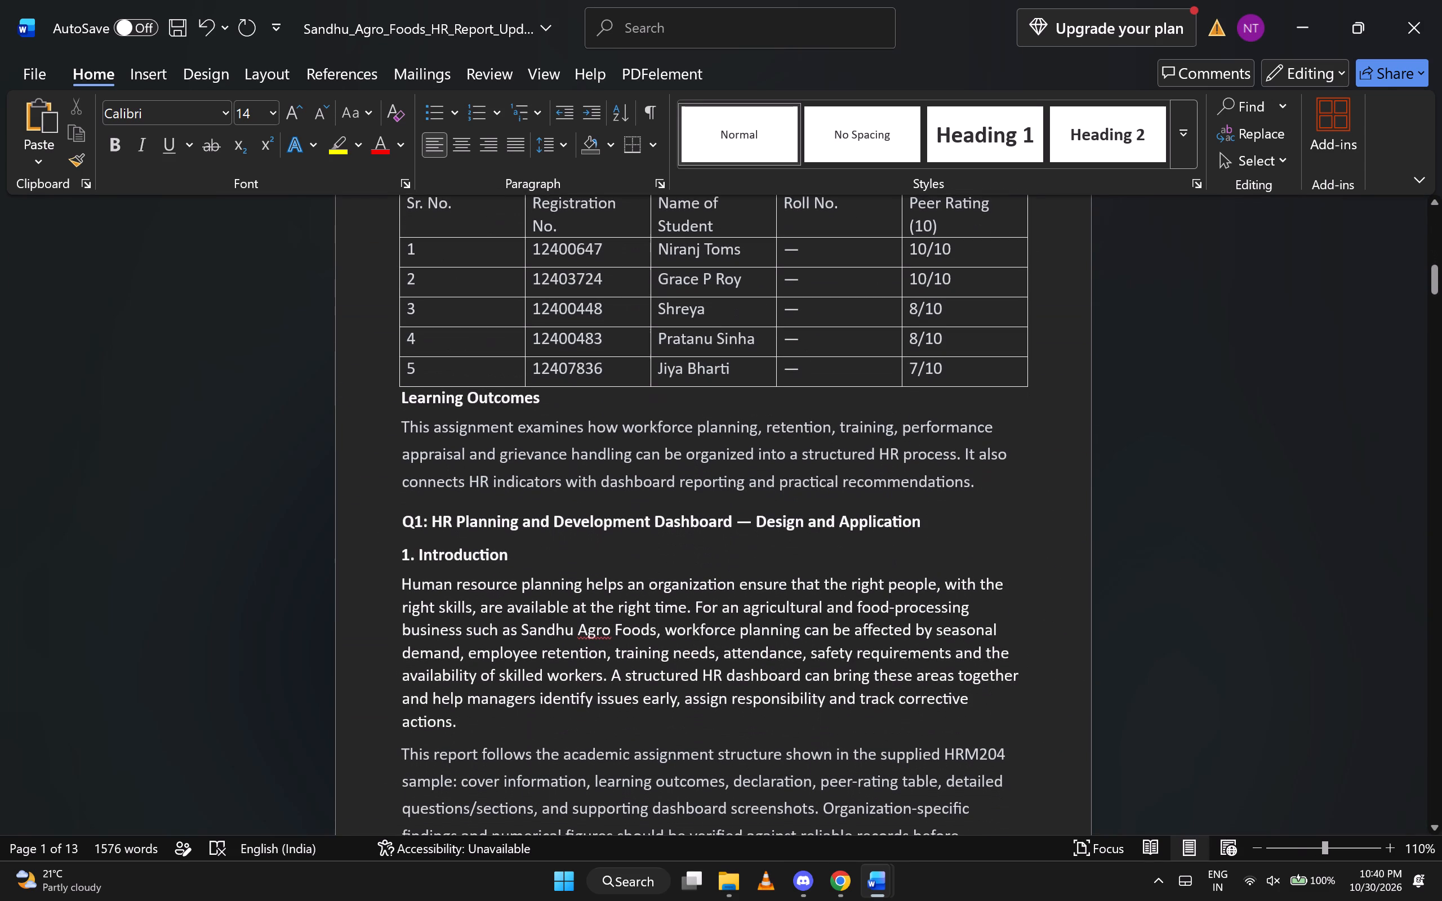
scroll(457, 494, down, 5)
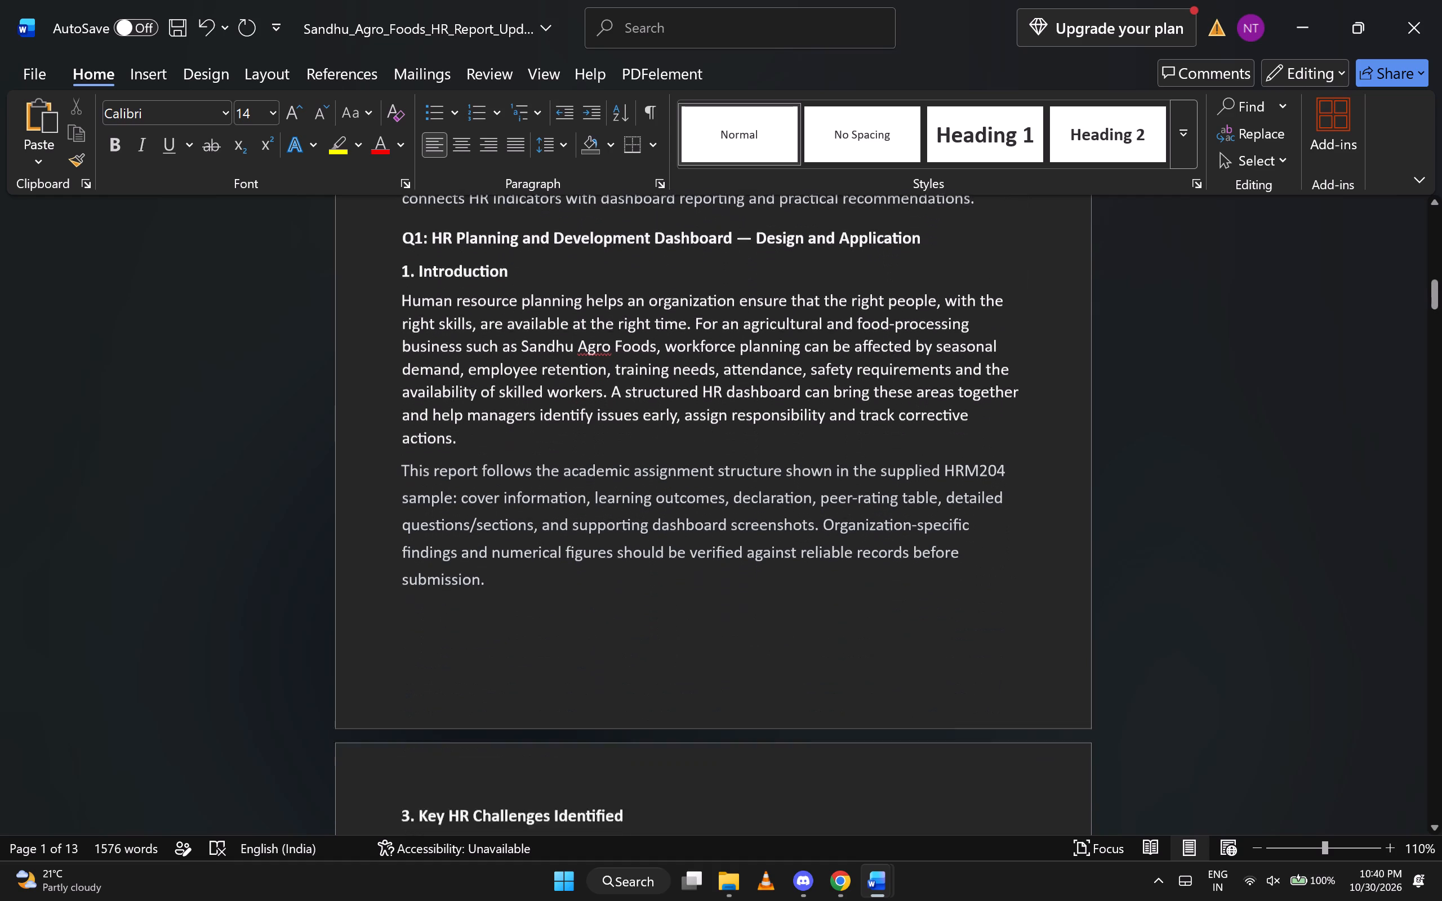
scroll(457, 494, down, 6)
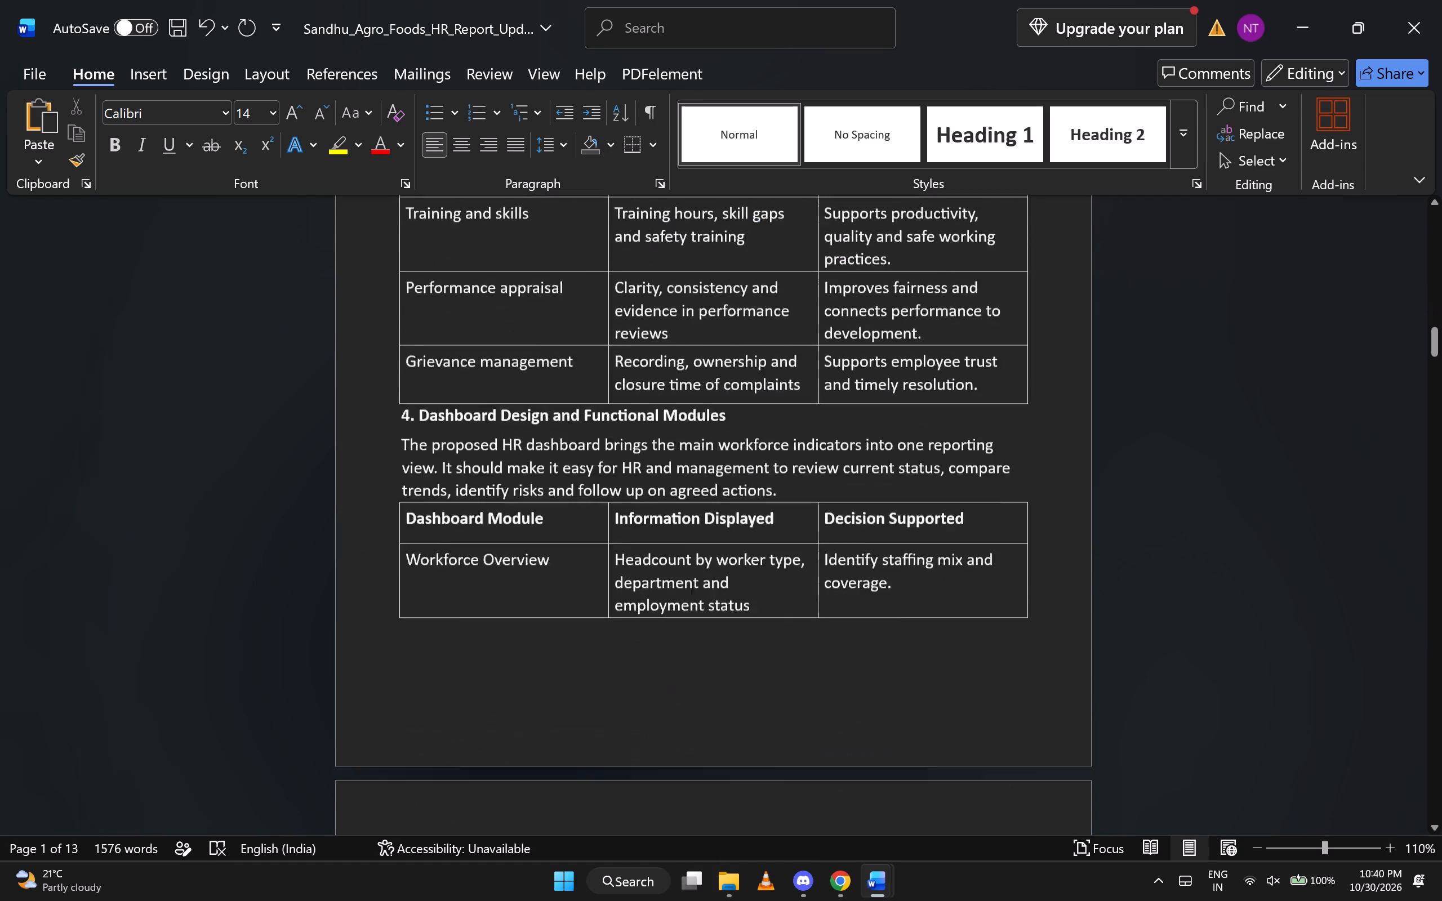
scroll(457, 494, down, 6)
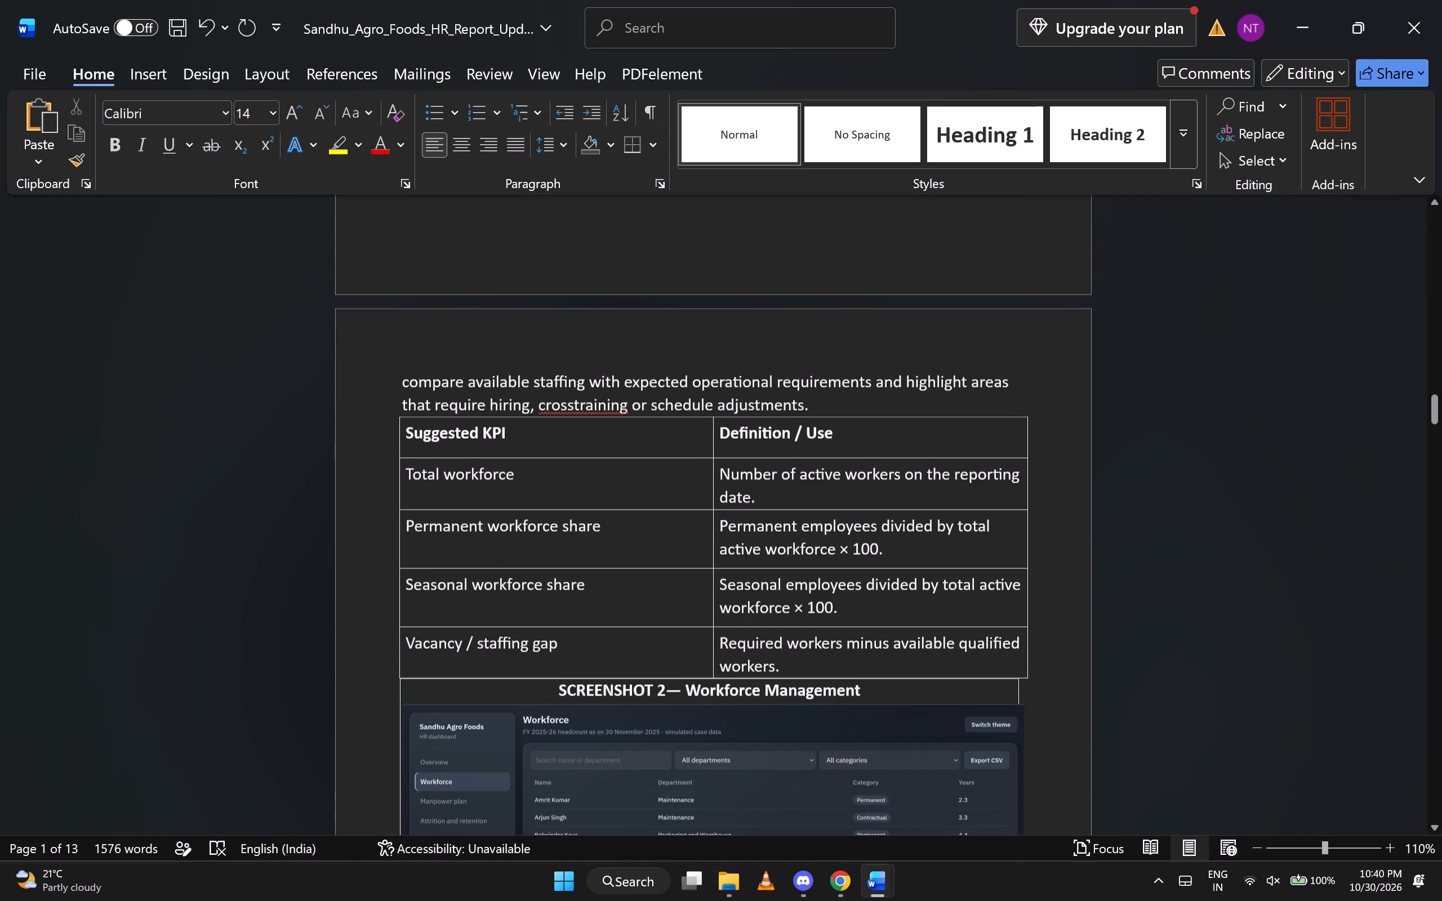
scroll(457, 494, down, 4)
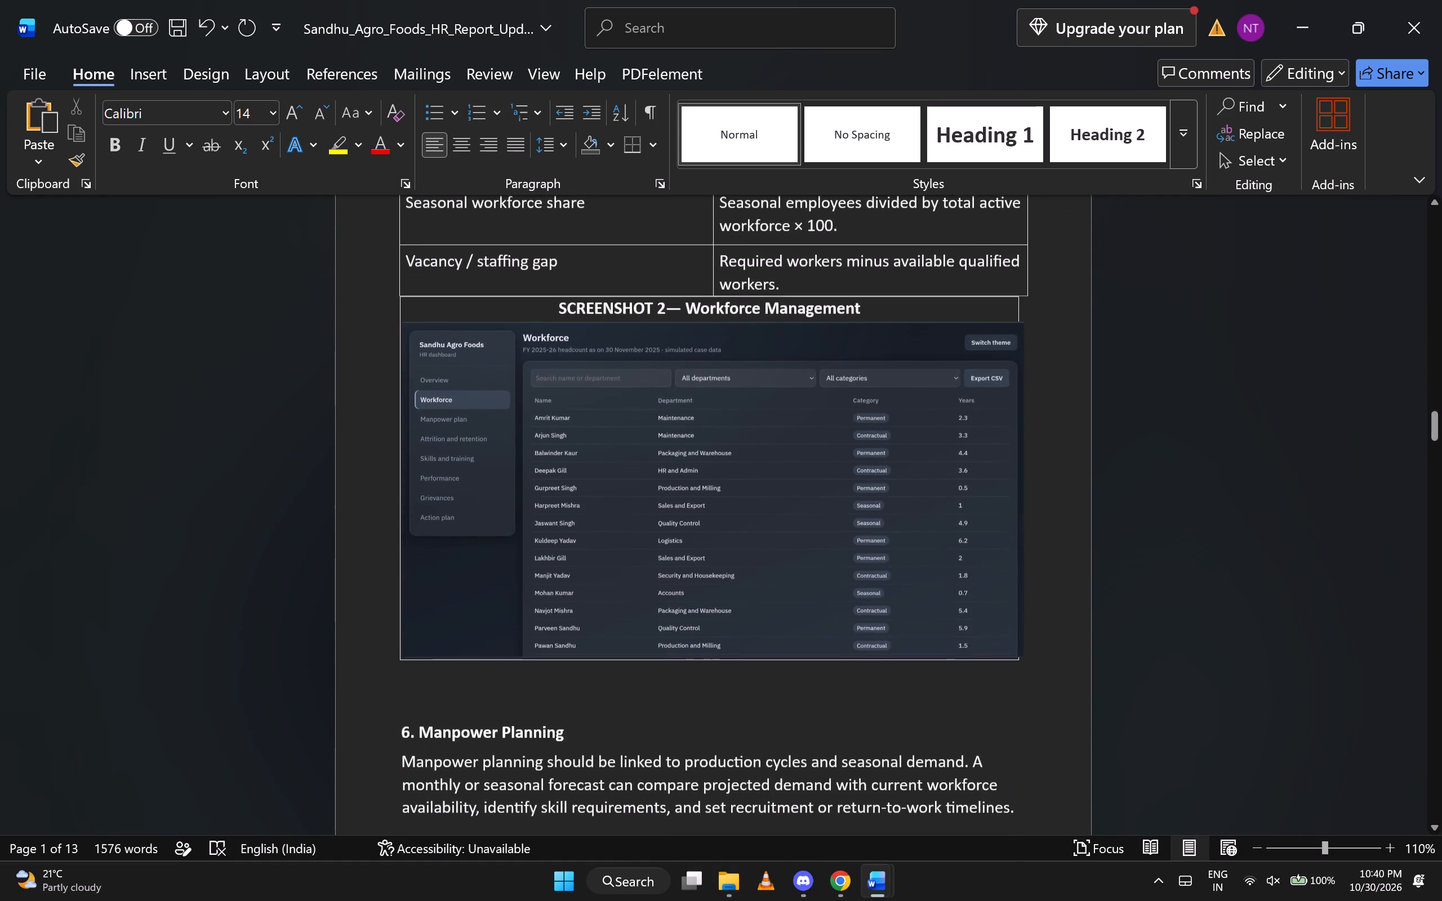
scroll(457, 494, down, 4)
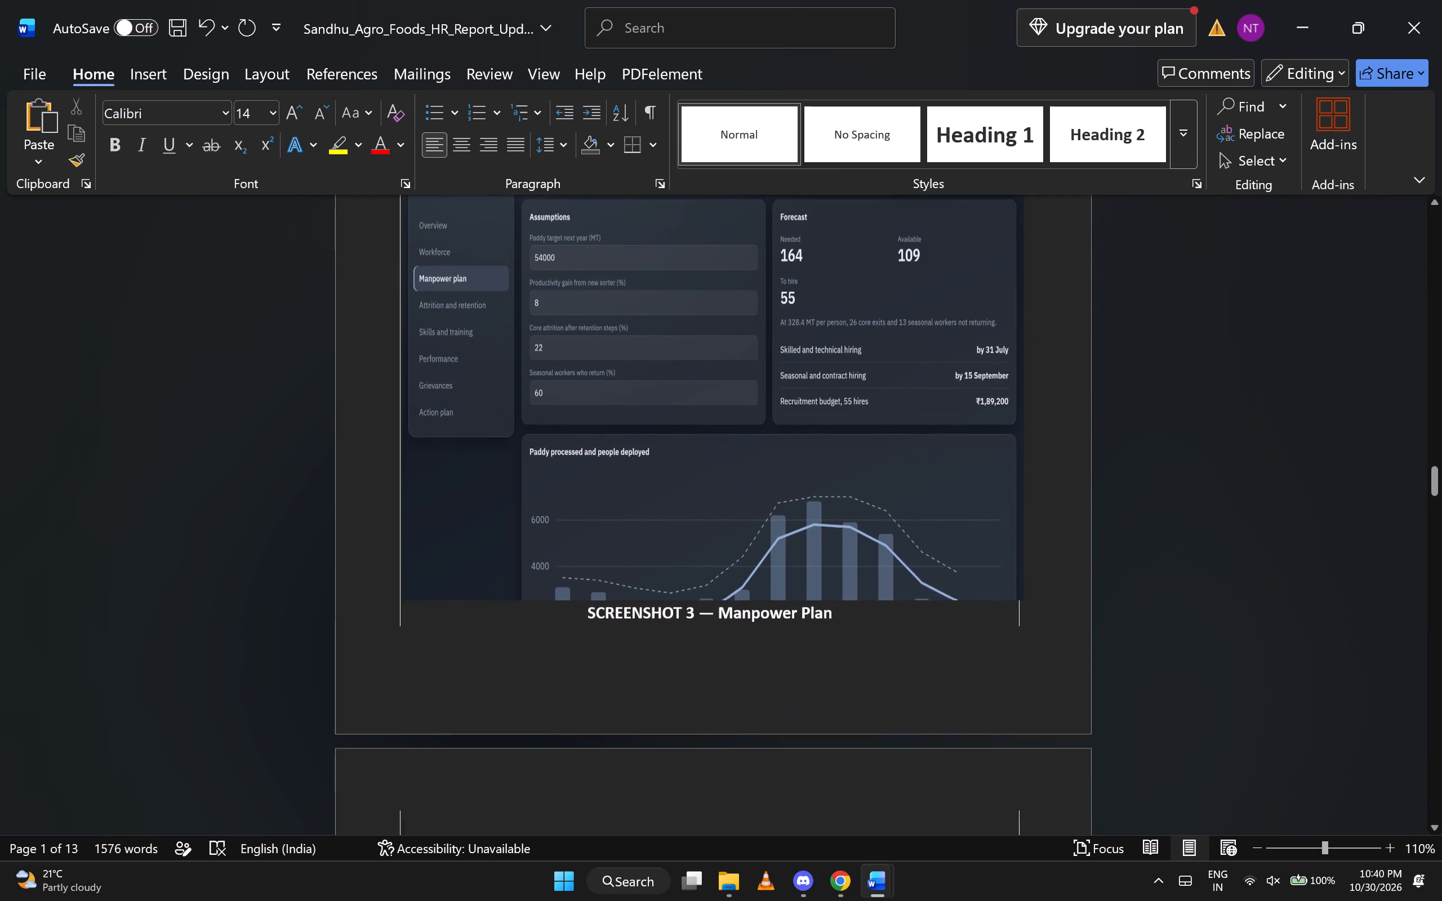
Resize the Manpower plan image above the SCREENSHOT 3 caption to fit within its borders, and reduce its height from the top edge.
click(582, 505)
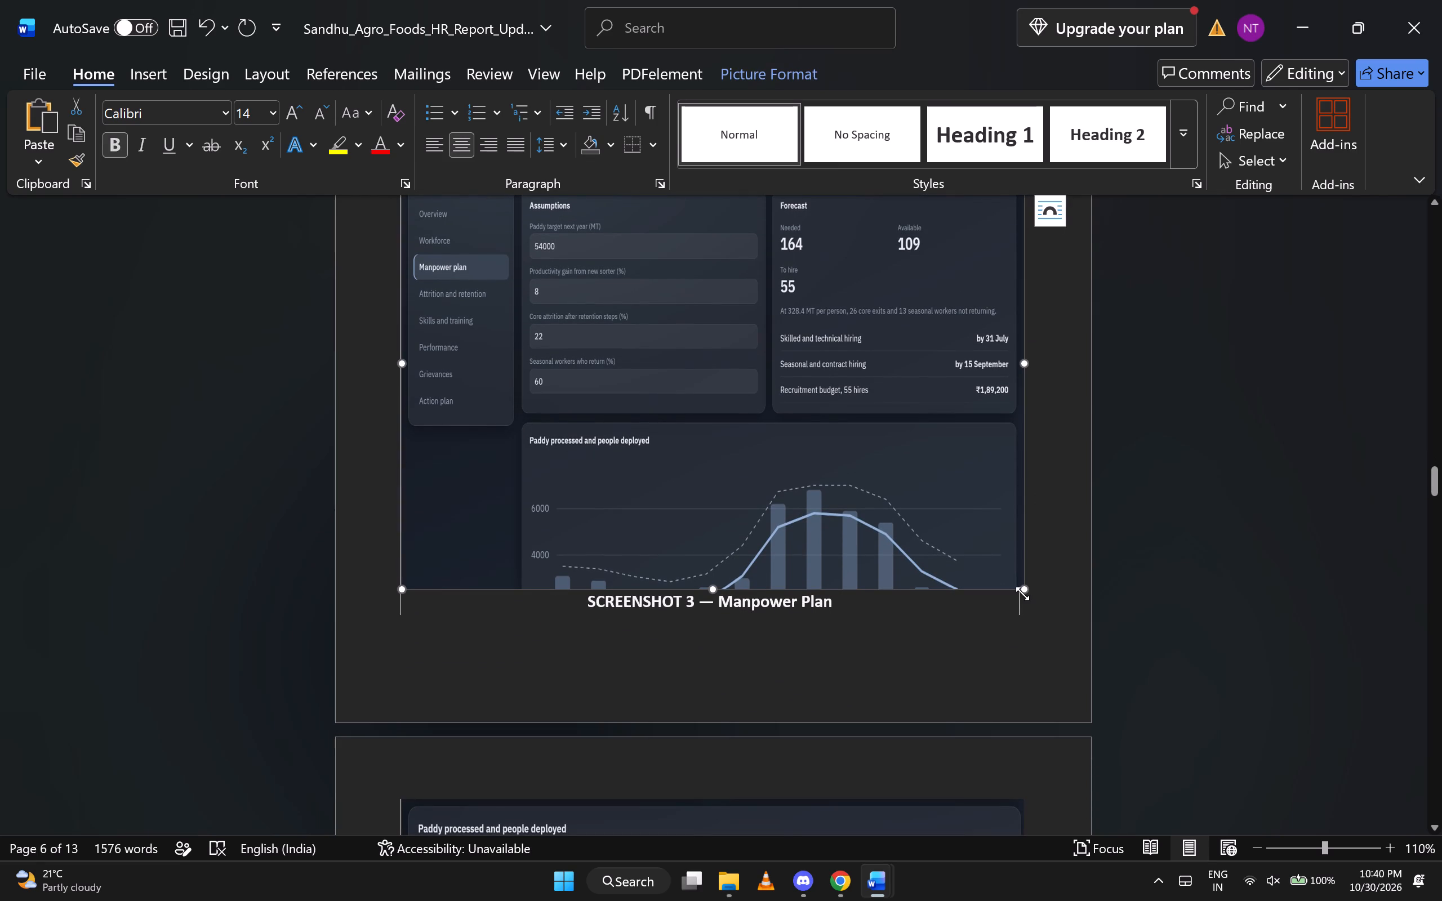
drag(1022, 594, 1019, 491)
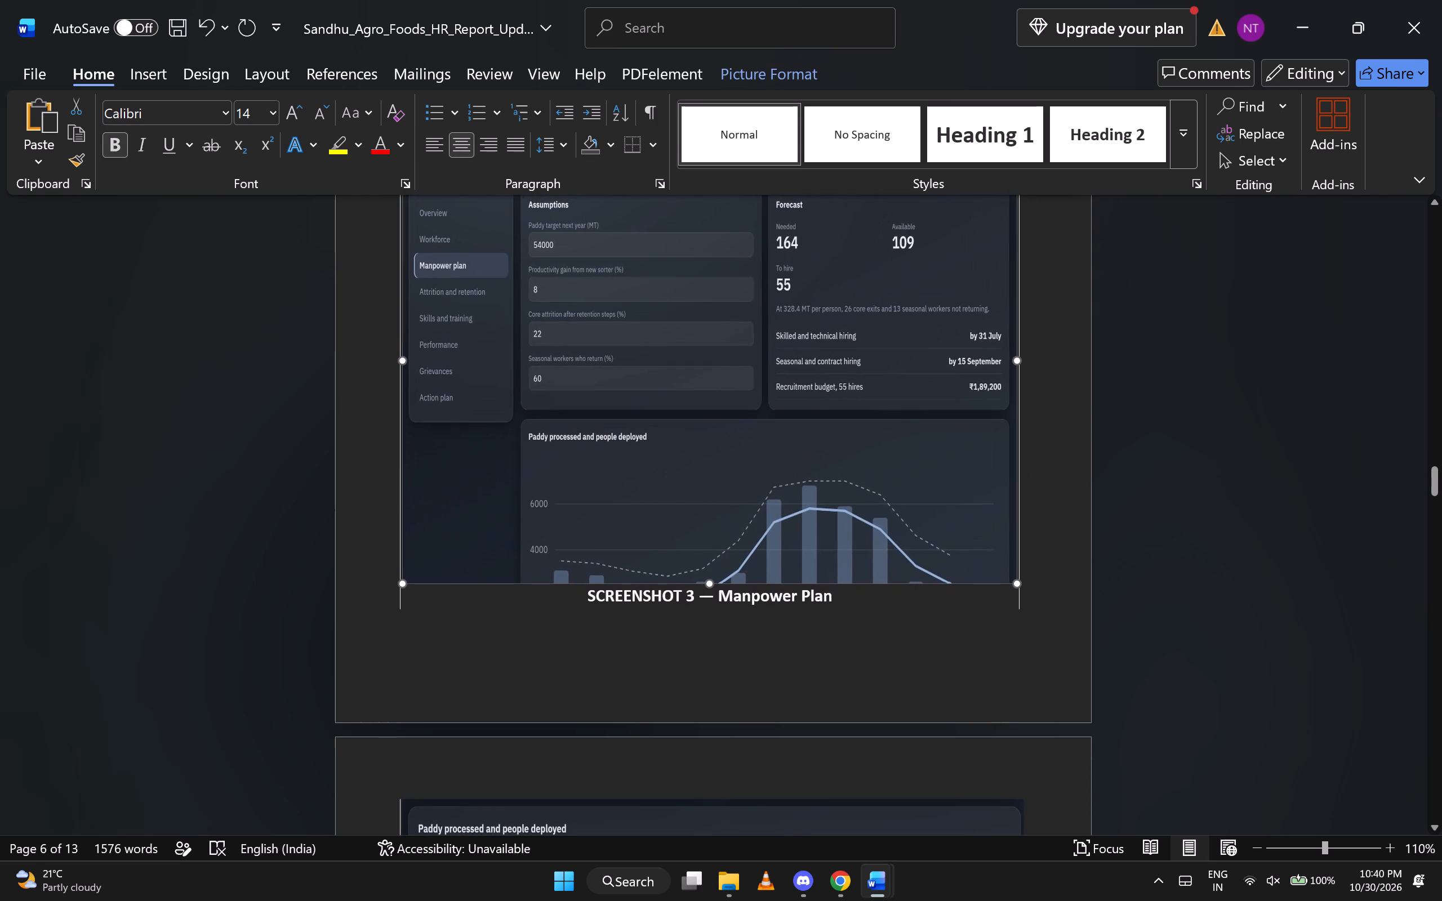
drag(1019, 491, 1019, 492)
scroll(1019, 492, up, 1)
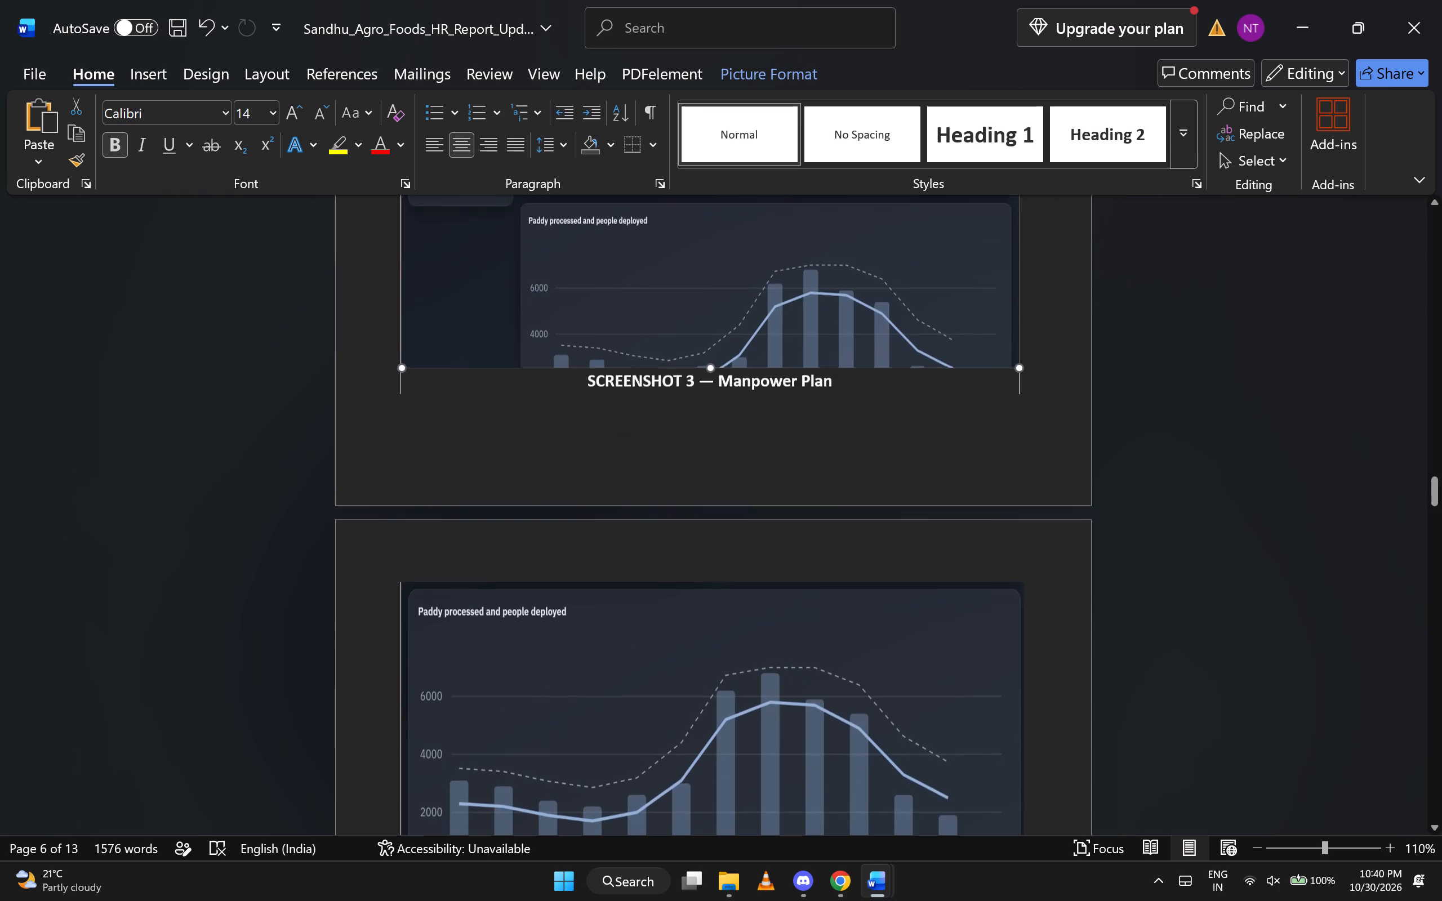
scroll(1019, 492, up, 1)
scroll(1019, 492, down, 1)
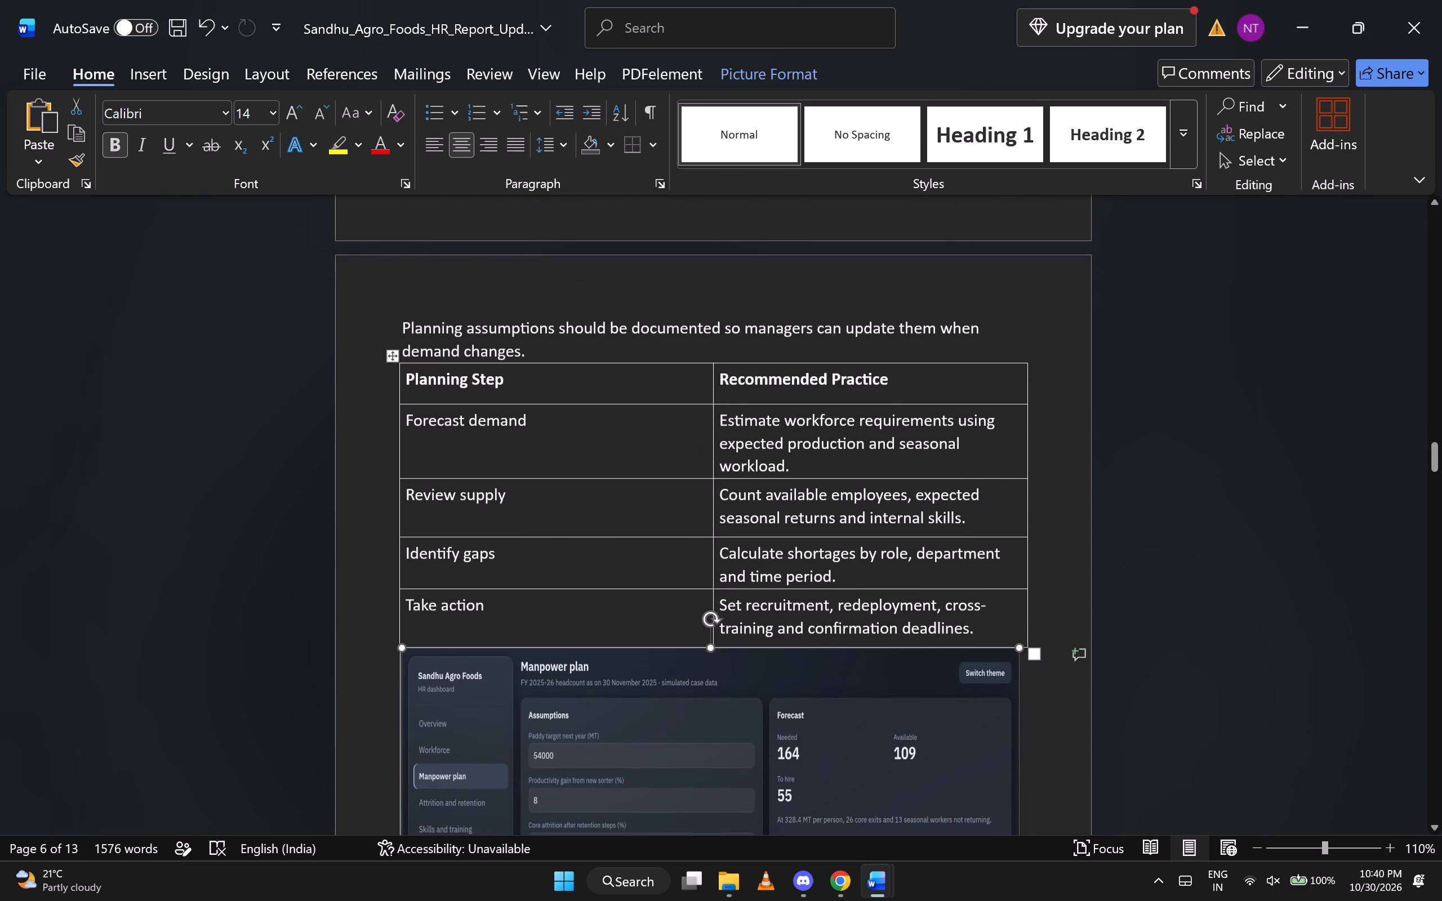
drag(714, 643, 726, 679)
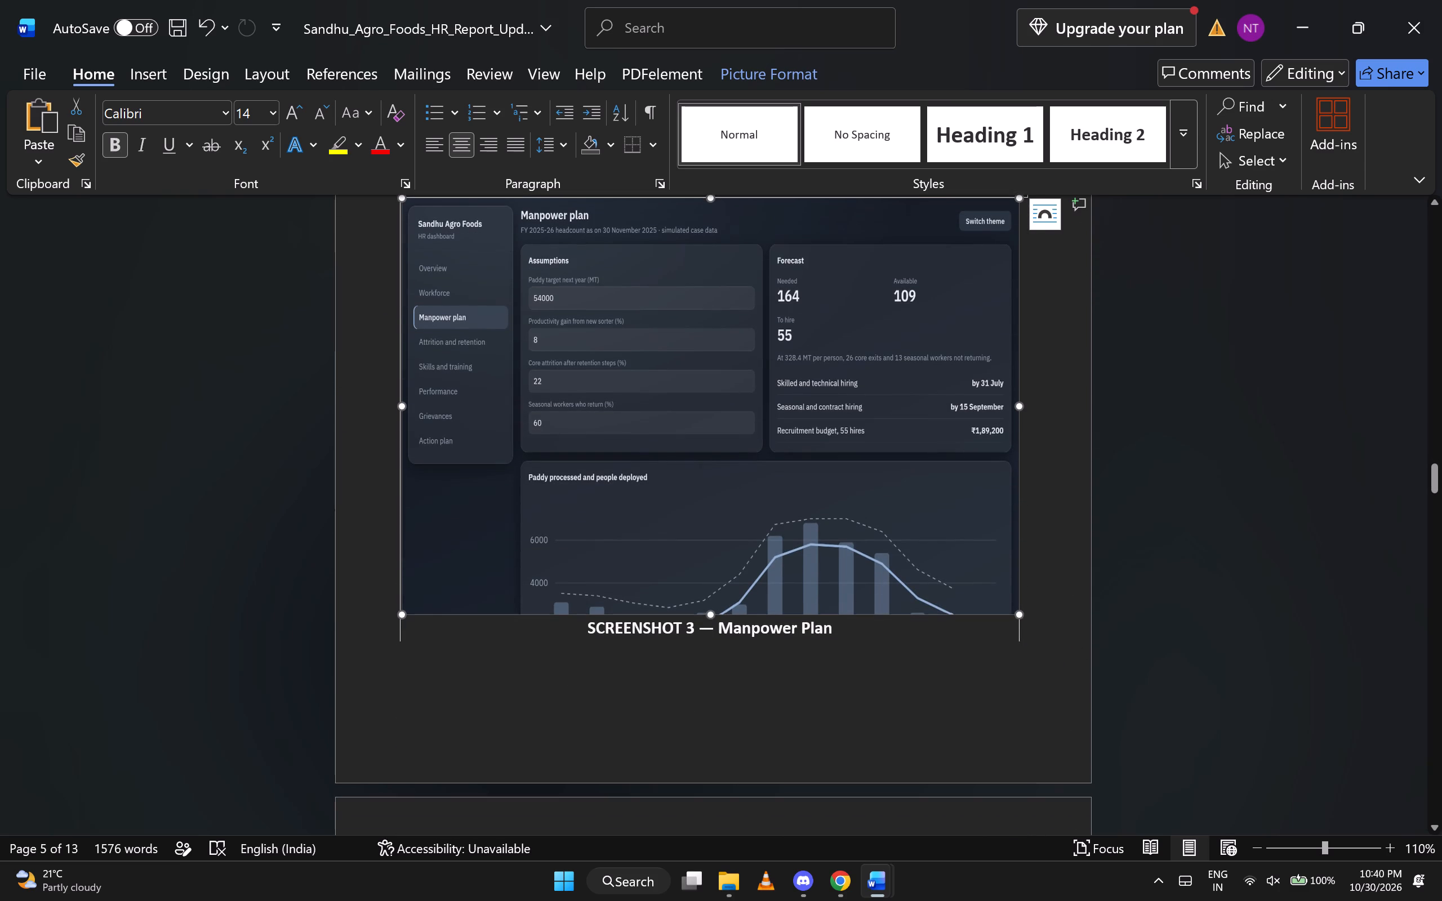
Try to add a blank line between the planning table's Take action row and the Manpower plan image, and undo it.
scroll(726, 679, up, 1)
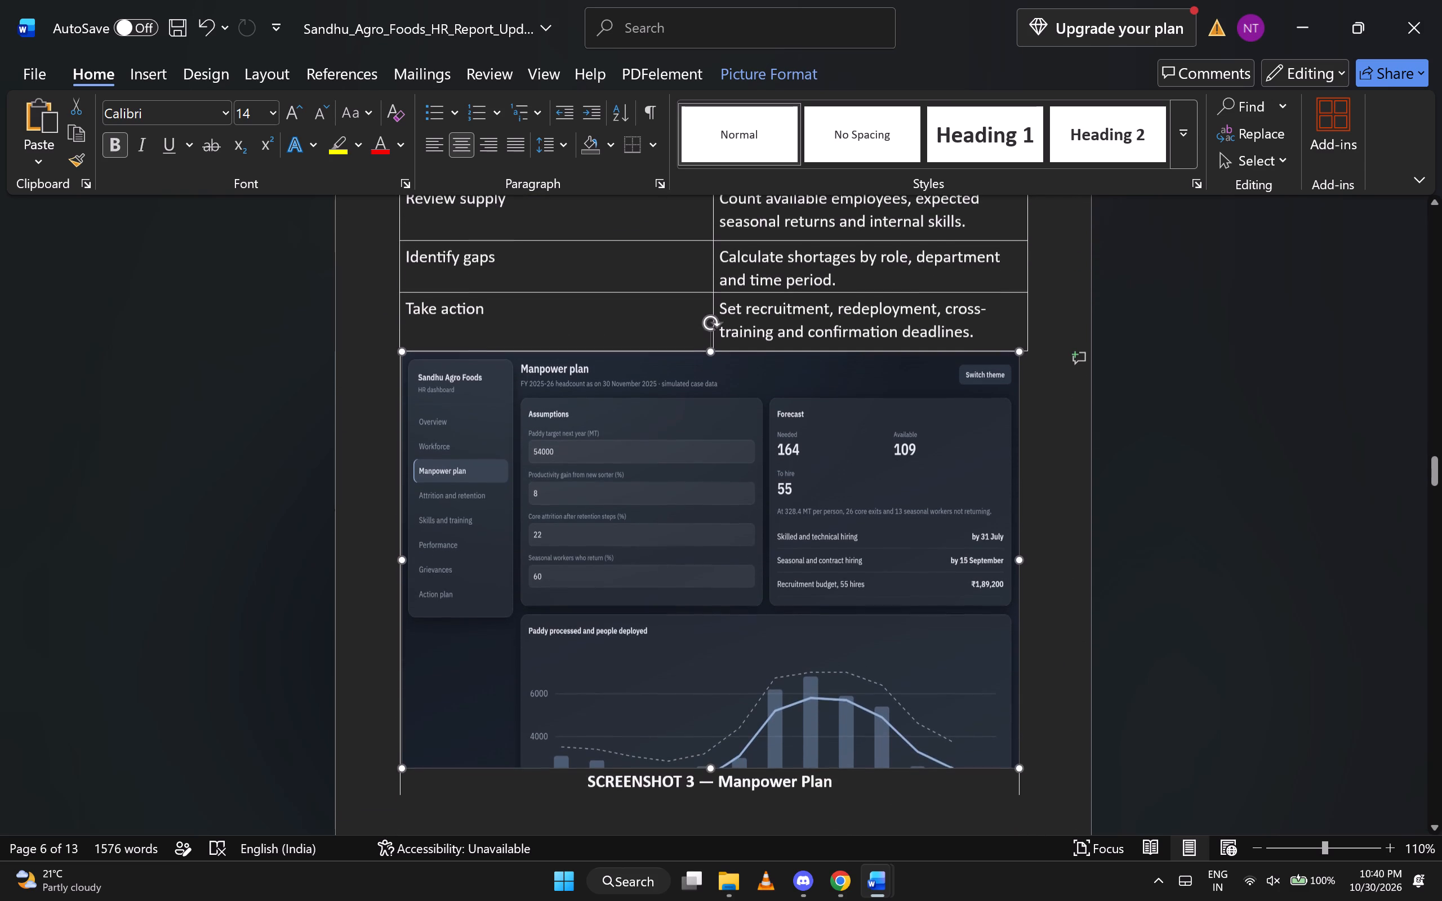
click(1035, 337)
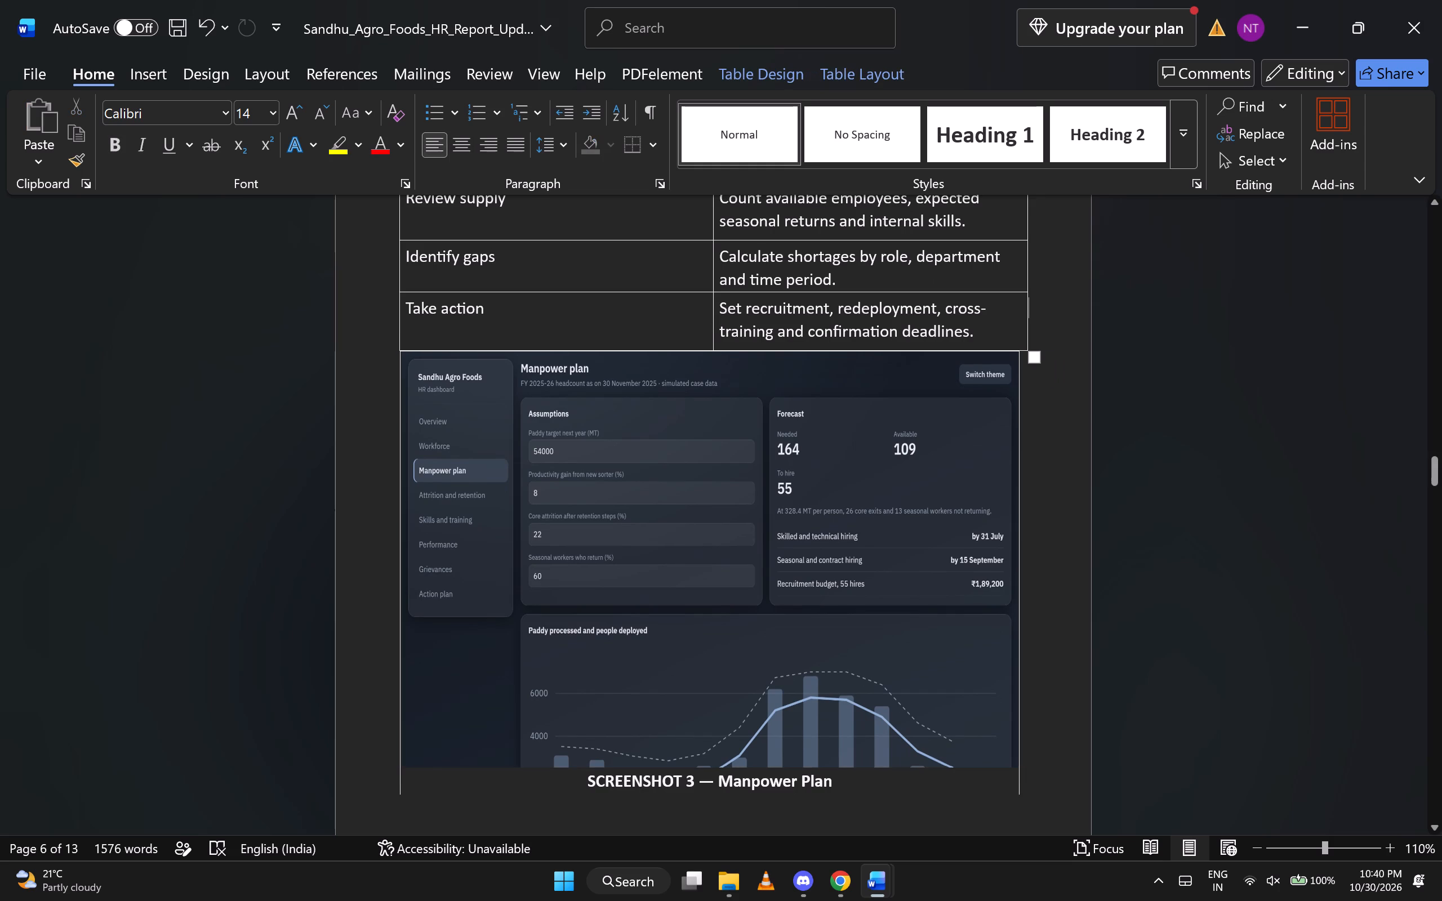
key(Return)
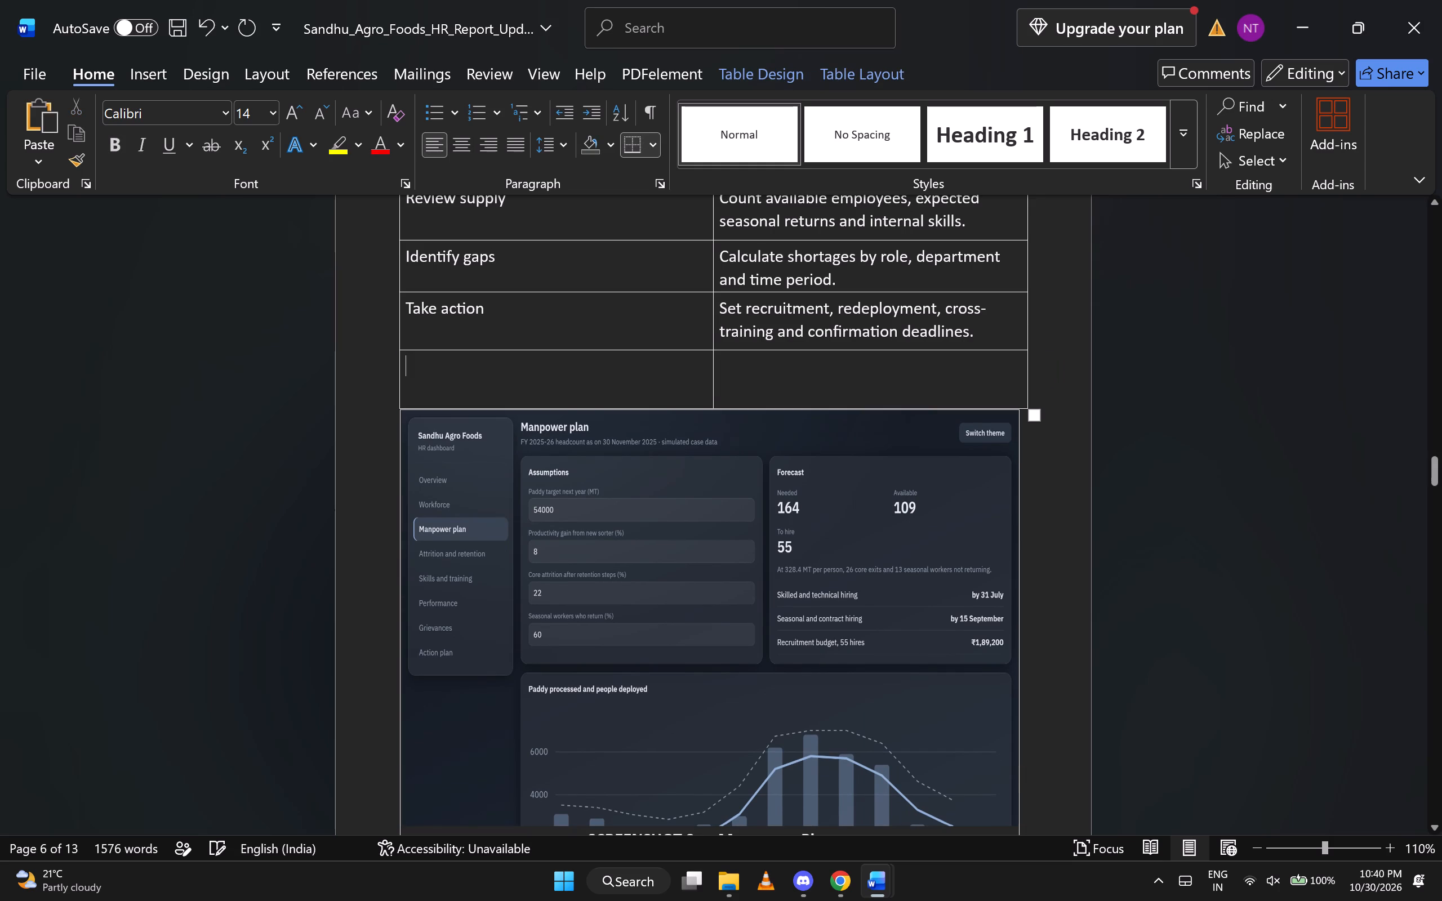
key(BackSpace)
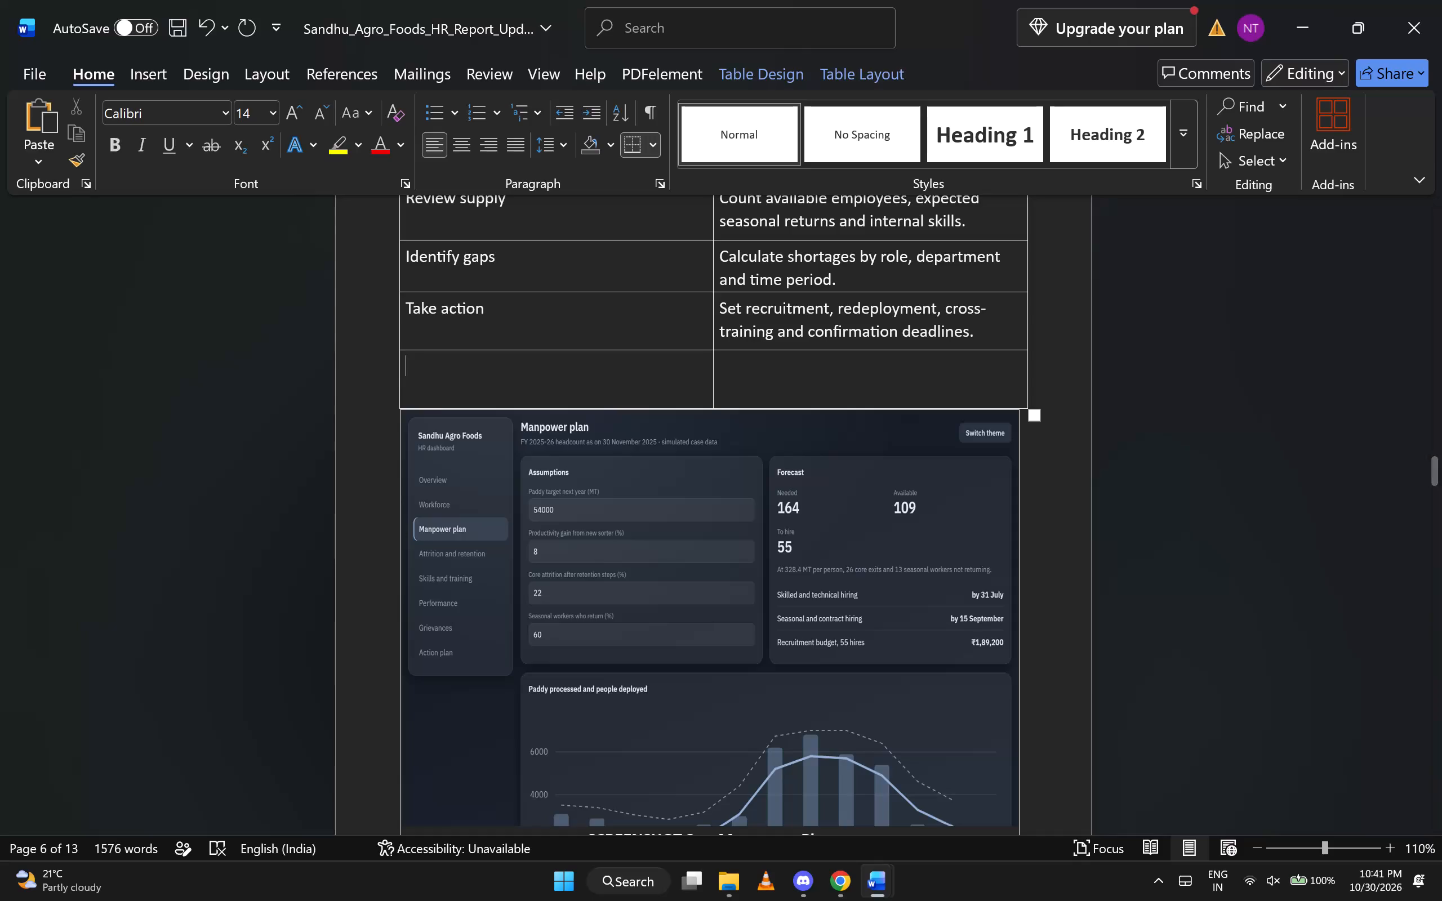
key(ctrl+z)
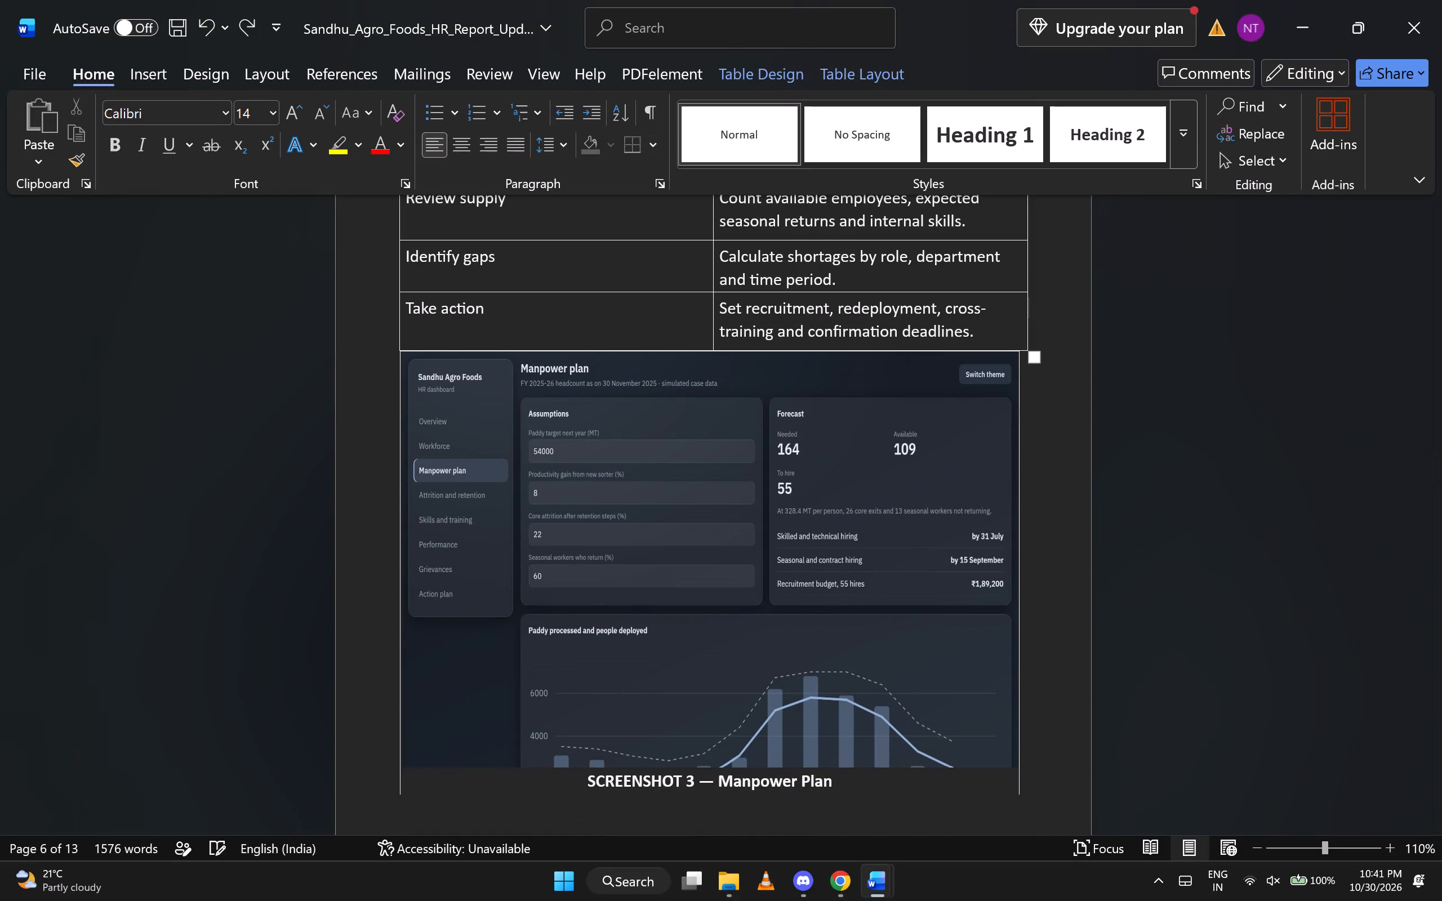
Look through the report from Manpower Planning to the Conclusion and back to the team members table, checking the layout.
scroll(1035, 337, up, 2)
scroll(1035, 337, down, 5)
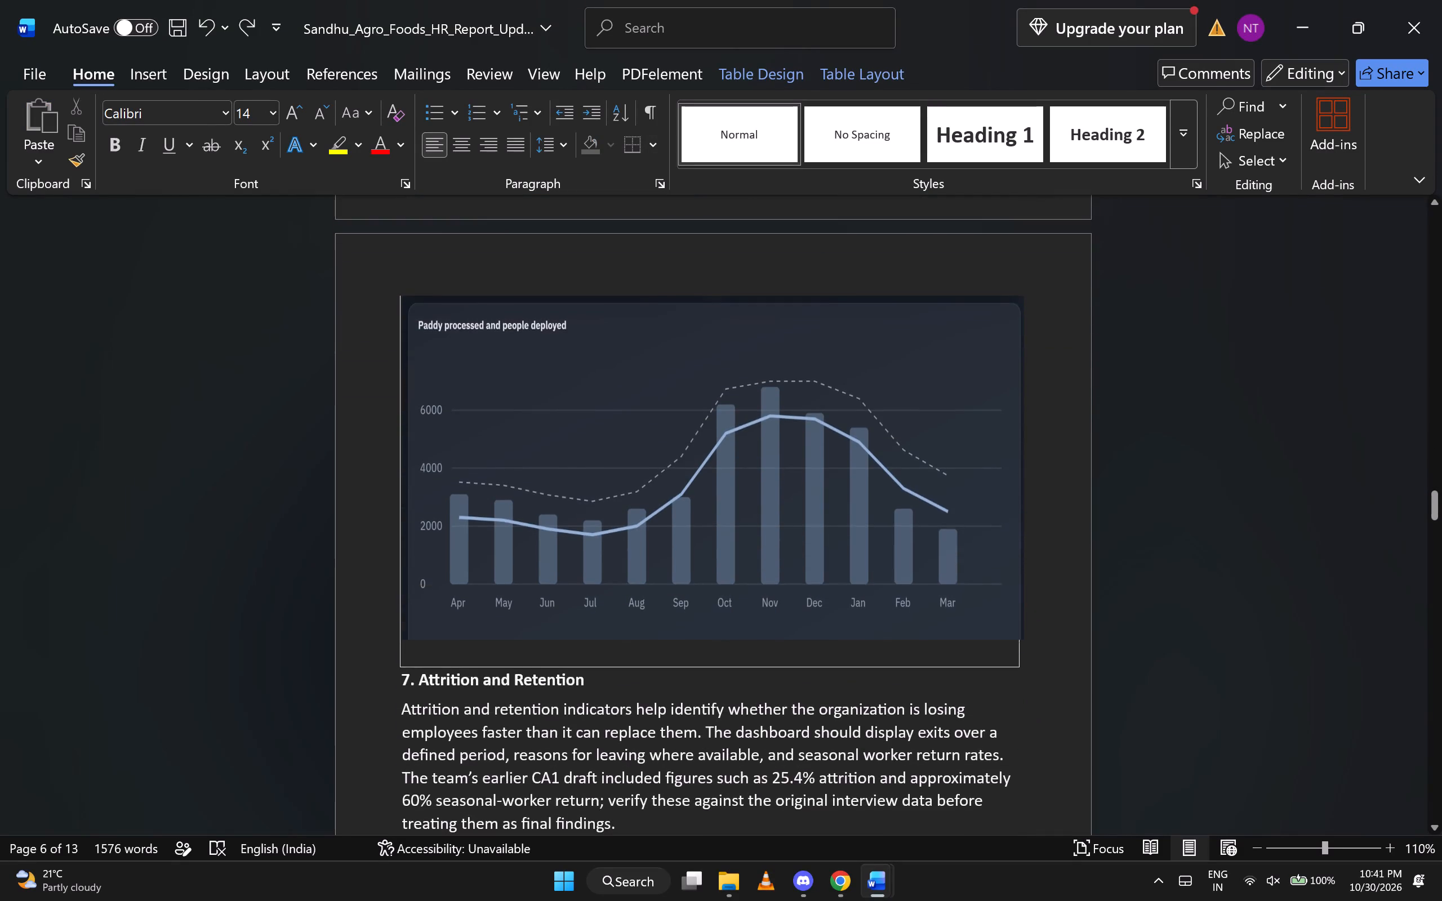
scroll(1035, 337, down, 9)
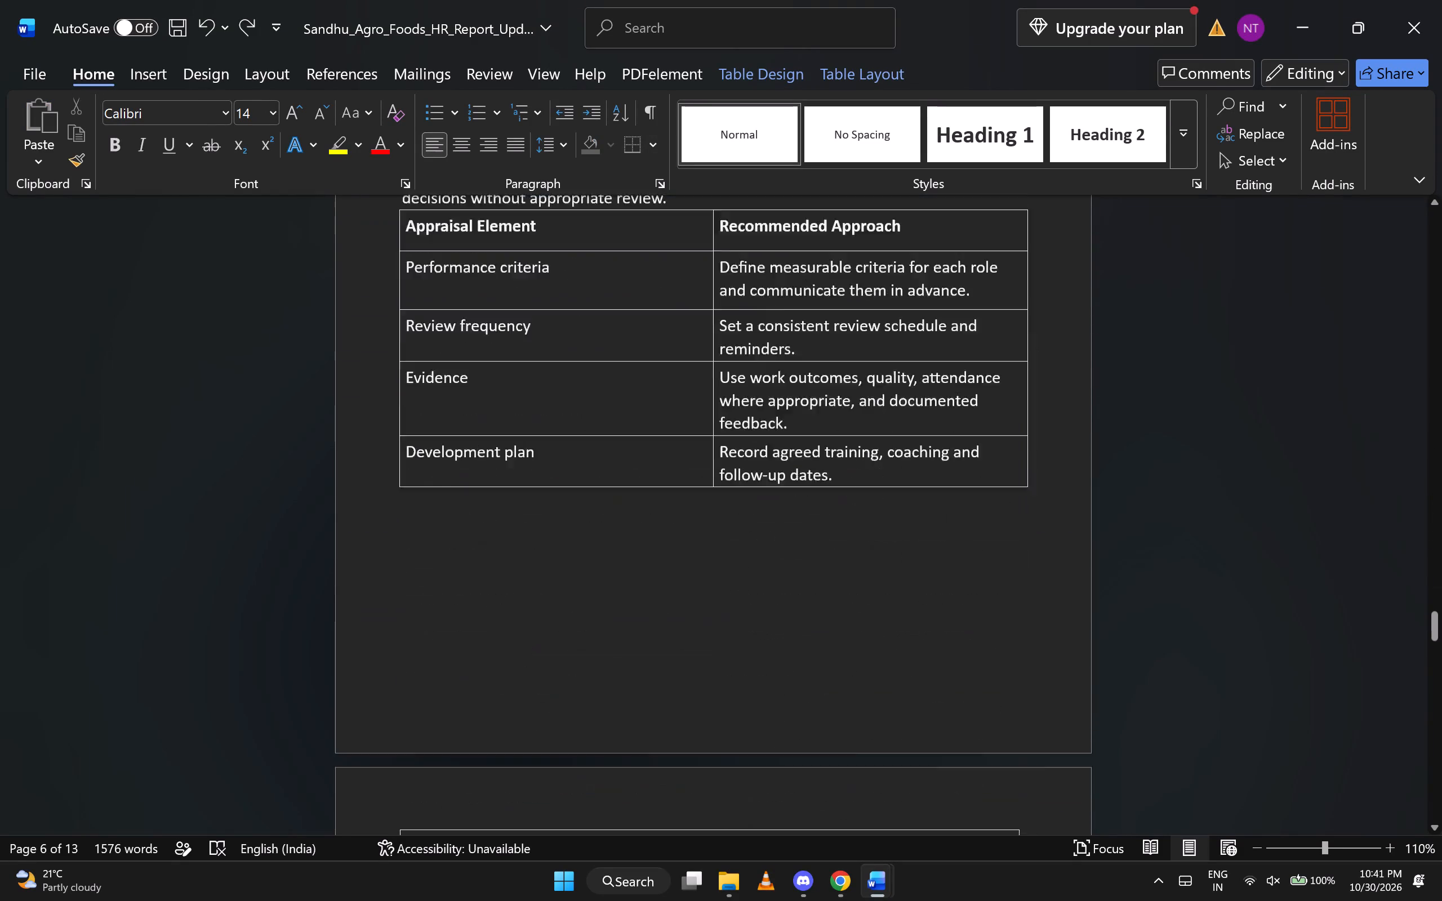
scroll(1035, 337, down, 8)
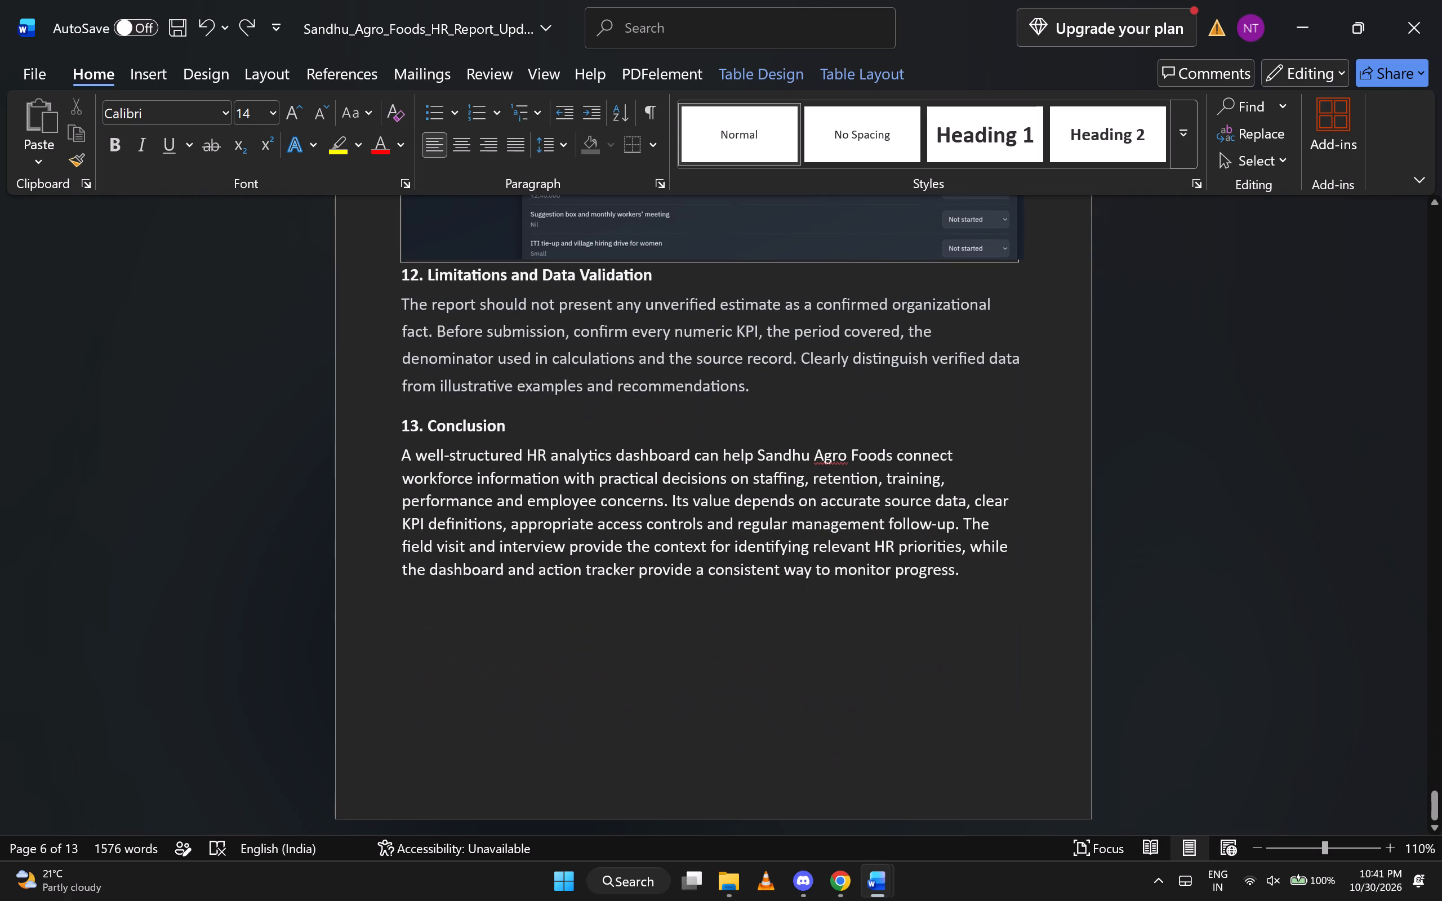
scroll(1035, 337, up, 6)
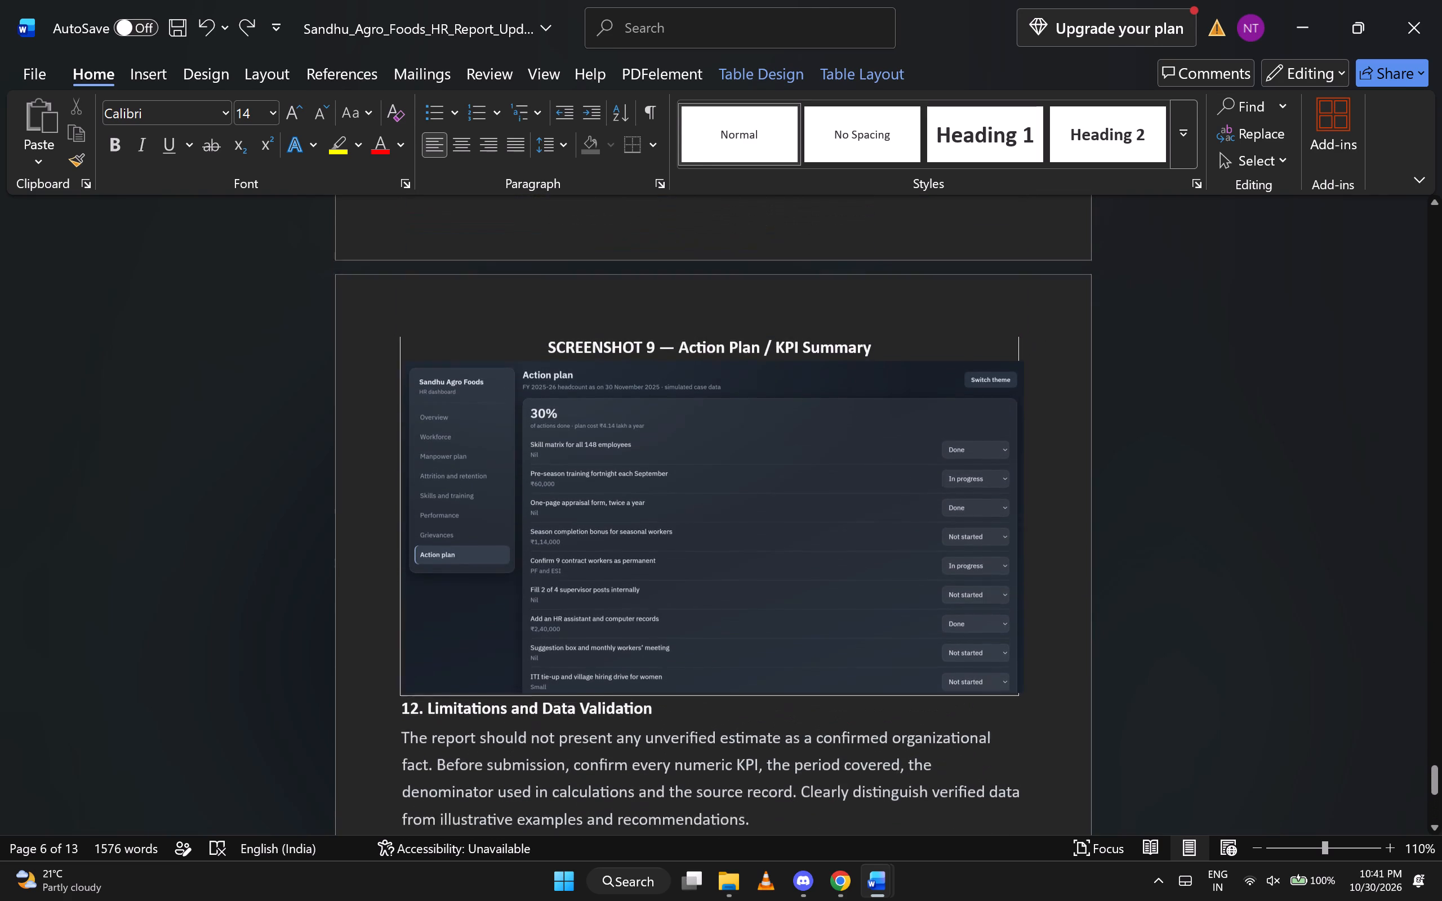
scroll(1035, 337, up, 10)
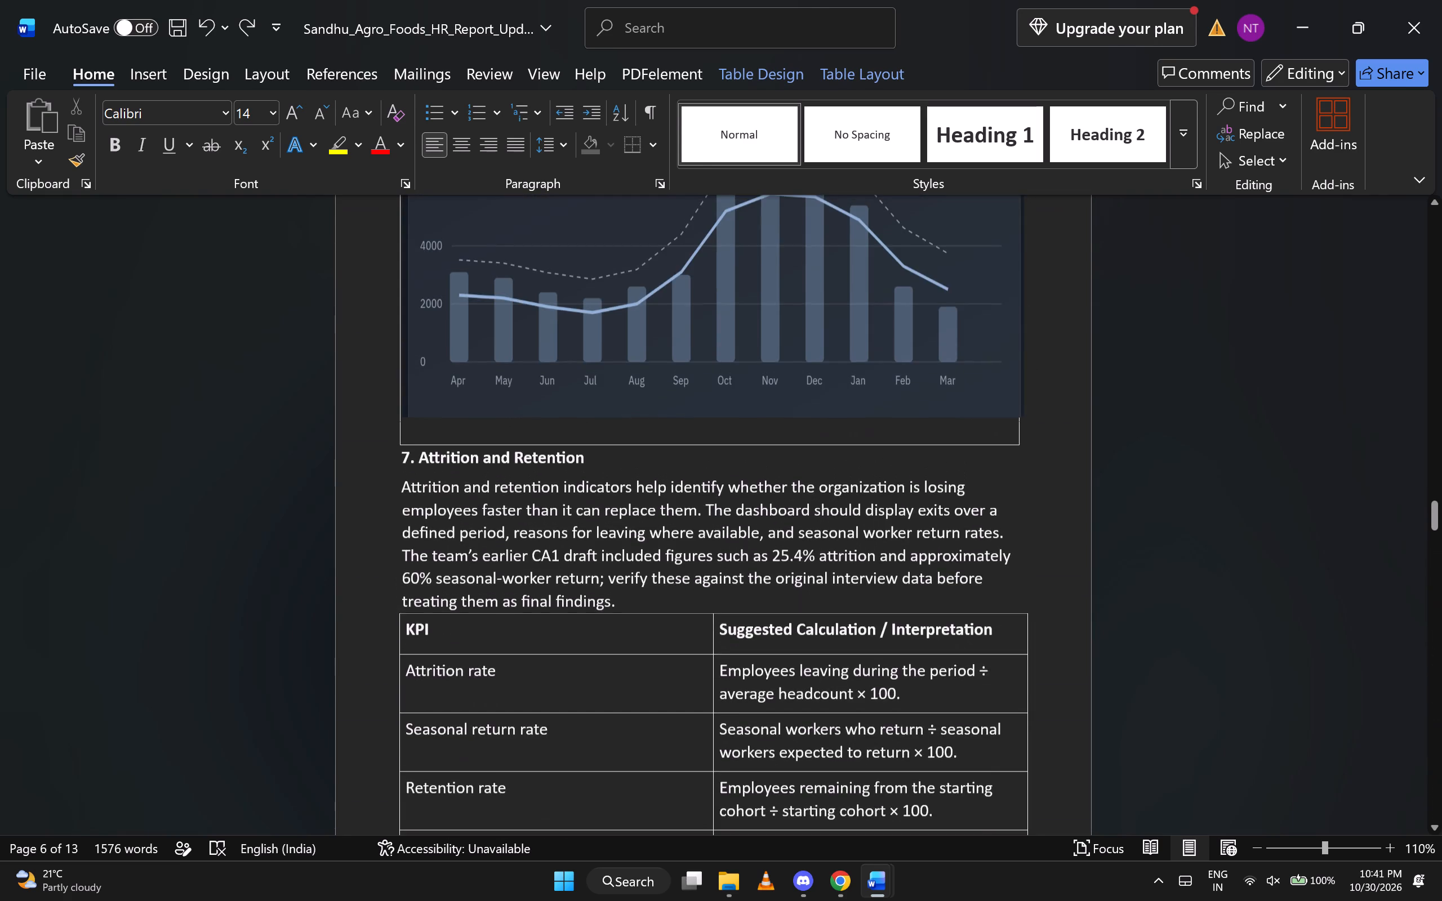
scroll(1035, 337, up, 9)
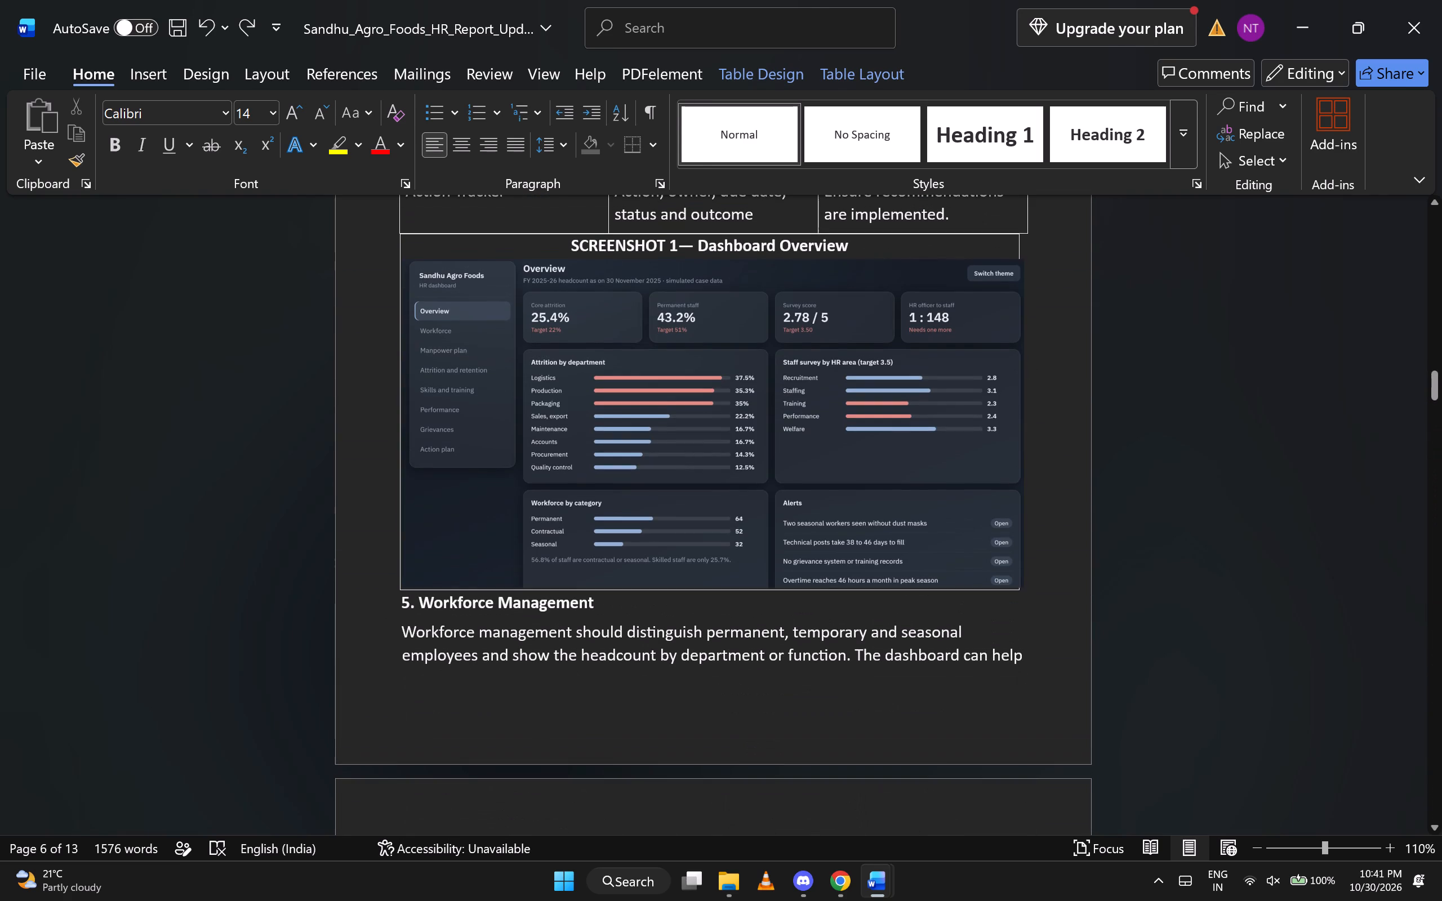
scroll(1035, 337, up, 5)
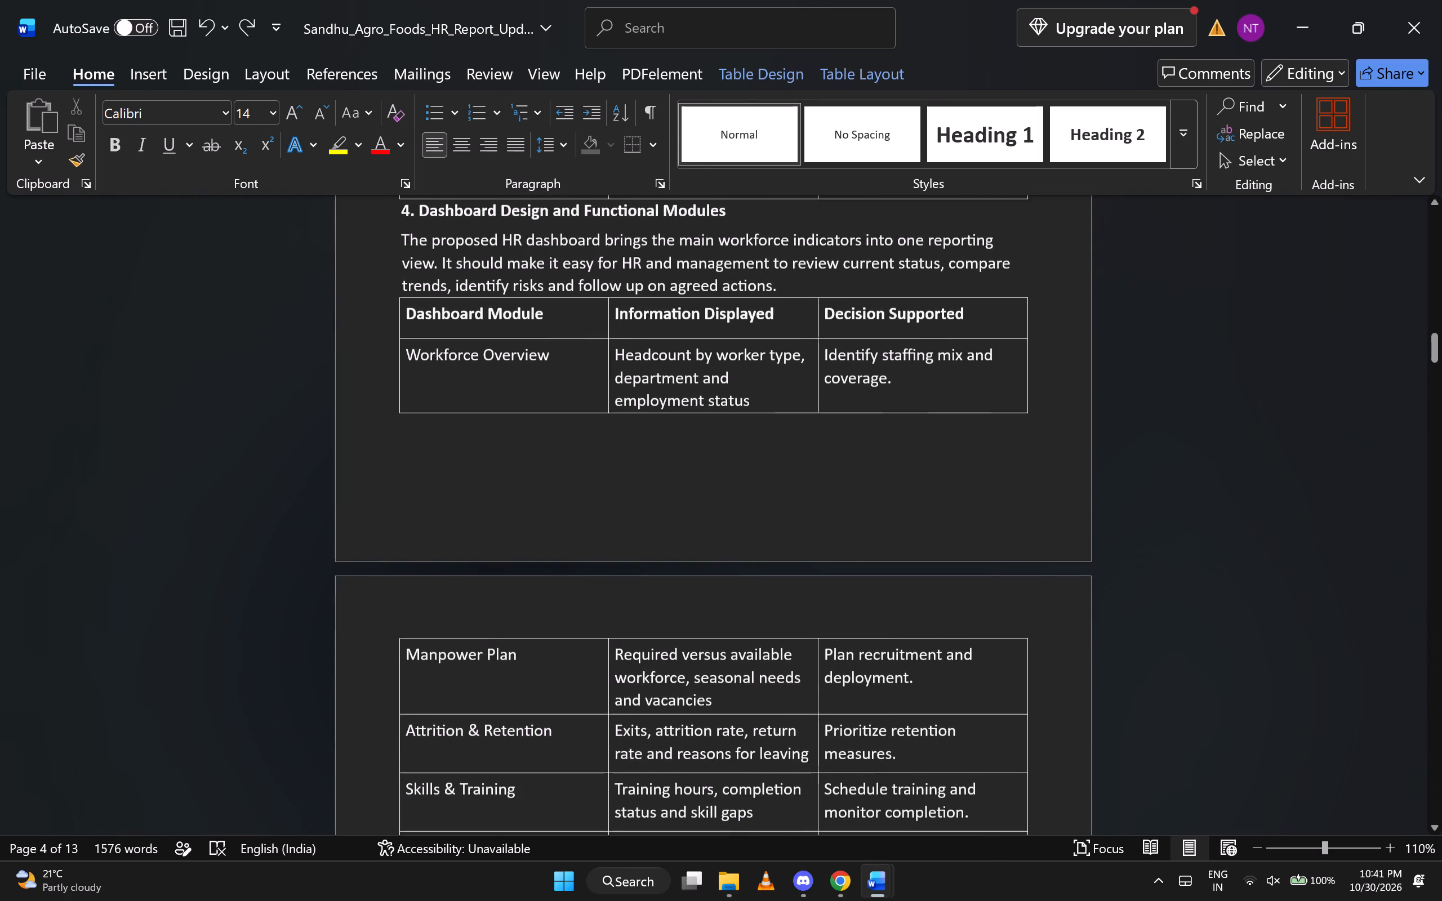
scroll(1035, 337, up, 1)
scroll(667, 345, up, 2)
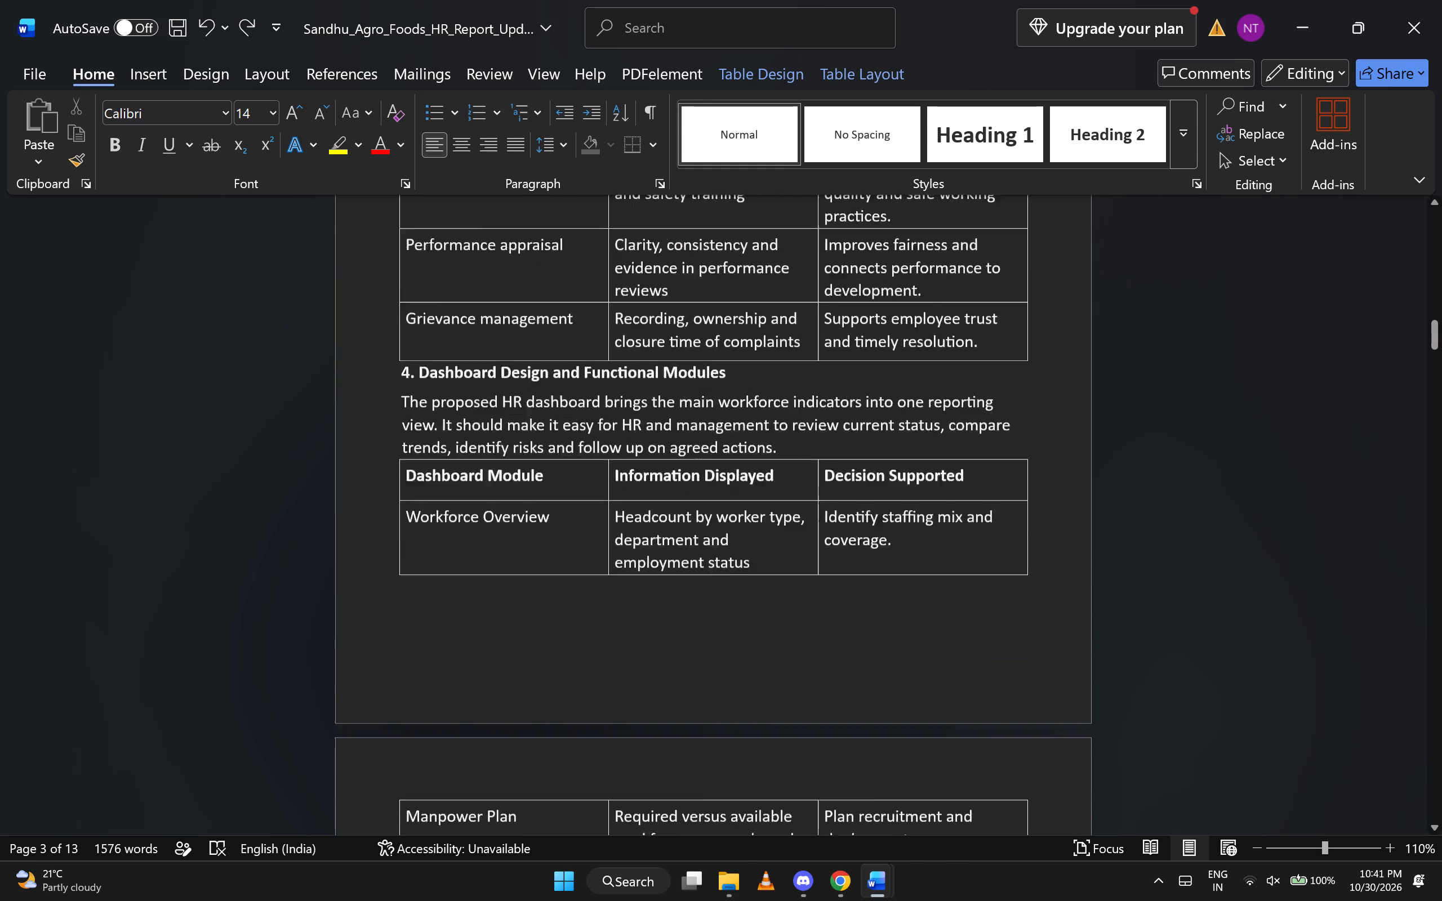
scroll(667, 345, up, 5)
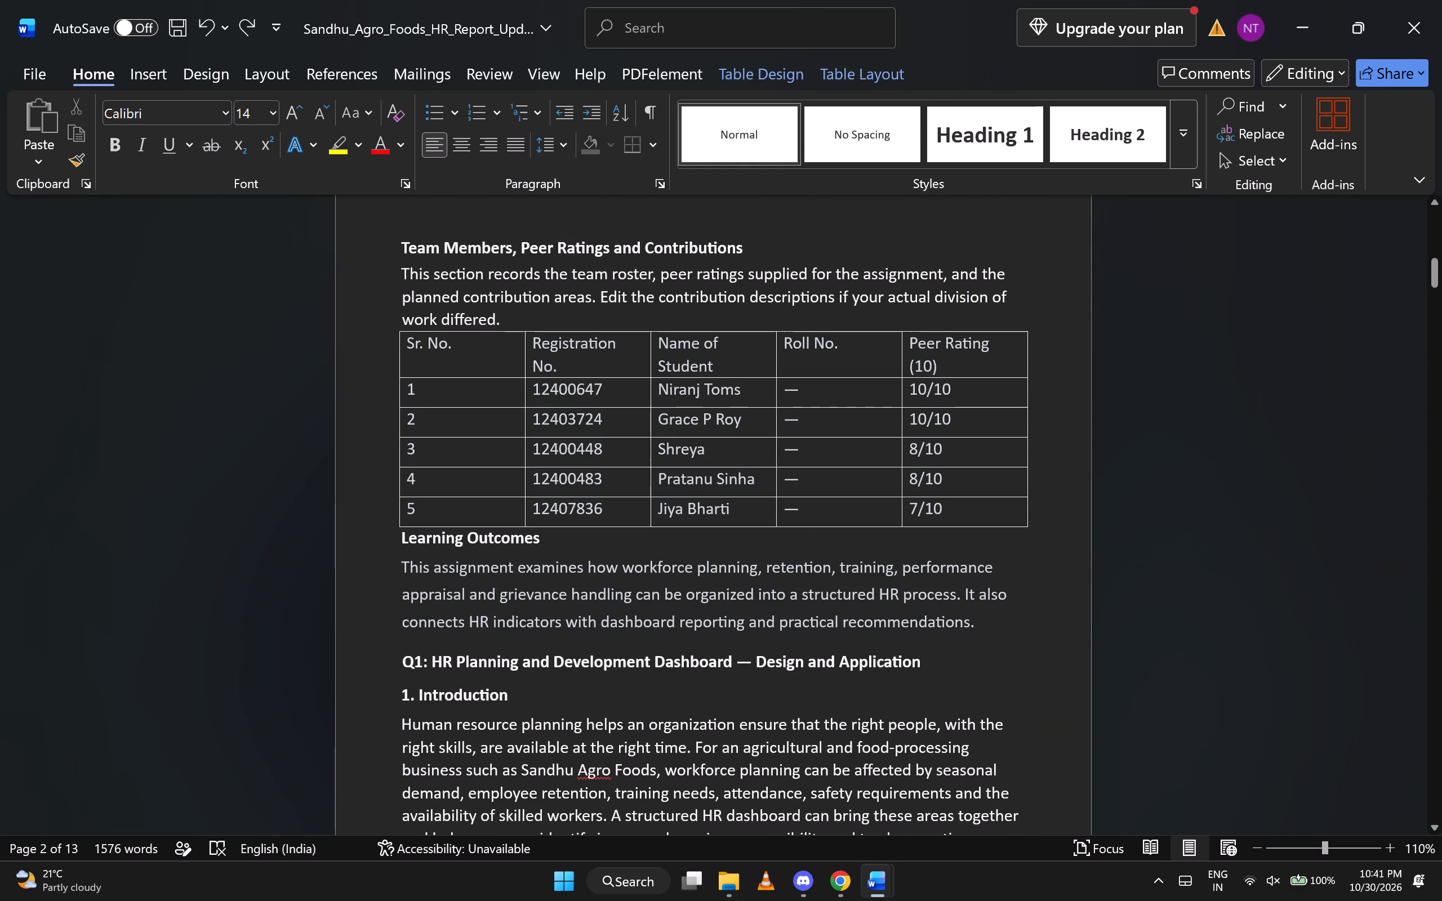
scroll(667, 345, up, 1)
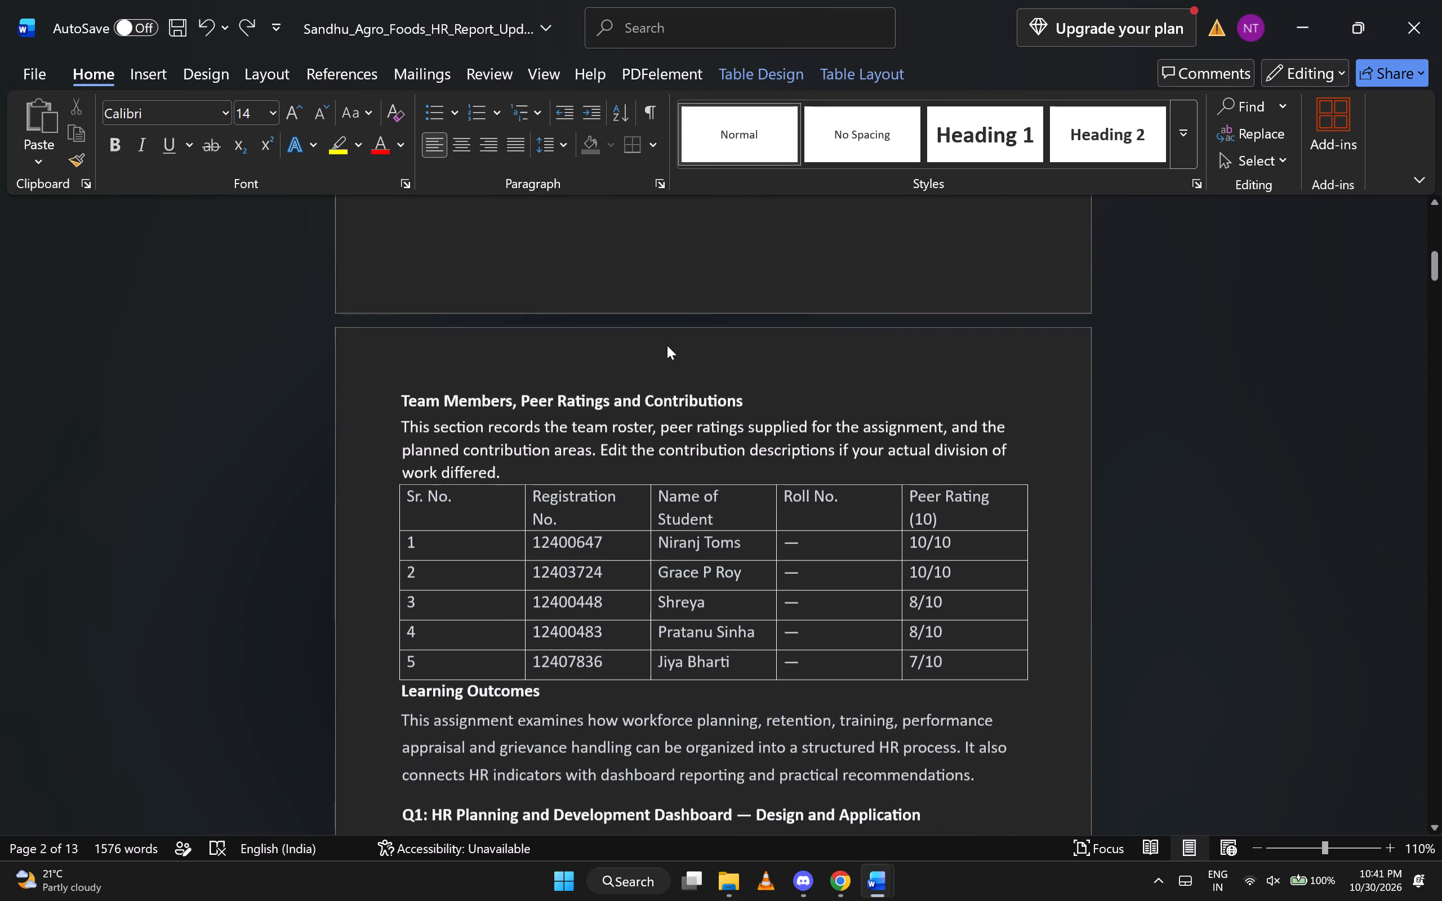
scroll(667, 345, up, 1)
Replace the Roll No. dash with 5 in the Sr. No. 1 row of the team members table.
click(823, 536)
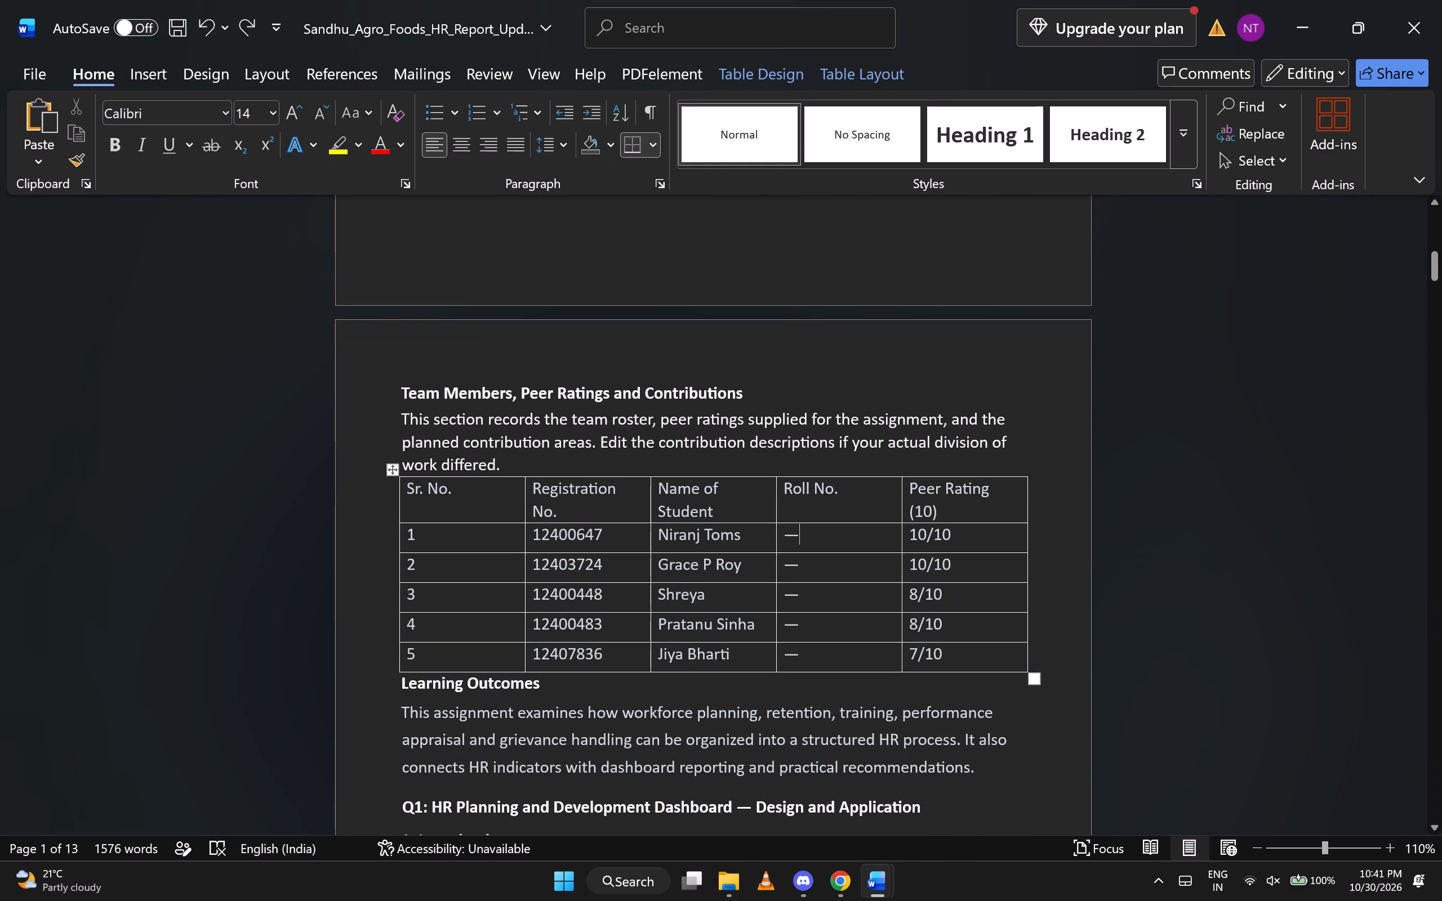
key(BackSpace)
key(BackSpace)
text(05)
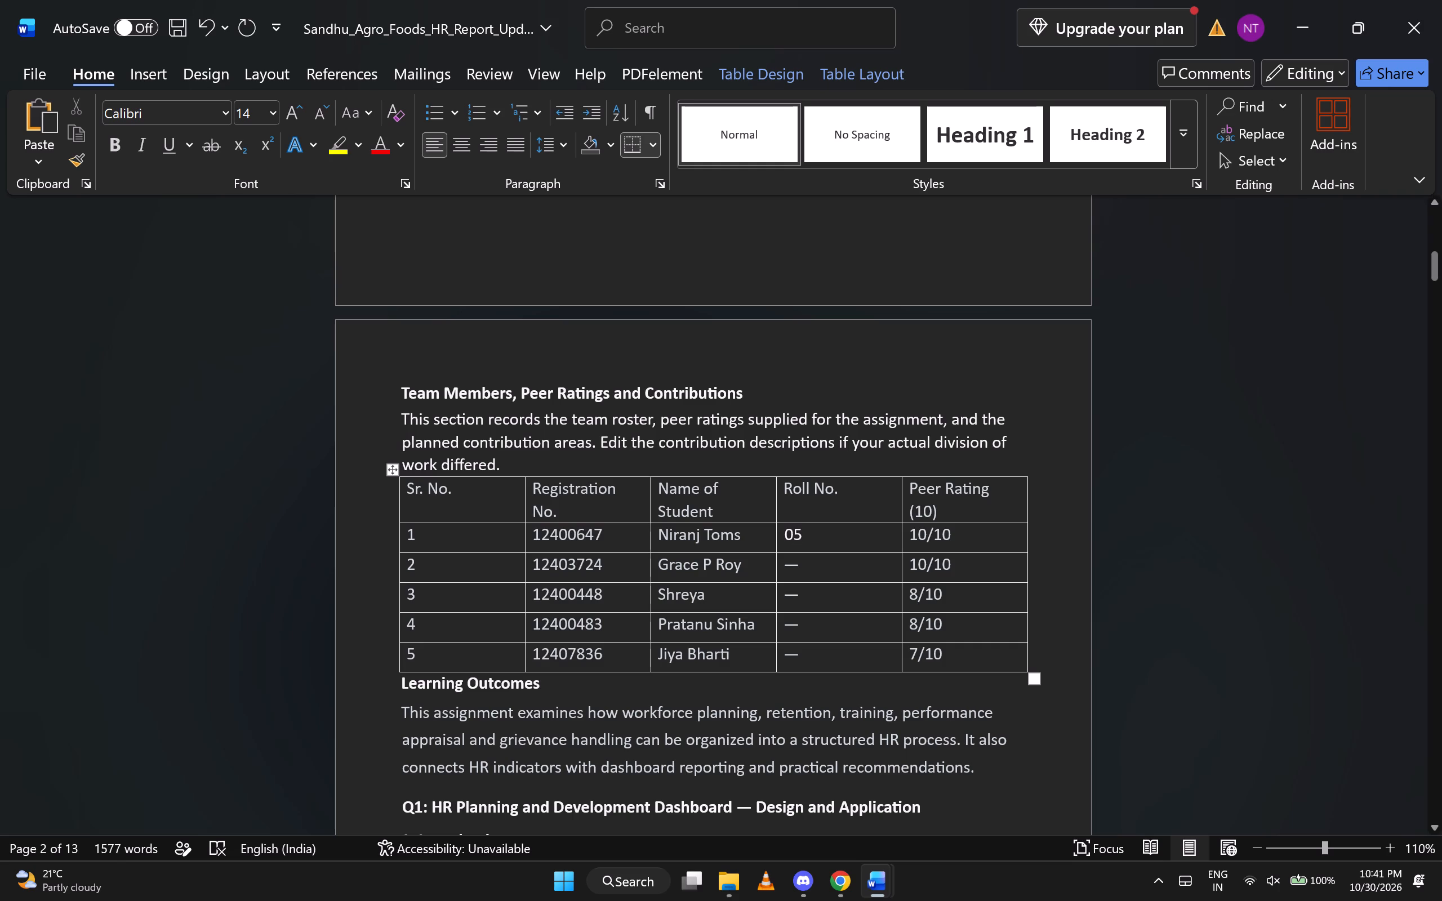
key(BackSpace)
key(BackSpace)
key(5)
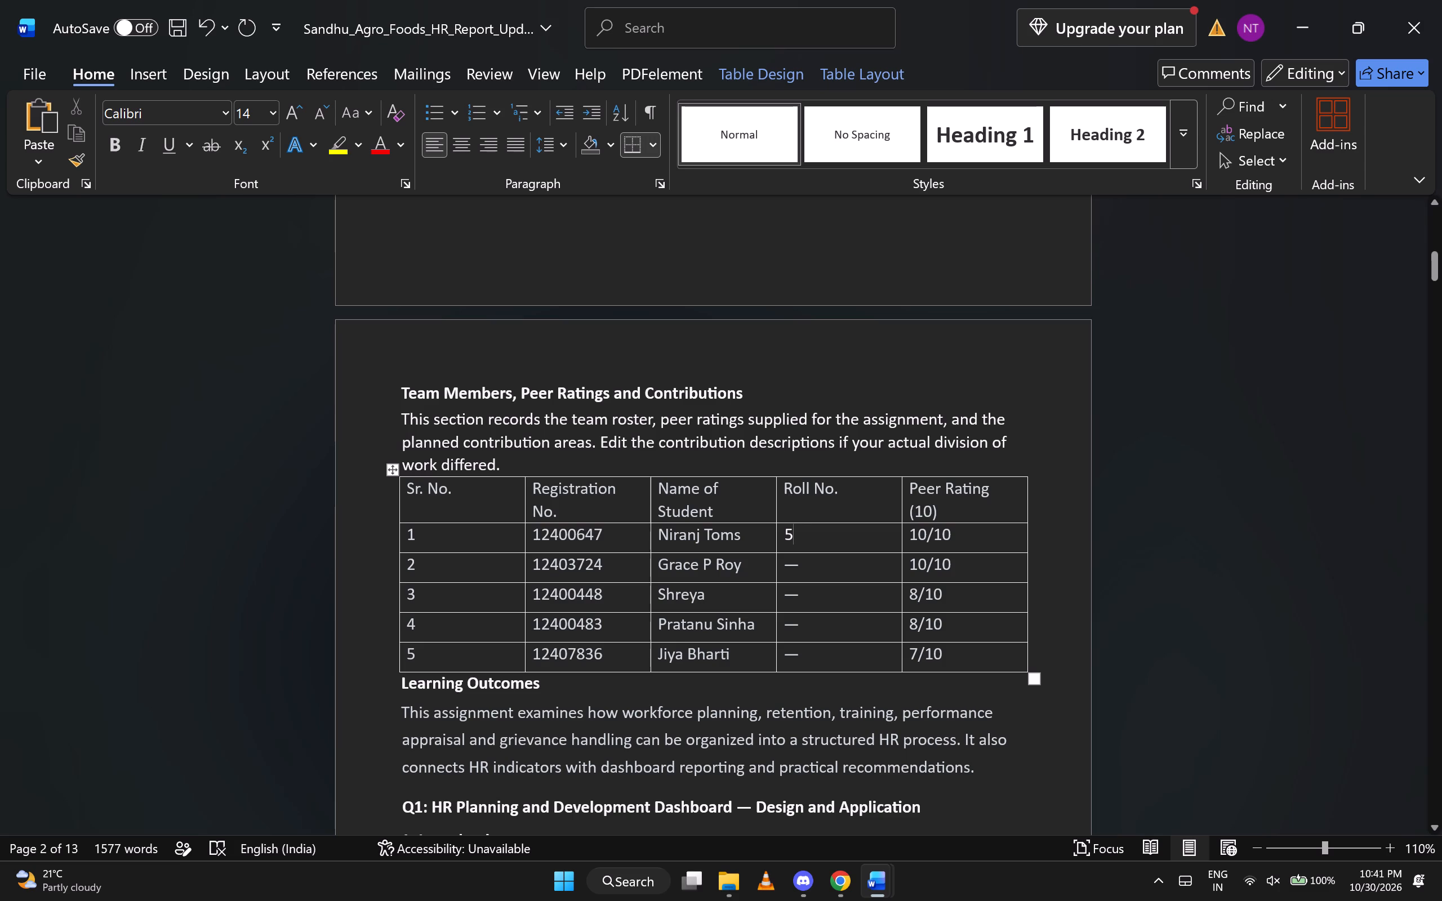
Replace the Roll No. dashes with 18, 3 and 4 in the Sr. No. 2, 3 and 4 rows of the team members table.
click(825, 572)
key(BackSpace)
key(1)
key(8)
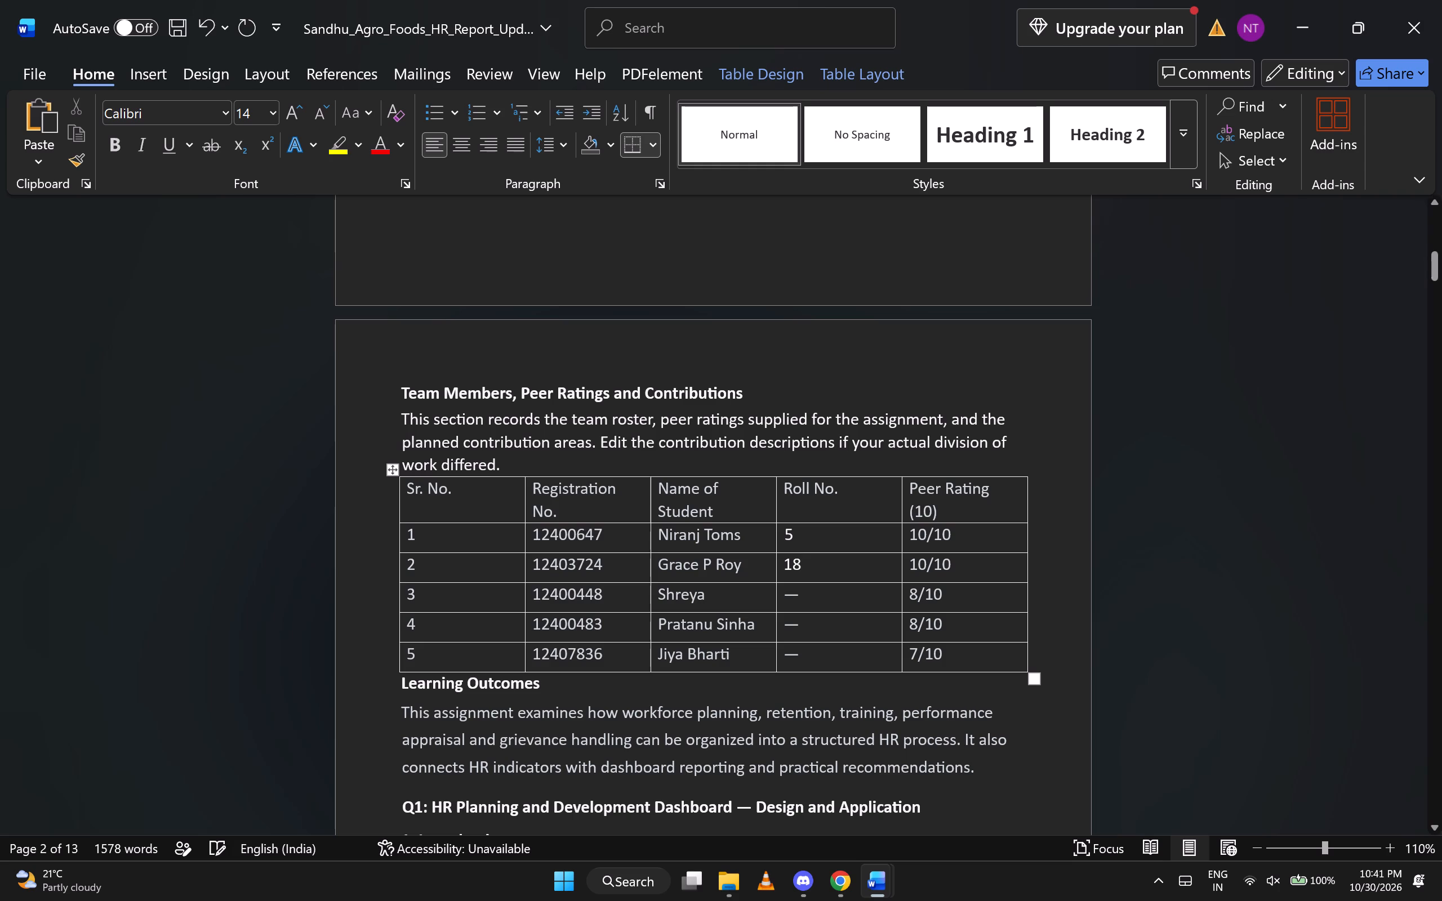
click(819, 592)
key(BackSpace)
key(3)
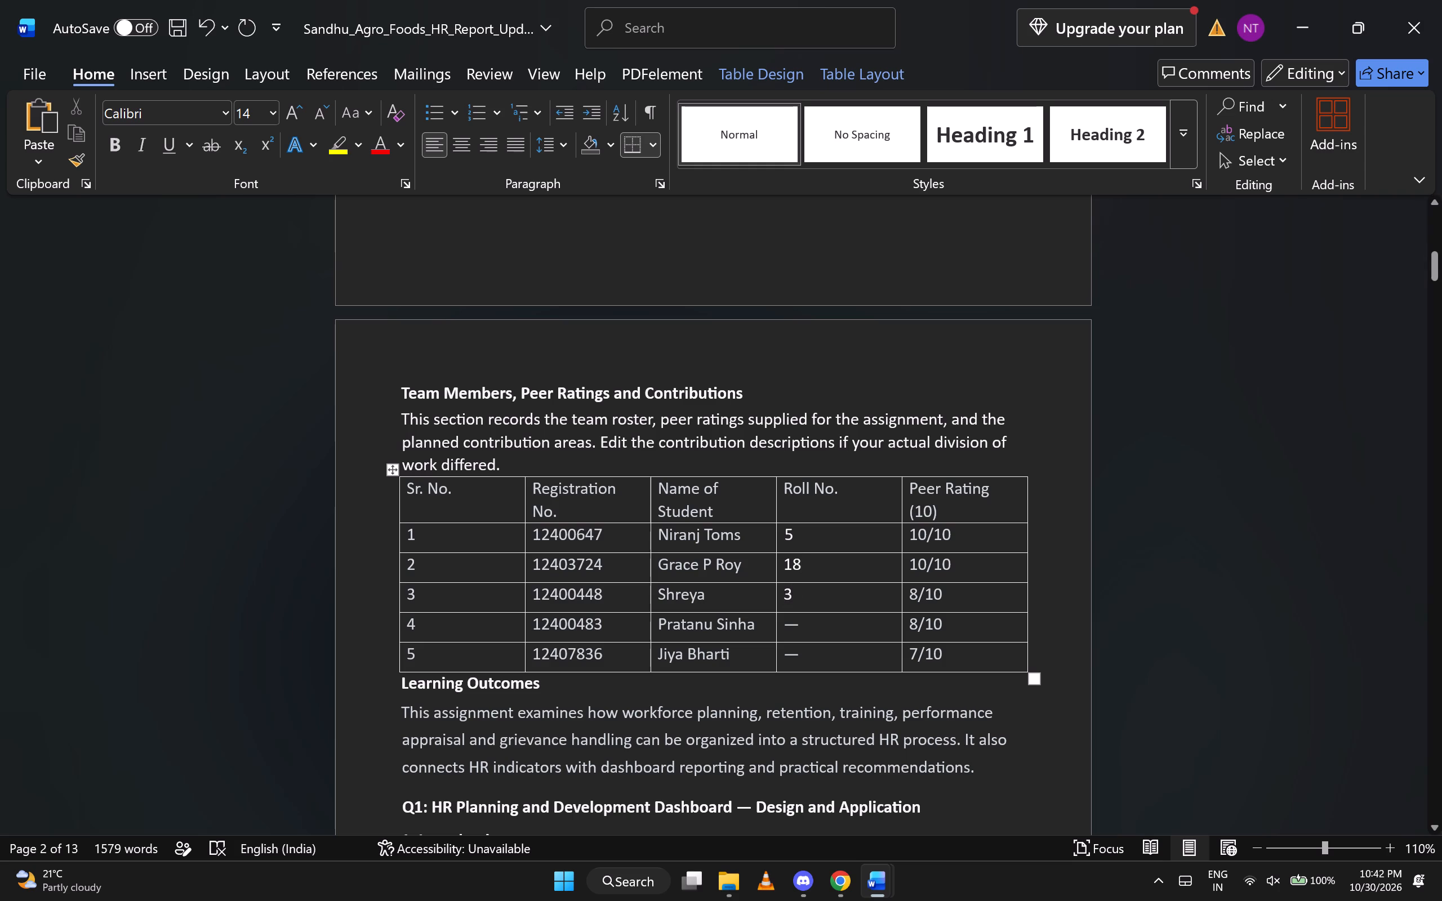
click(833, 623)
key(BackSpace)
key(4)
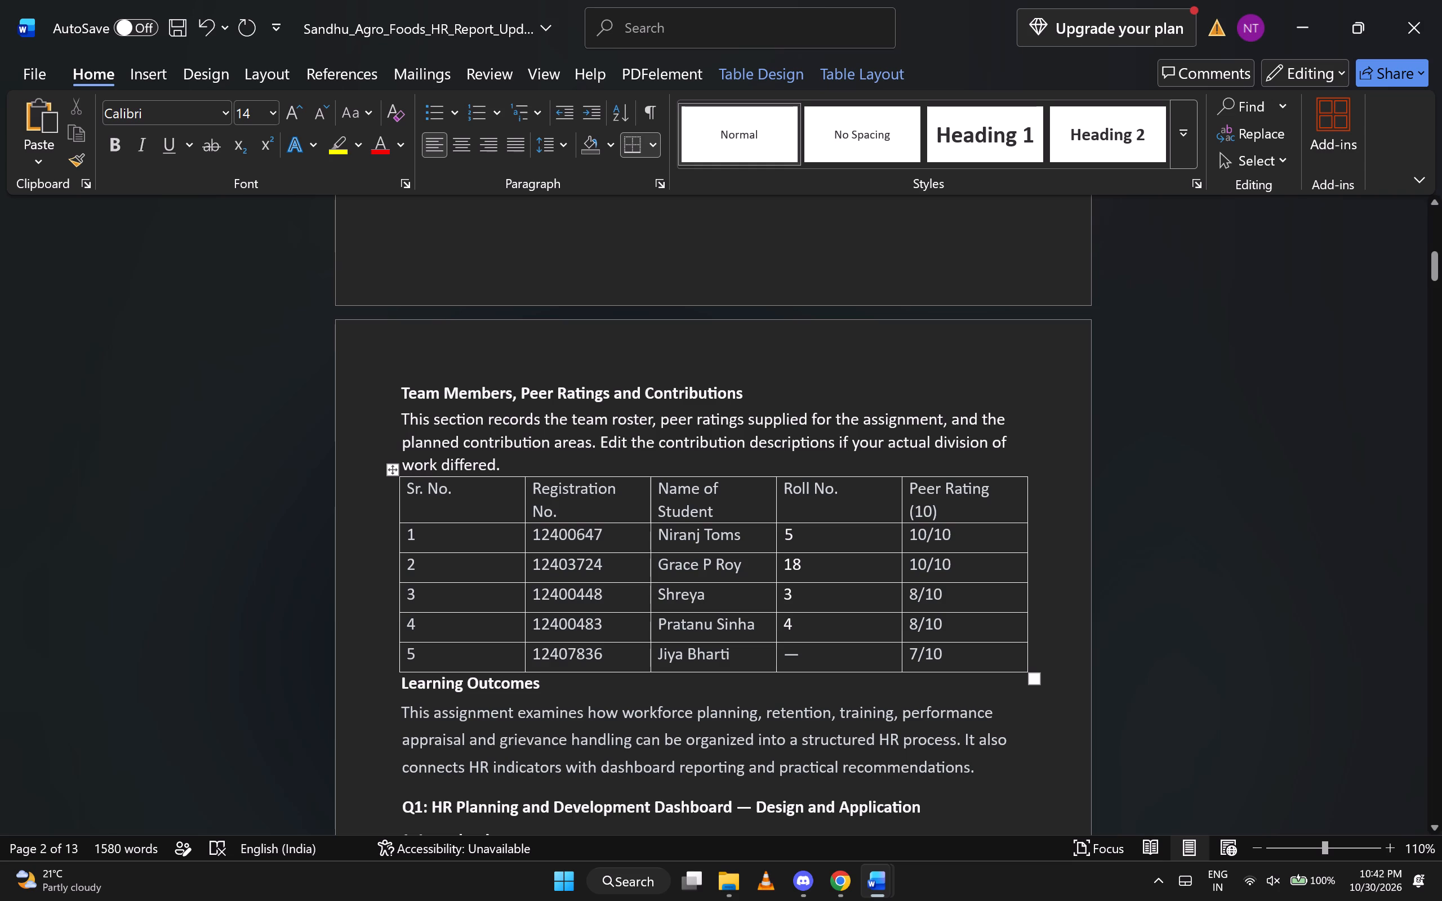
click(1219, 691)
Look through the report from the team members table to the Conclusion, checking tables, screenshots and page breaks.
scroll(931, 779, down, 1)
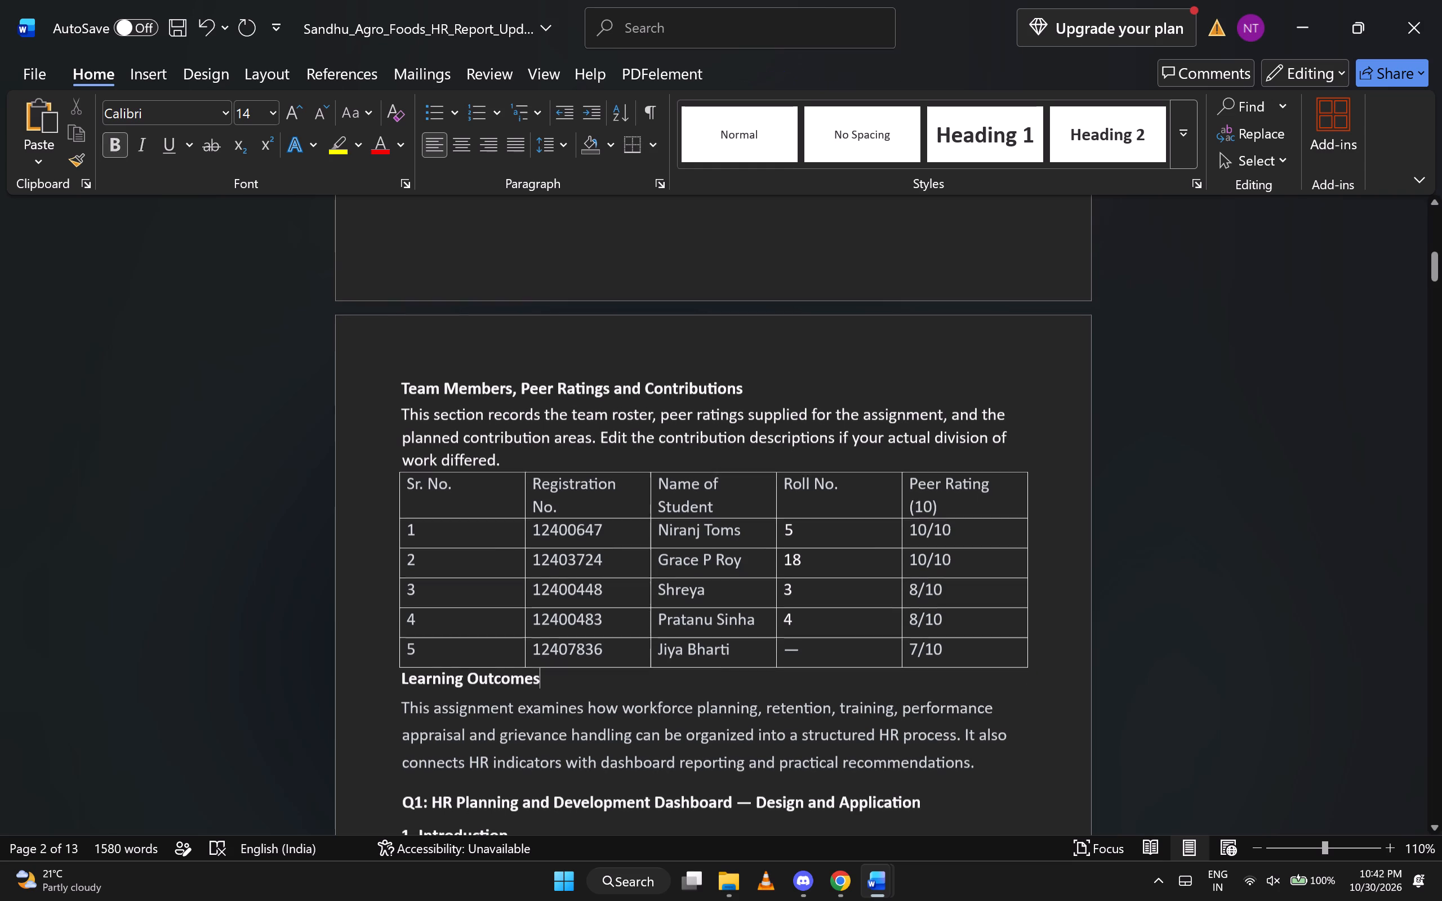
scroll(931, 779, down, 2)
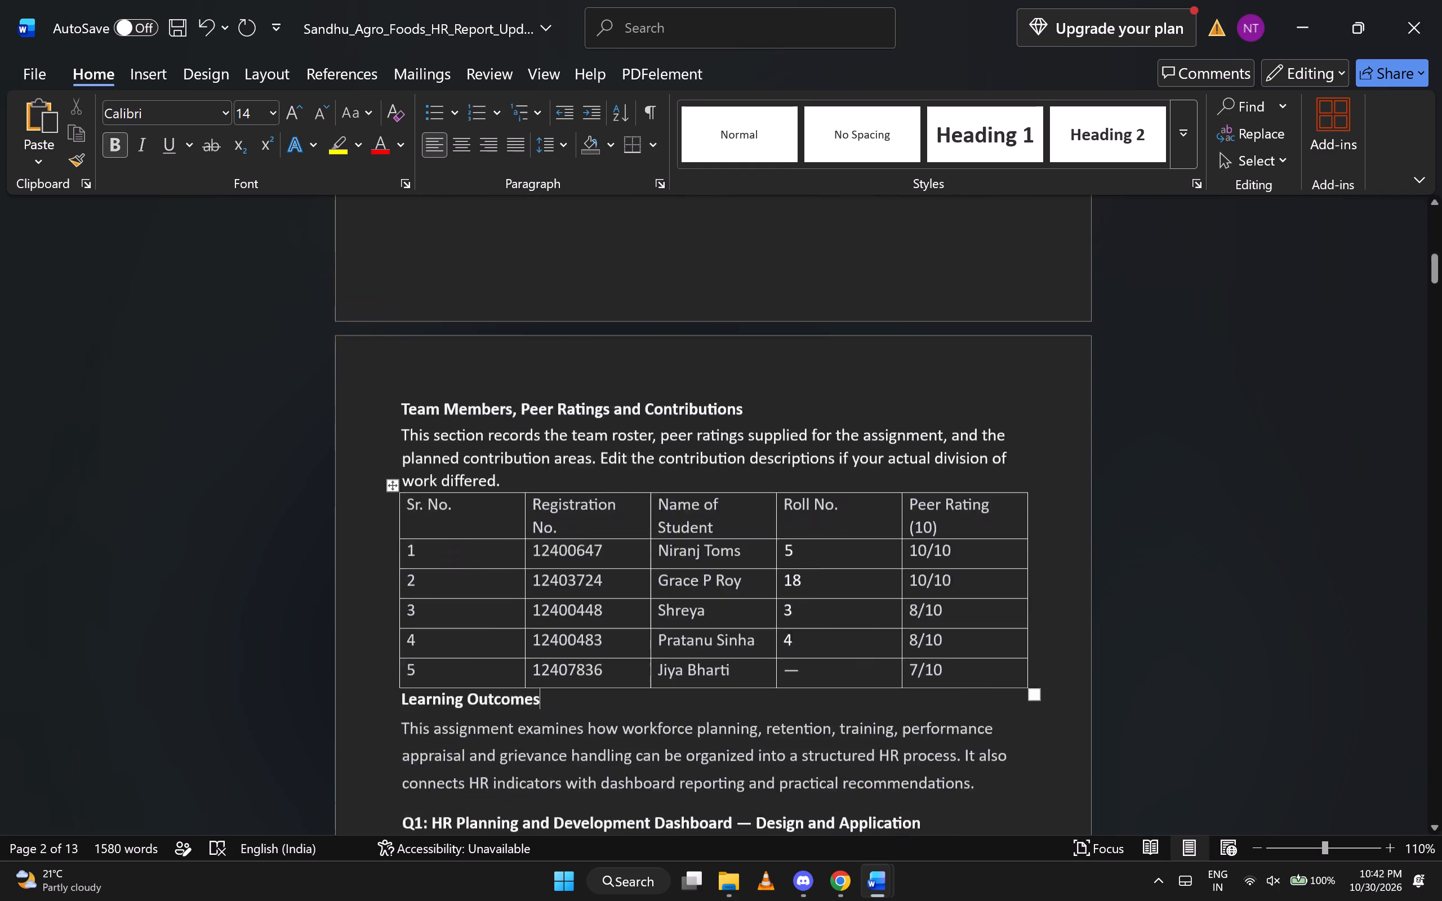
scroll(931, 779, down, 9)
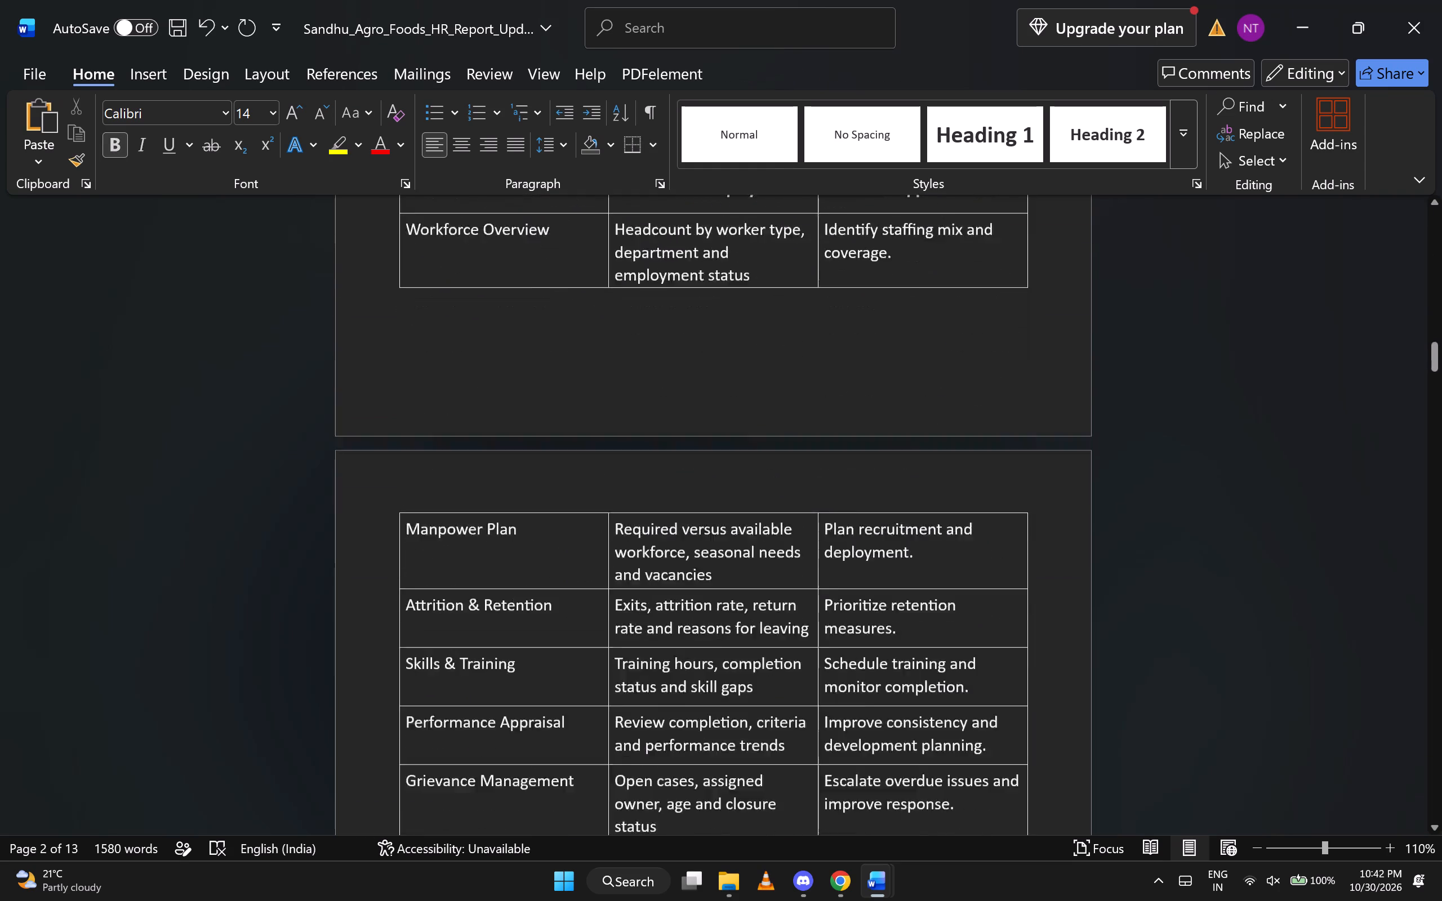
scroll(931, 779, down, 12)
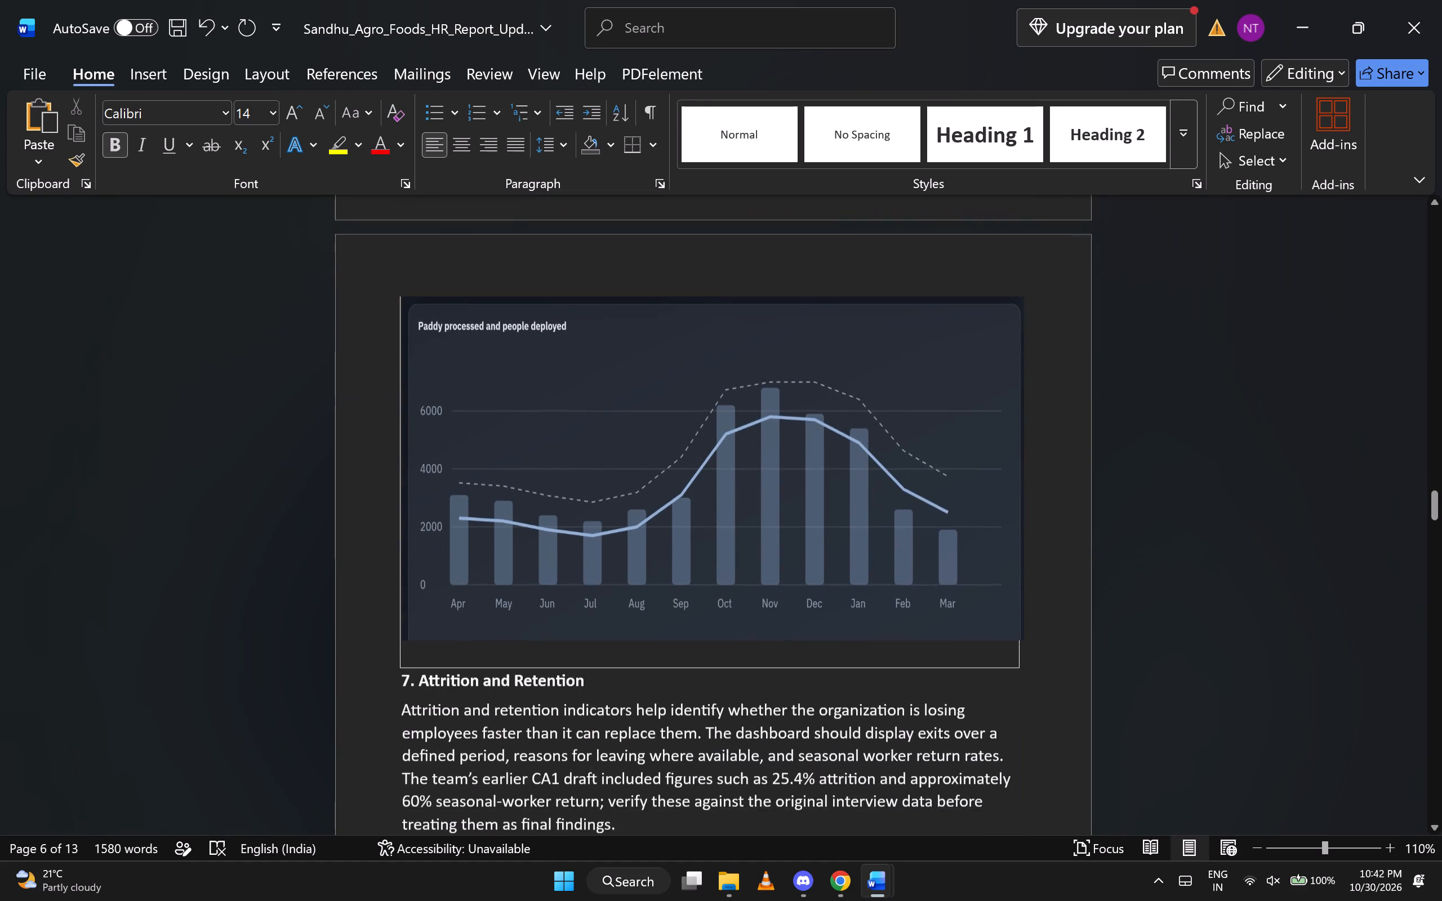
scroll(931, 779, down, 4)
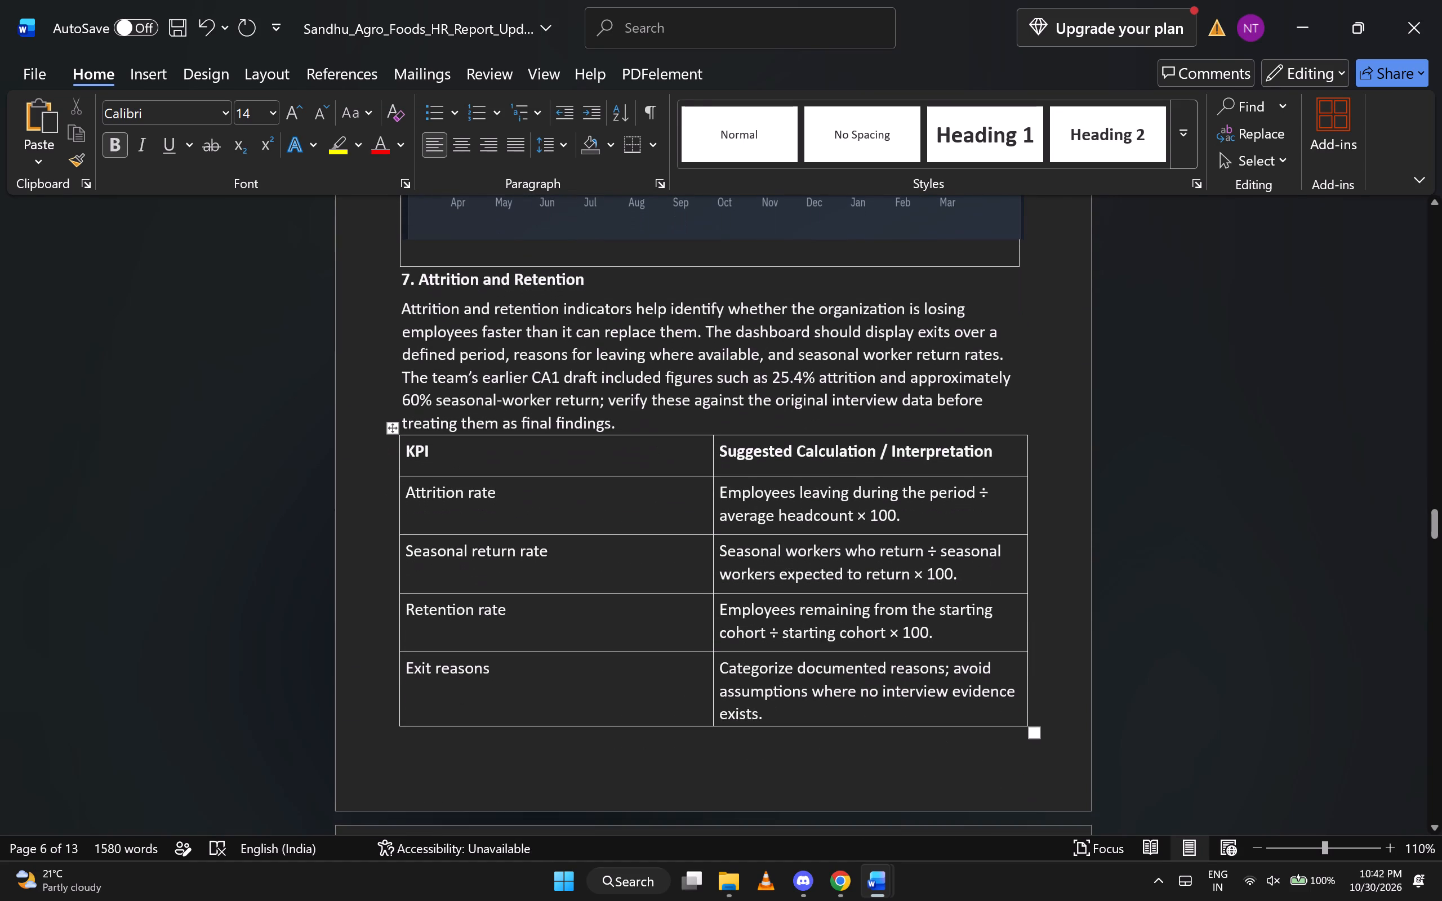
scroll(931, 779, down, 3)
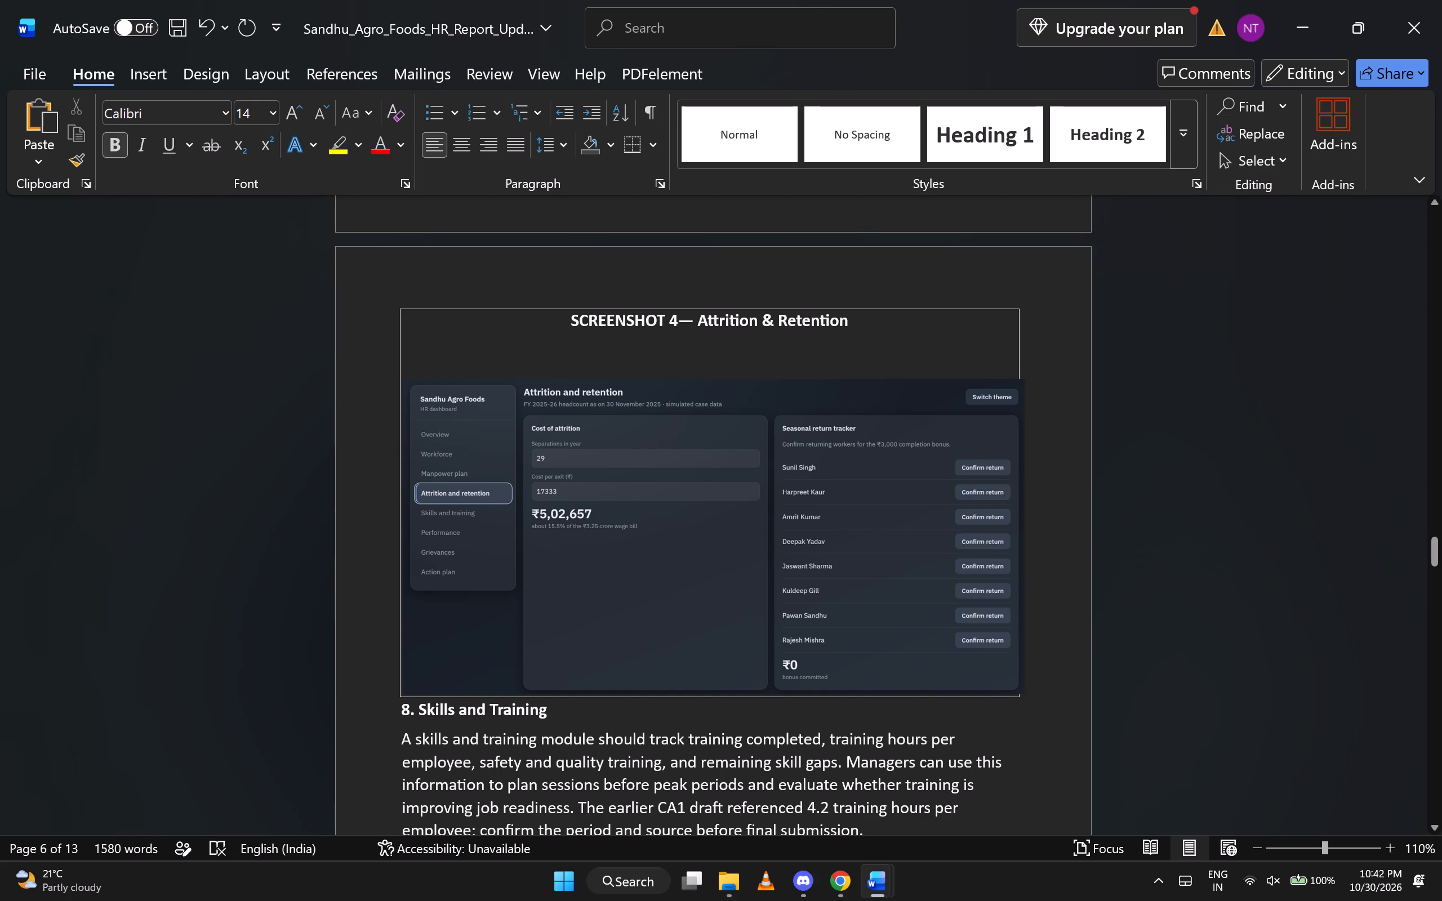
scroll(931, 779, left, 1)
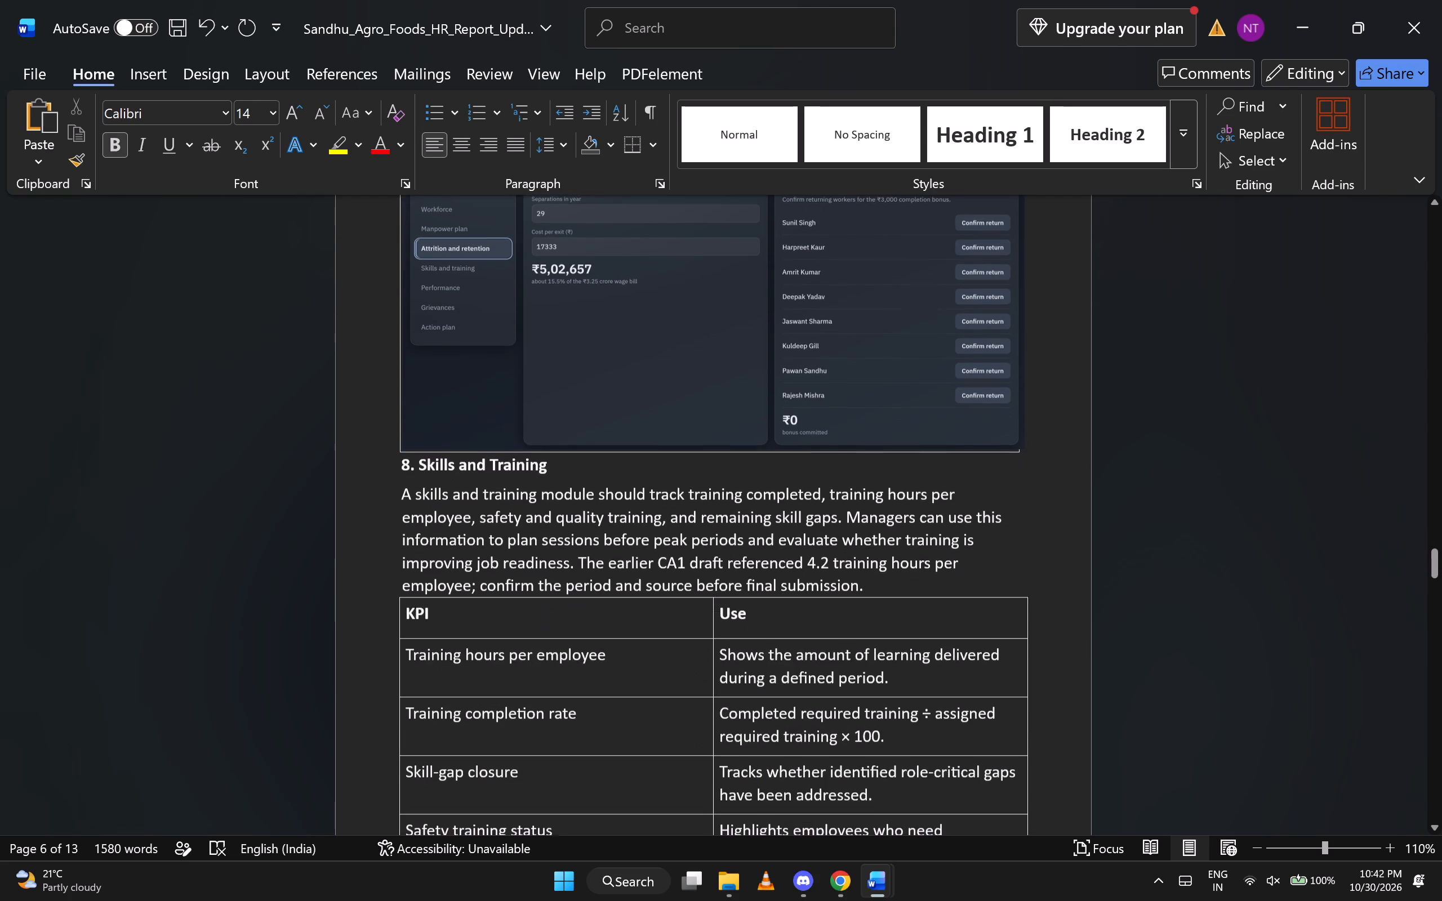
scroll(931, 779, left, 1)
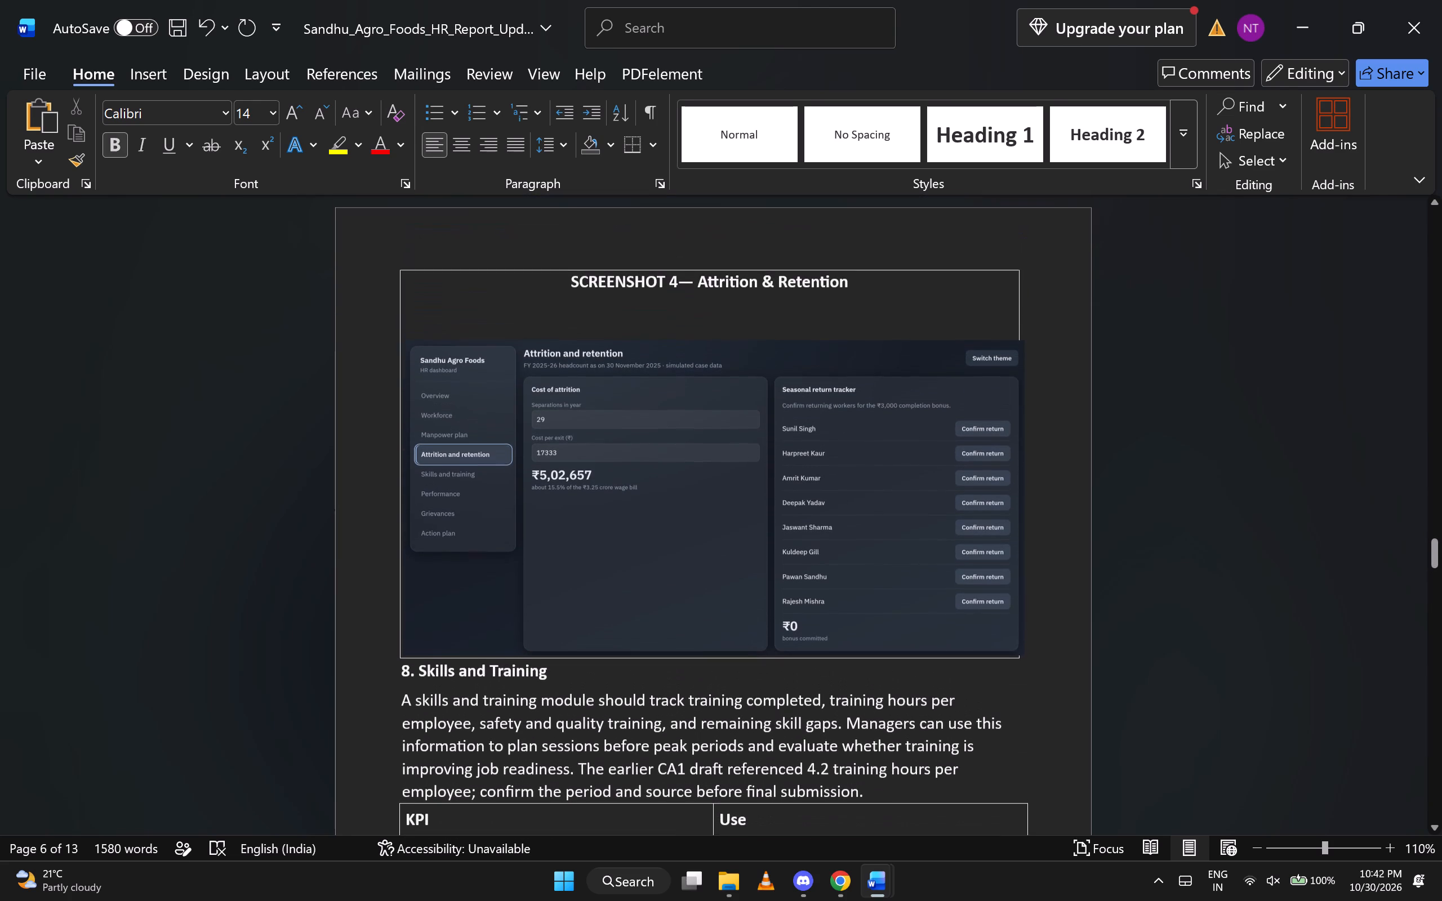
scroll(931, 779, down, 2)
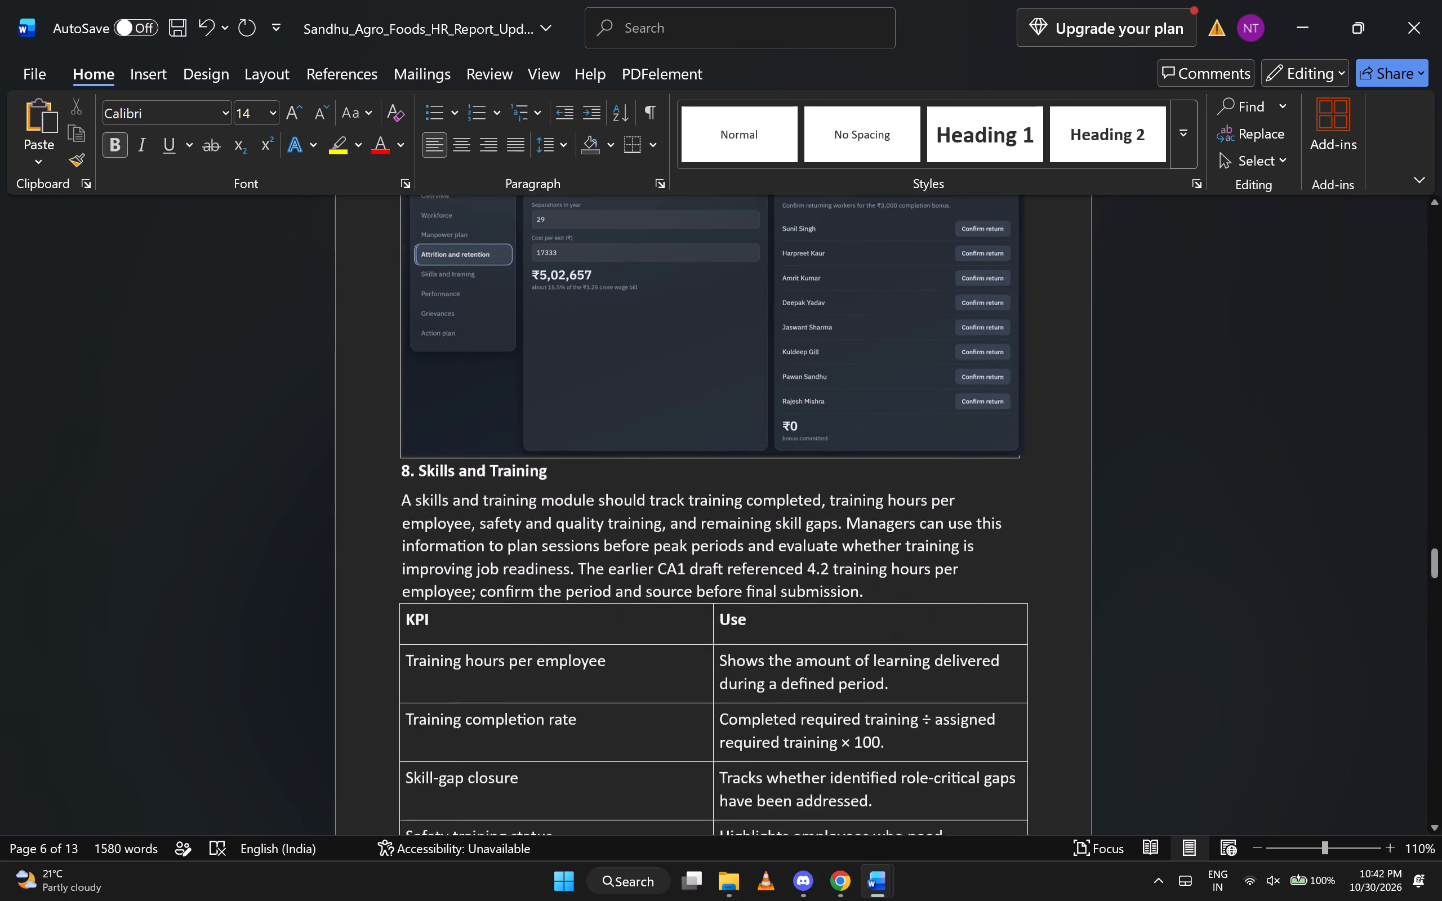
scroll(931, 779, down, 7)
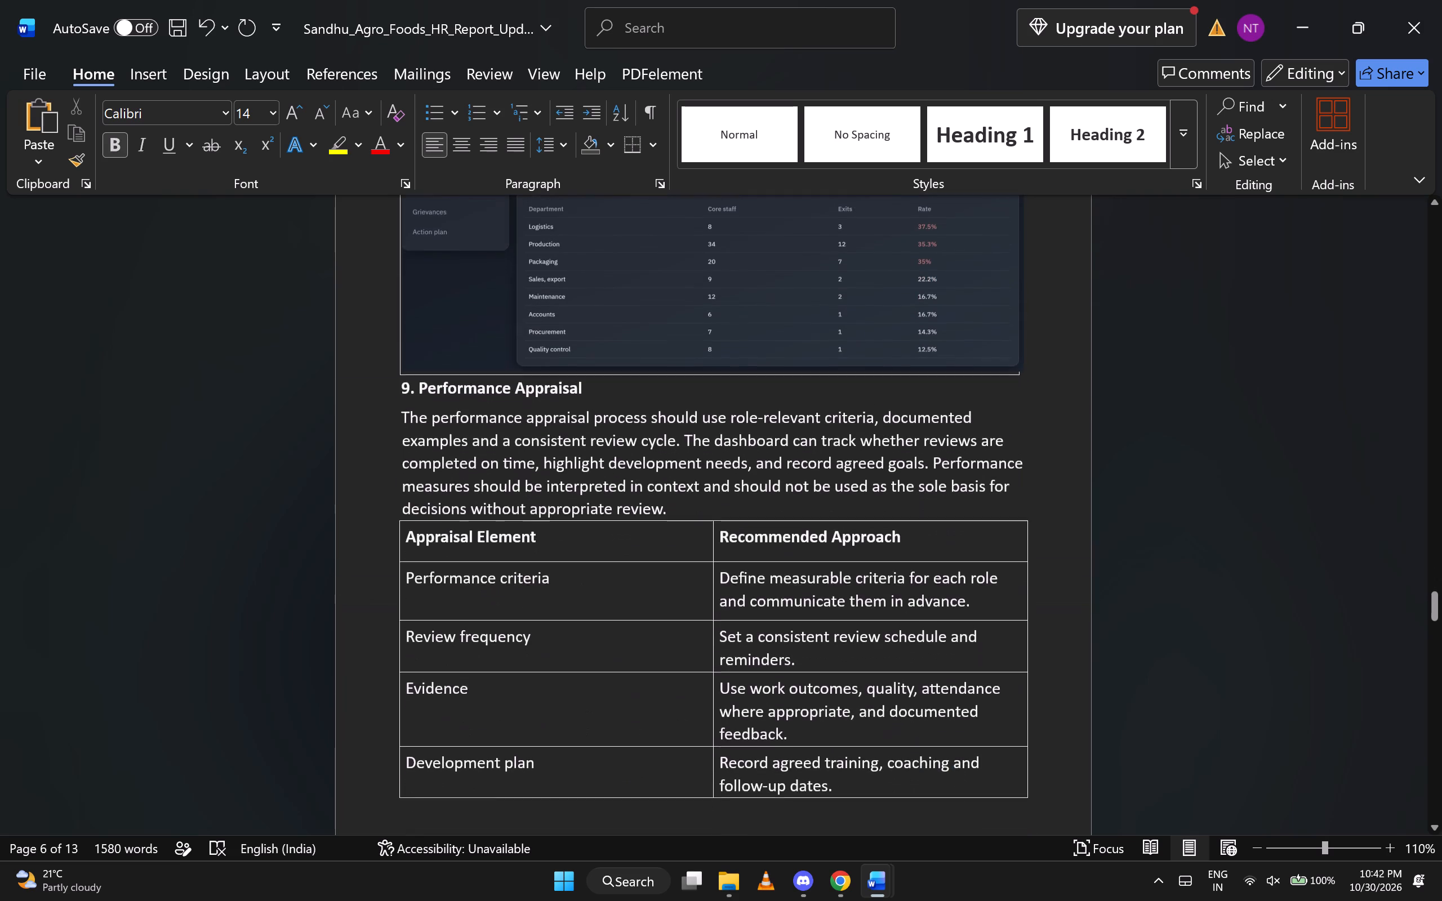
scroll(931, 779, down, 7)
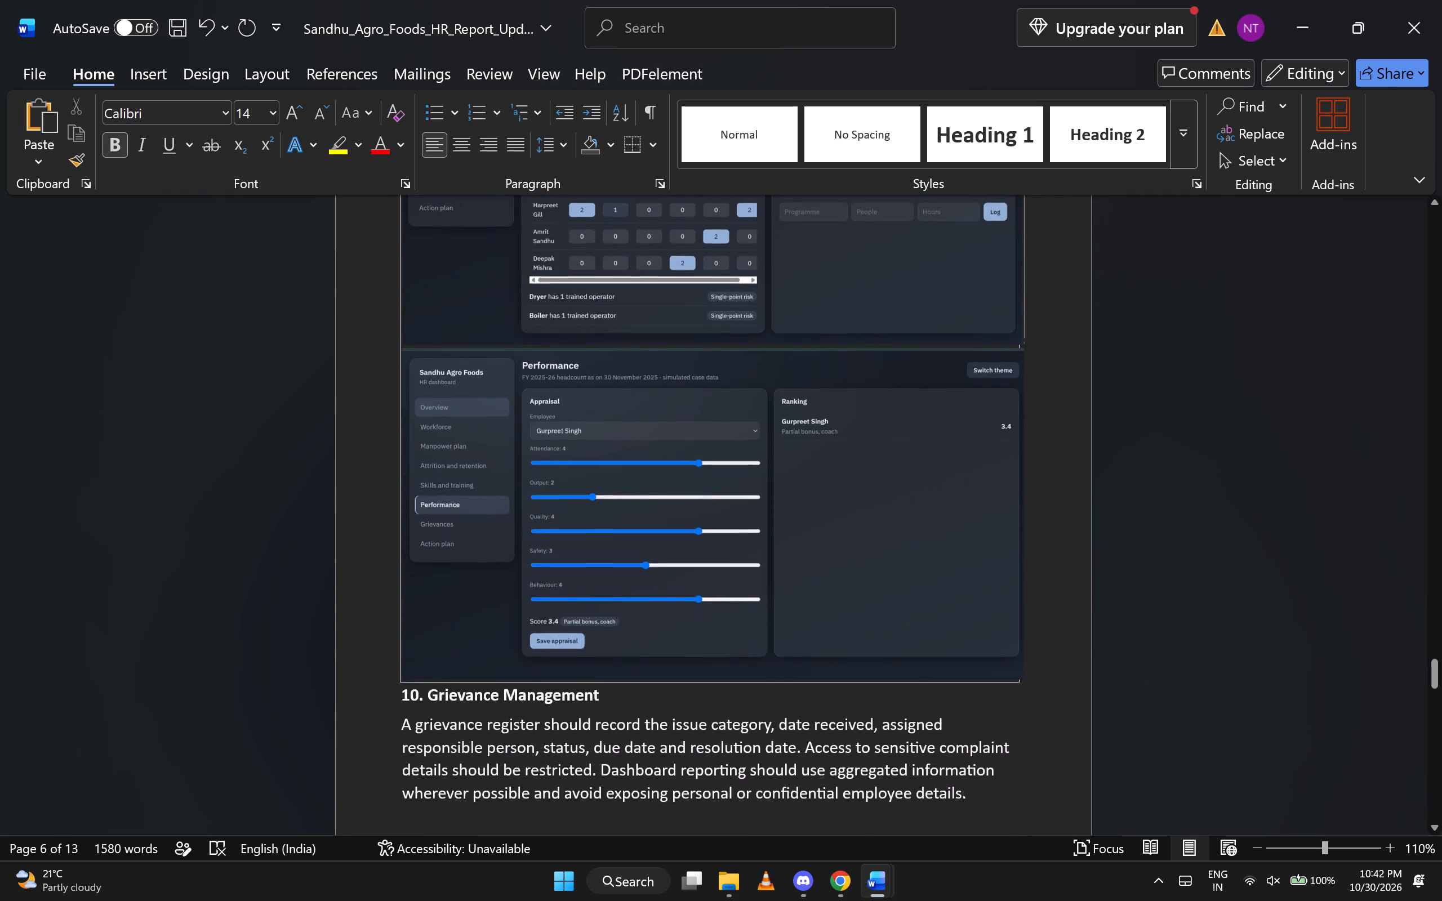
scroll(931, 779, down, 1)
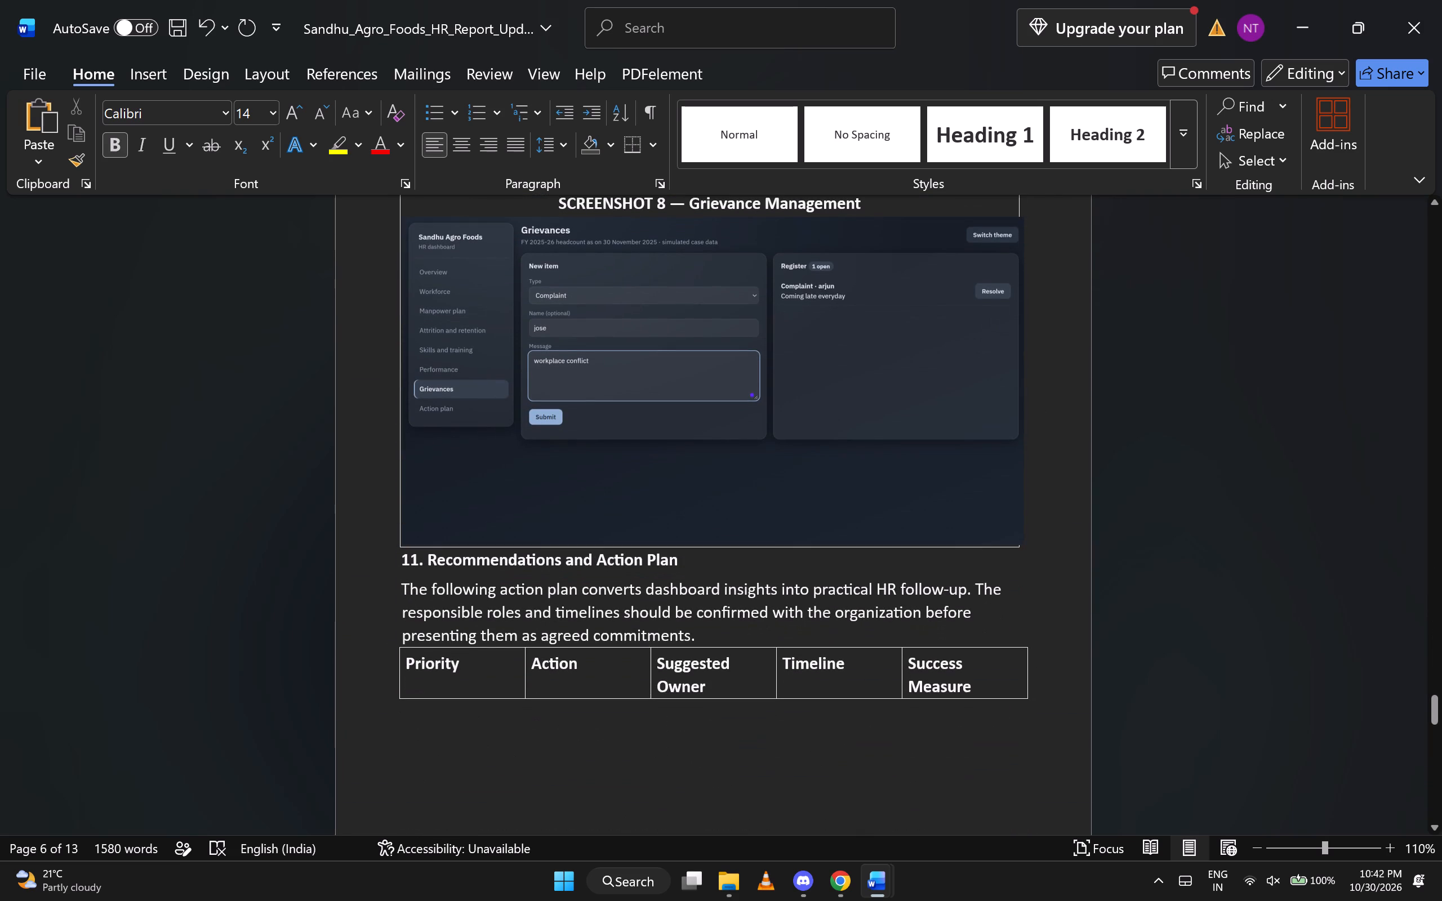
scroll(931, 779, down, 1)
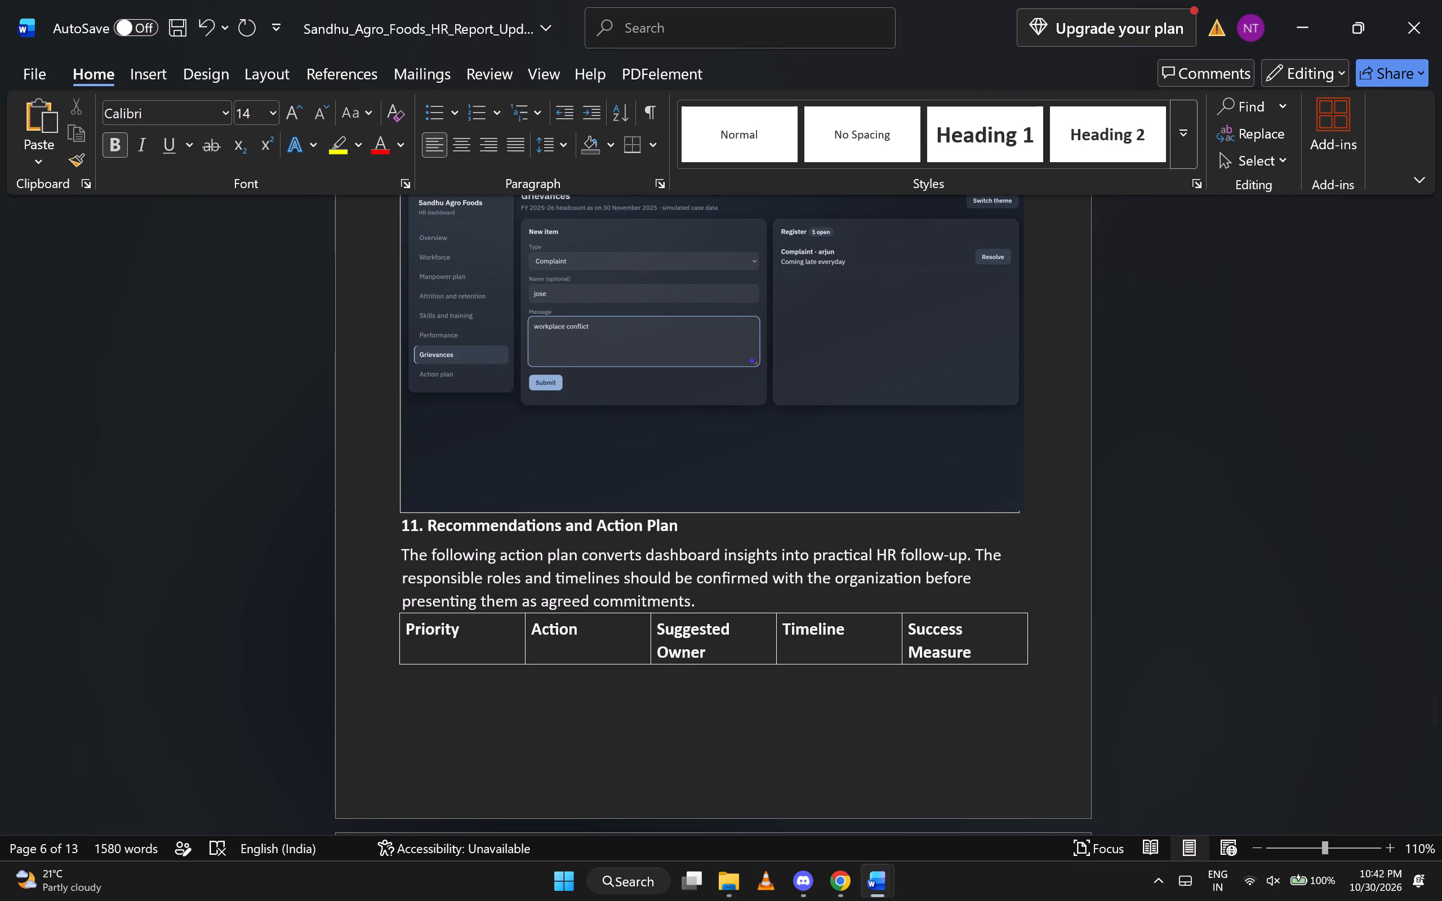
scroll(931, 779, down, 3)
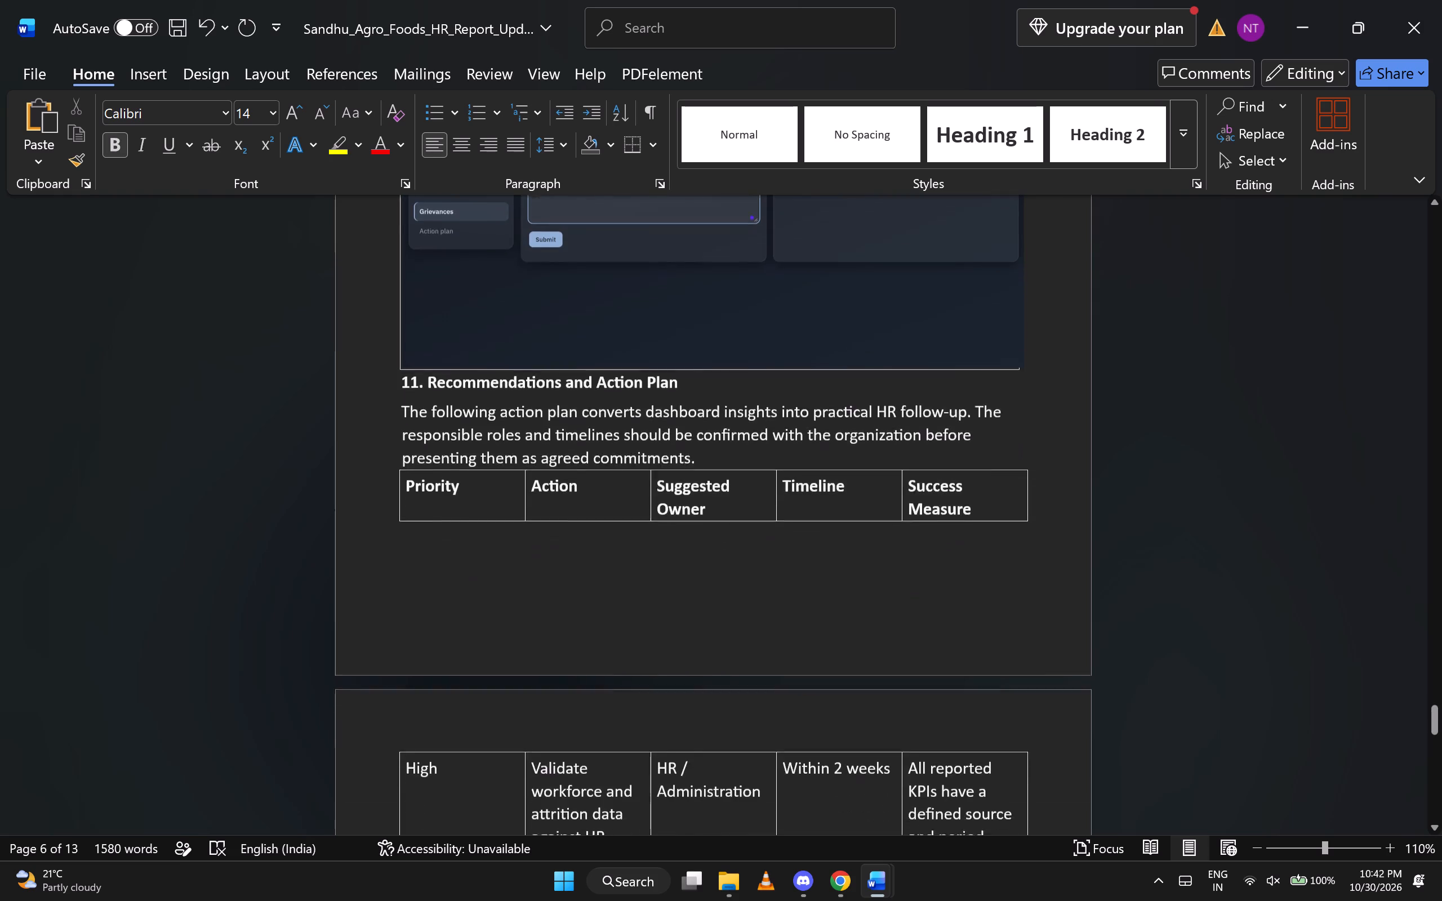
scroll(931, 779, down, 9)
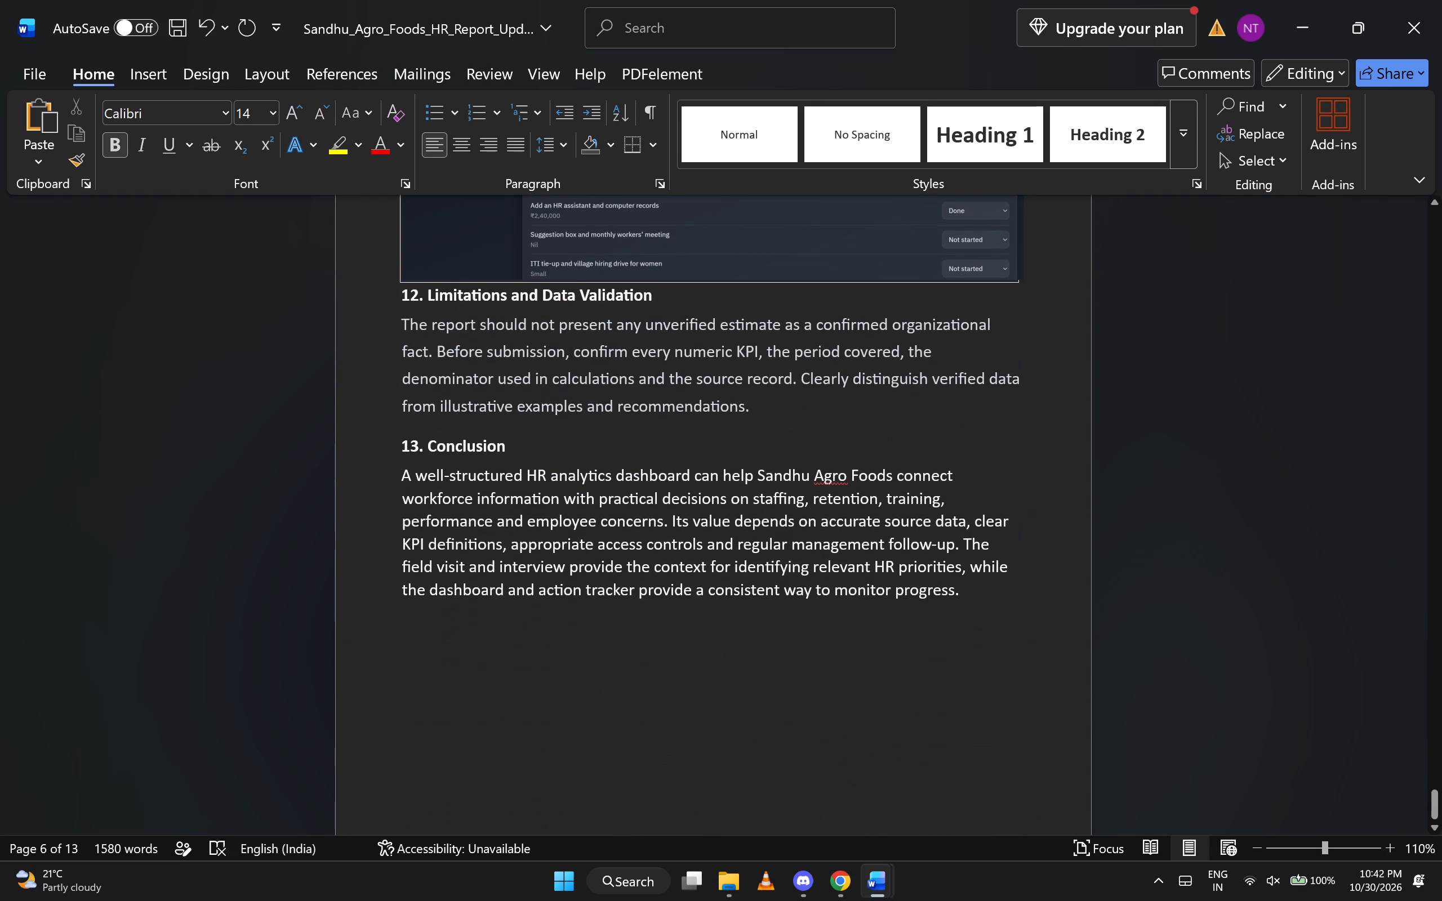
scroll(931, 779, up, 1)
scroll(931, 779, down, 2)
scroll(931, 779, up, 2)
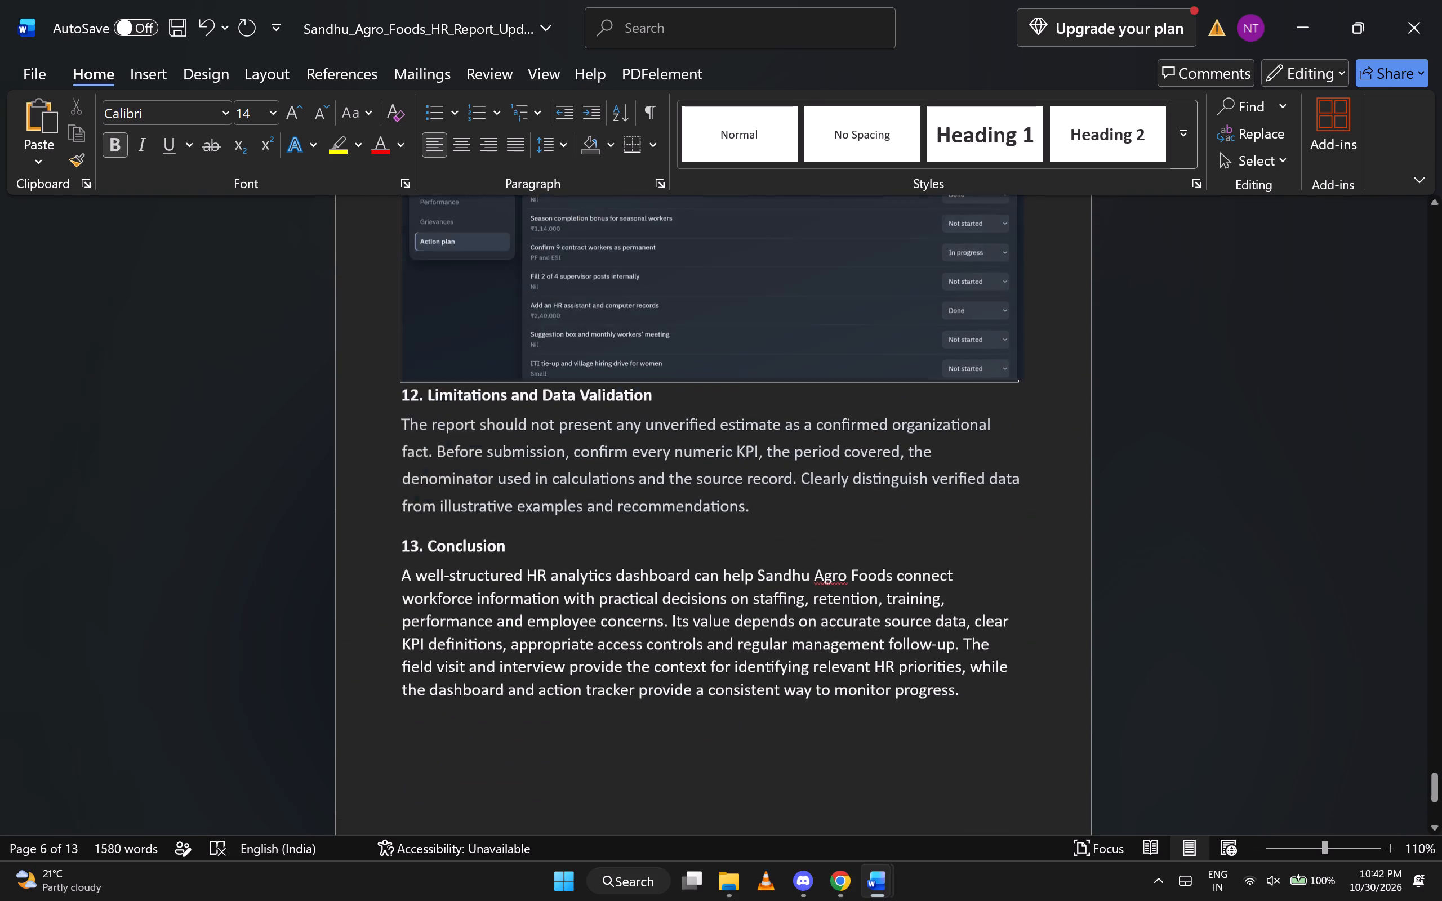
Insert five blank lines after the section 11 Recommendations and Action Plan paragraph to push the table's header row onto the next page.
scroll(931, 779, up, 11)
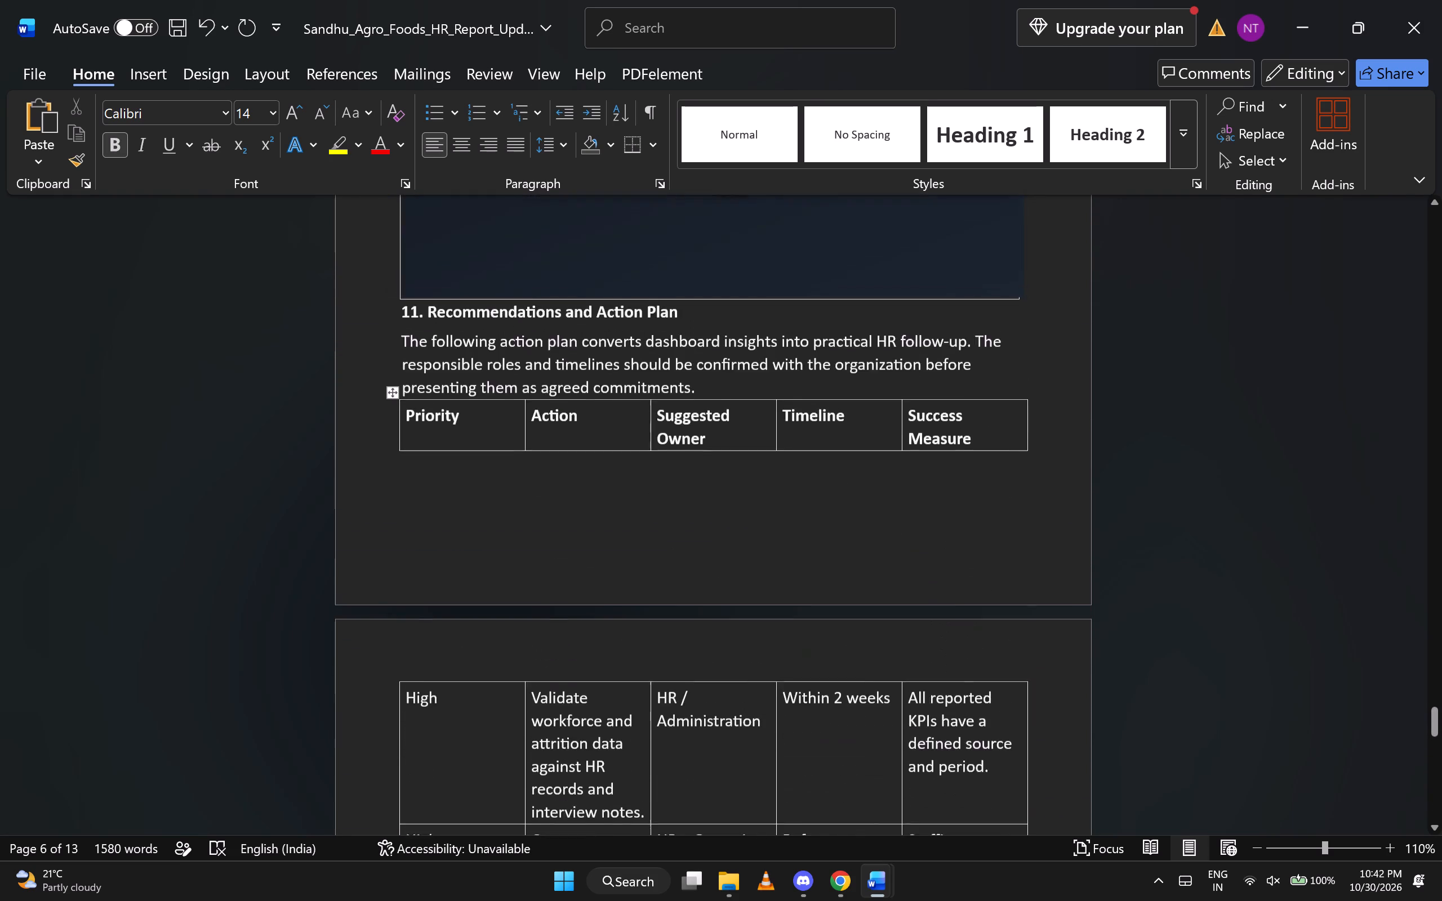
scroll(931, 779, up, 2)
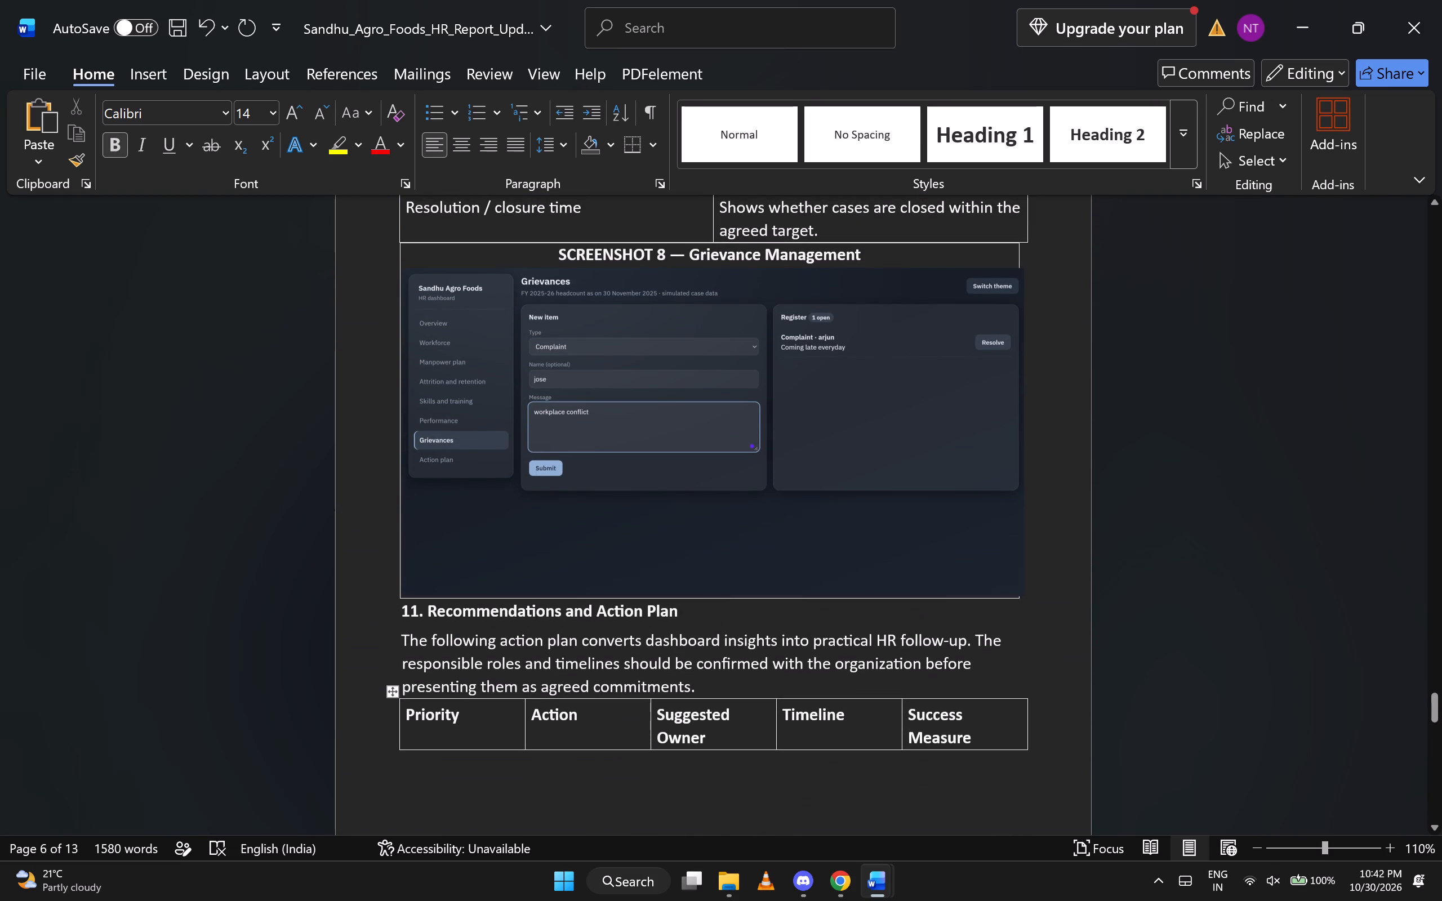
click(383, 707)
click(874, 806)
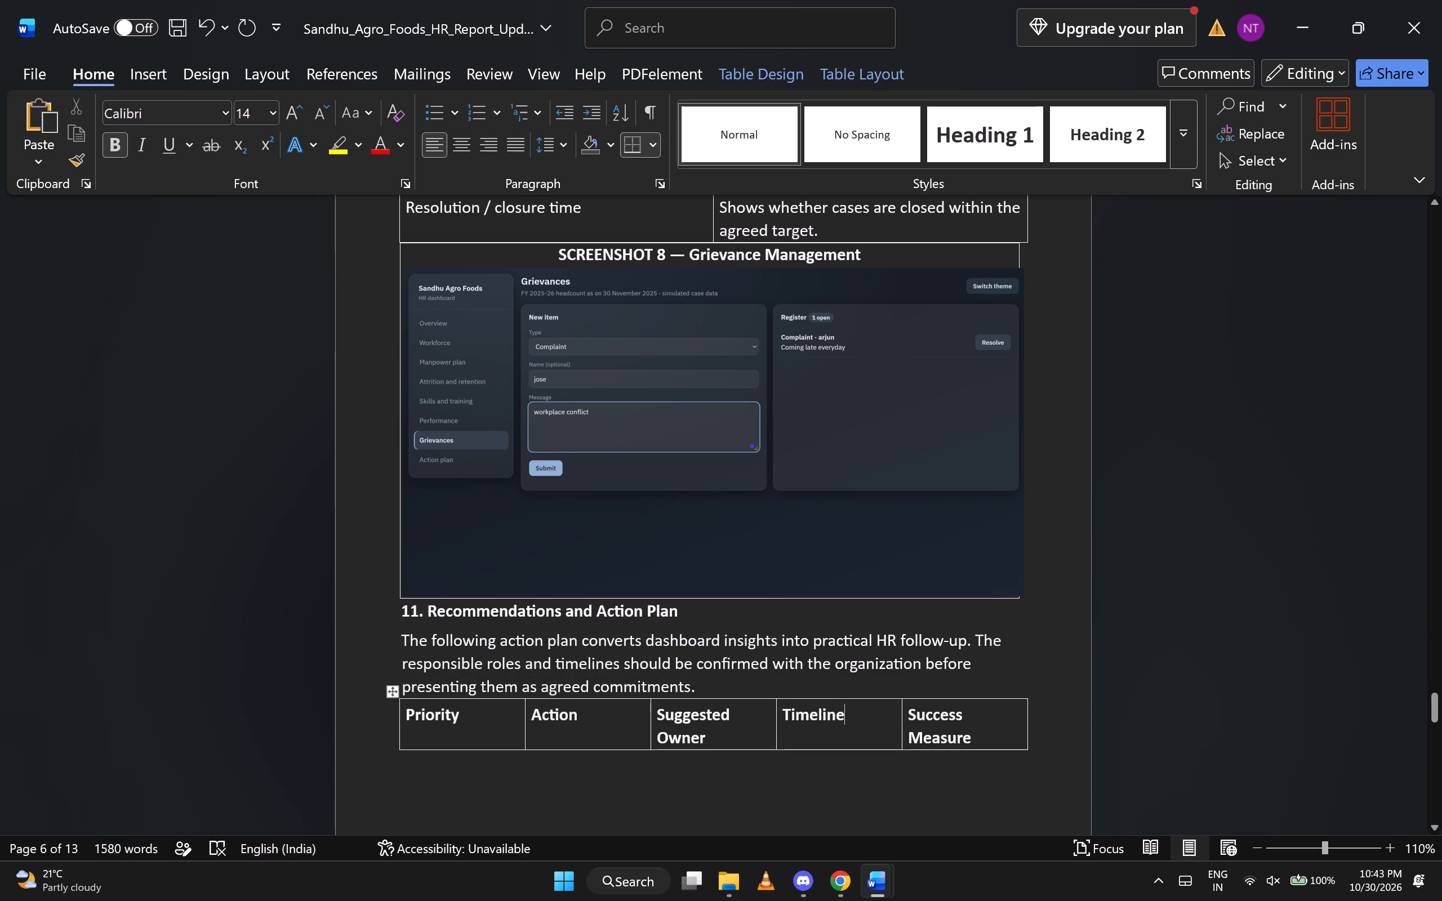
click(704, 689)
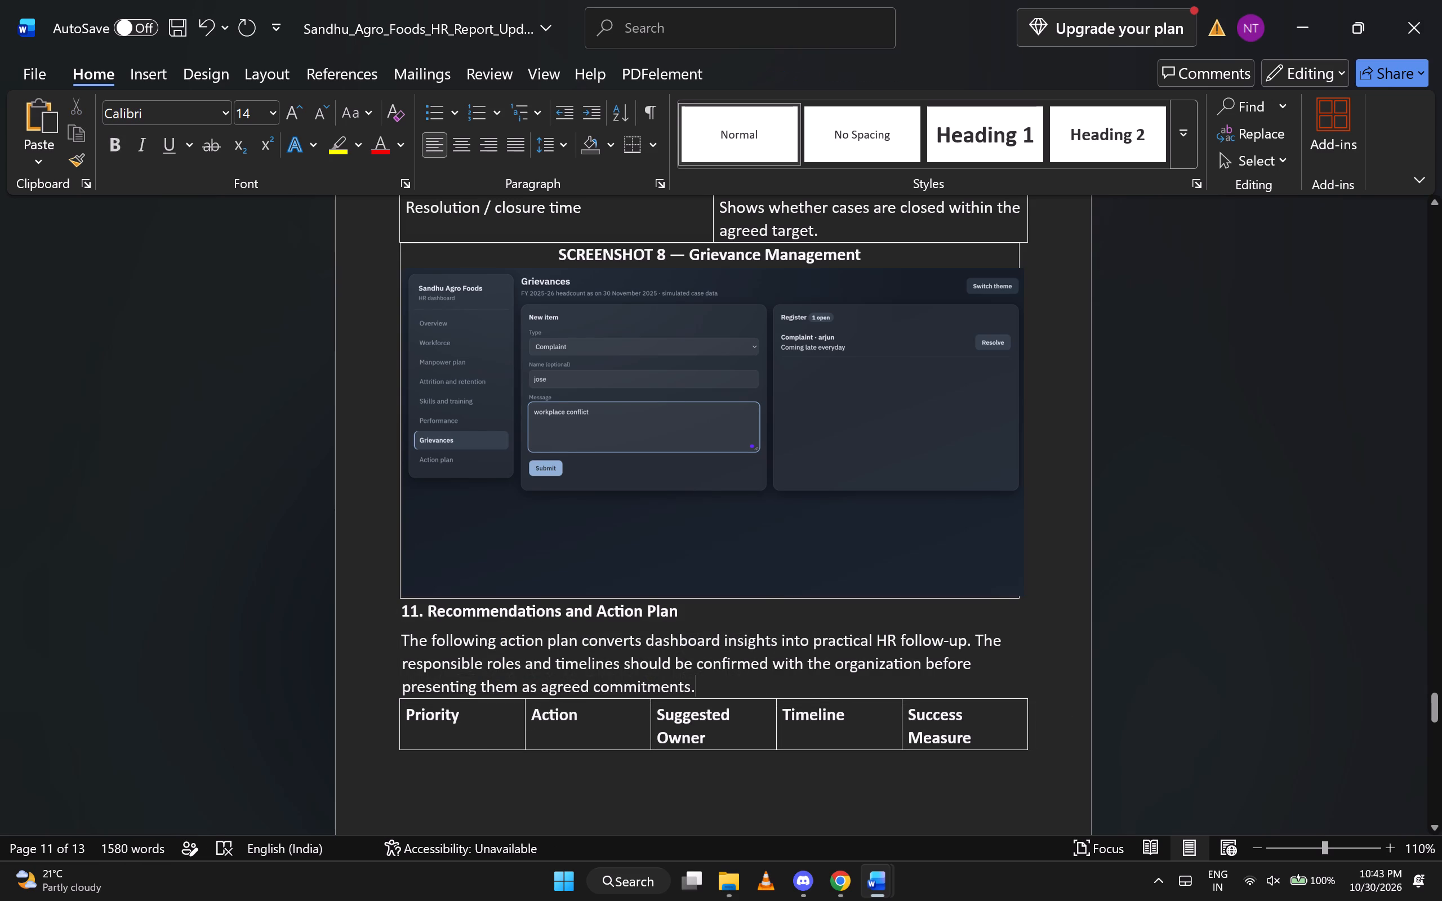
key(Return)
key(Return)
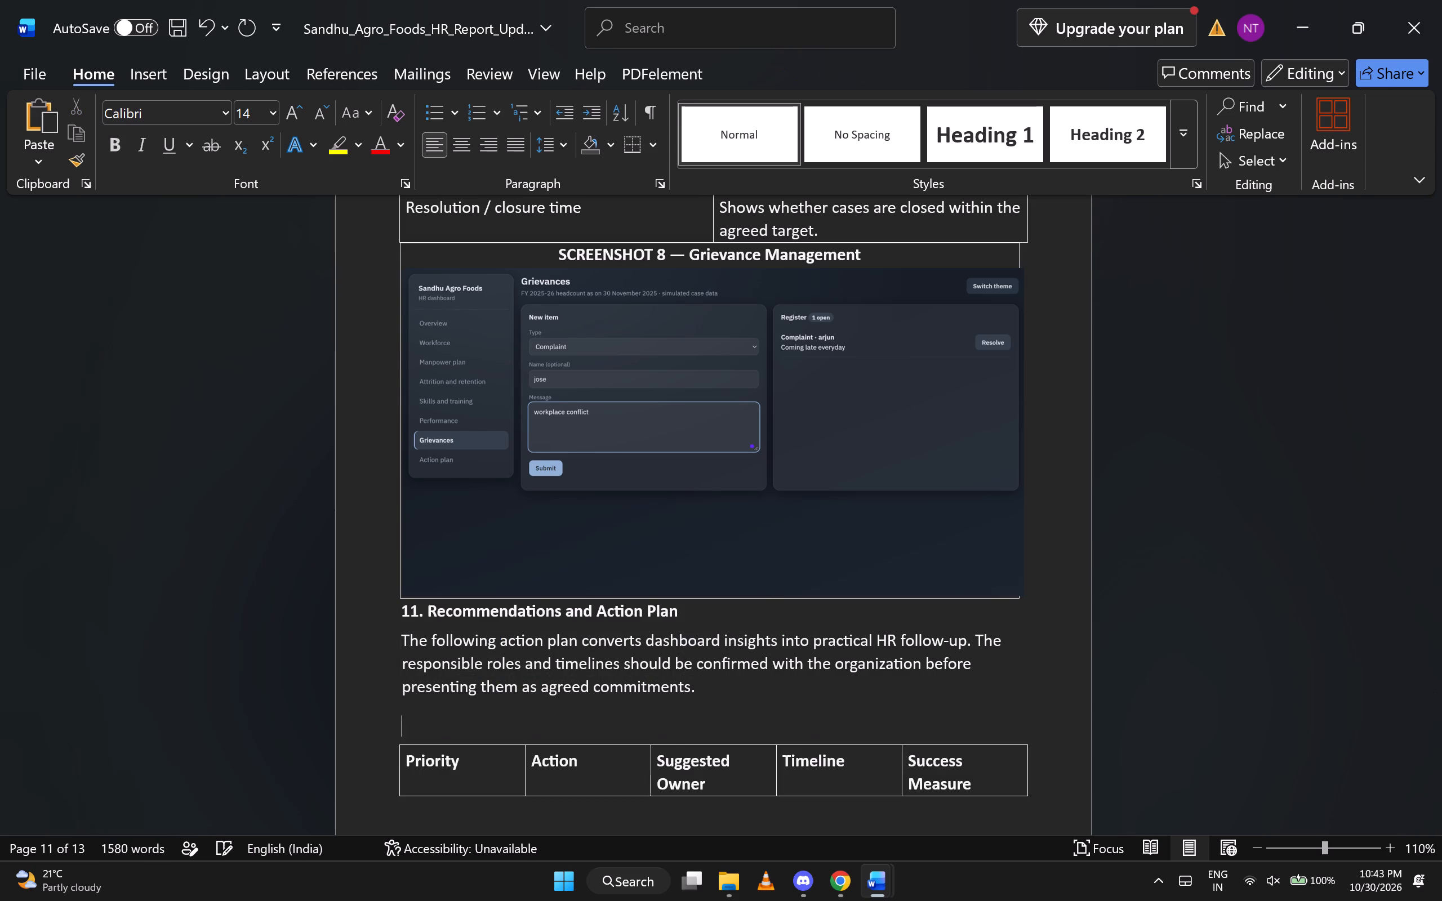
key(Return)
key(Return)
key(Return)
Check the layout from the action plan table through the Action Plan / KPI Summary screenshot to the Conclusion.
scroll(704, 689, down, 1)
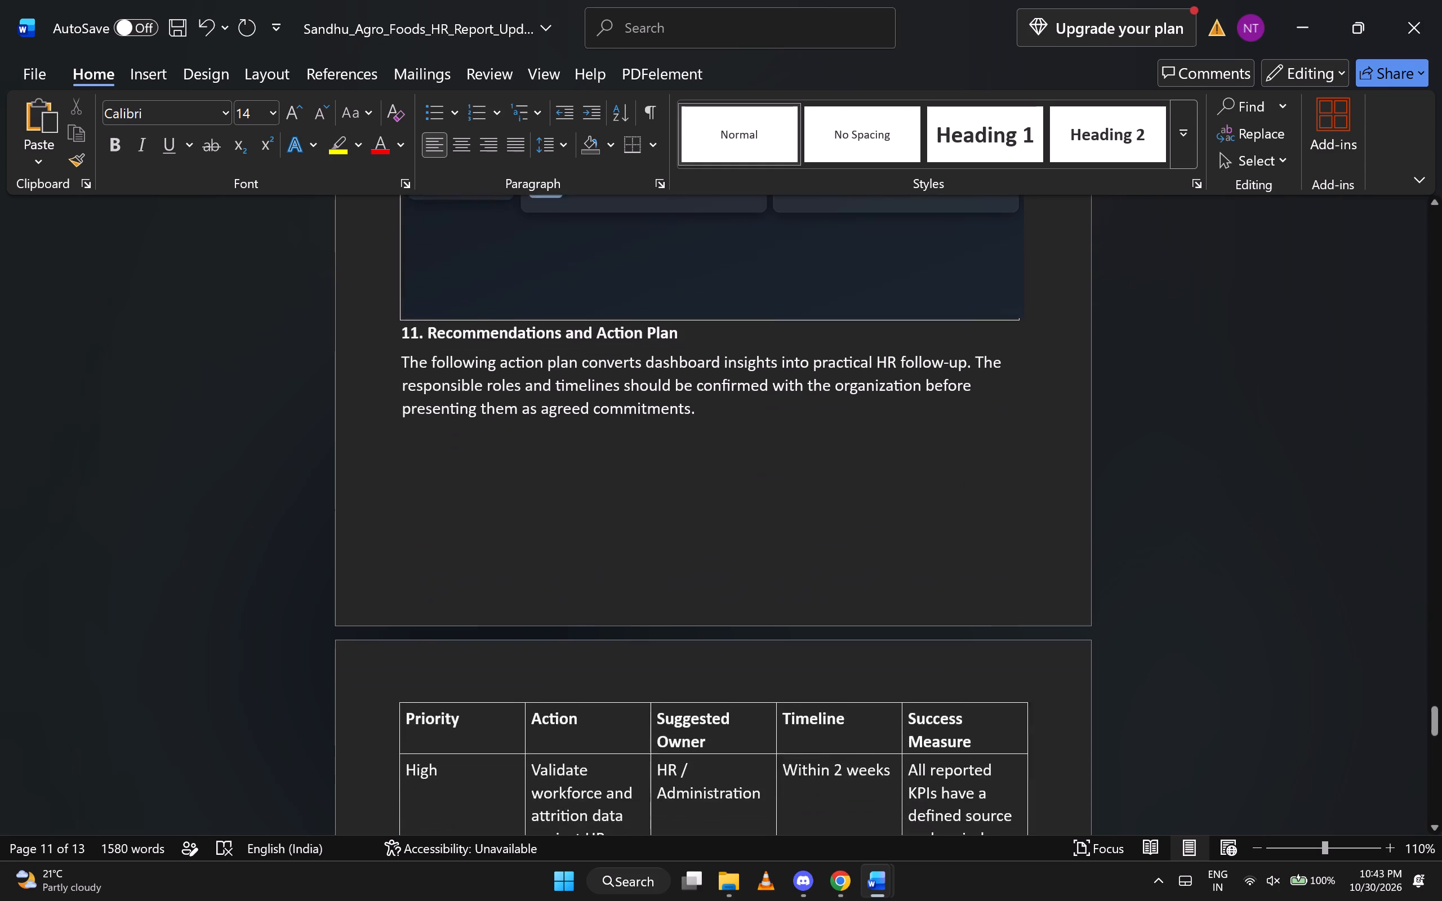
scroll(704, 689, down, 4)
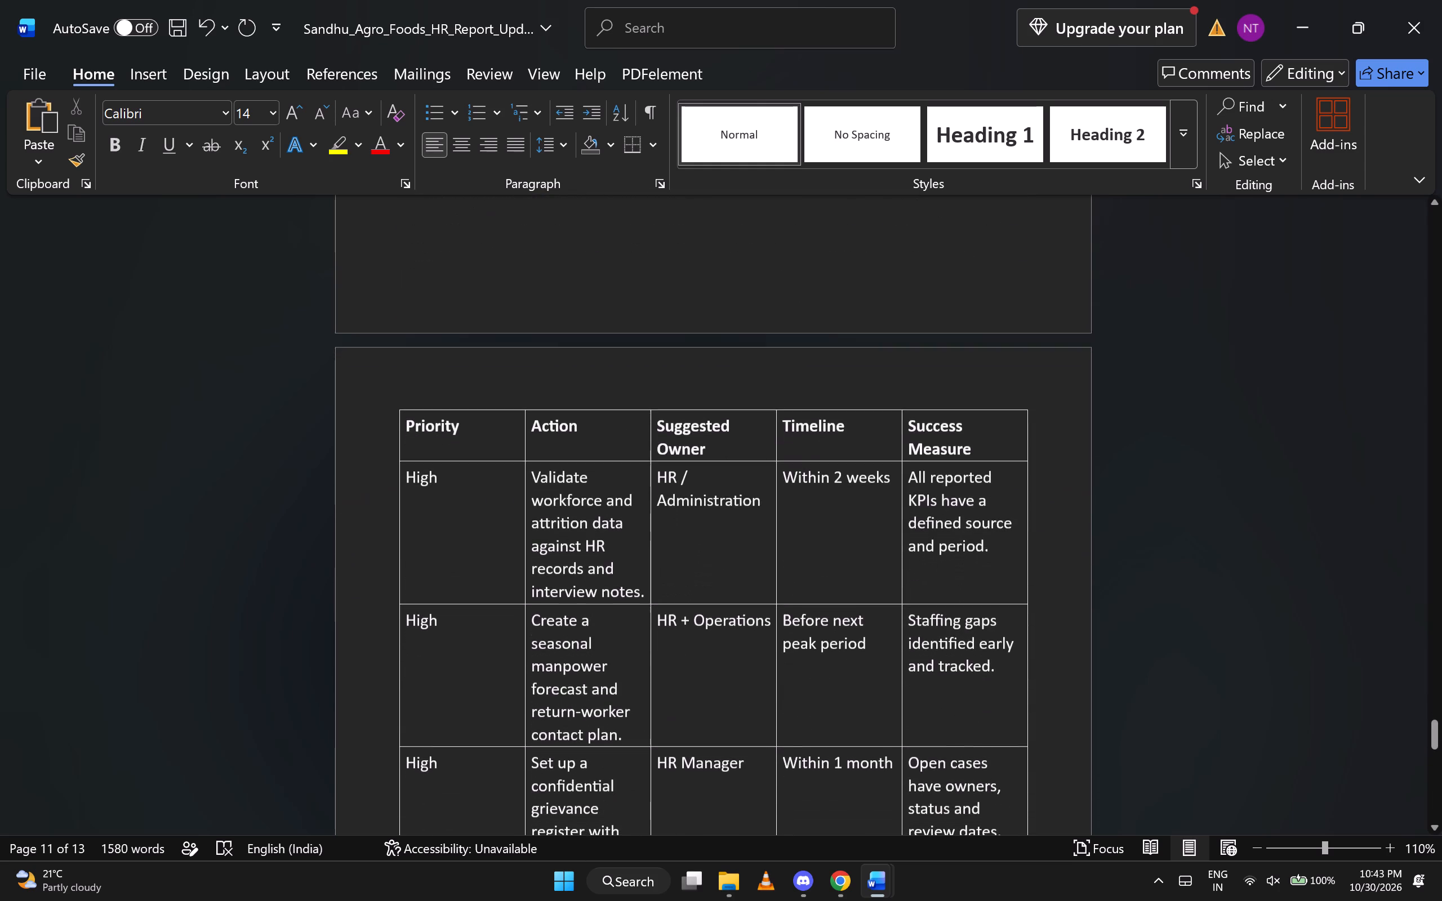
scroll(704, 689, down, 2)
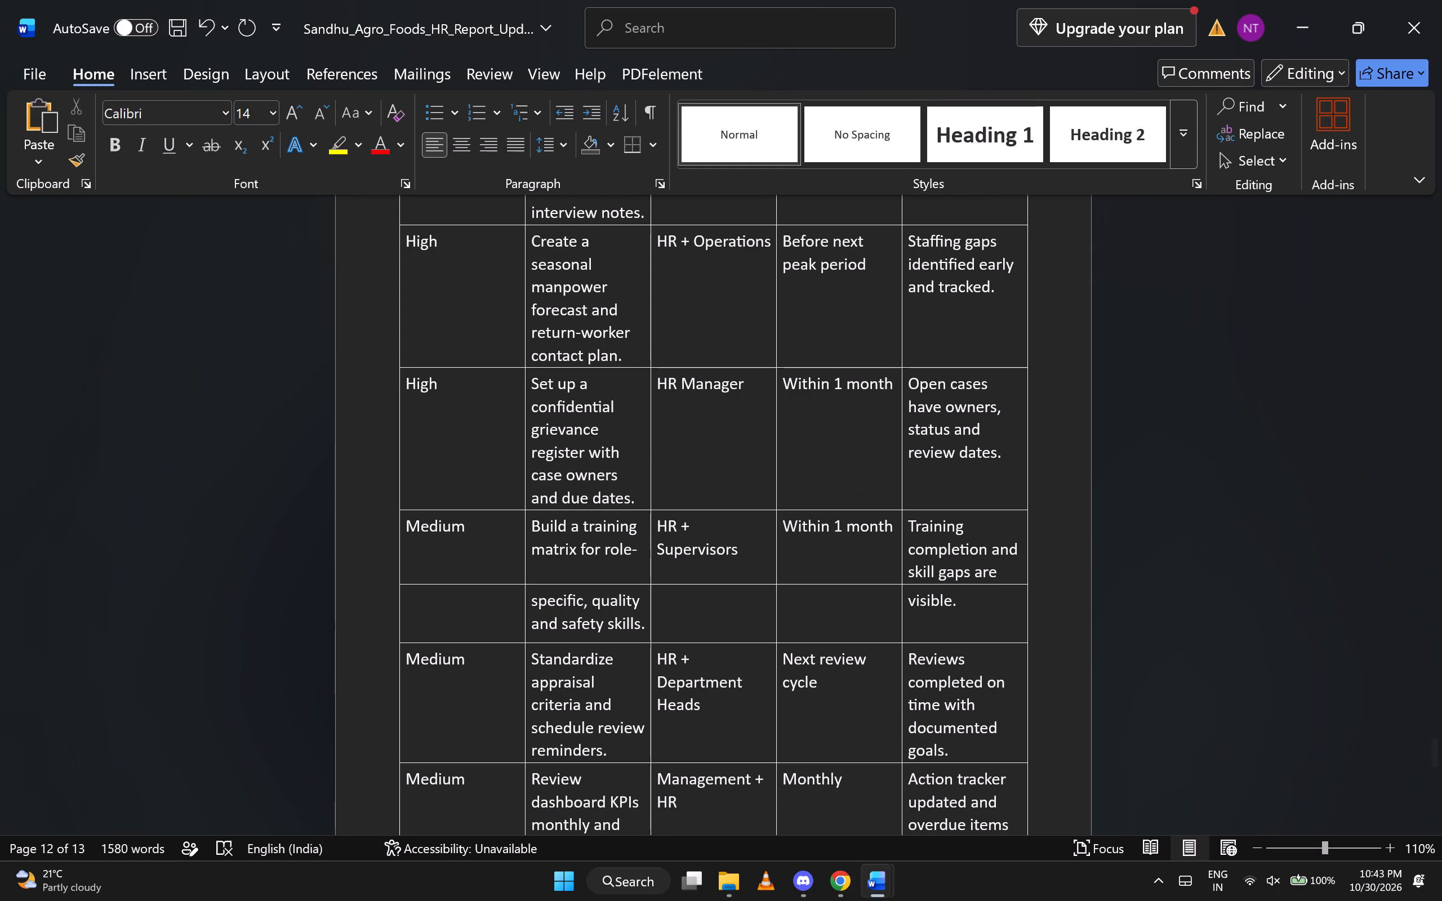
scroll(704, 689, down, 4)
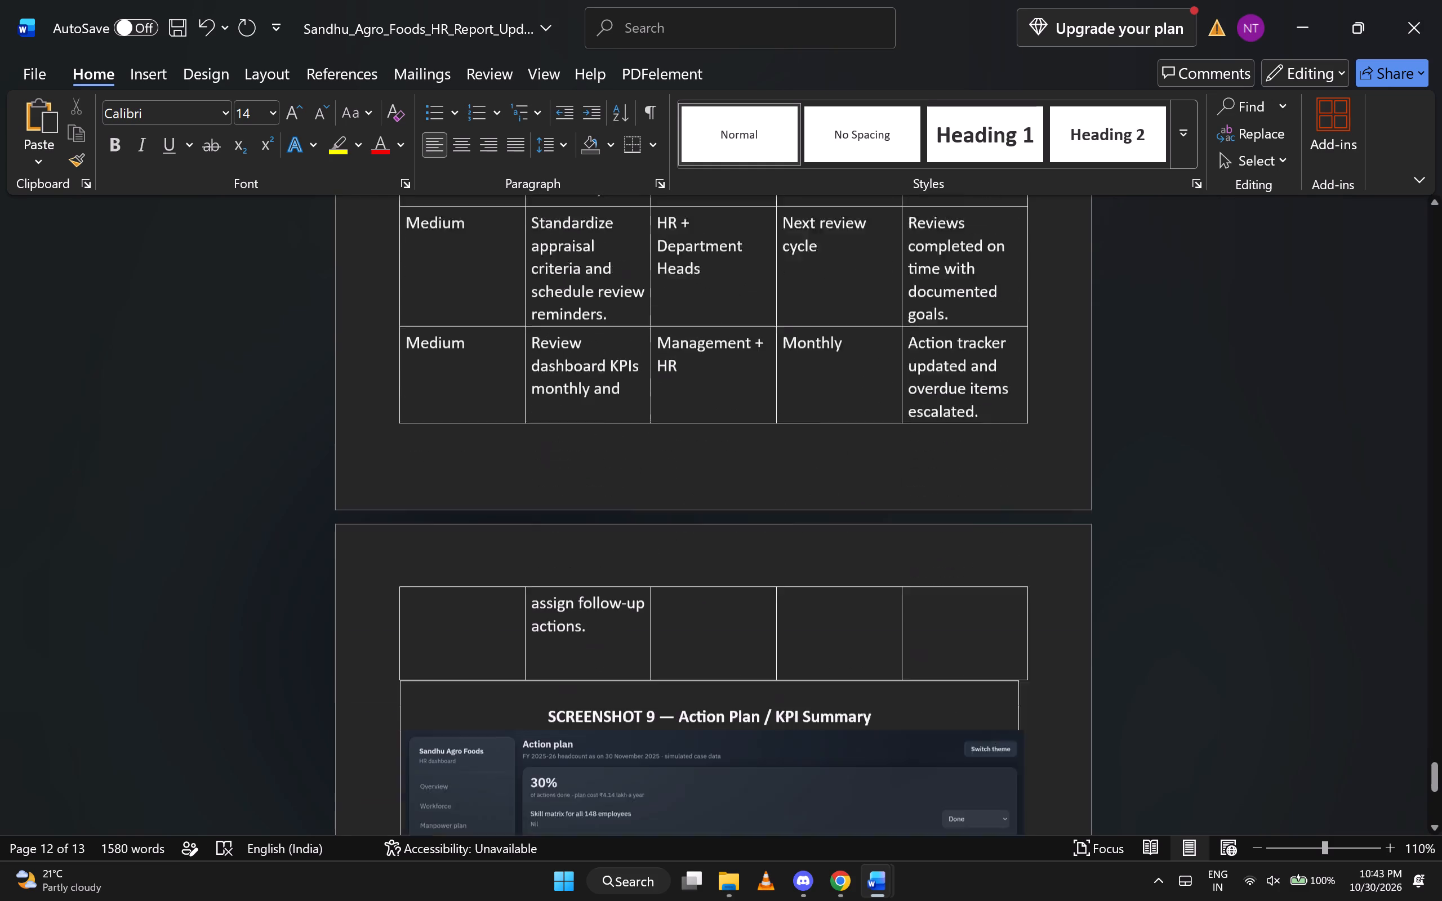
scroll(704, 689, down, 2)
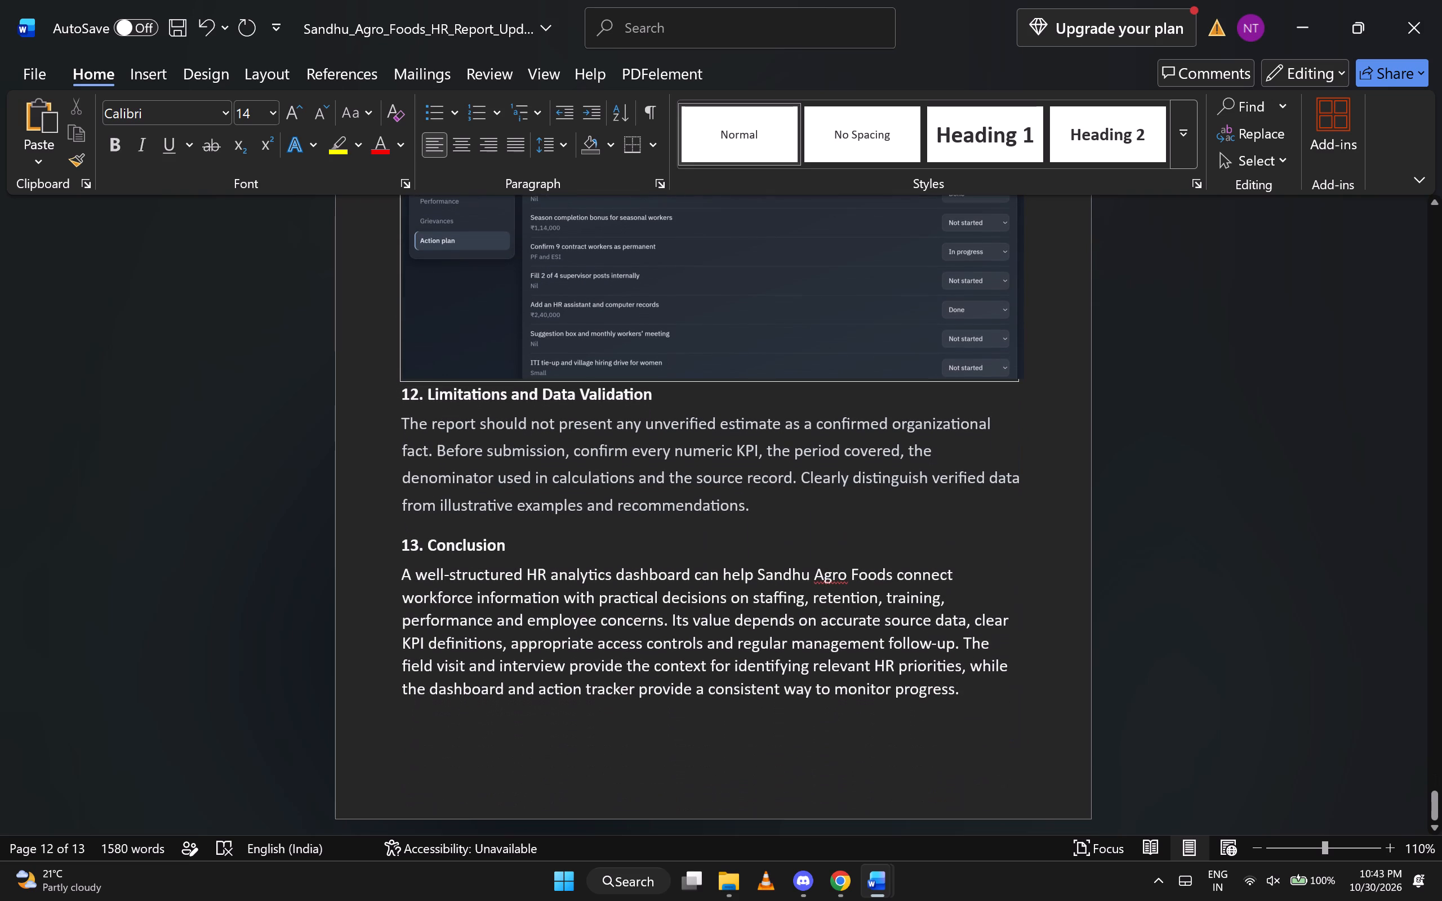
scroll(704, 689, down, 1)
Look back through the report from the Conclusion to the Declaration and Evaluator's Comments page, checking the layout.
scroll(704, 689, up, 8)
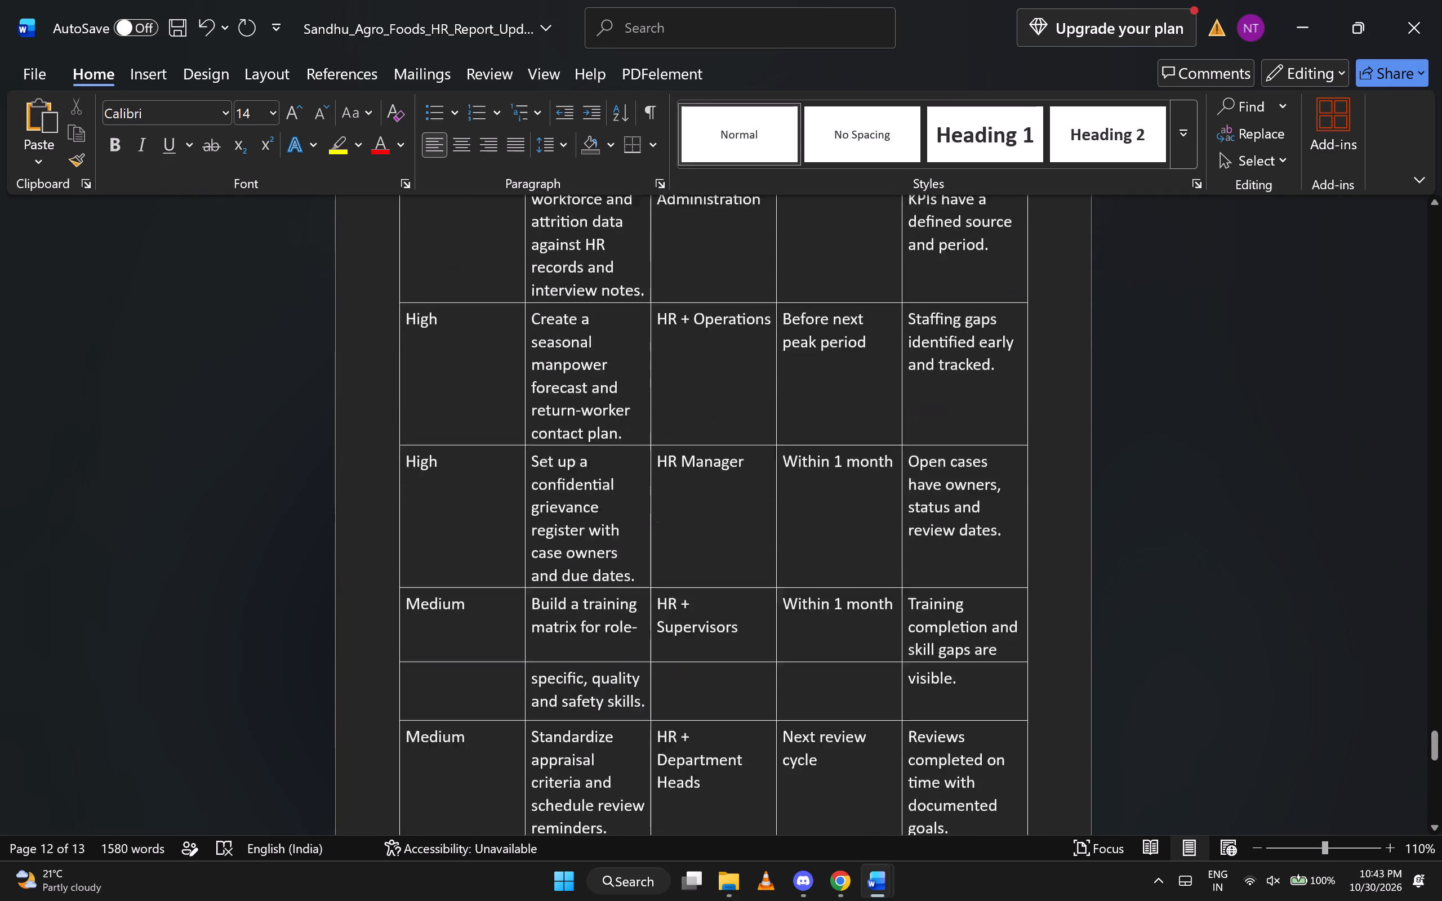
scroll(704, 689, up, 4)
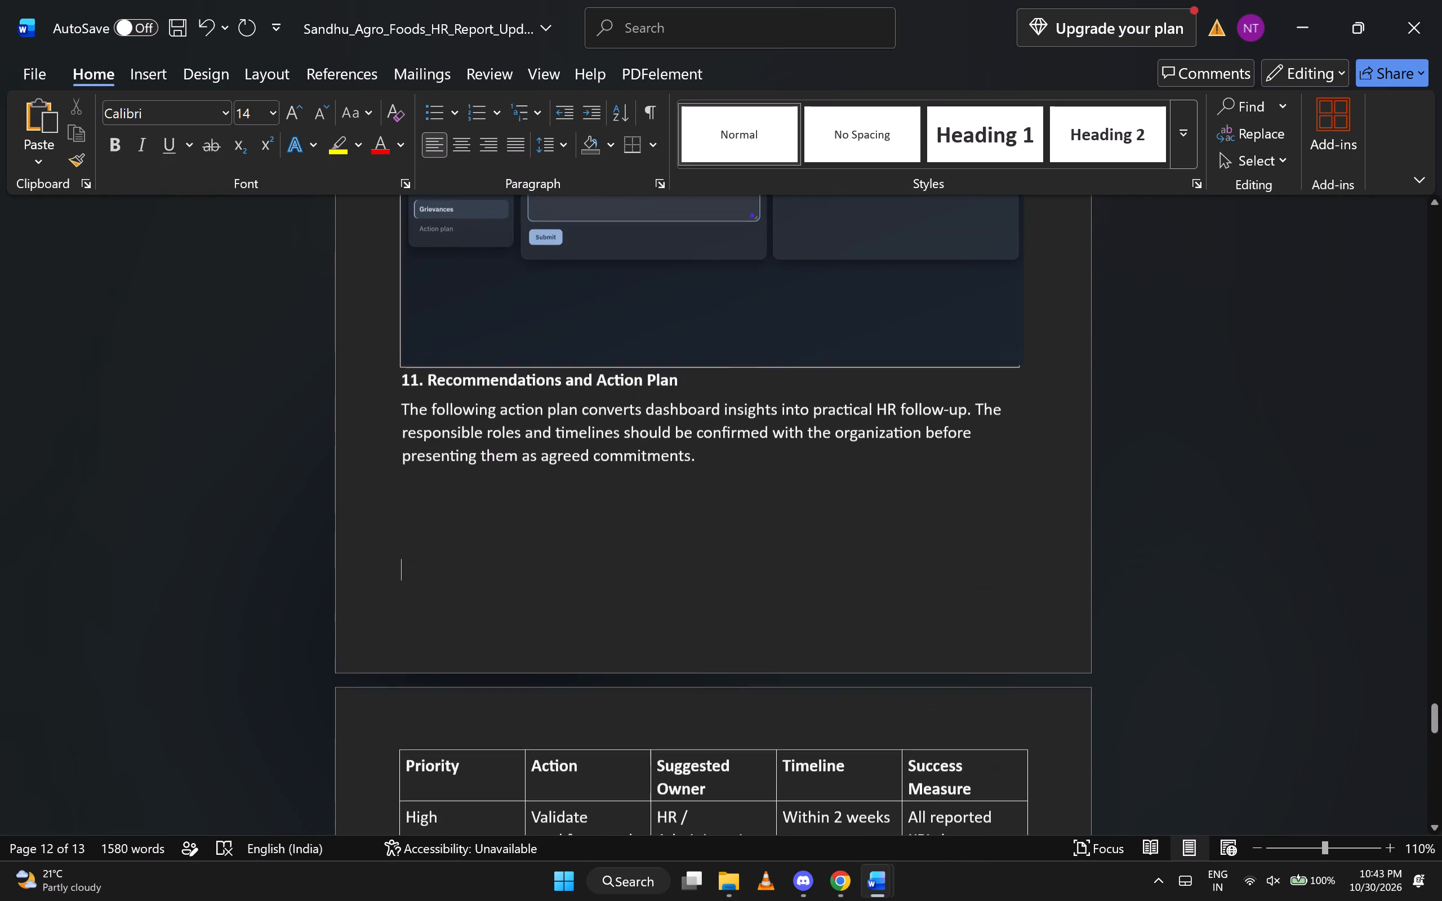
scroll(704, 689, up, 6)
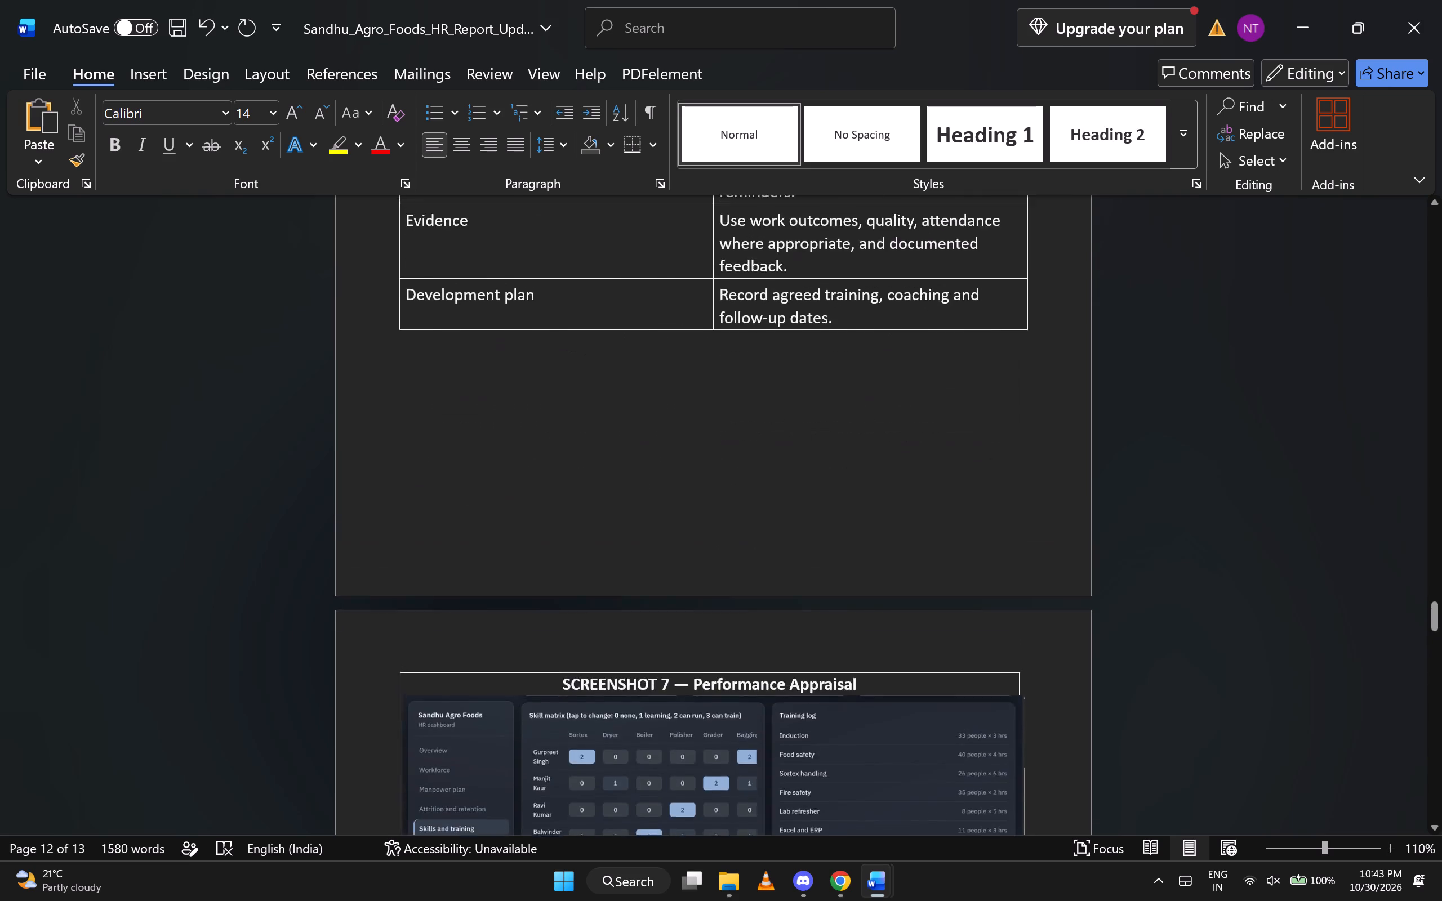
scroll(704, 689, up, 3)
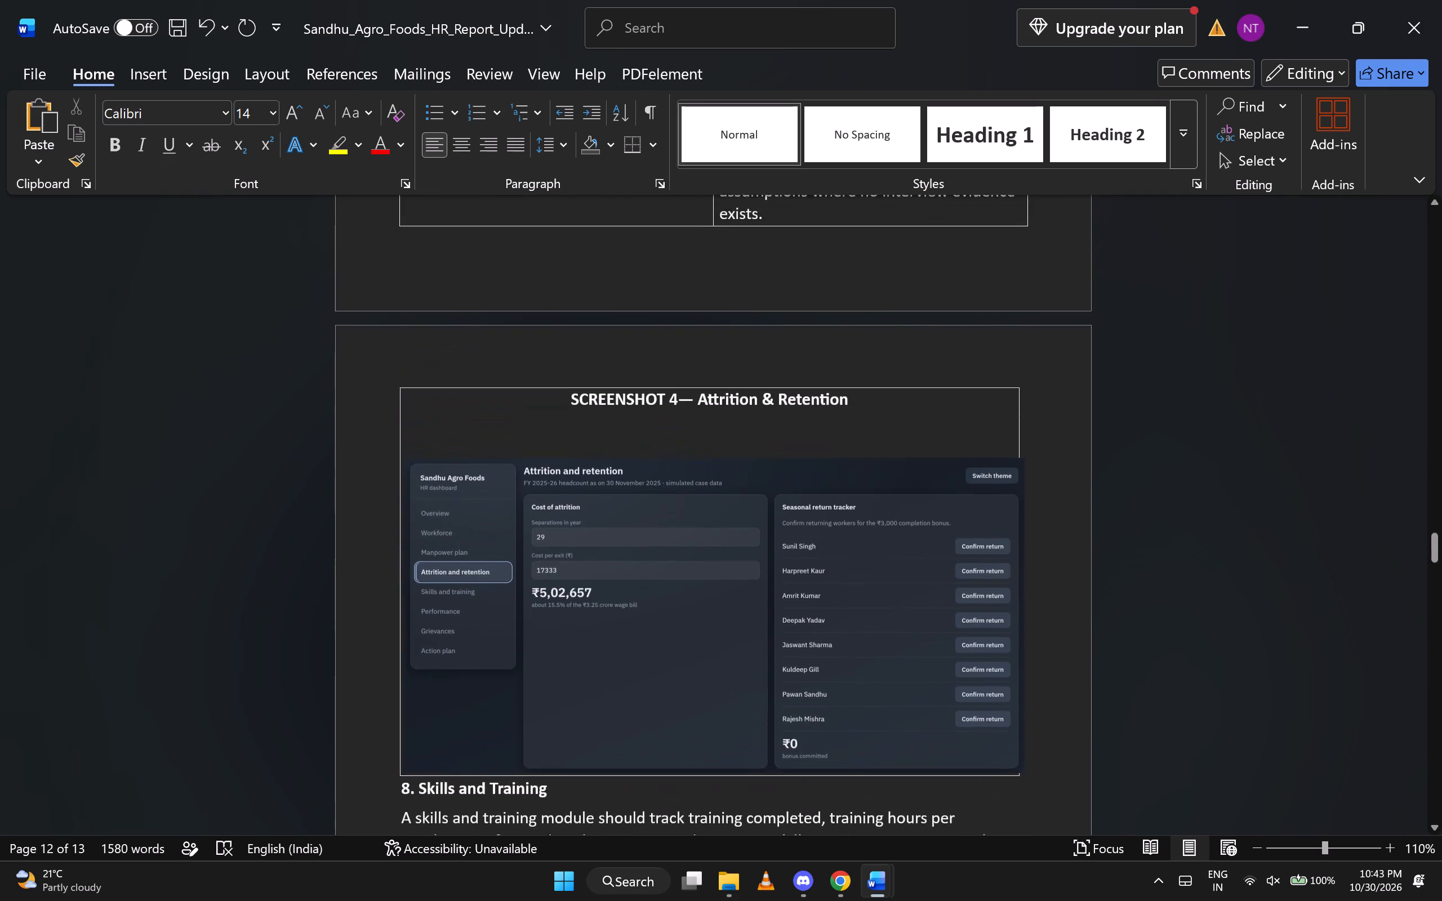
scroll(704, 689, up, 5)
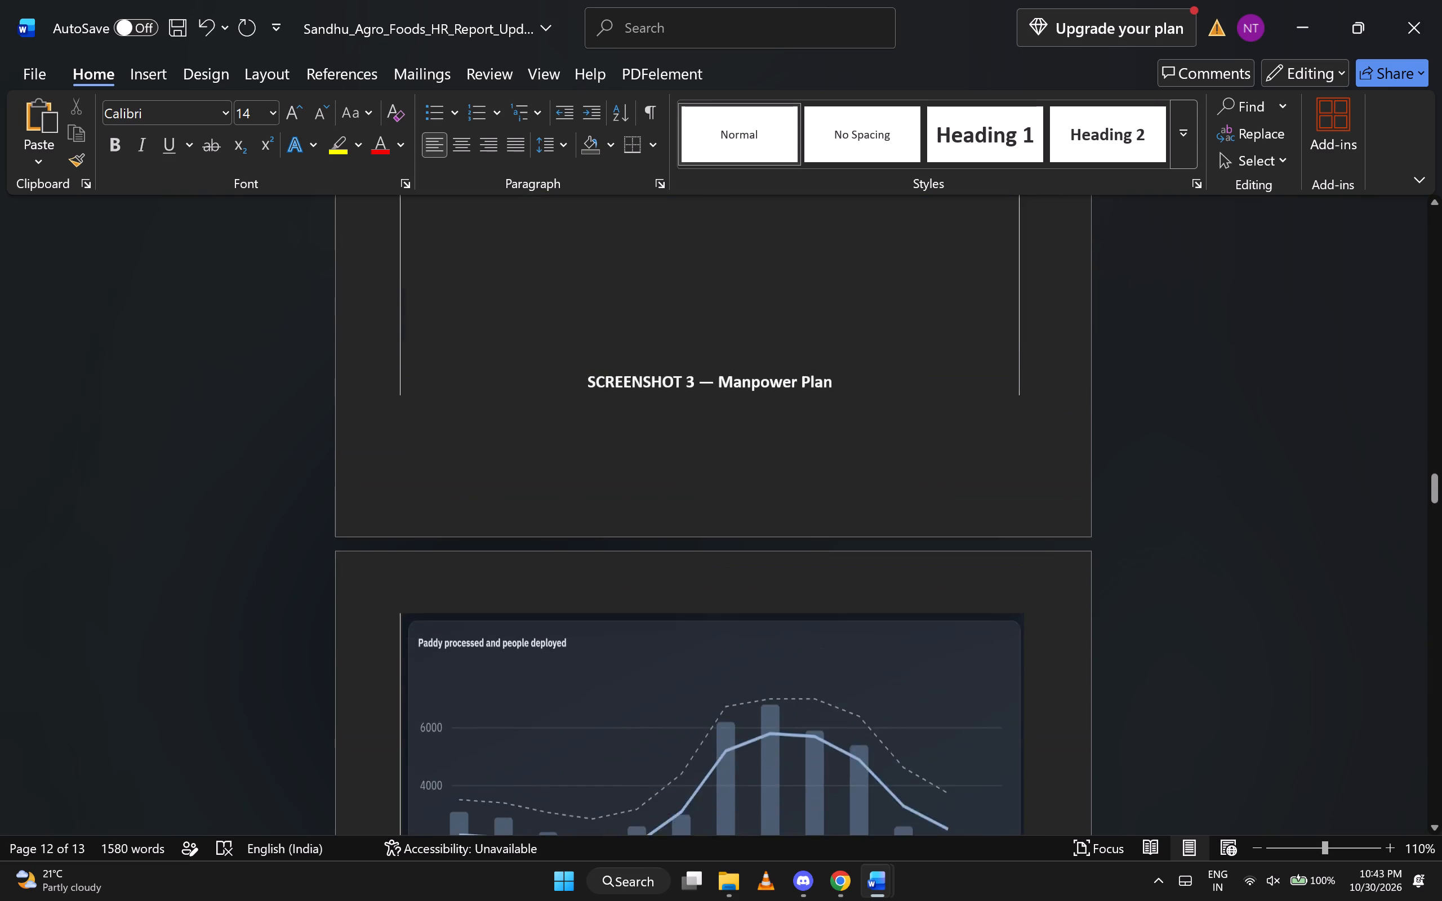
scroll(704, 689, up, 5)
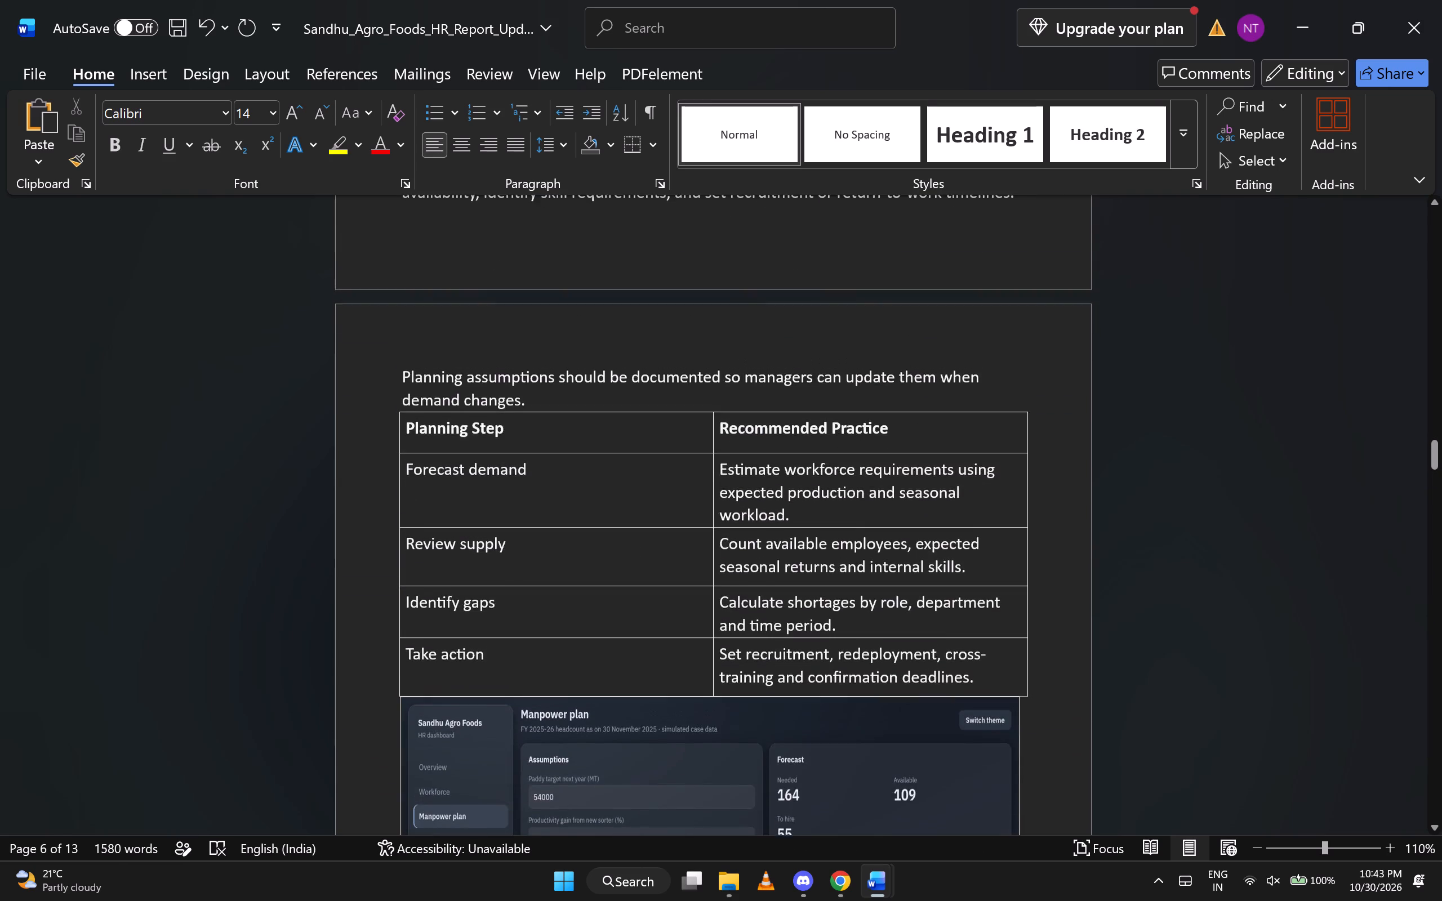
scroll(704, 689, up, 2)
scroll(704, 689, down, 1)
scroll(704, 689, up, 2)
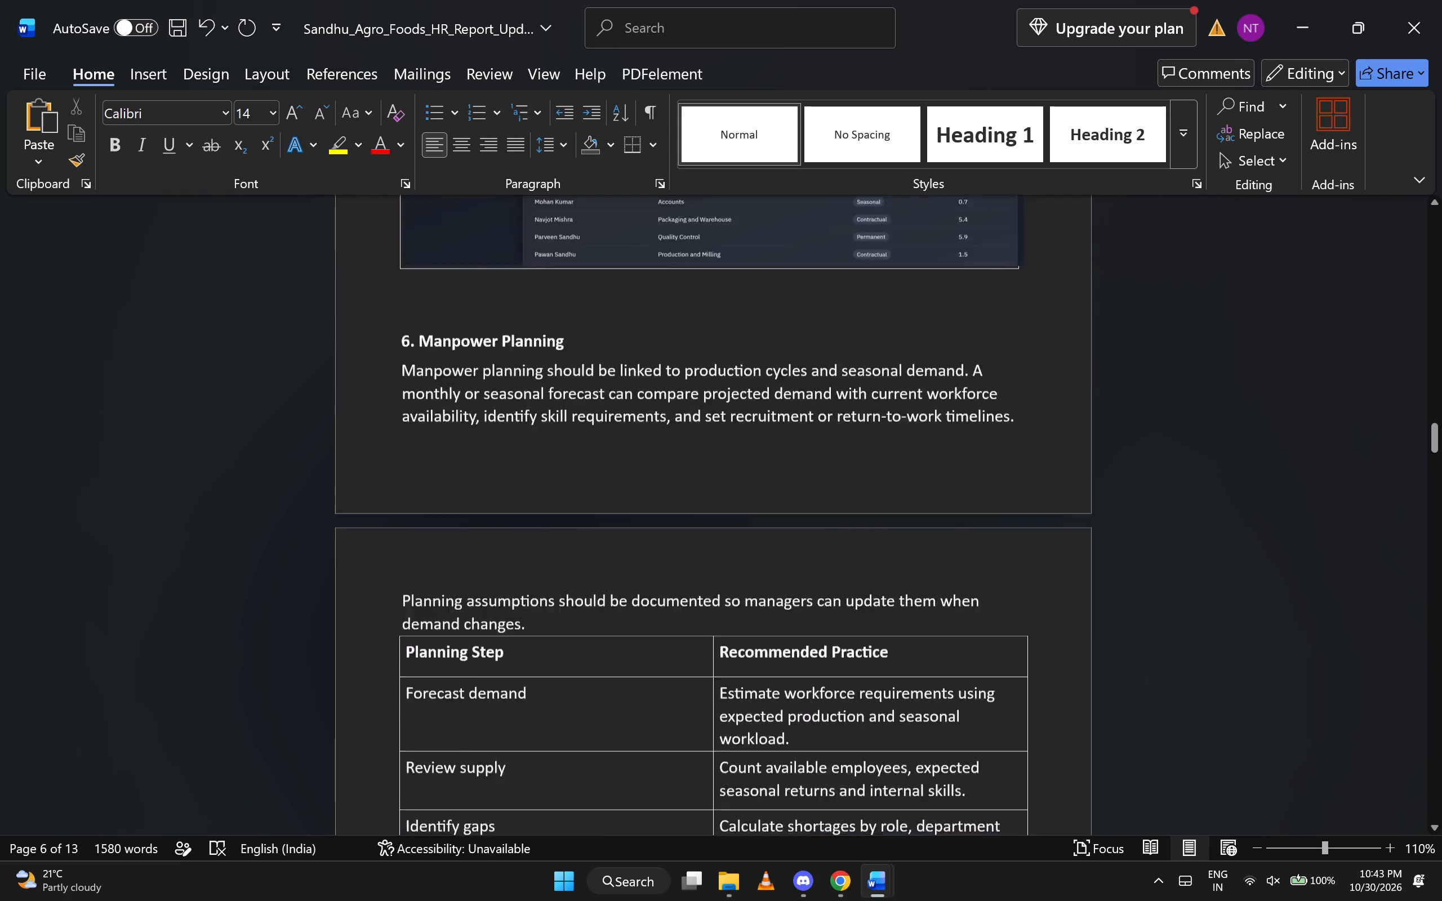
scroll(704, 689, up, 7)
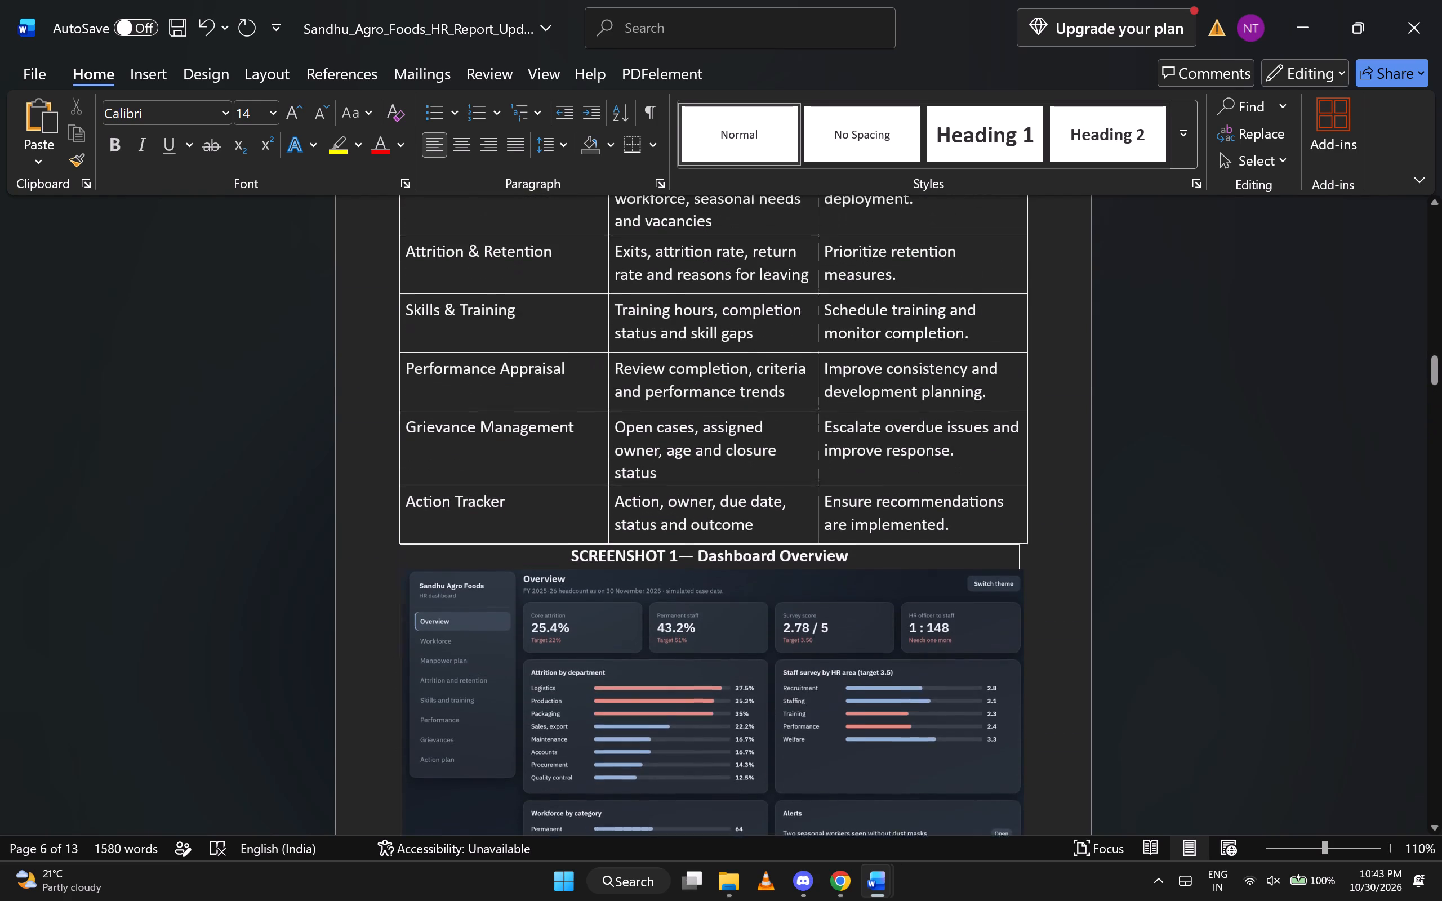
scroll(704, 689, up, 5)
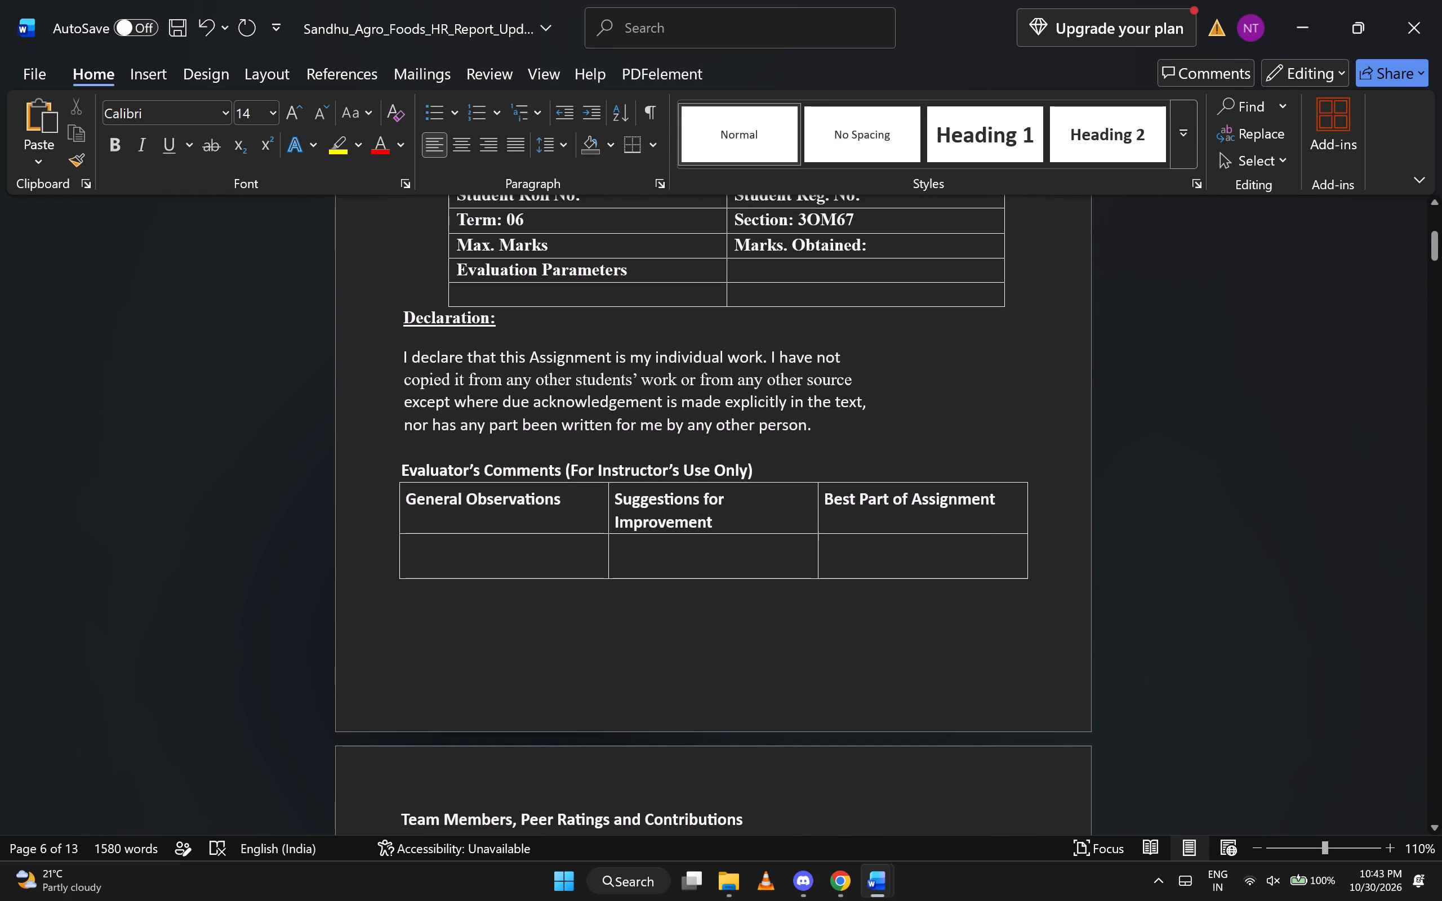
Check the report's first page from the Declaration up through the course details table to the university logo.
scroll(704, 689, up, 3)
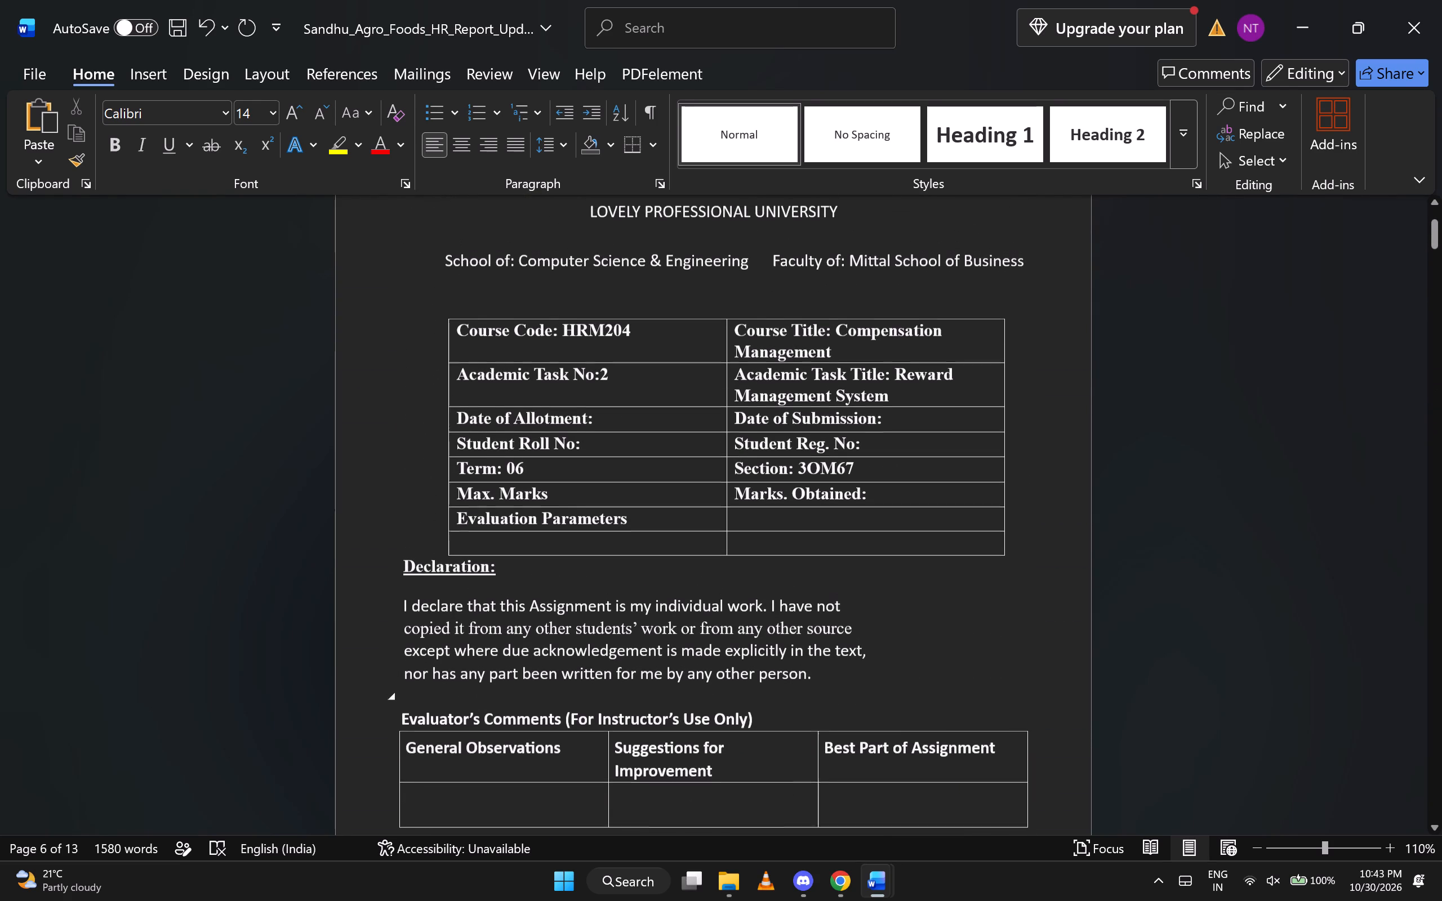
scroll(704, 689, up, 2)
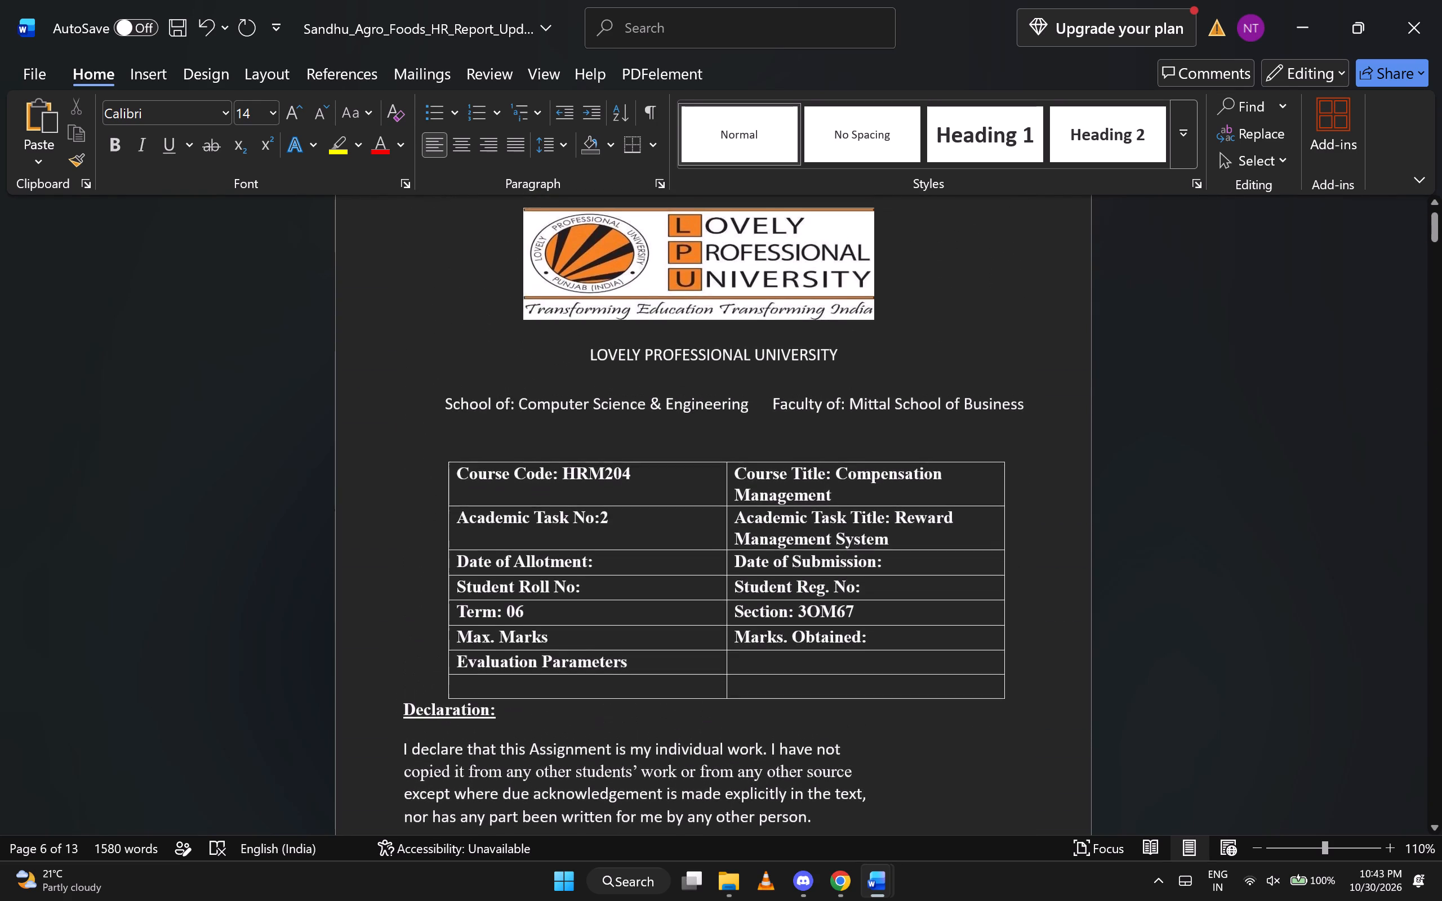
scroll(704, 689, up, 3)
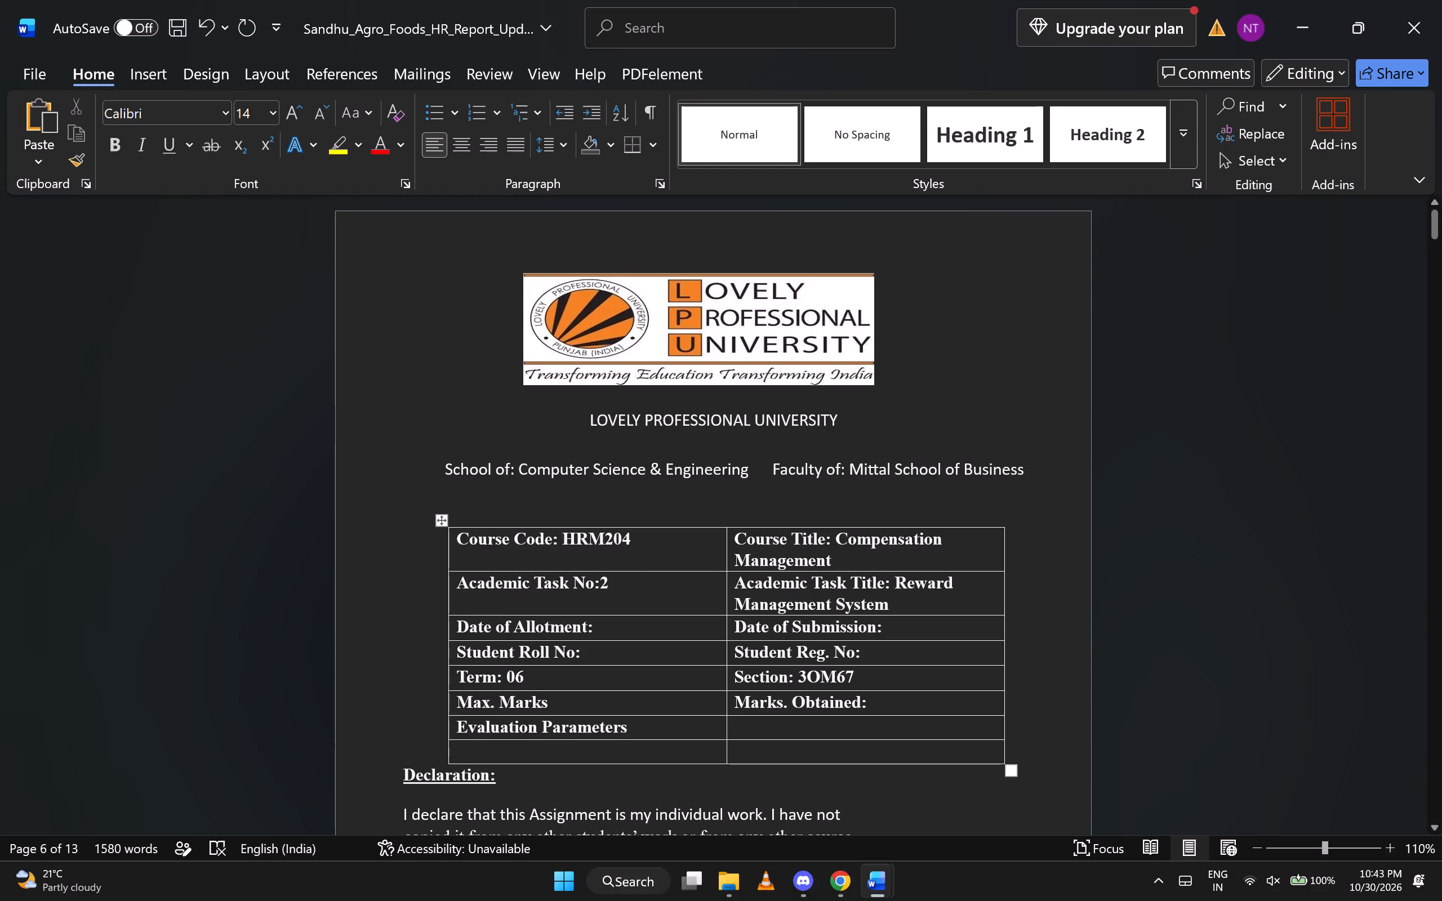
Start saving a copy of the report in the Downloads folder on drive F:, naming it HRM CA2 report.
click(43, 68)
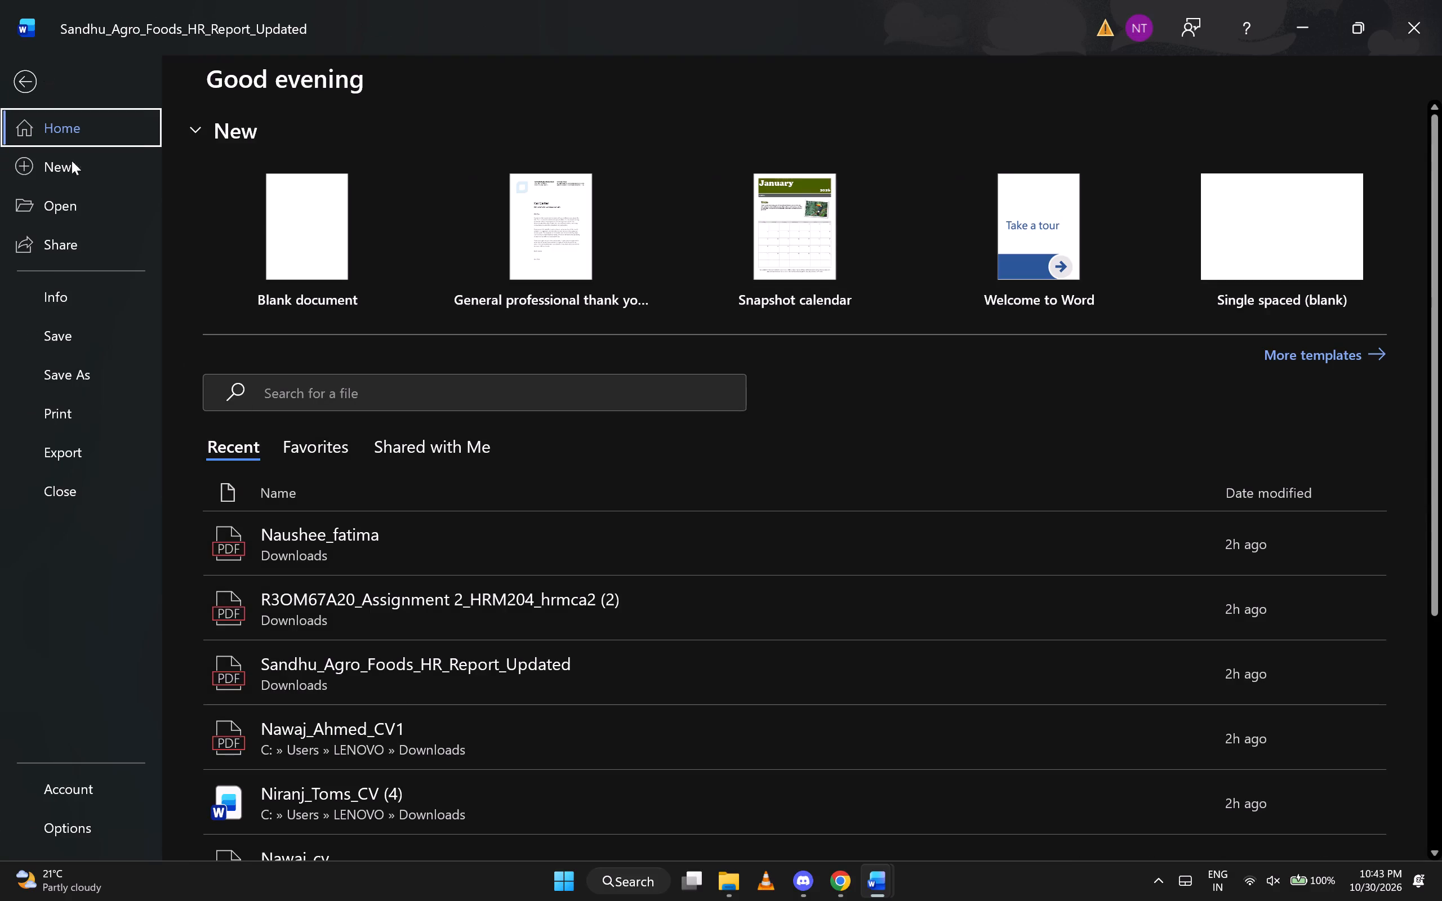
click(81, 374)
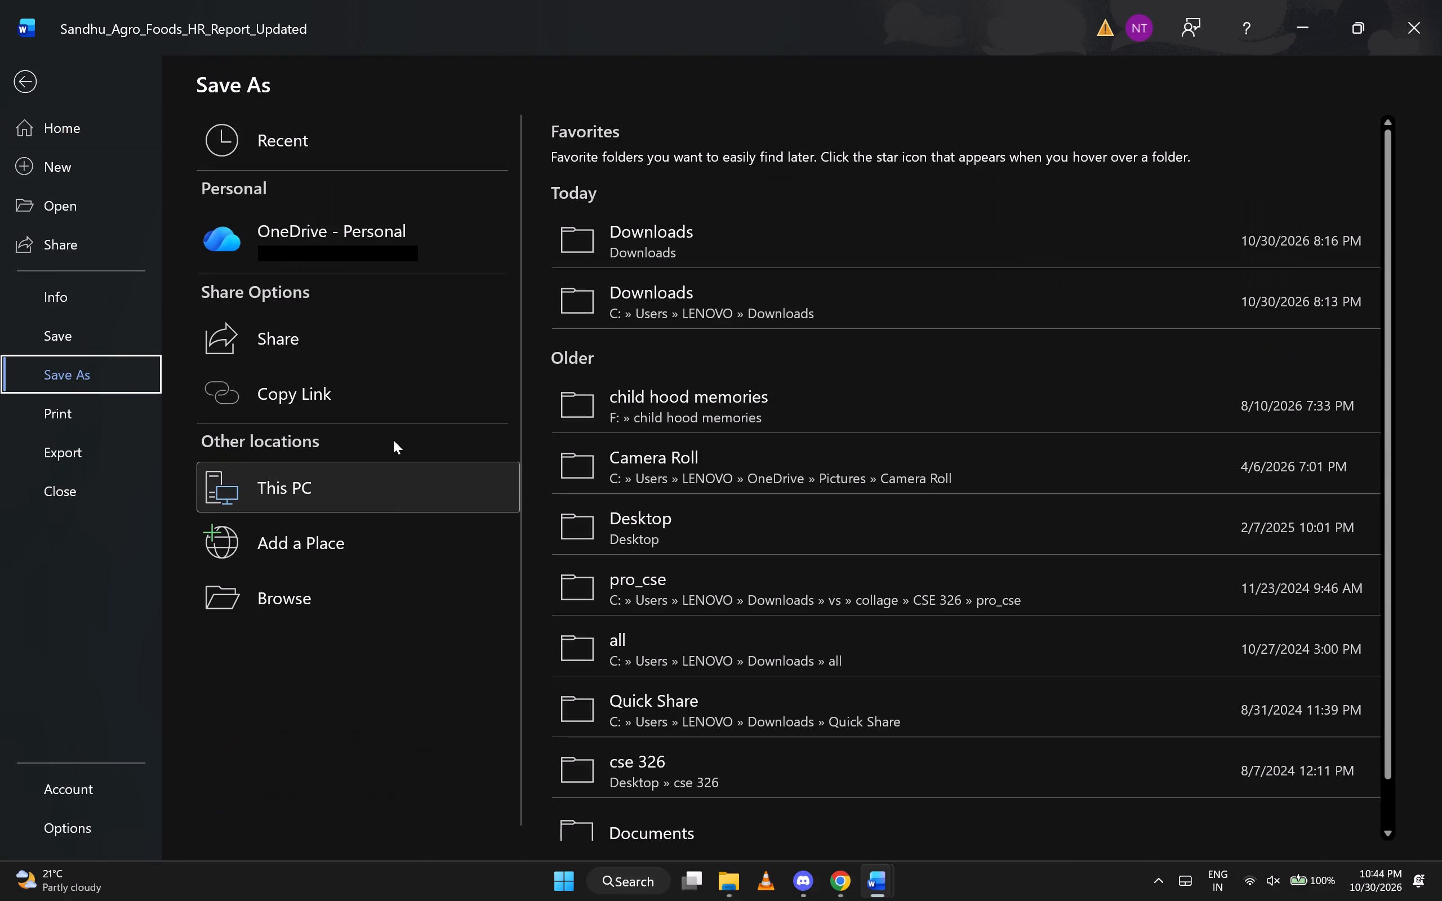
click(658, 231)
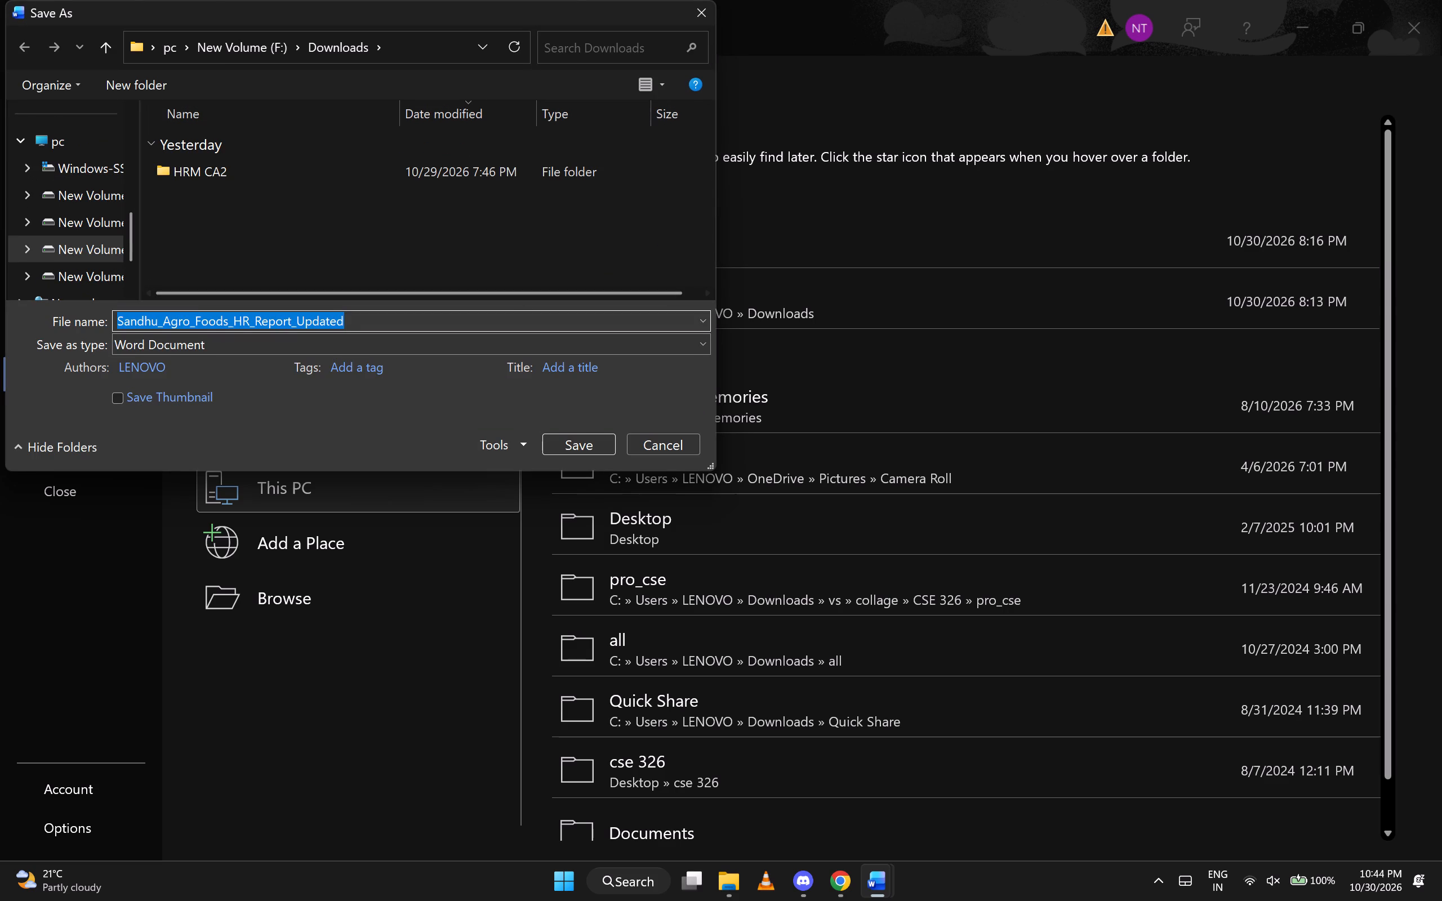
key(BackSpace)
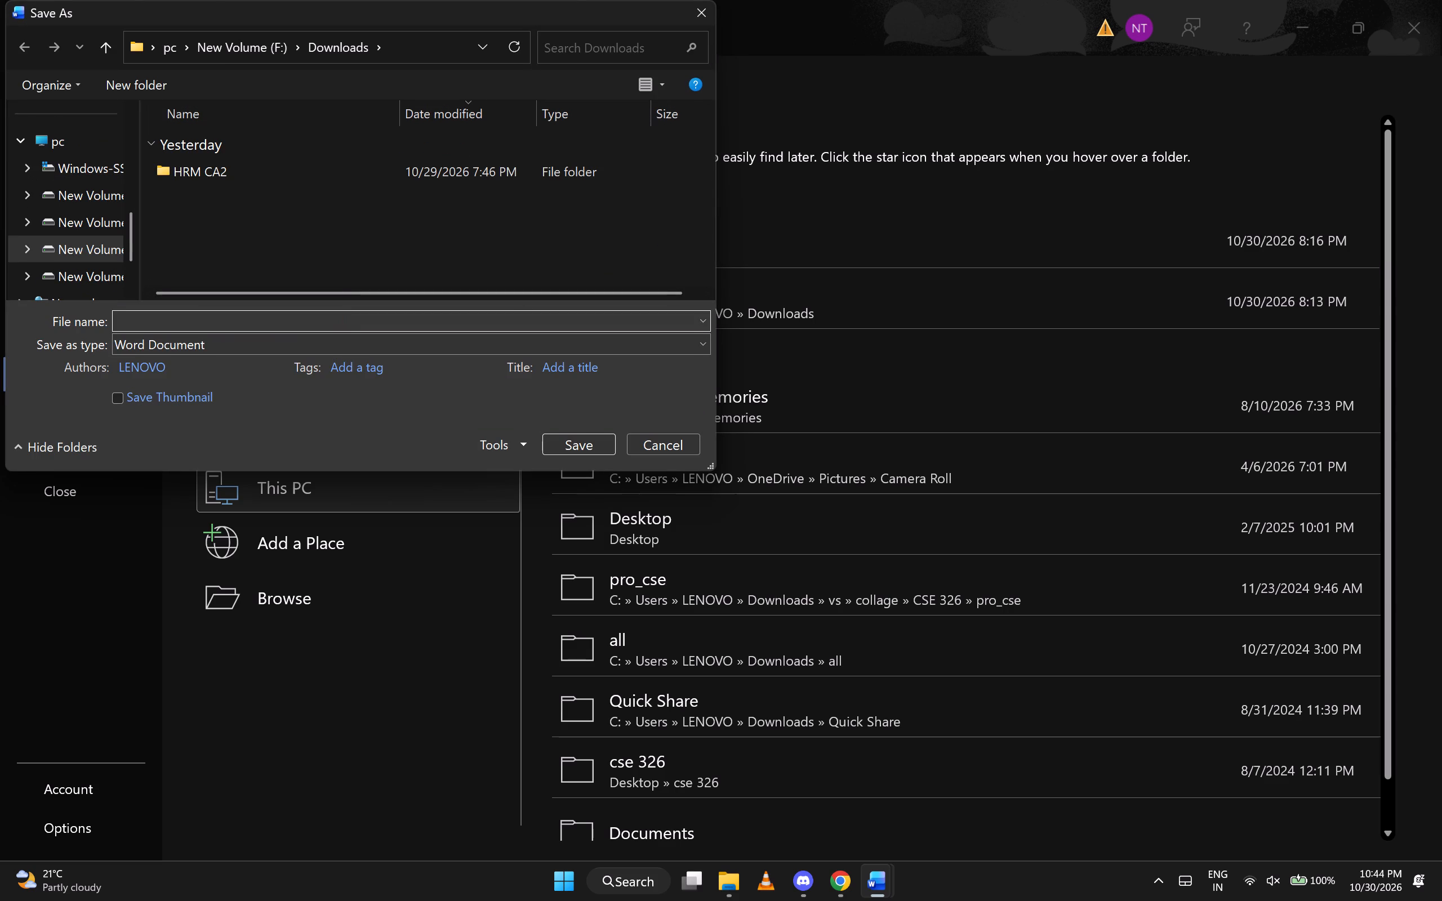
text(hr)
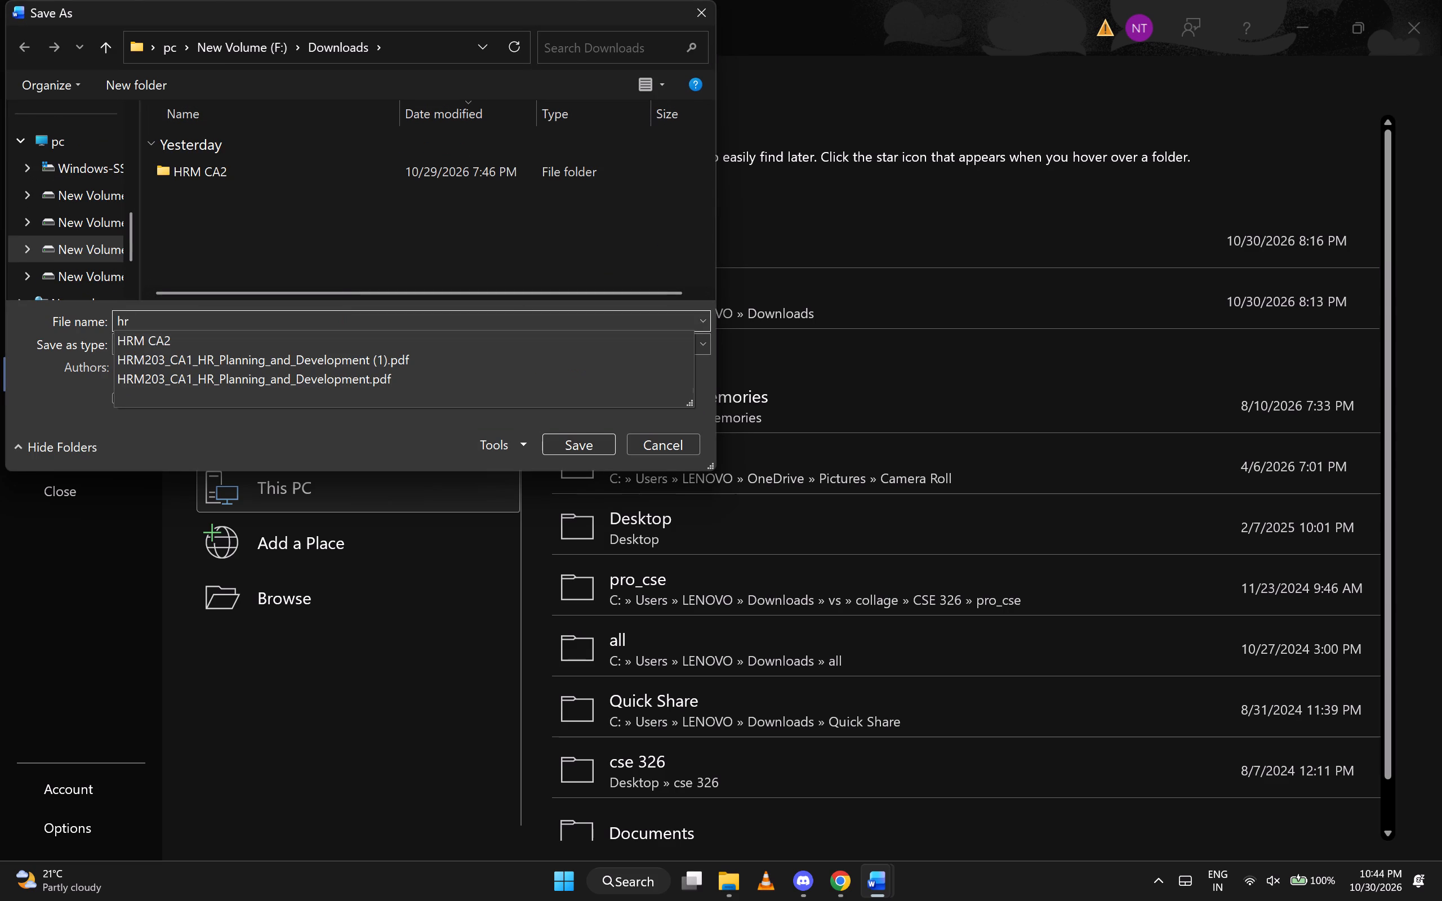
key(BackSpace)
key(BackSpace)
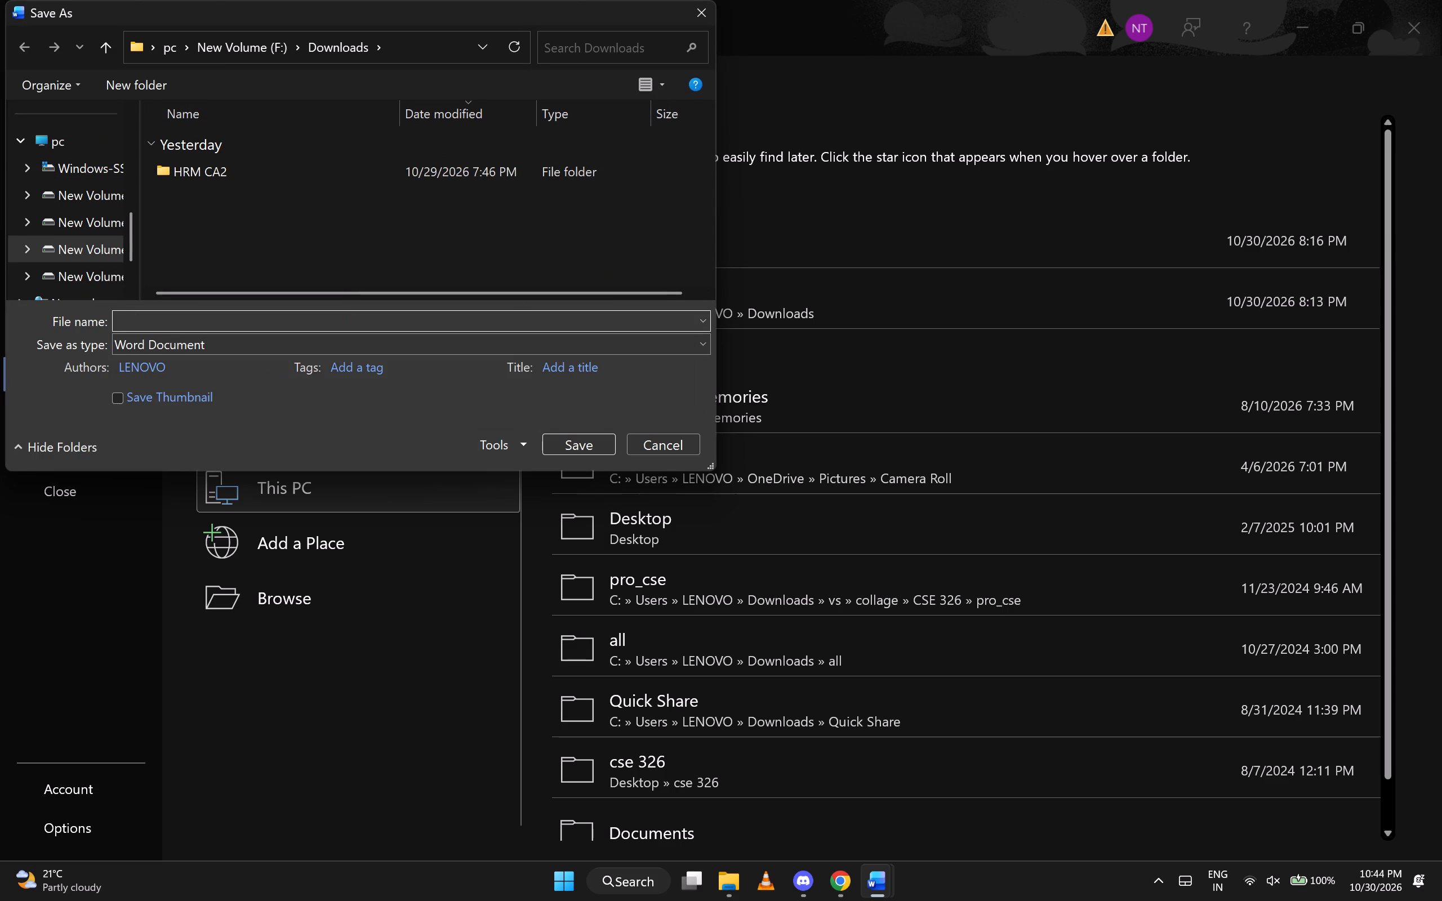
text(HRM)
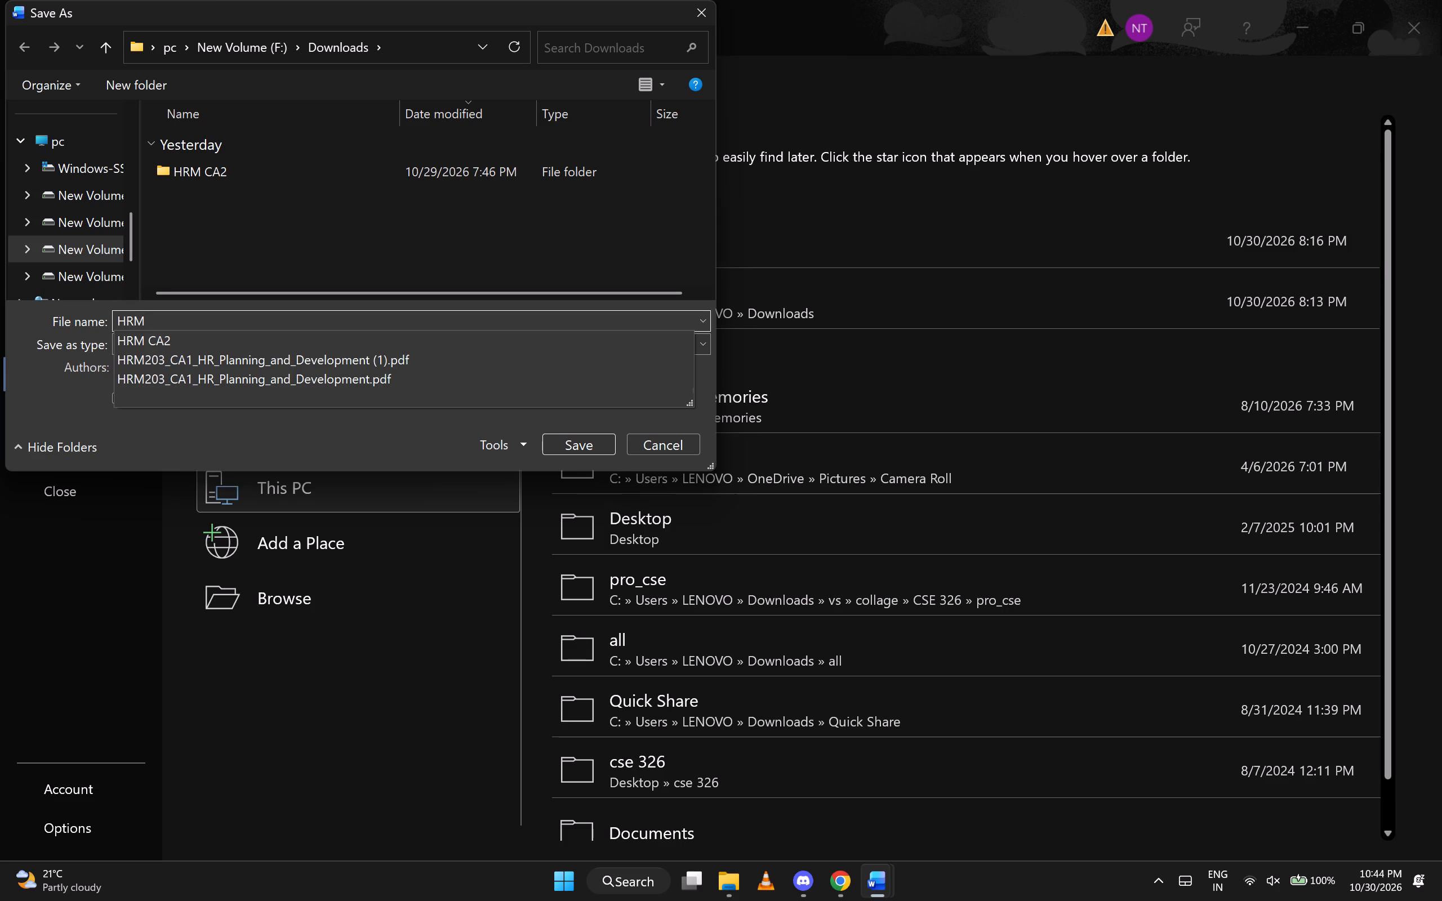
key(space)
text(report)
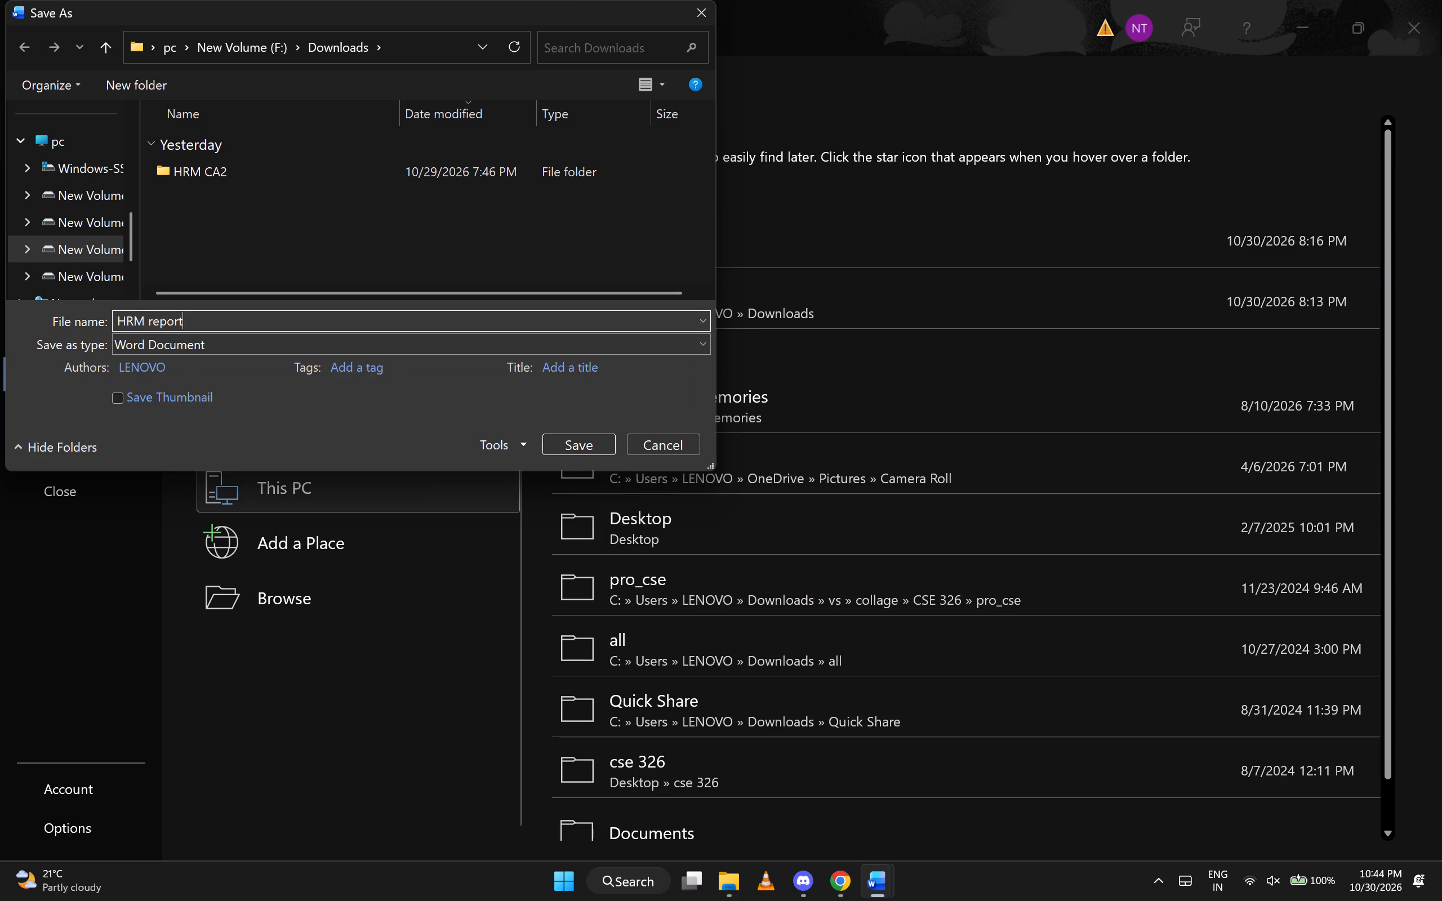
key(Left)
key(Left)
key(Left)
key(Left)
key(Left)
key(Left)
text(CA2)
key(space)
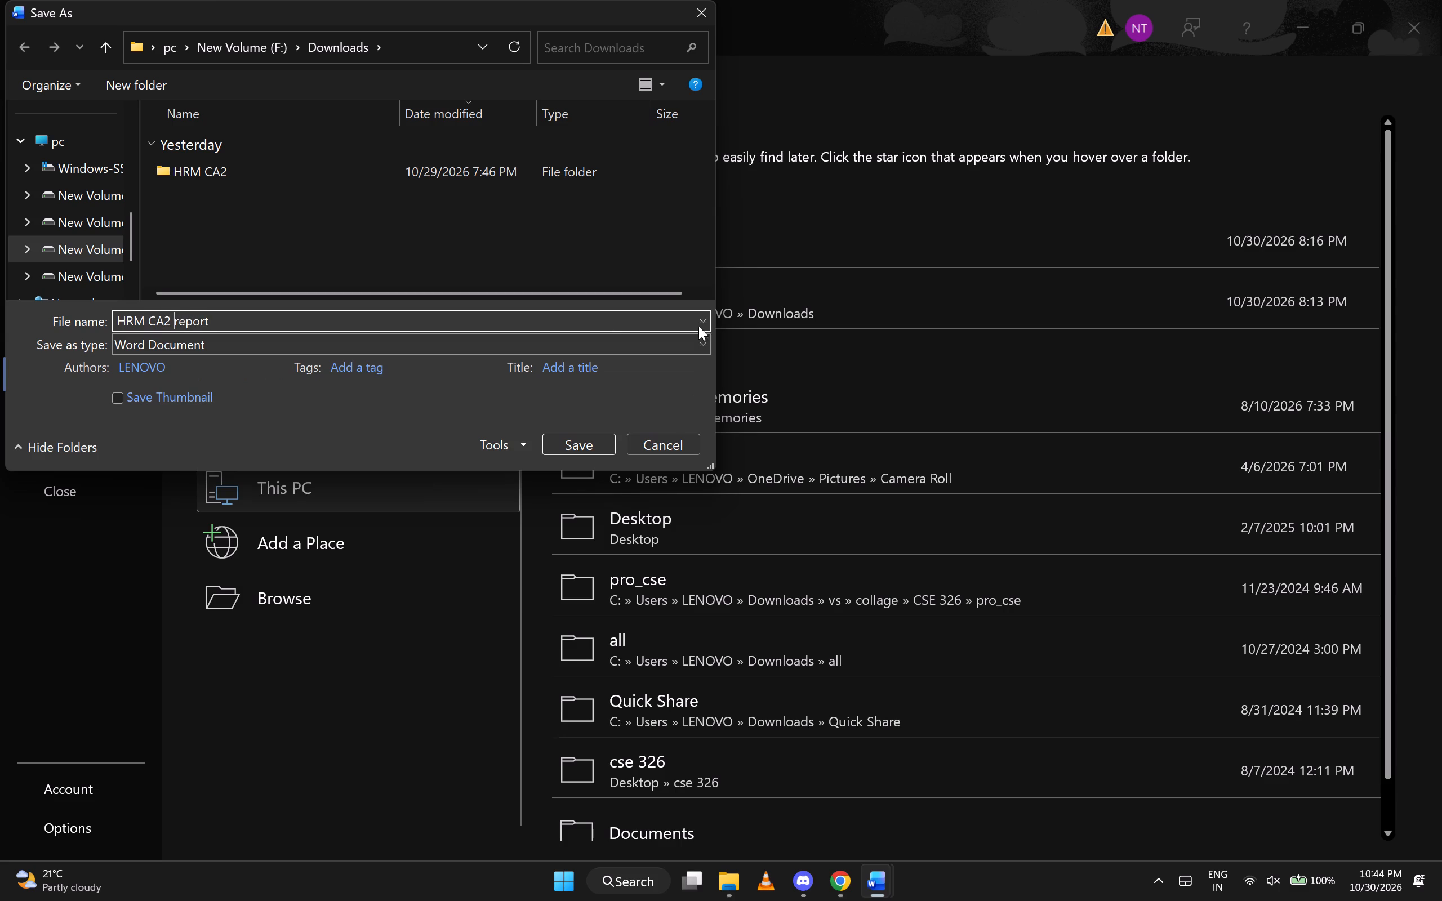
Choose PDF as the file type for the copy and save it.
click(661, 338)
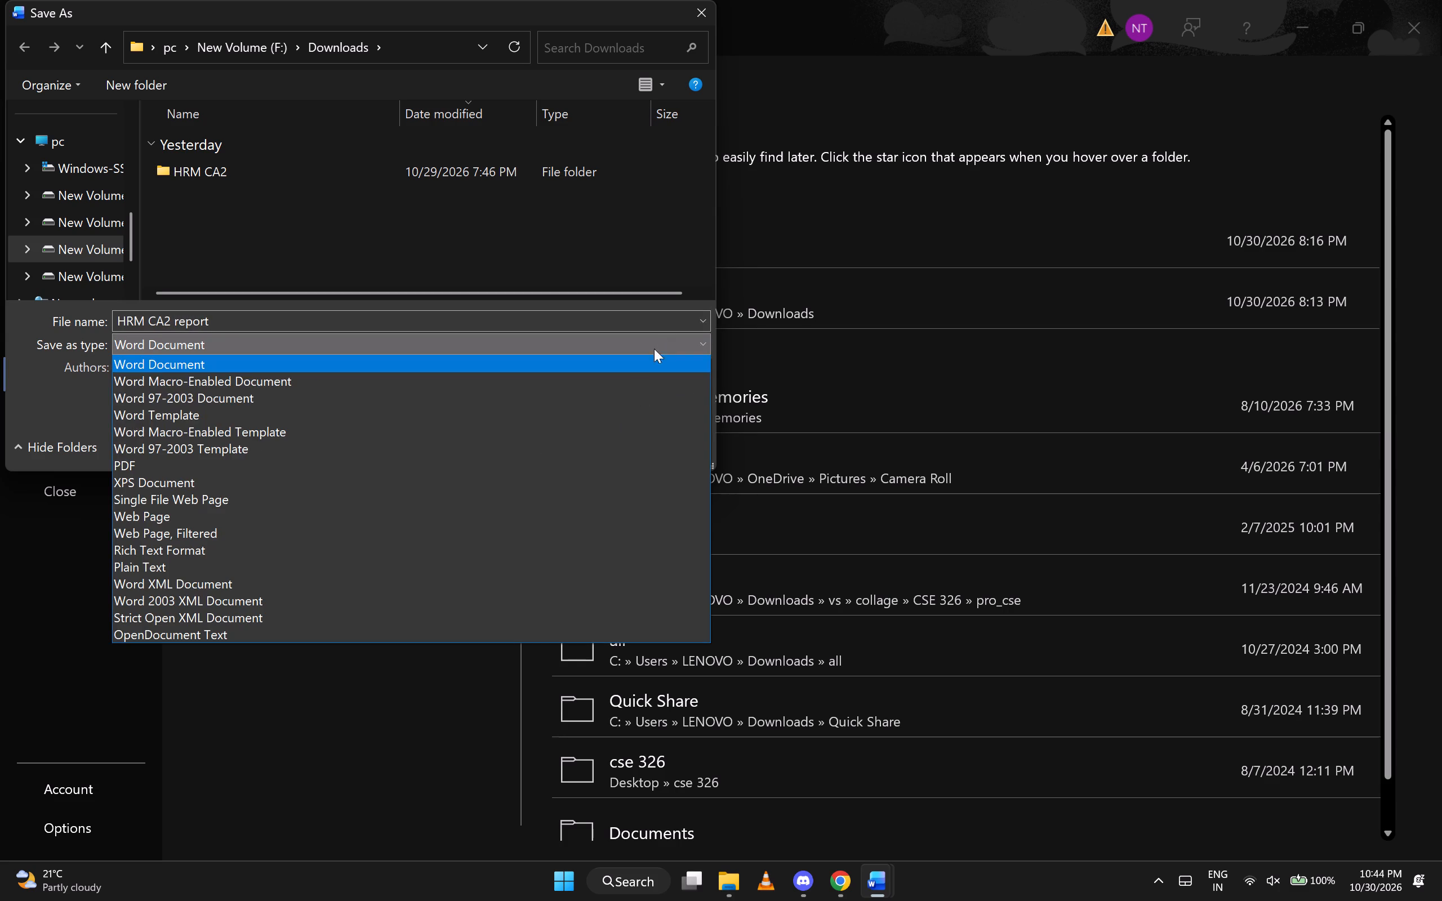
click(599, 469)
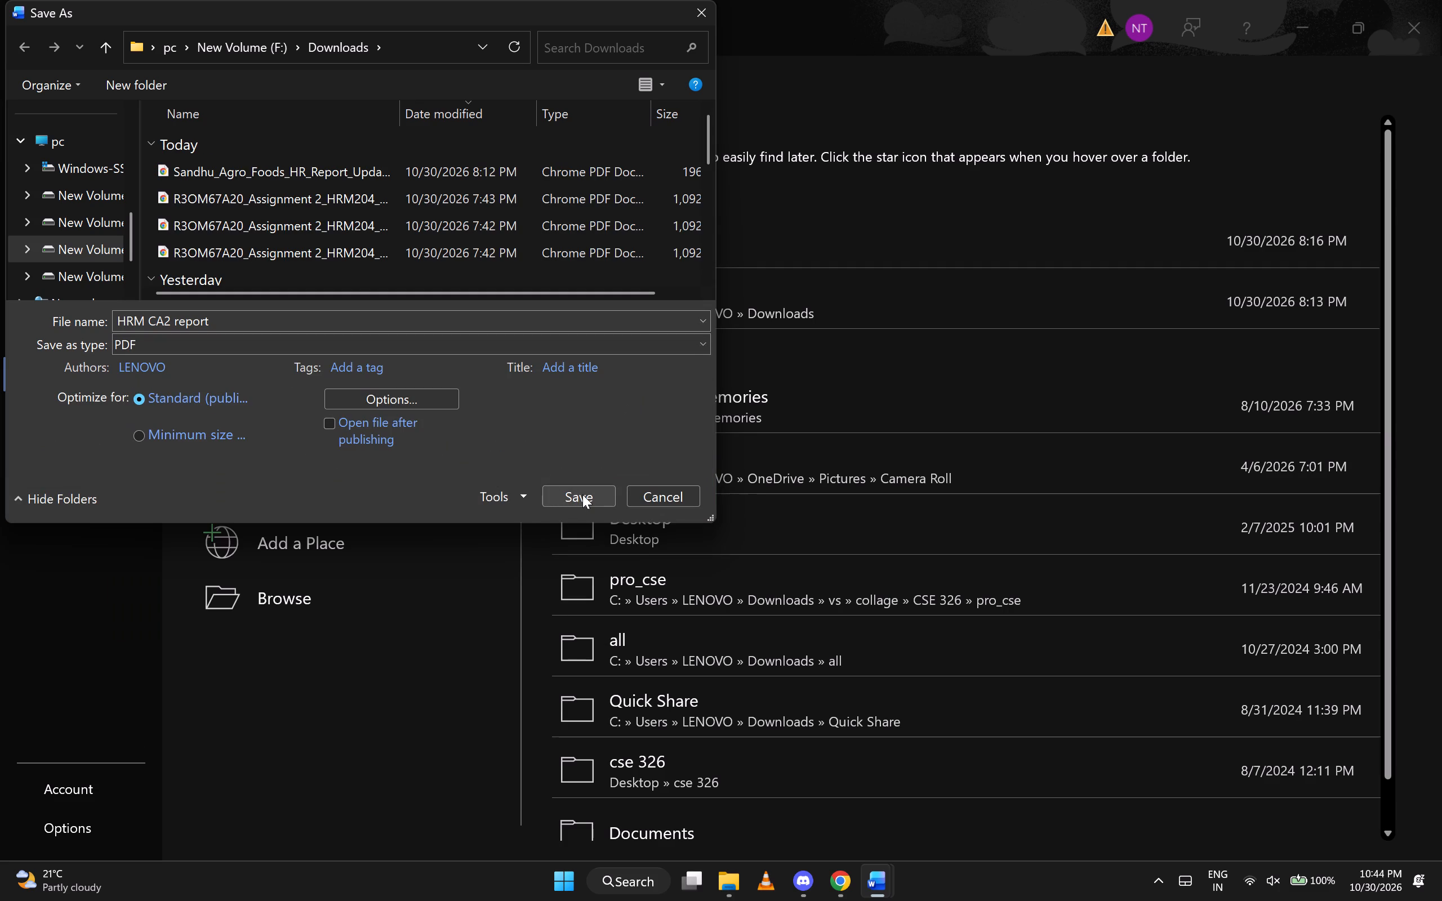
click(586, 496)
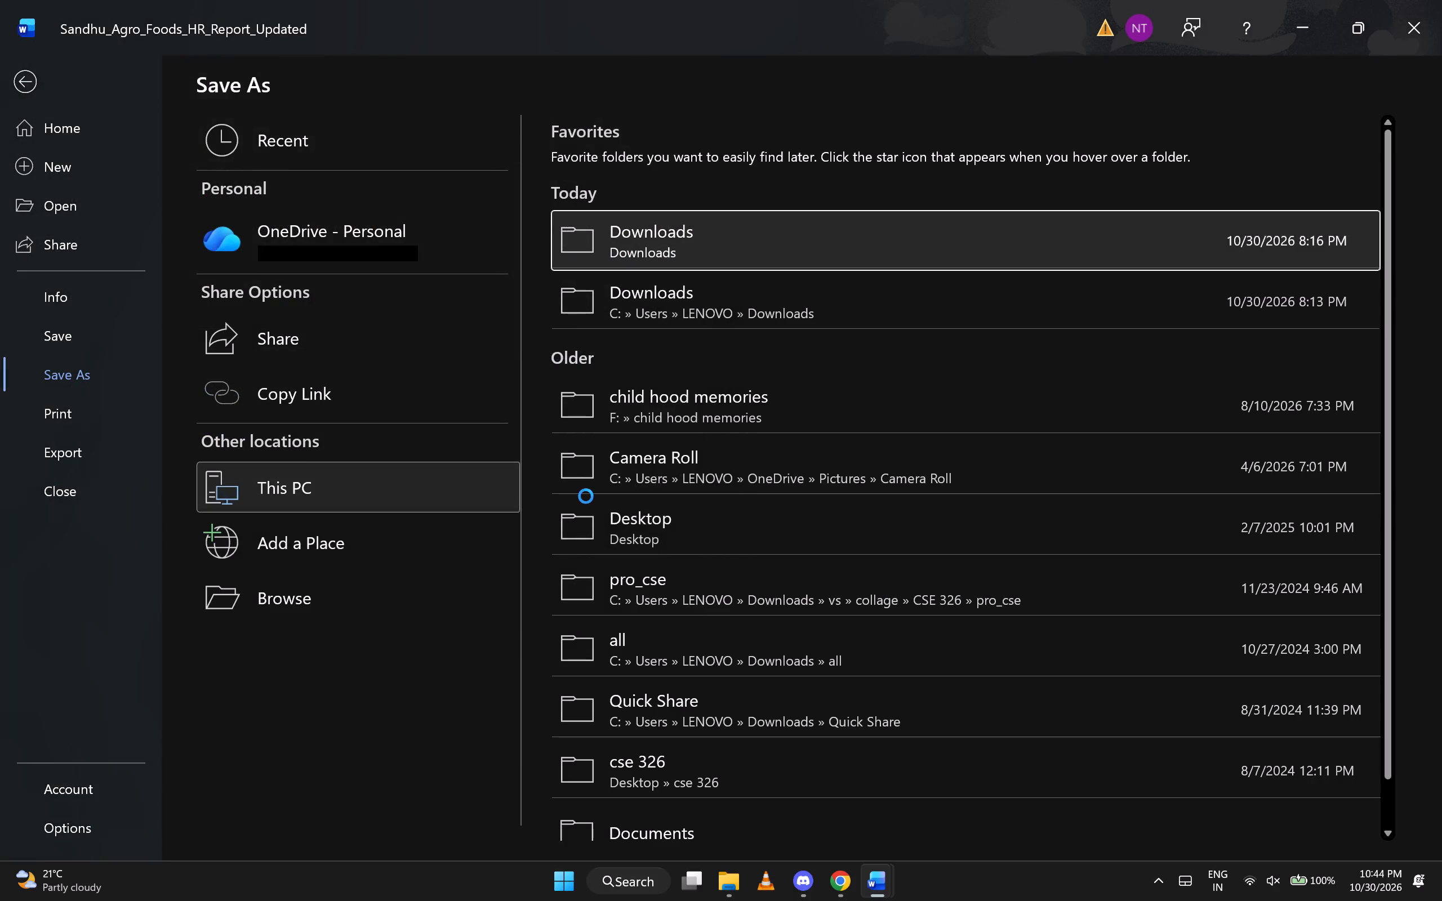
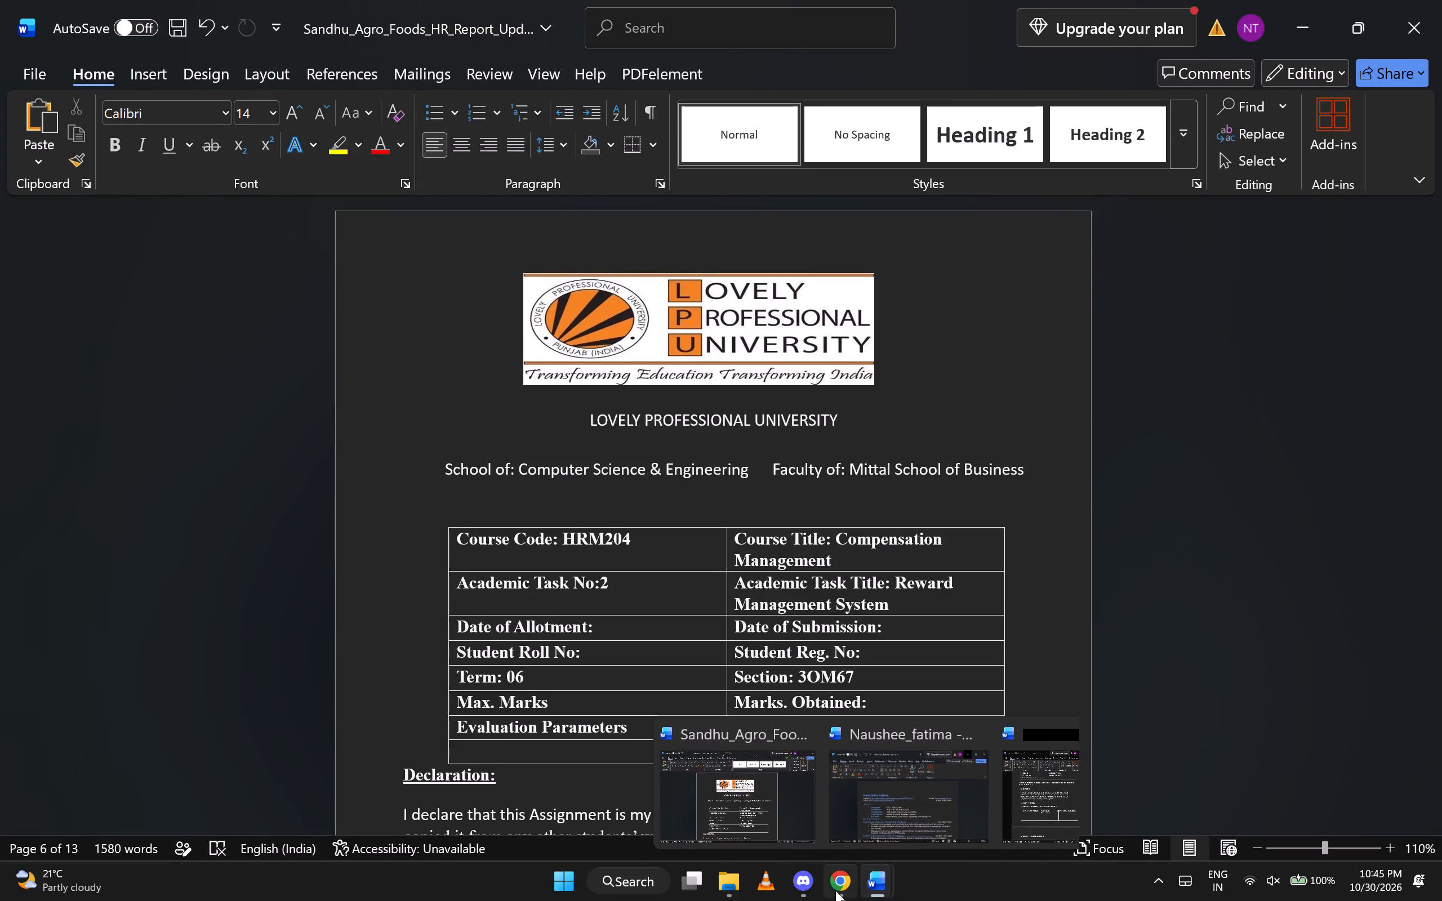
Switch to File Explorer and look in the Downloads folder for the saved HRM CA2 report PDF.
click(838, 814)
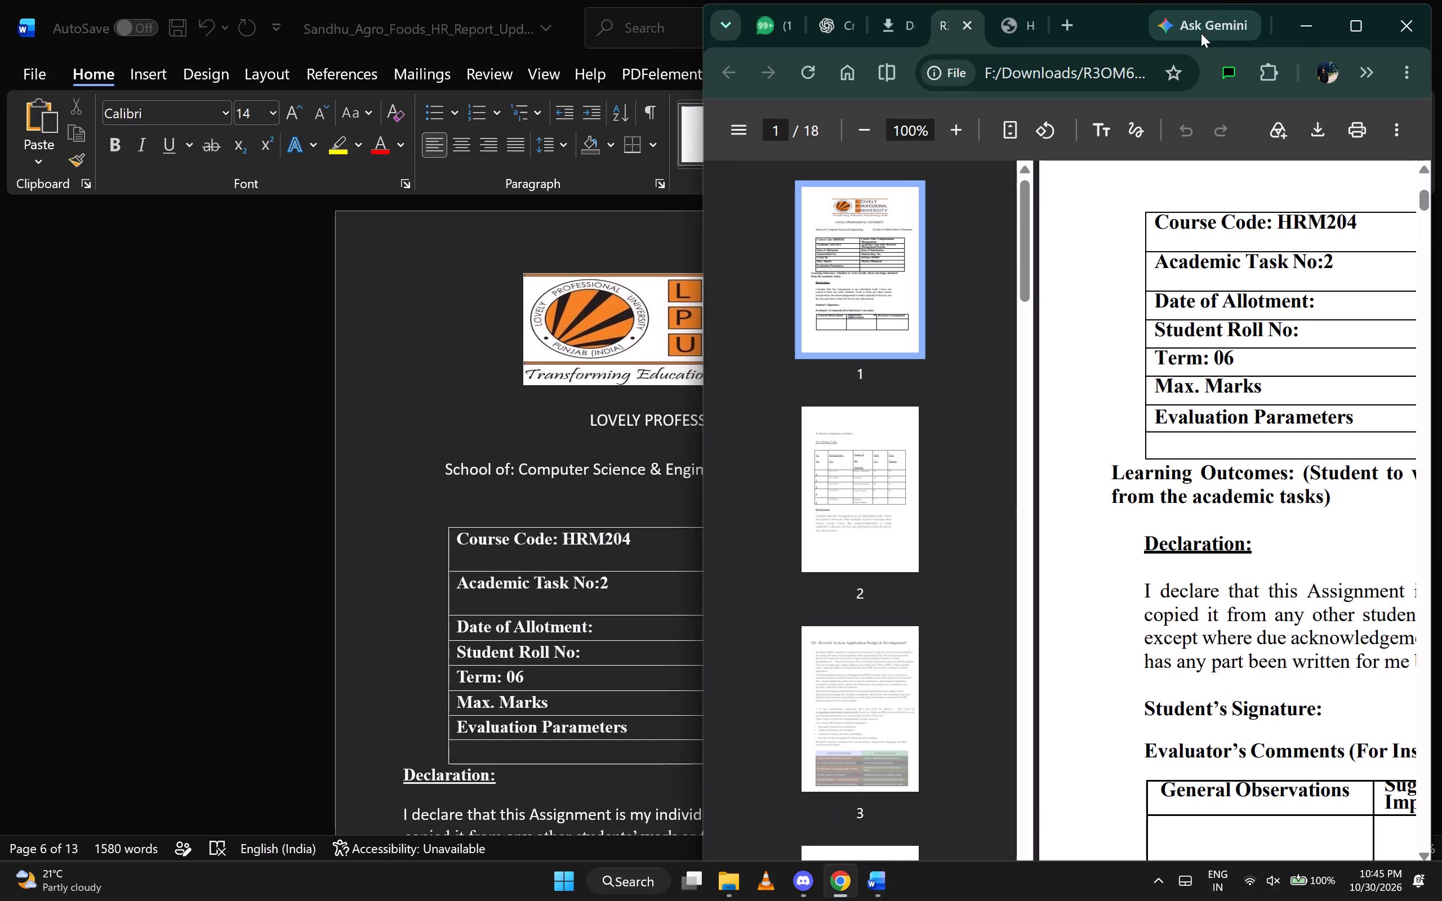
click(1301, 24)
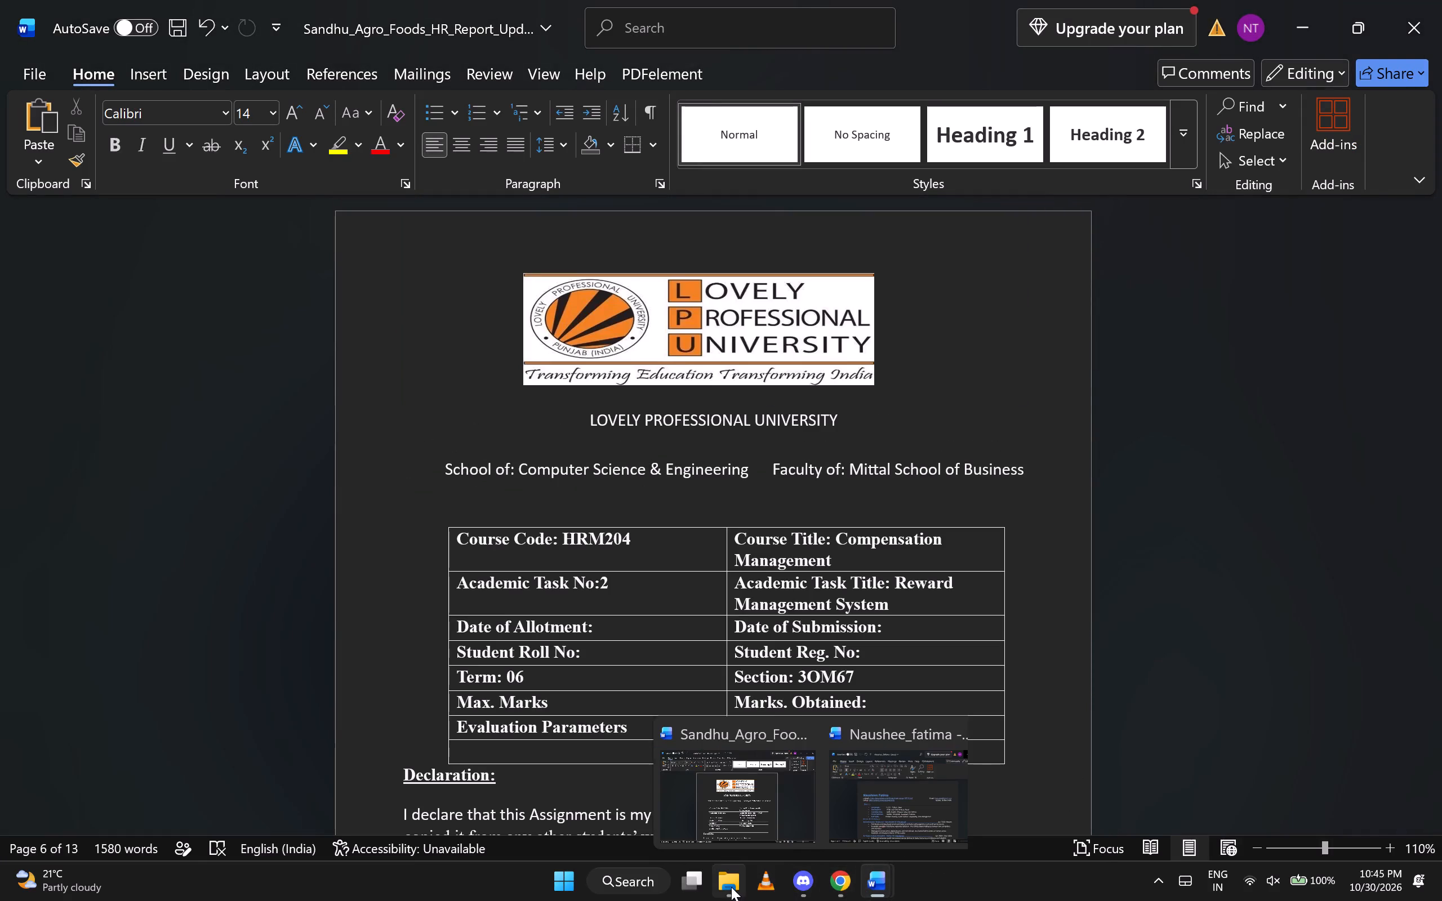
click(723, 784)
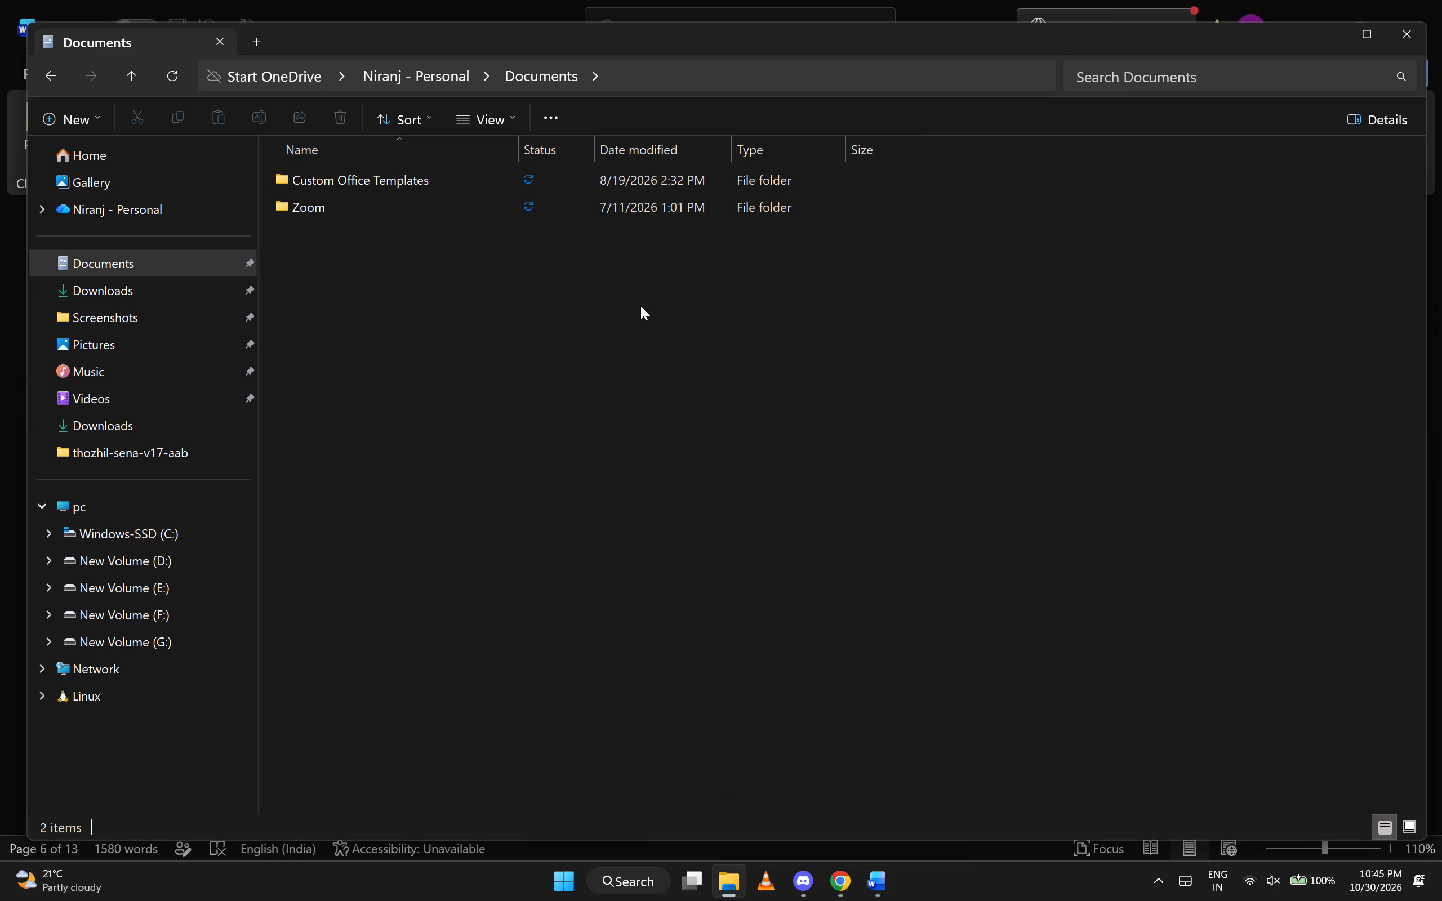
double_click(123, 291)
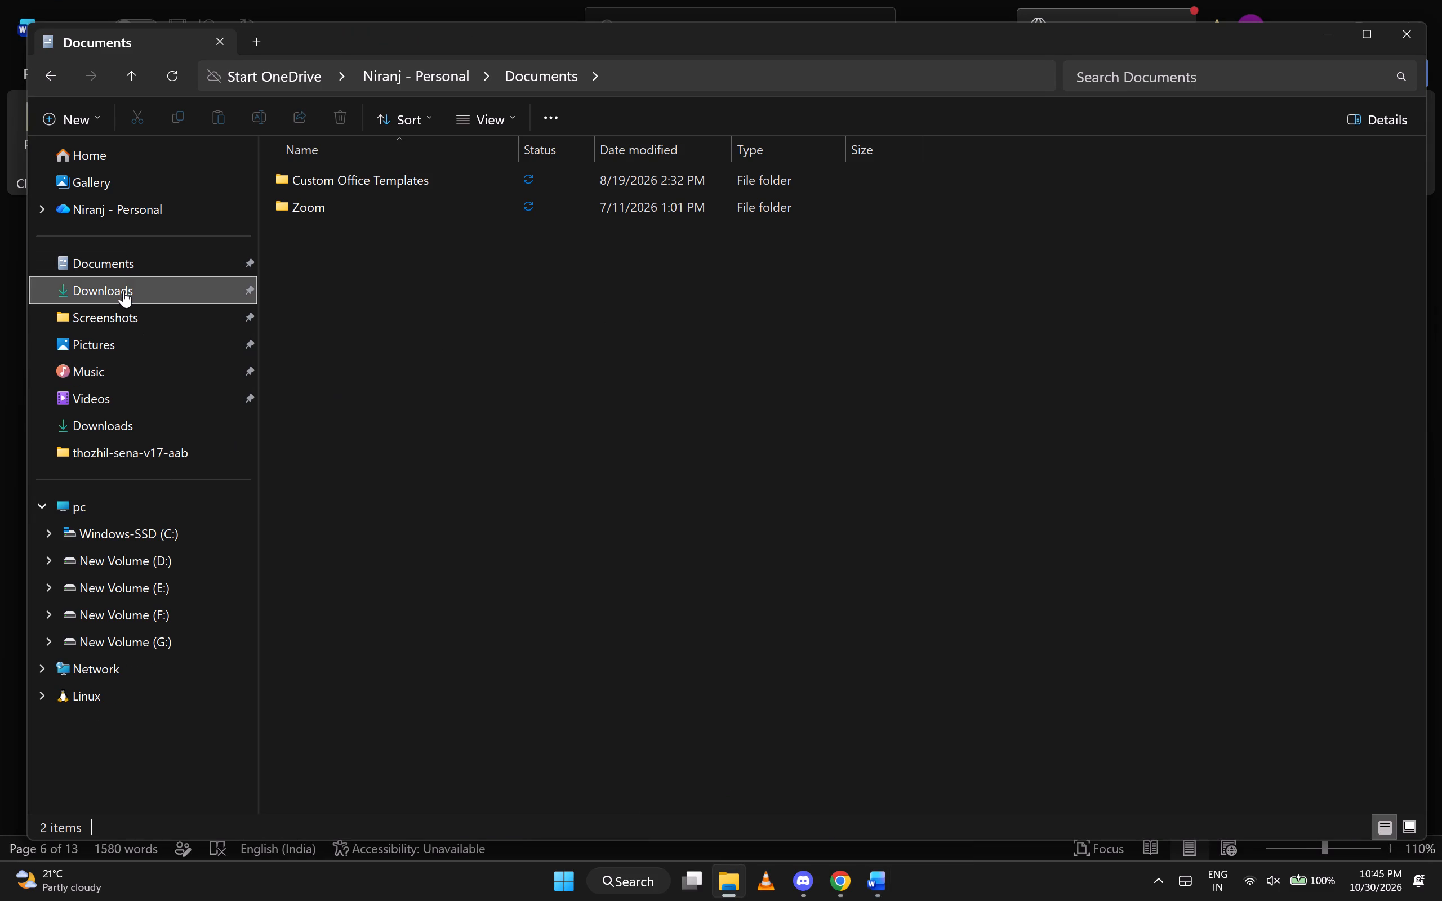
click(1114, 259)
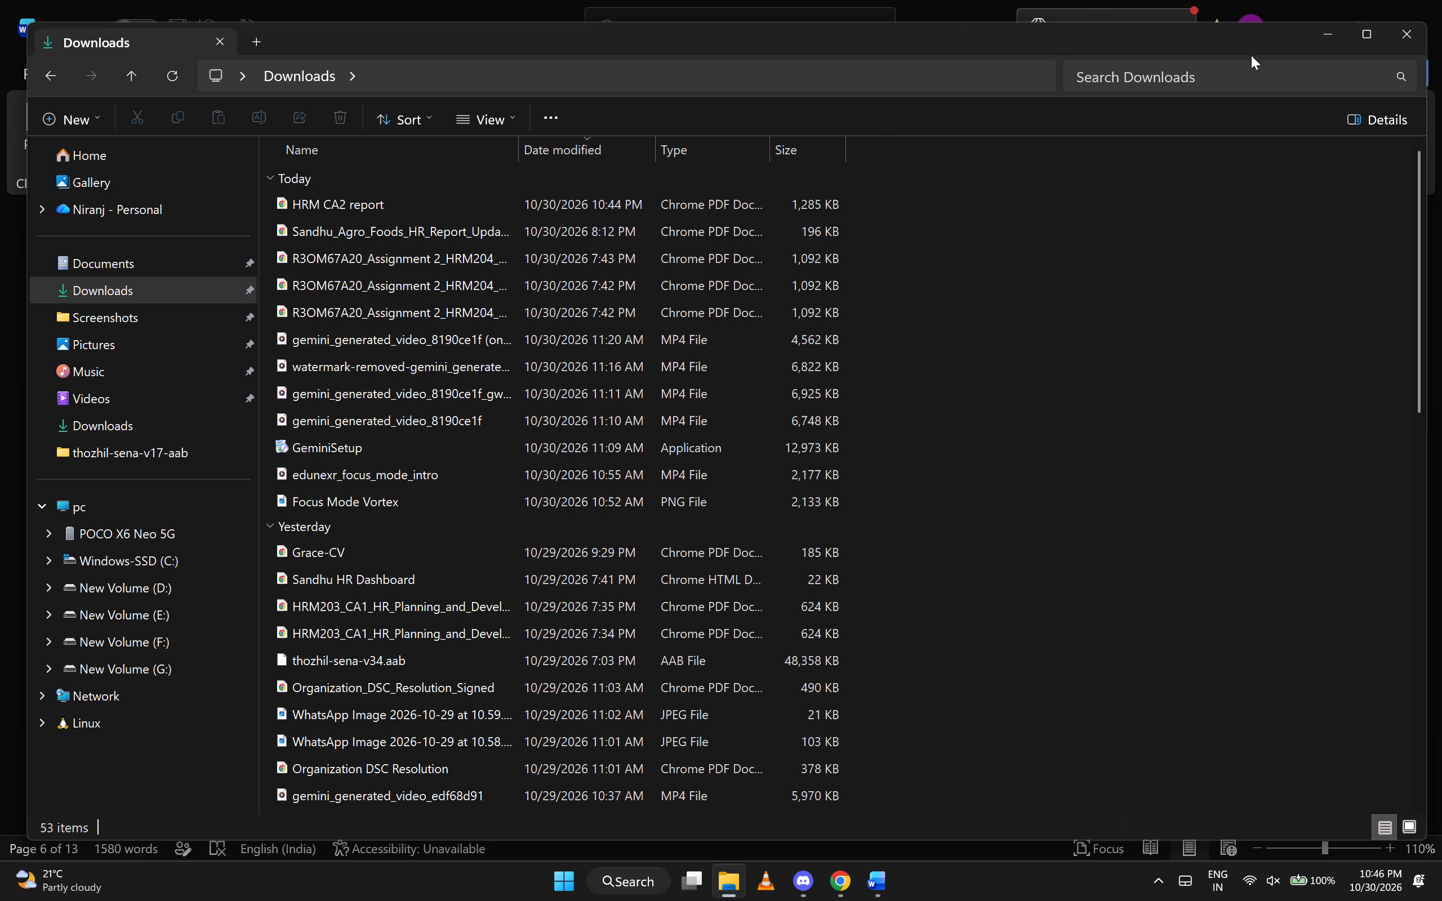
Minimize the Downloads window and both open Word documents to show the desktop.
click(1325, 39)
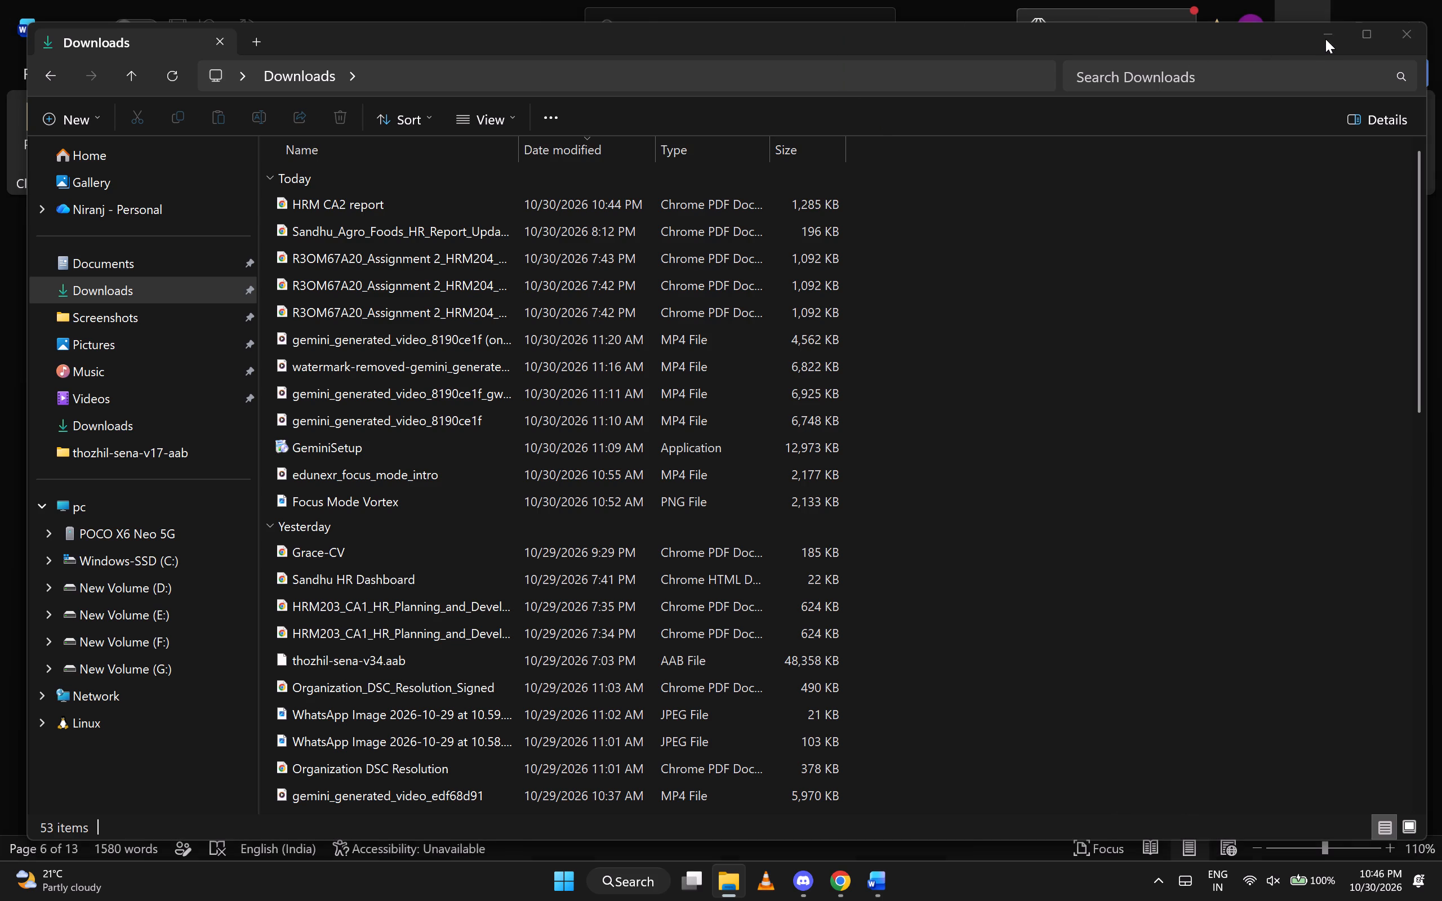
click(1303, 27)
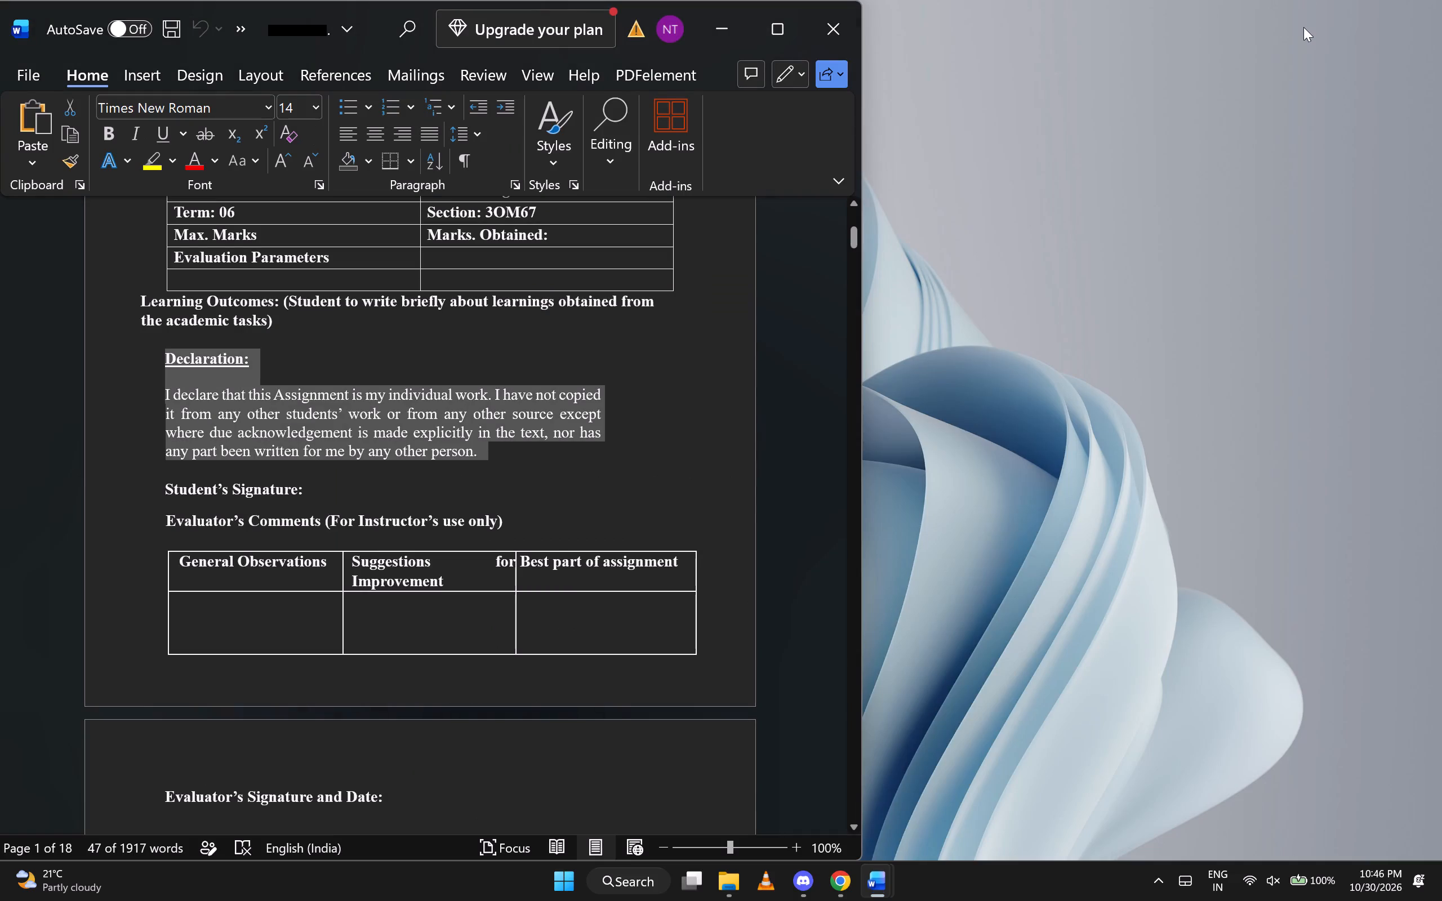
click(736, 10)
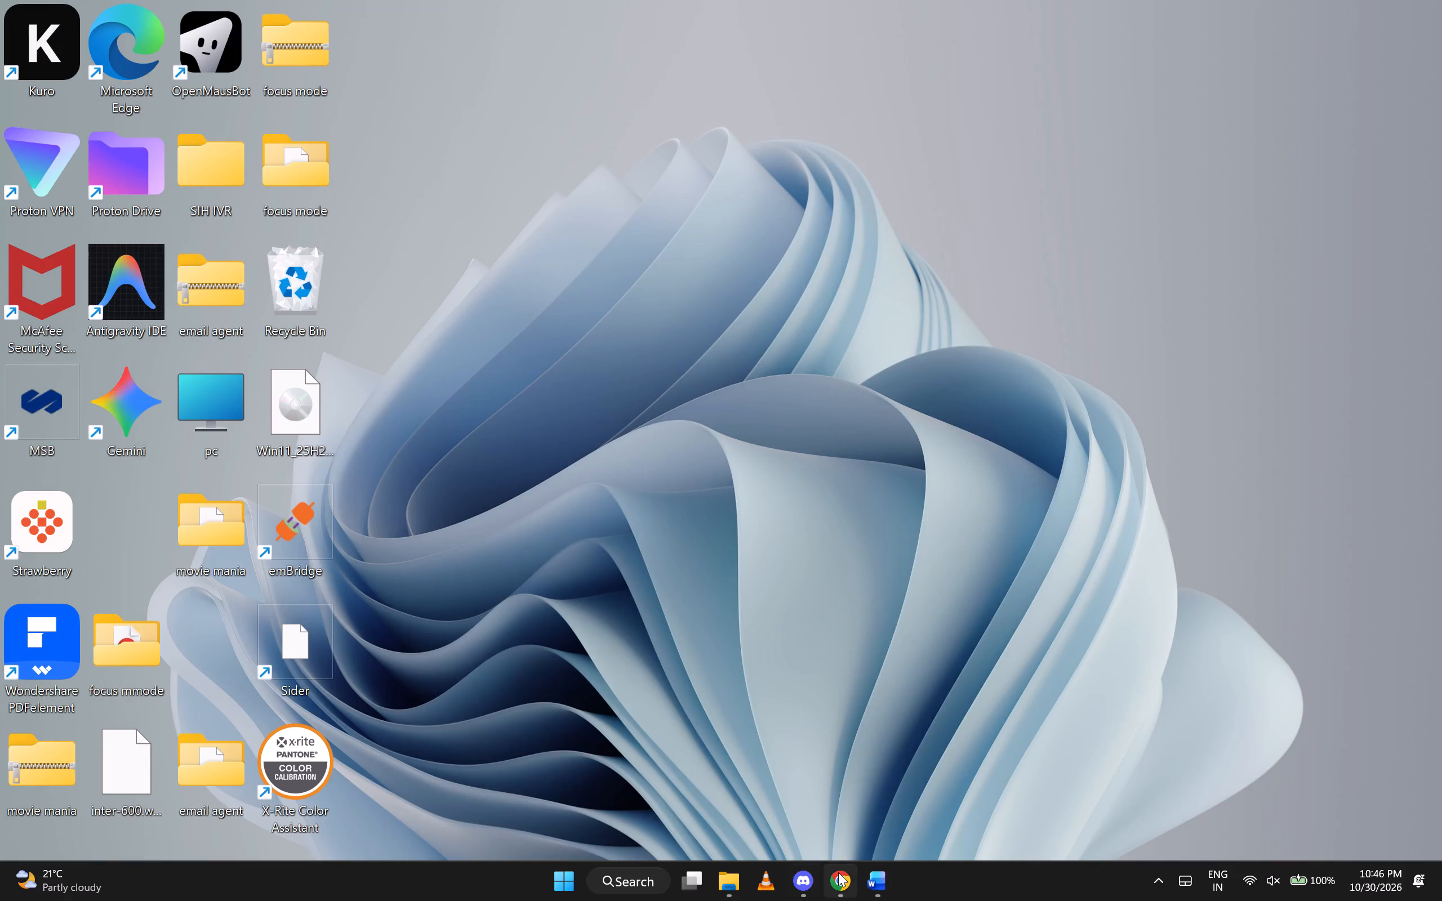
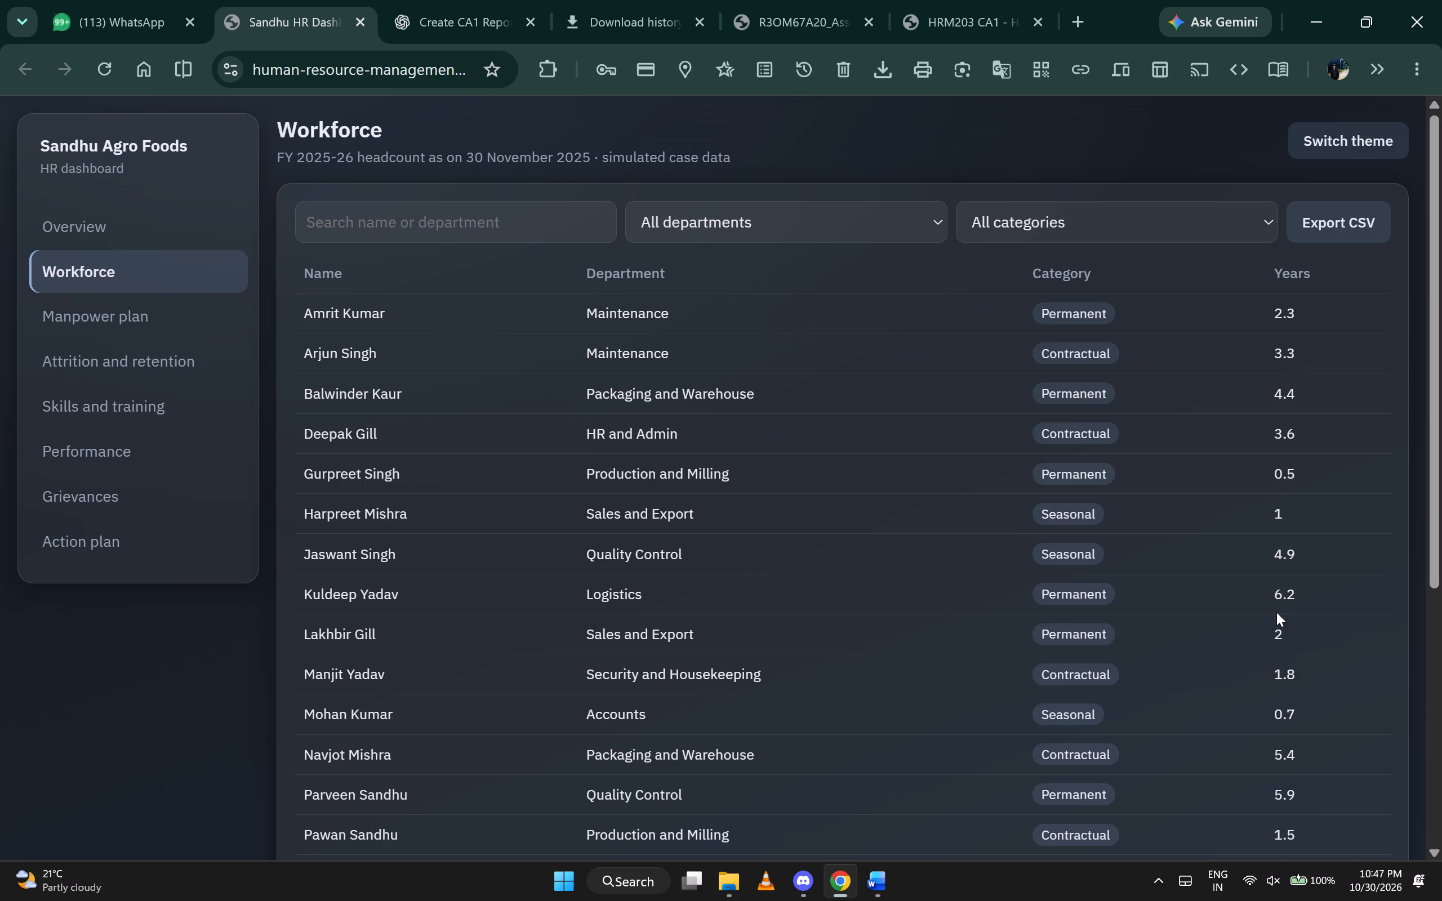
Filter the Workforce records by the Packaging and Warehouse department, and after that by Quality Control.
click(883, 245)
click(880, 231)
click(879, 324)
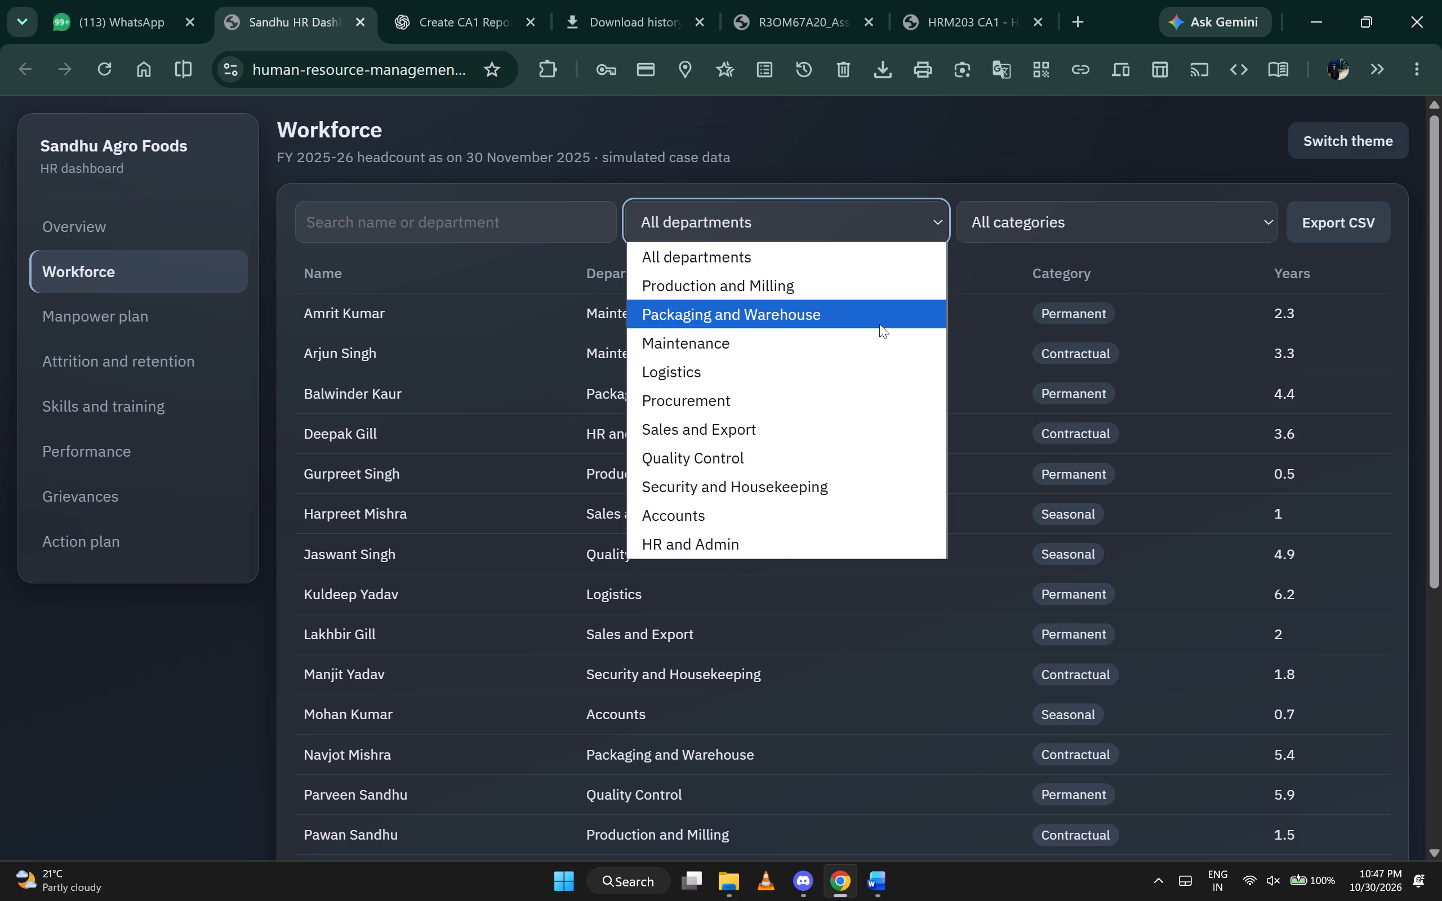
click(859, 219)
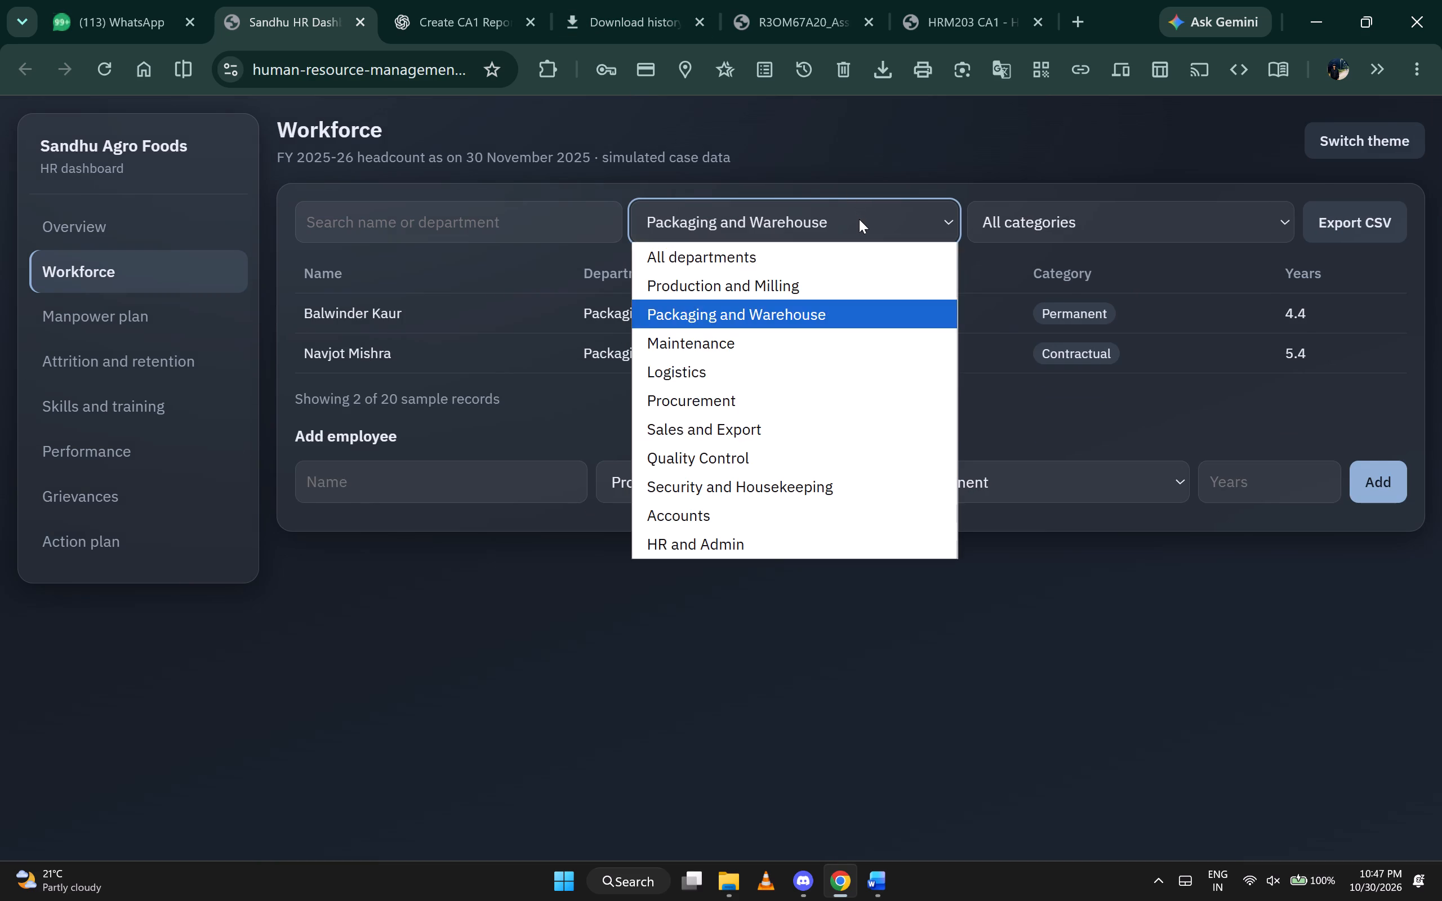
click(883, 455)
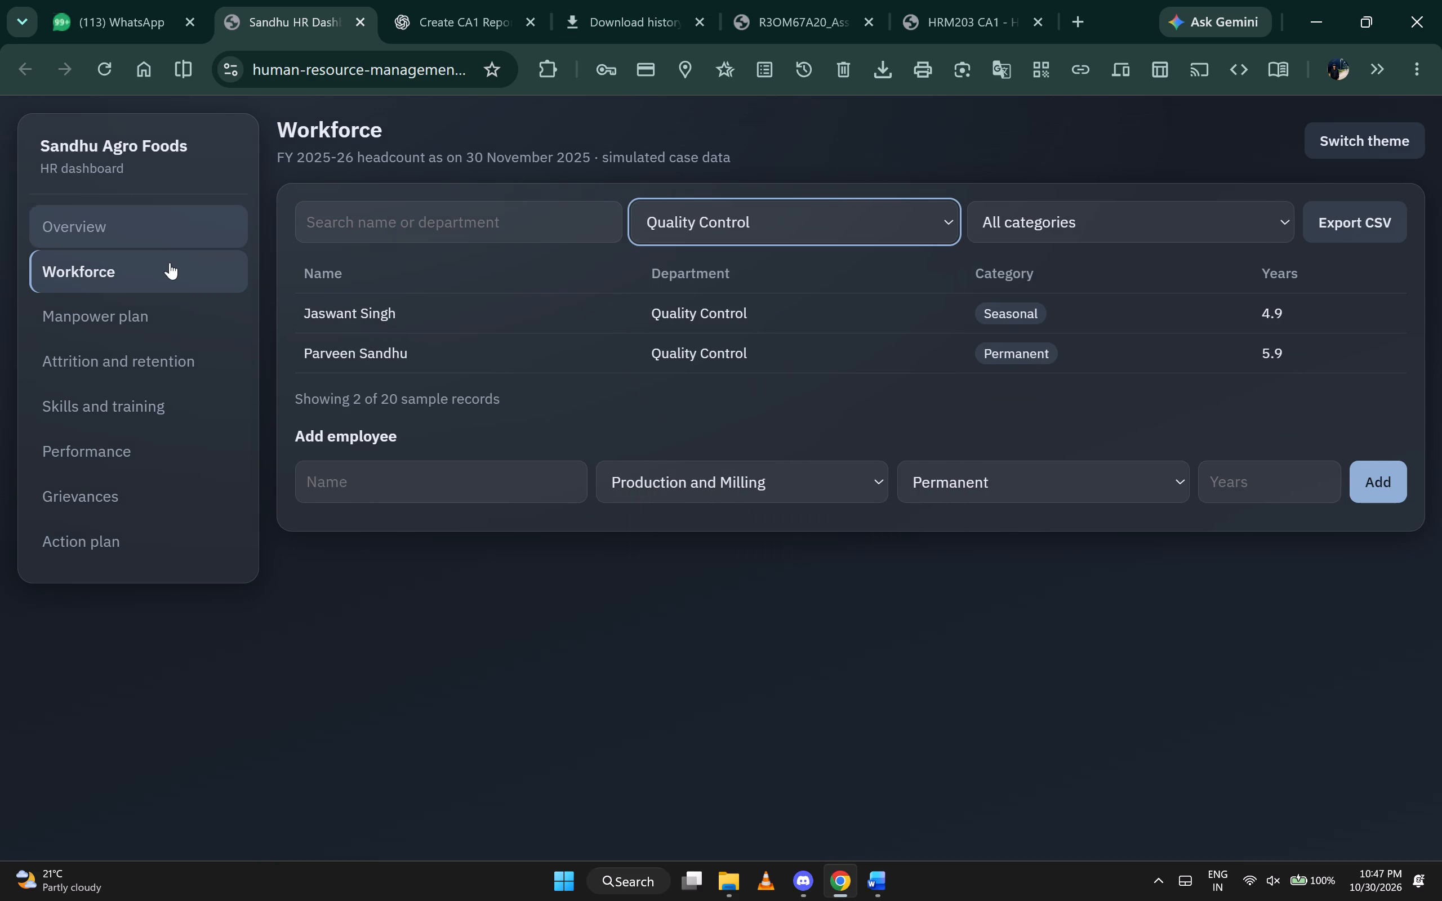
Open the Manpower plan page and review its assumptions, hiring forecast and paddy processed chart.
click(171, 305)
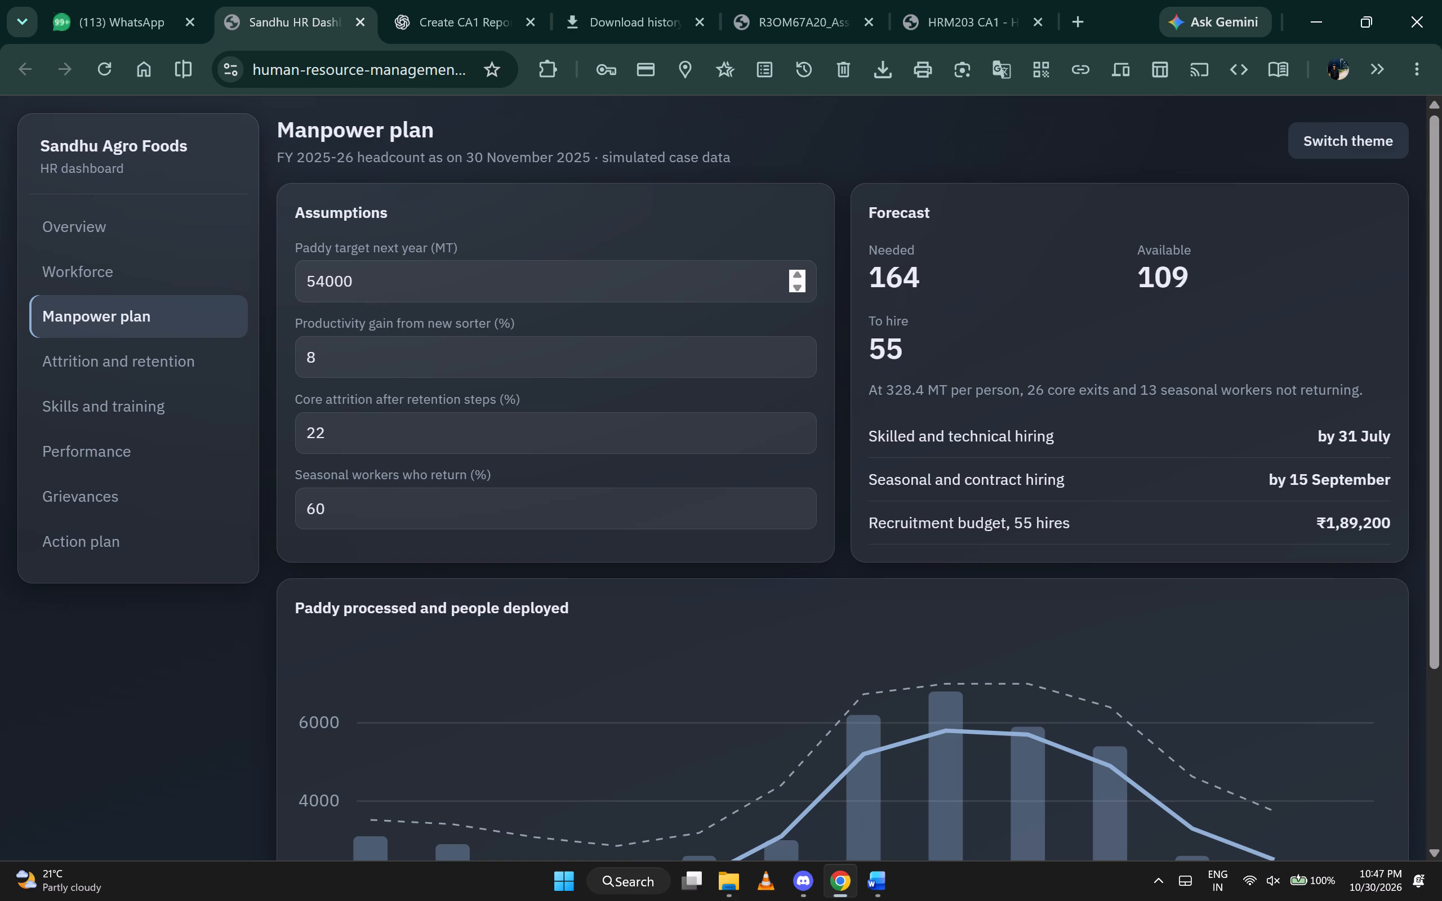
scroll(648, 434, down, 6)
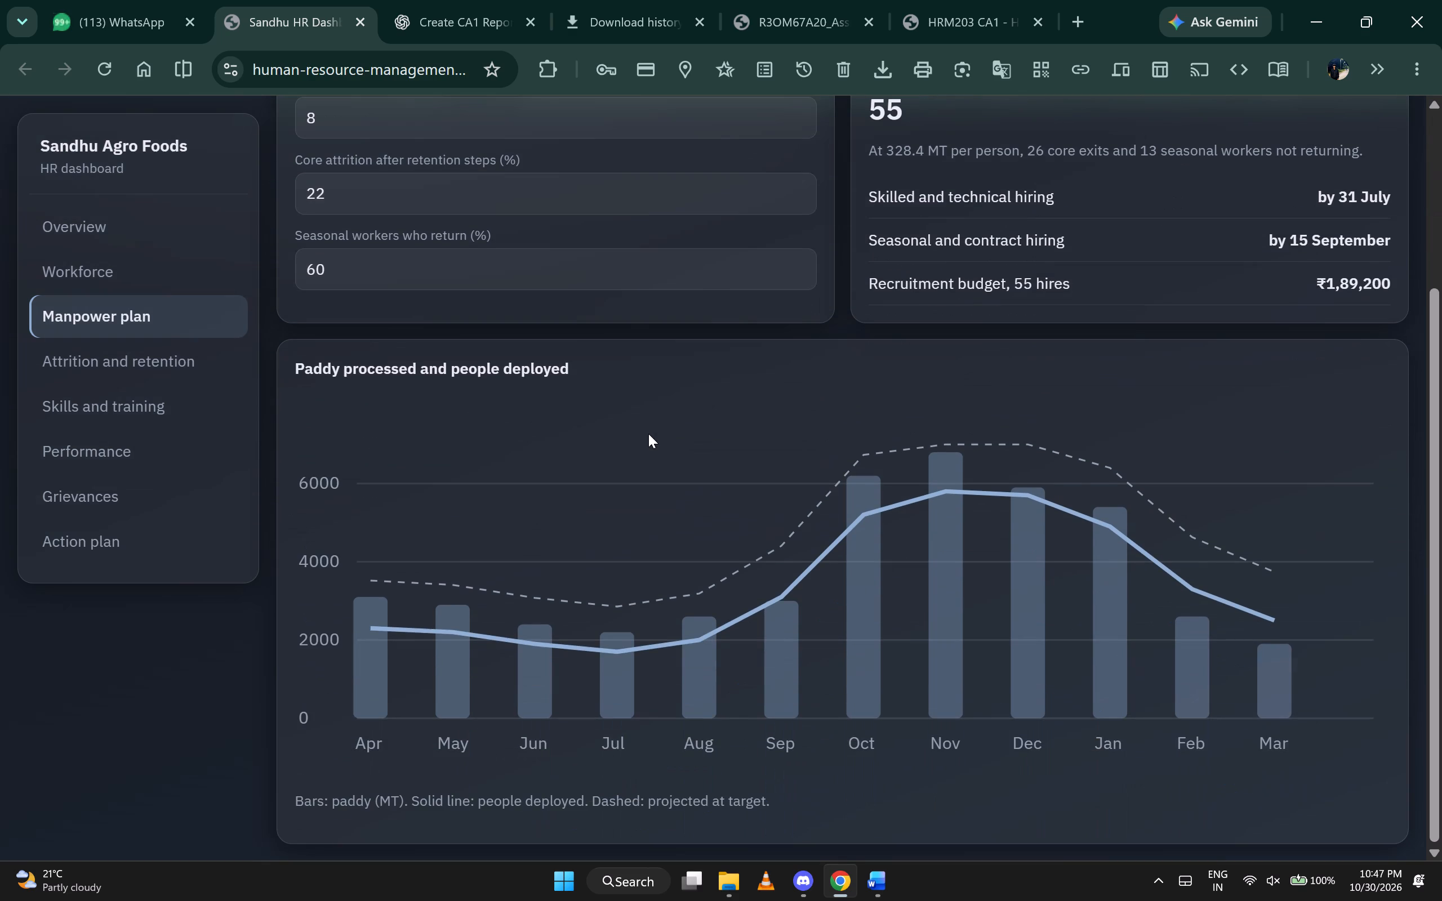
scroll(648, 434, up, 4)
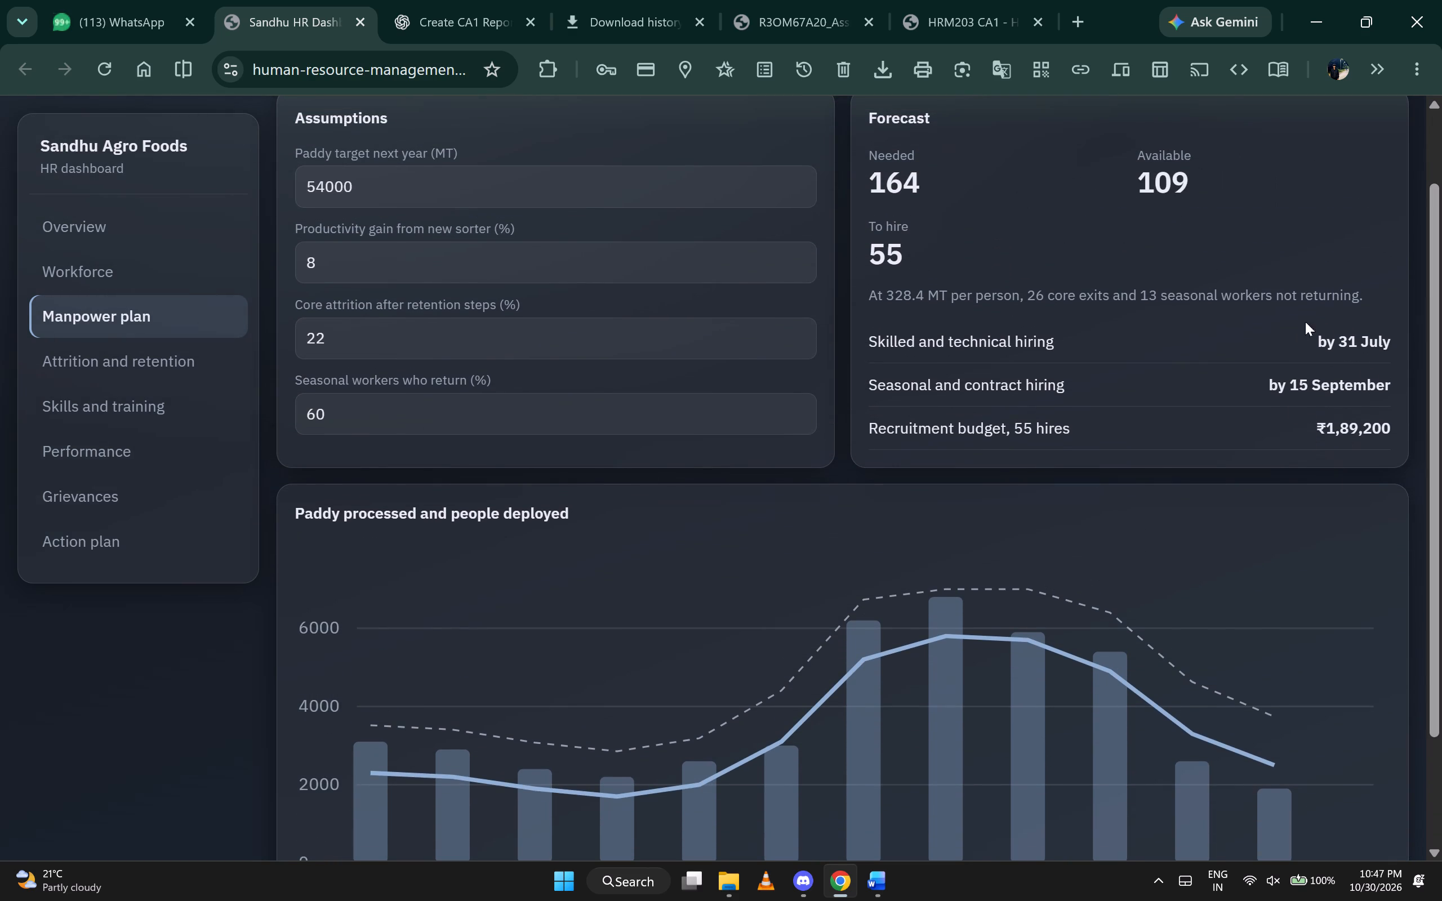
scroll(1357, 373, up, 1)
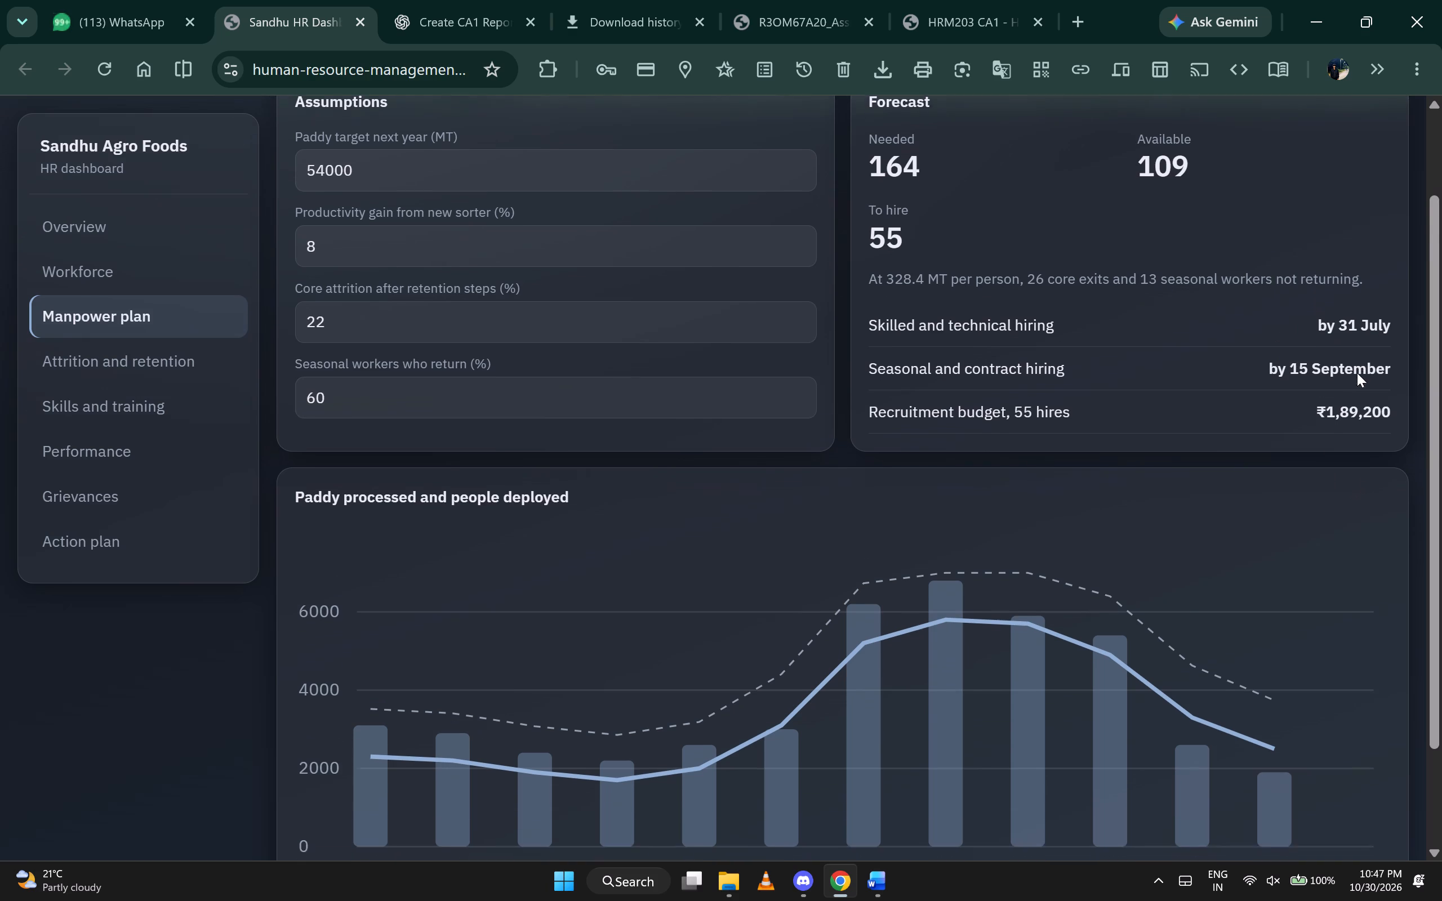
scroll(1357, 373, up, 1)
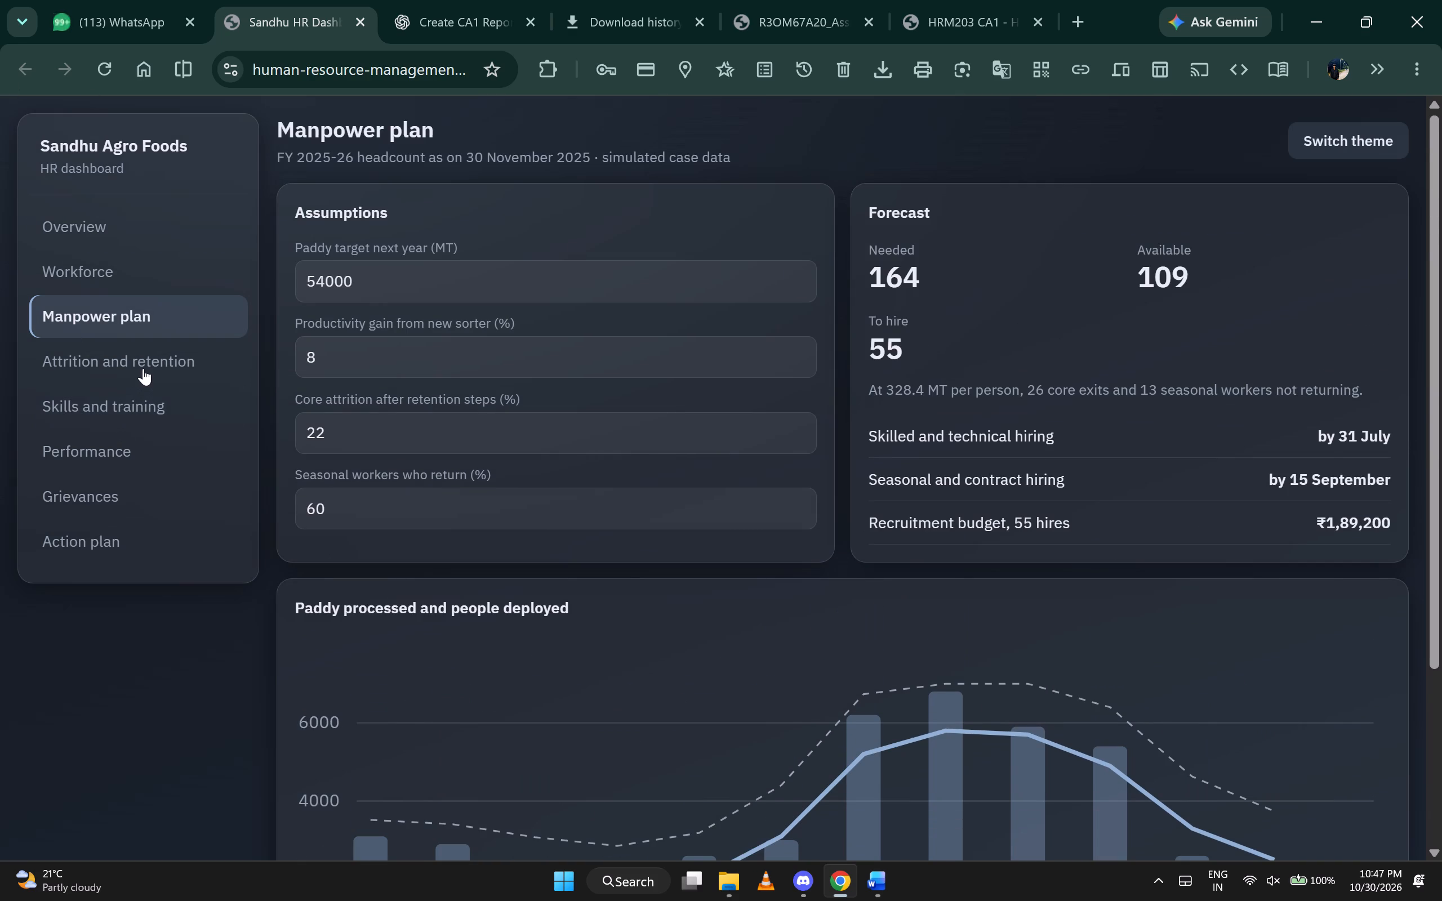
Open the Attrition and retention page and review the attrition cost, seasonal return tracker and department attrition table.
click(145, 365)
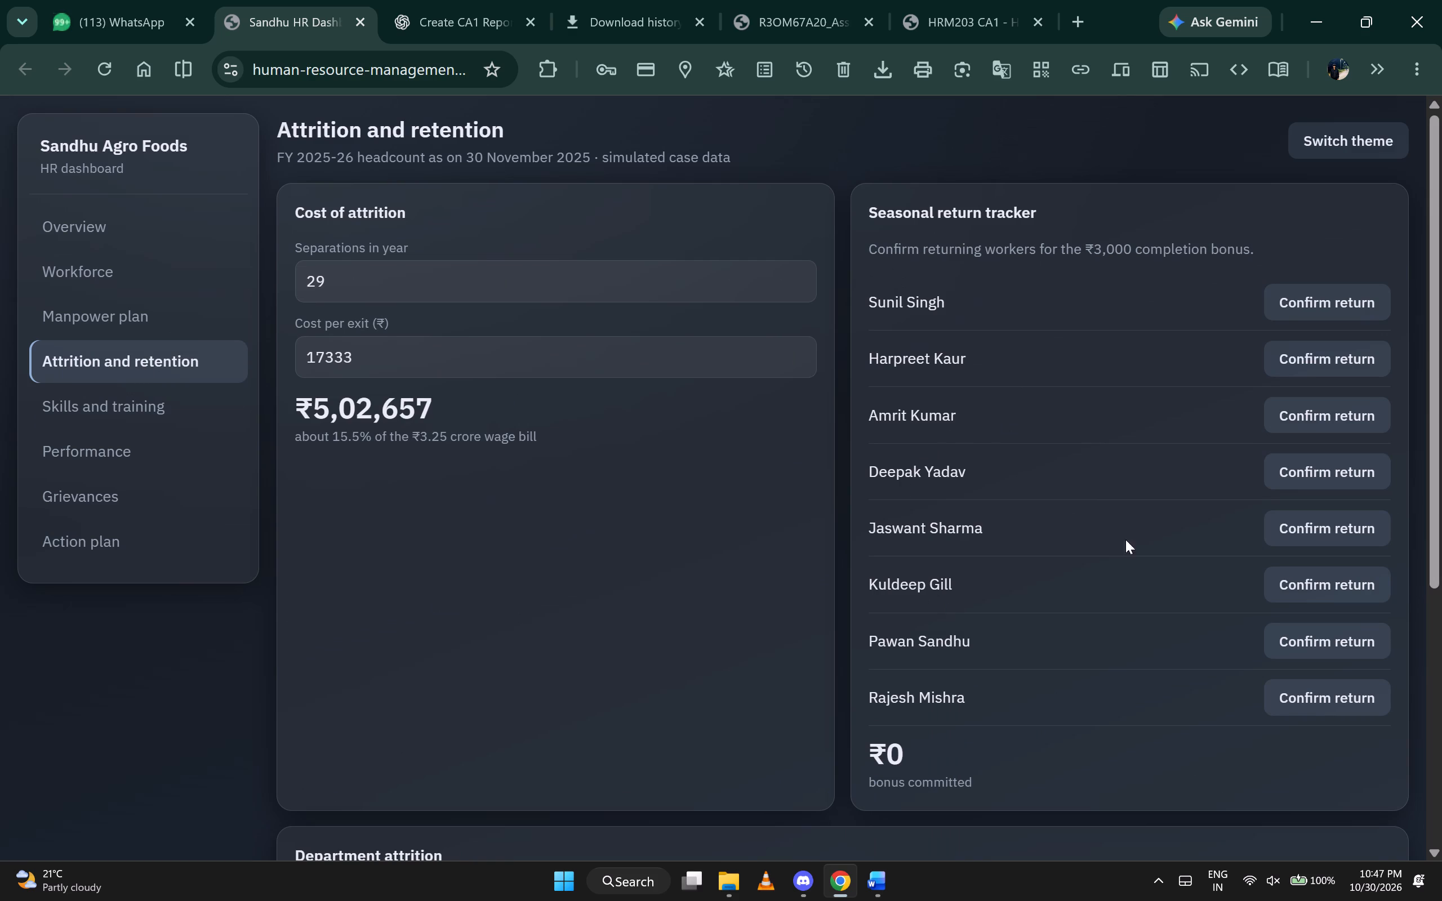
scroll(852, 659, down, 3)
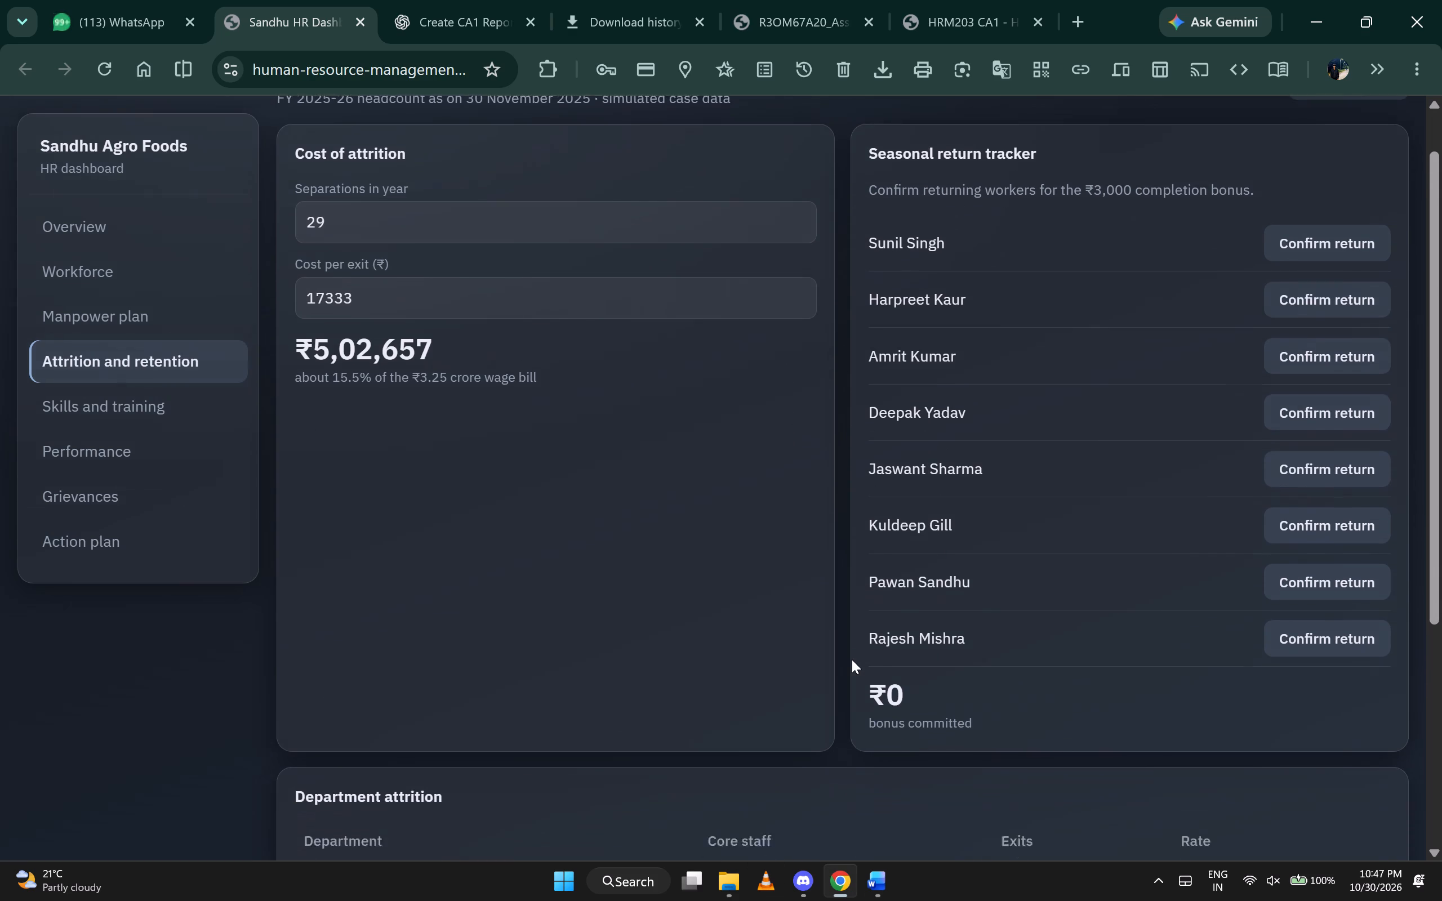
scroll(852, 659, down, 3)
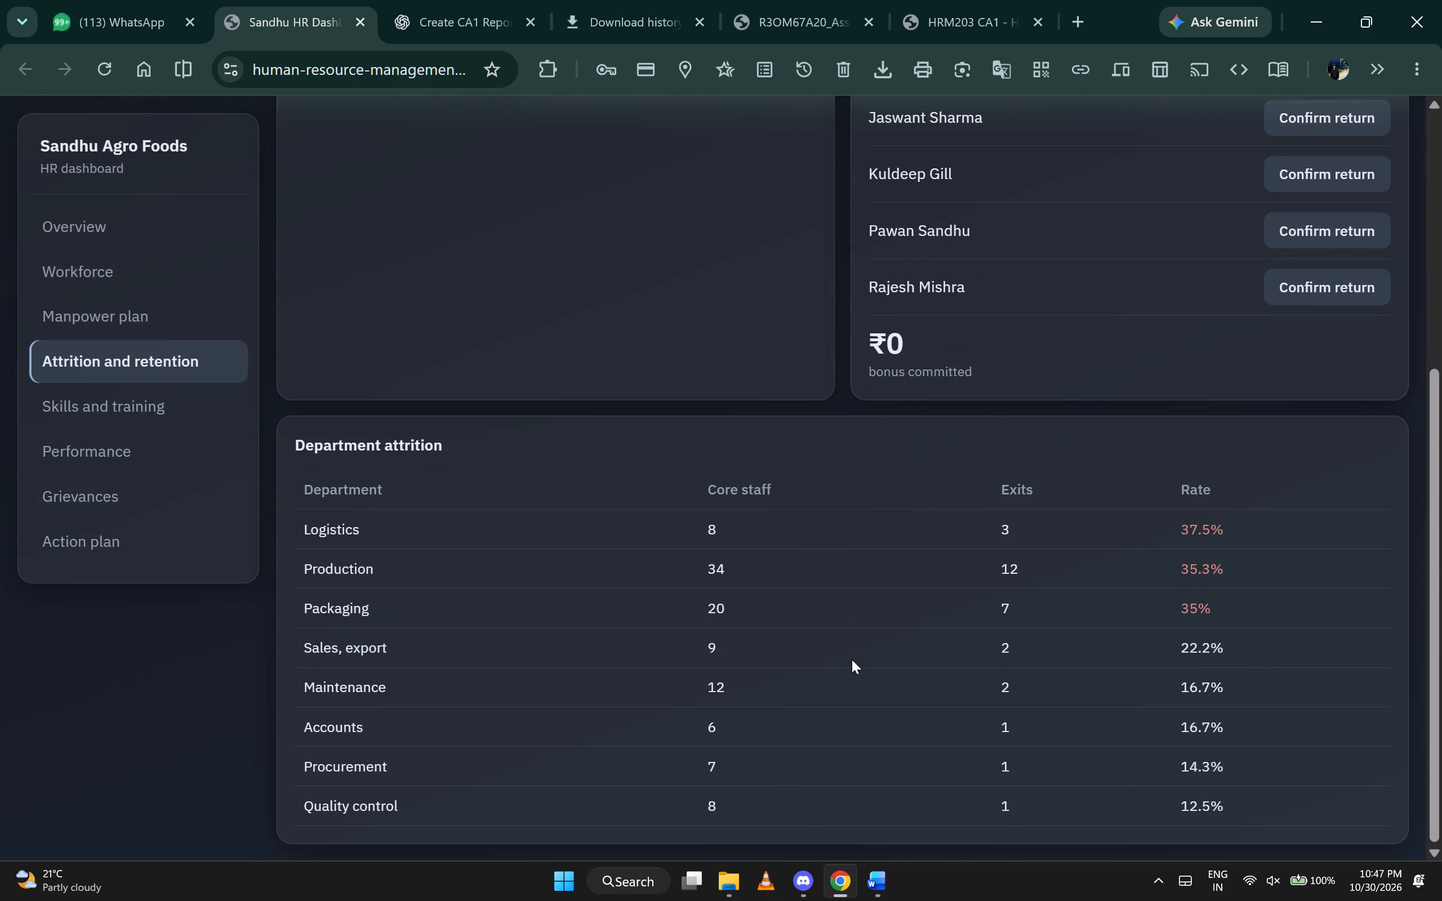
On the Skills and training page, set Manjit's Sortex and Boiler levels to 2 in the skill matrix.
click(134, 412)
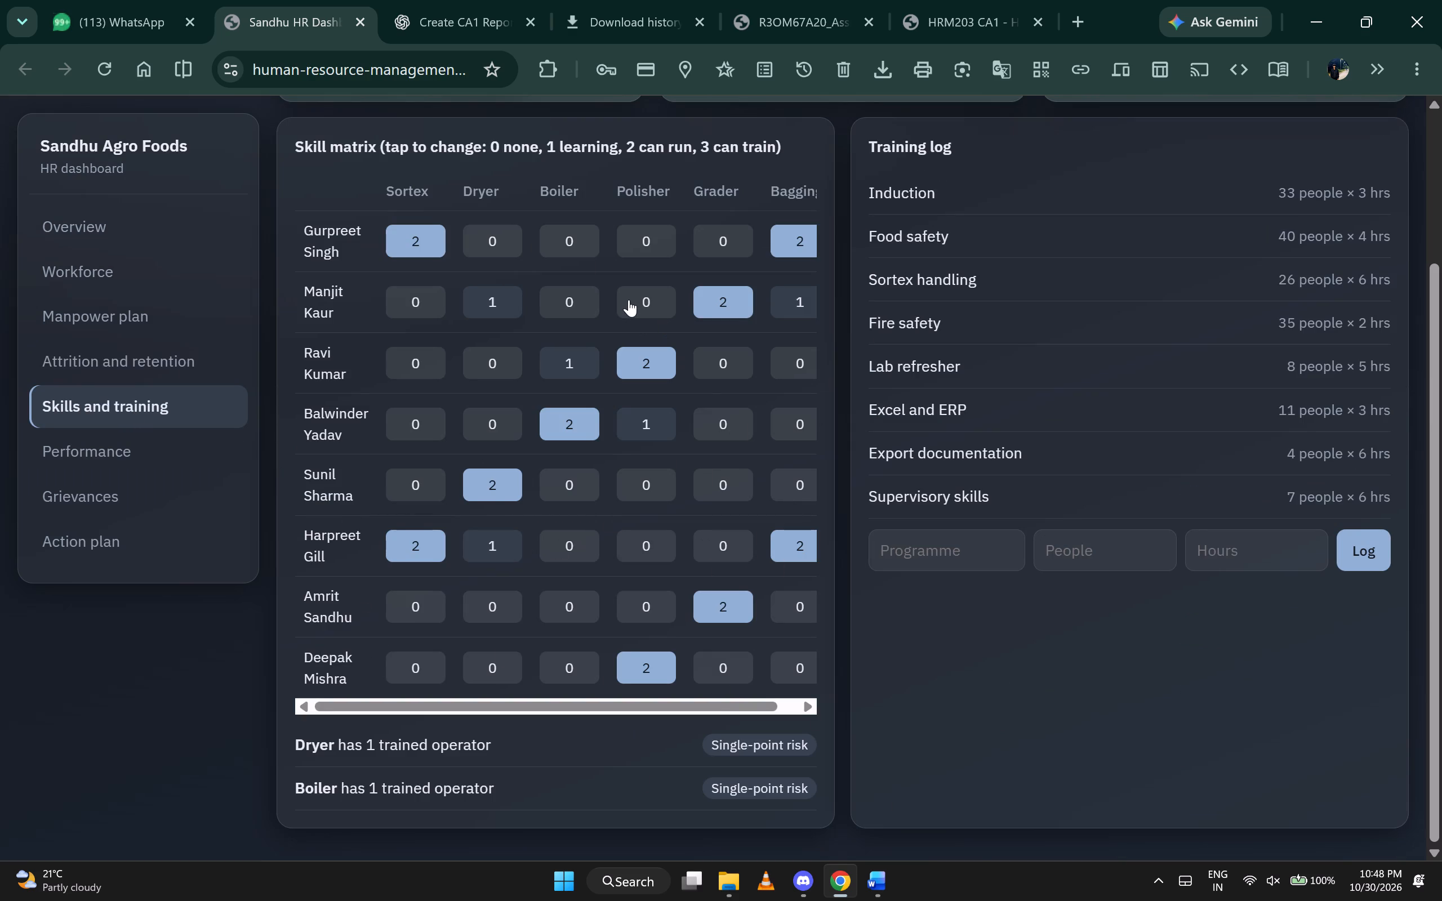
double_click(404, 313)
double_click(586, 303)
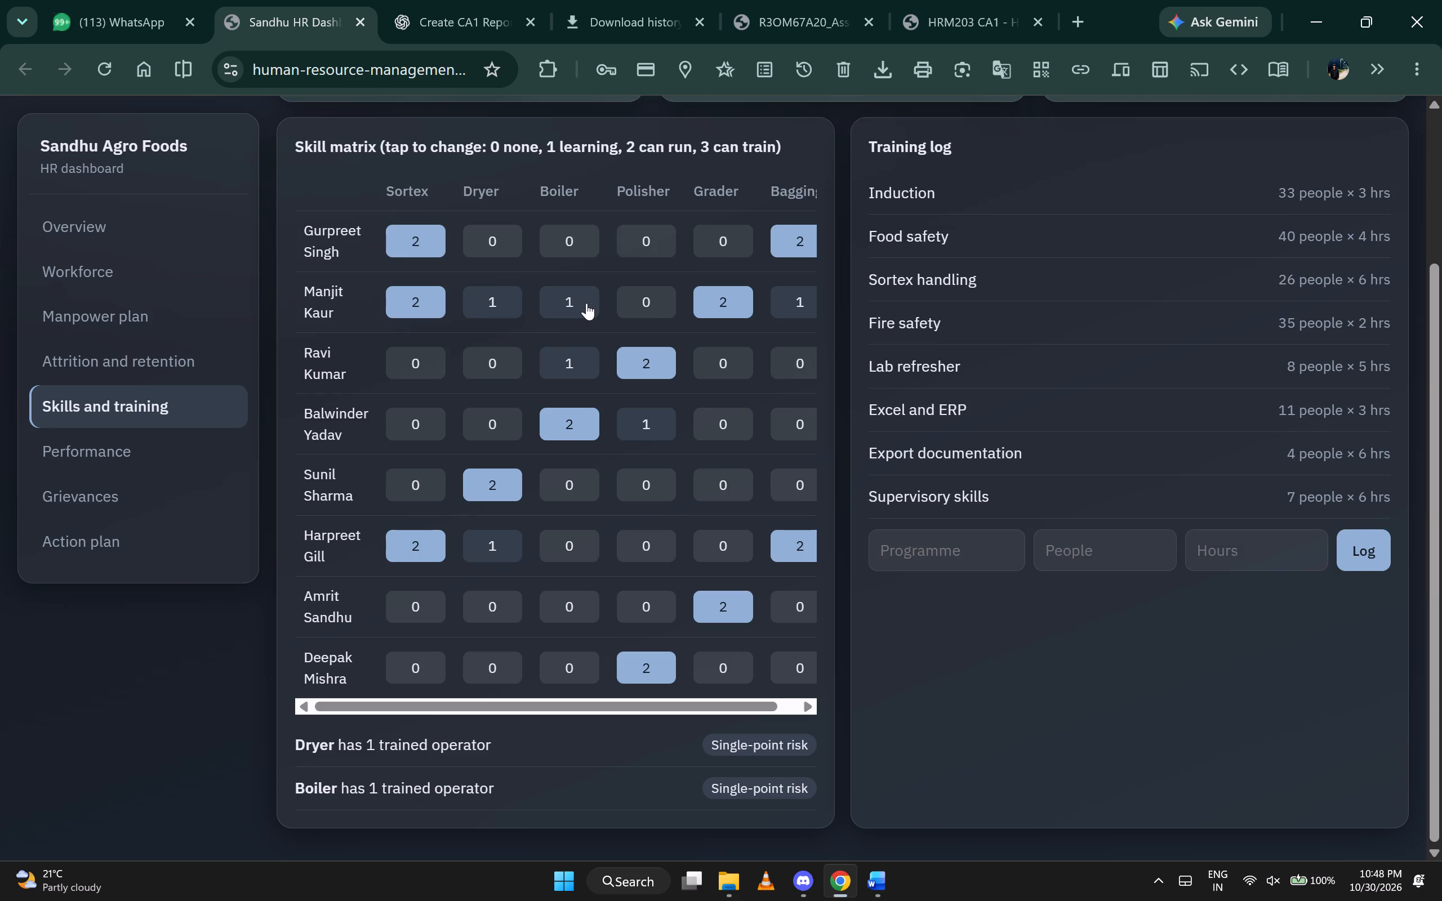
click(748, 551)
drag(748, 551, 719, 510)
double_click(719, 510)
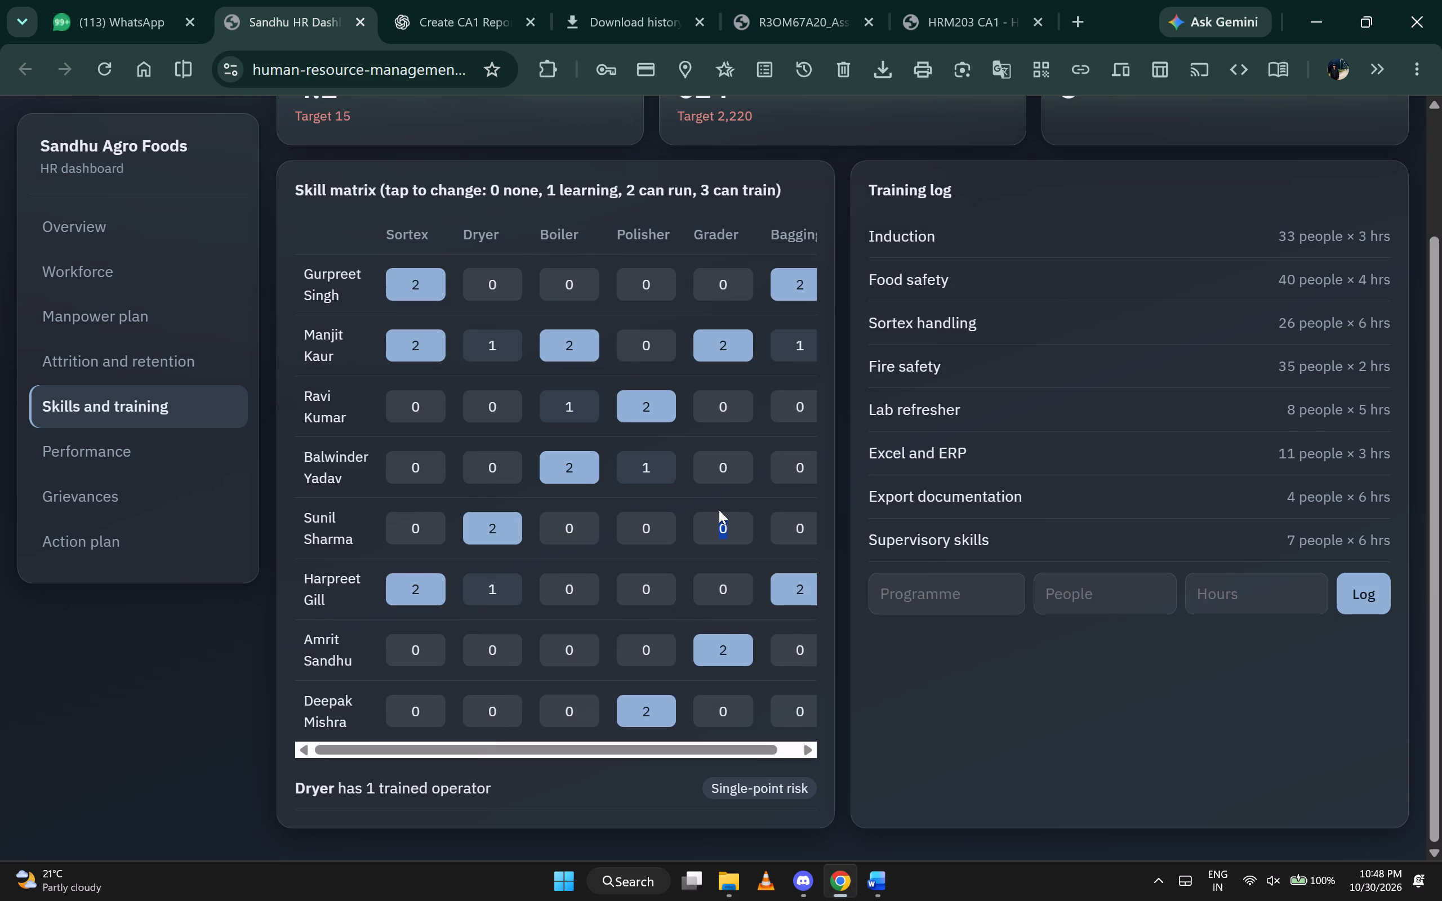
Cycle Balwinder's Grader level in the skill matrix until it is set to 2.
click(709, 457)
click(737, 485)
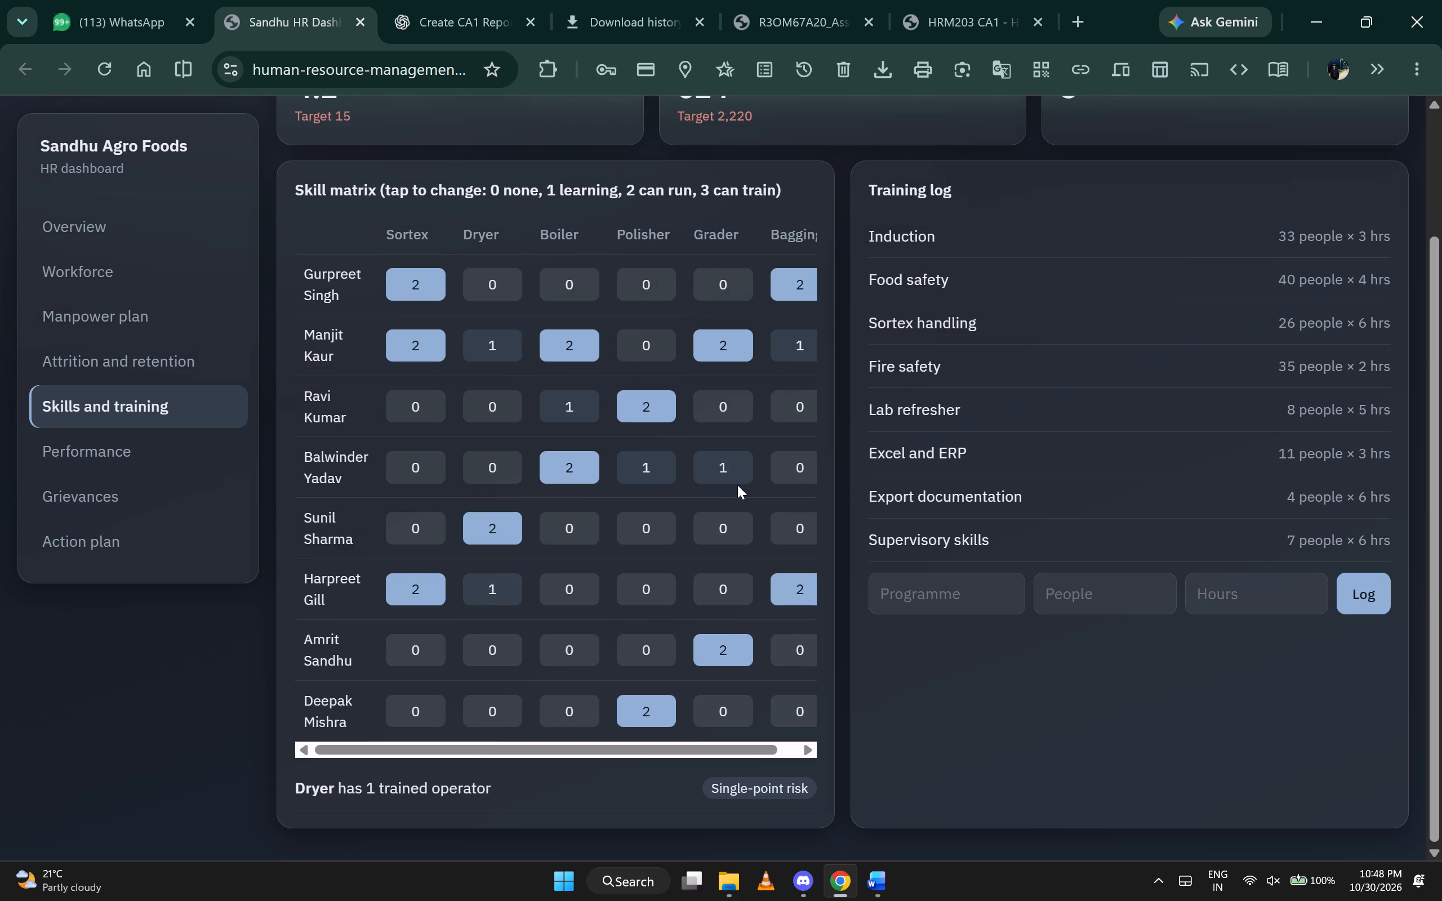
click(737, 485)
click(737, 485)
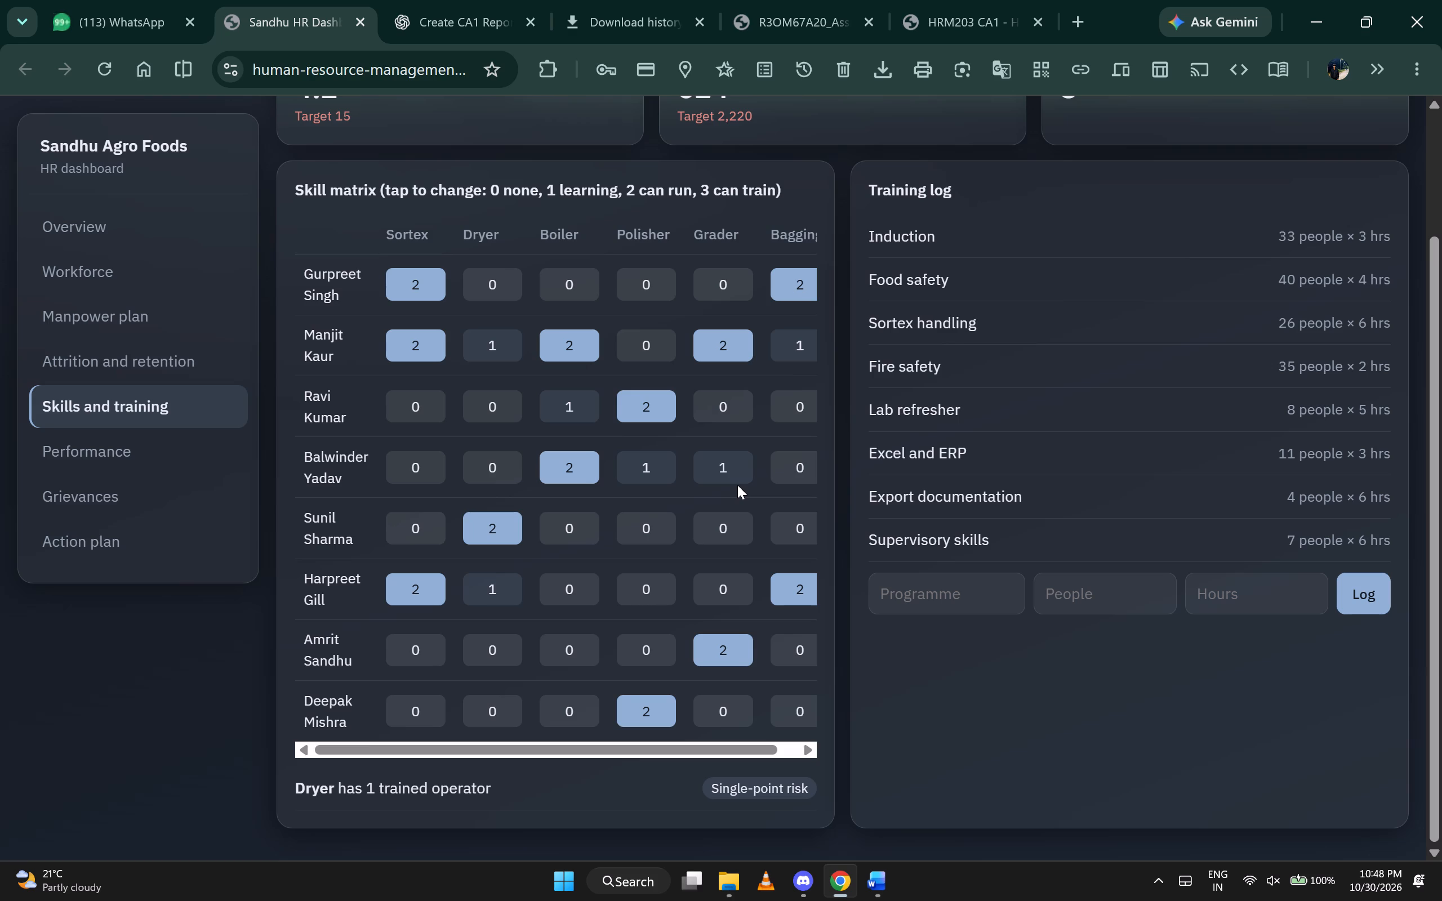
click(737, 485)
click(736, 474)
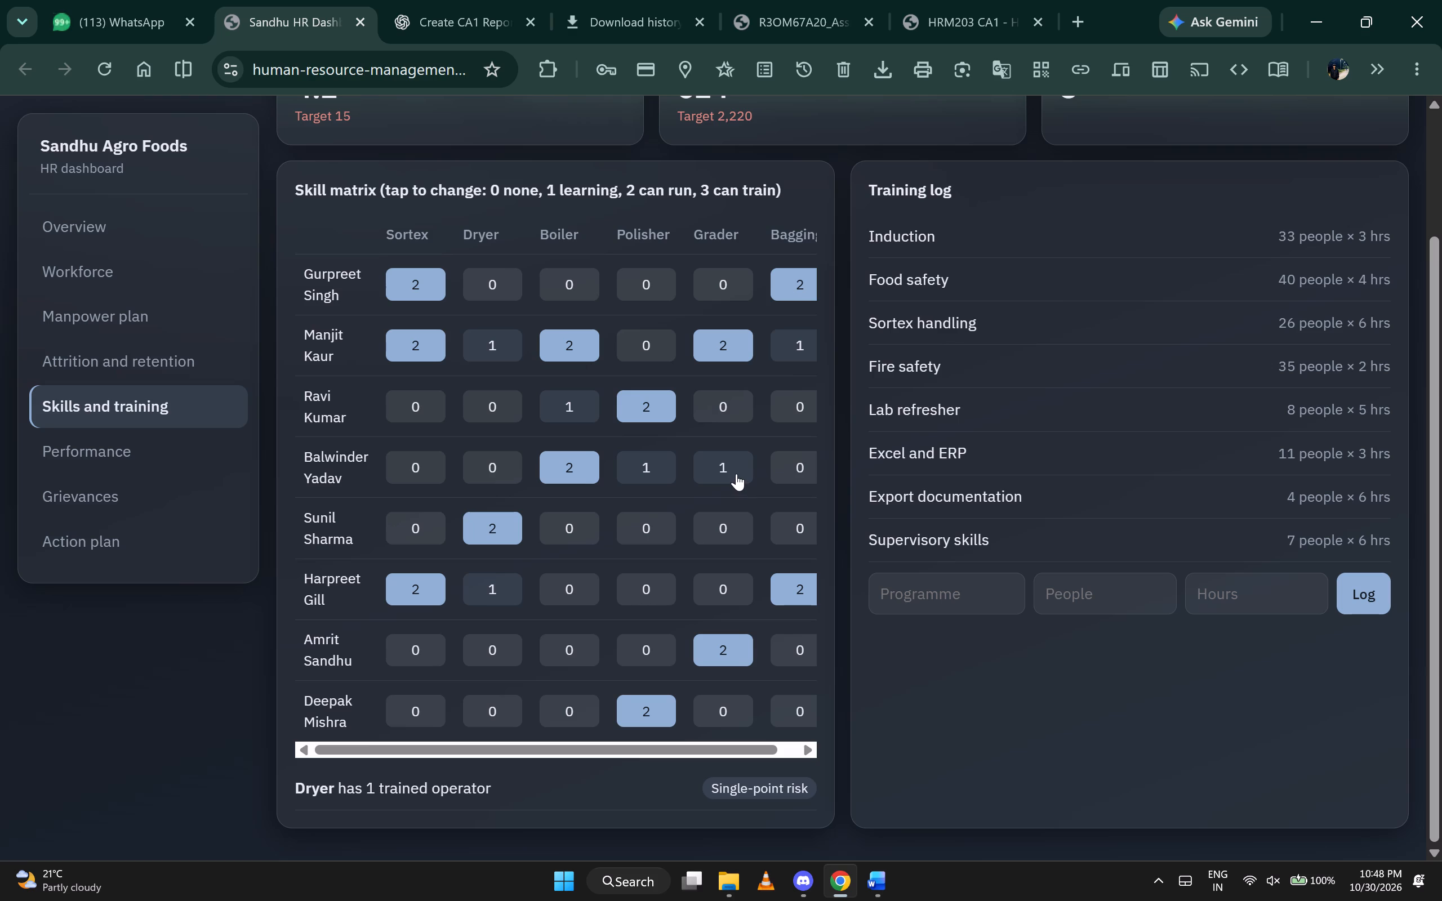
click(736, 474)
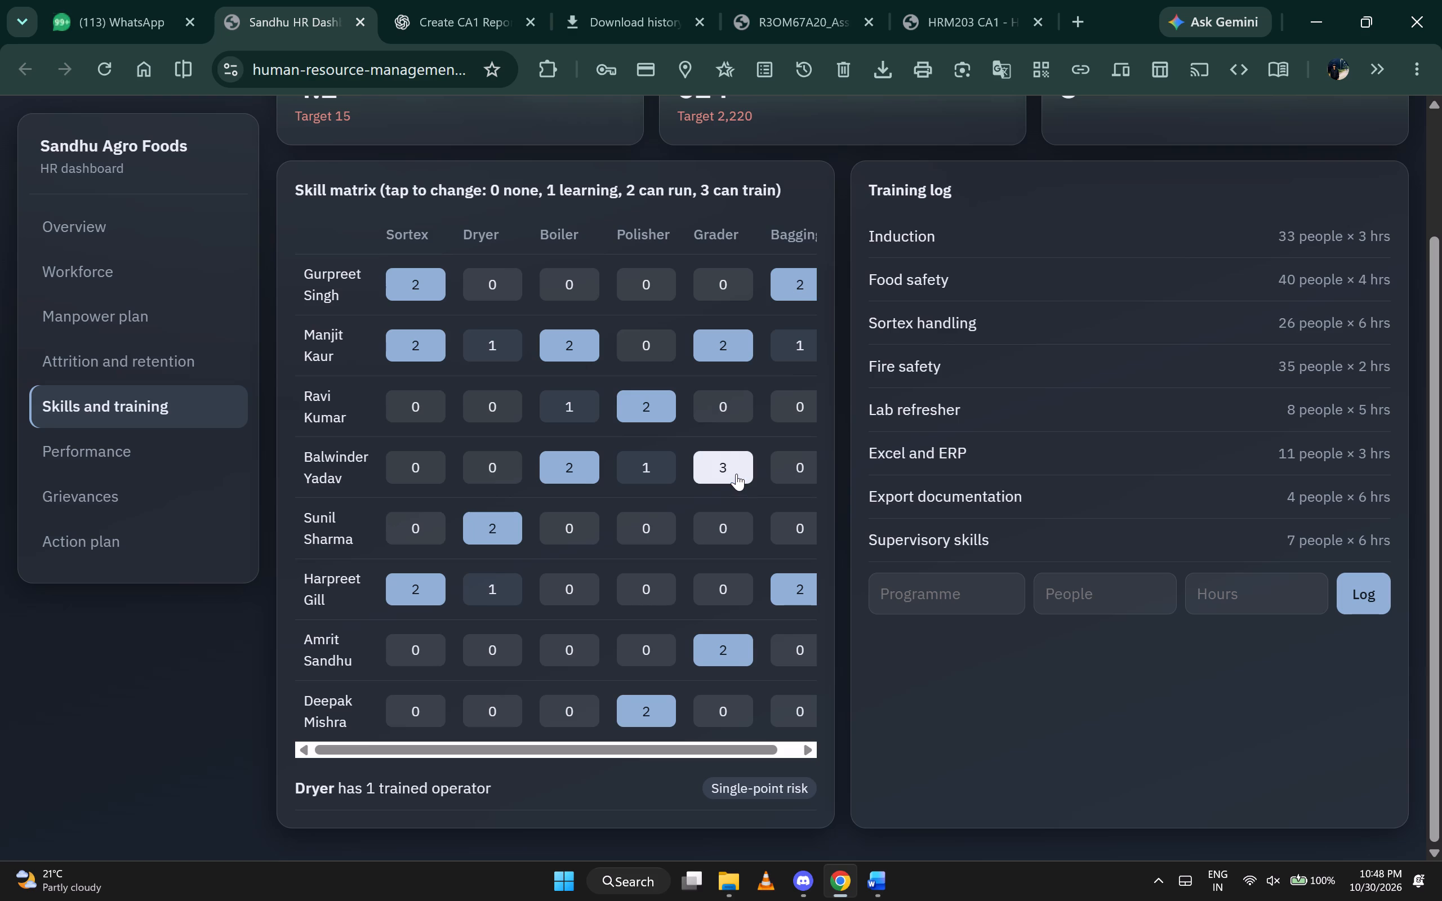
click(736, 474)
click(736, 474)
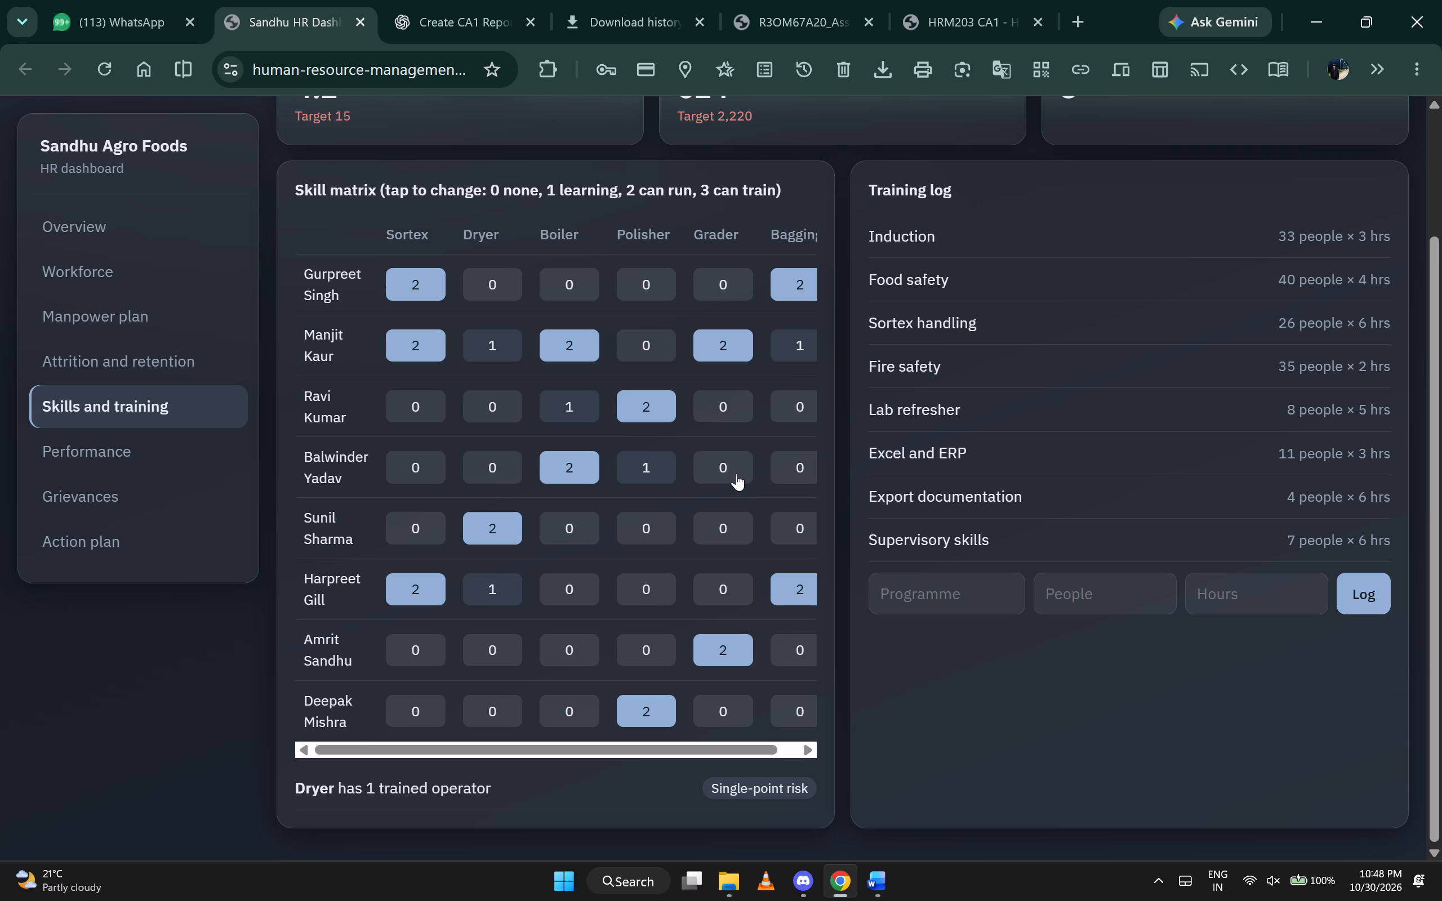
click(736, 474)
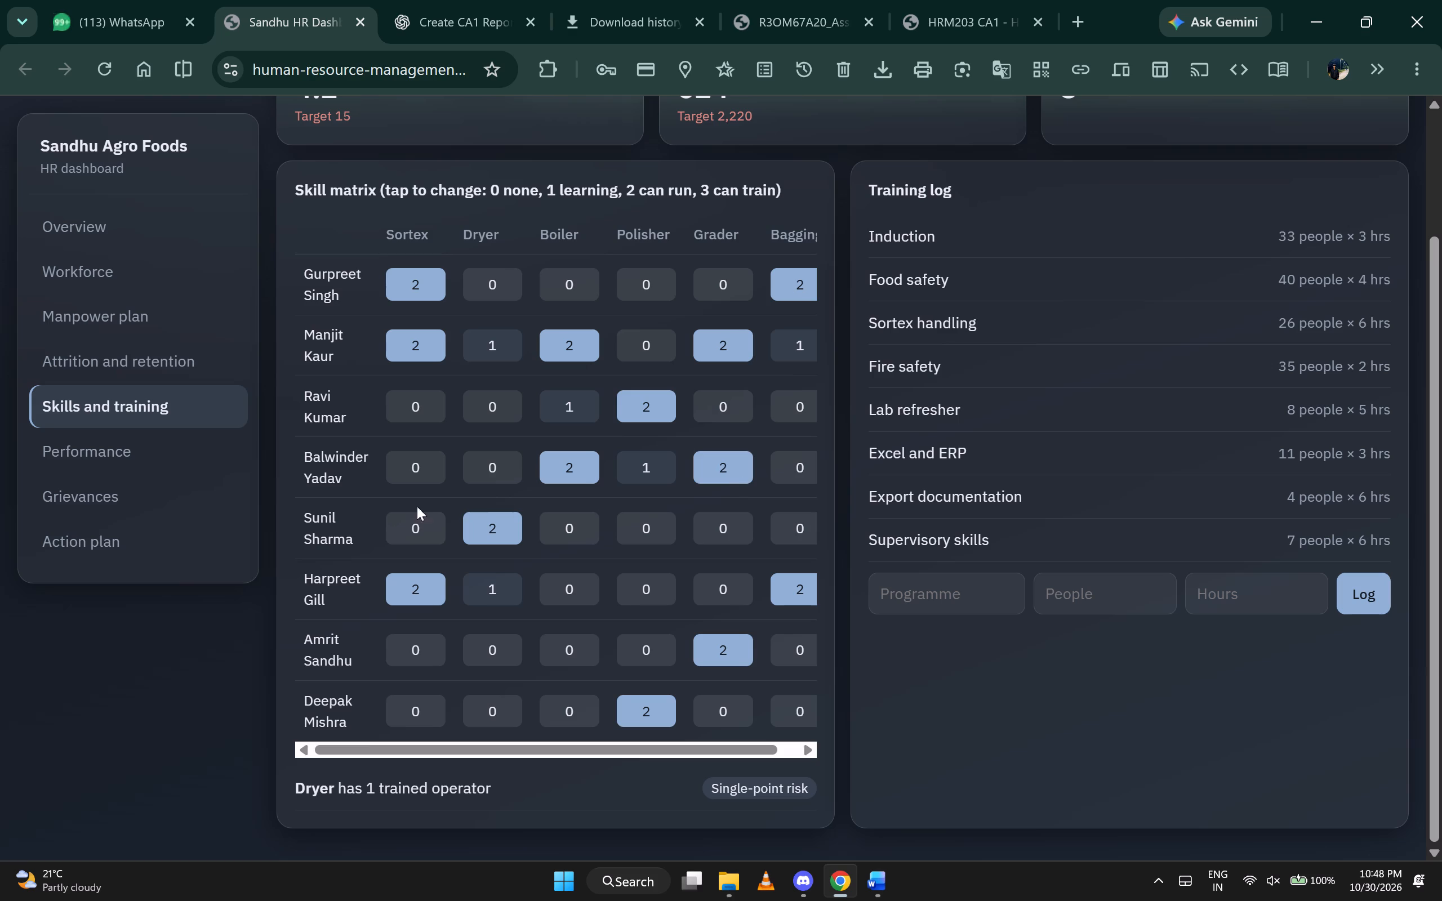
On the Performance page, choose Manjit for appraisal and set the Quality, Output and Behaviour ratings to 4.
click(146, 461)
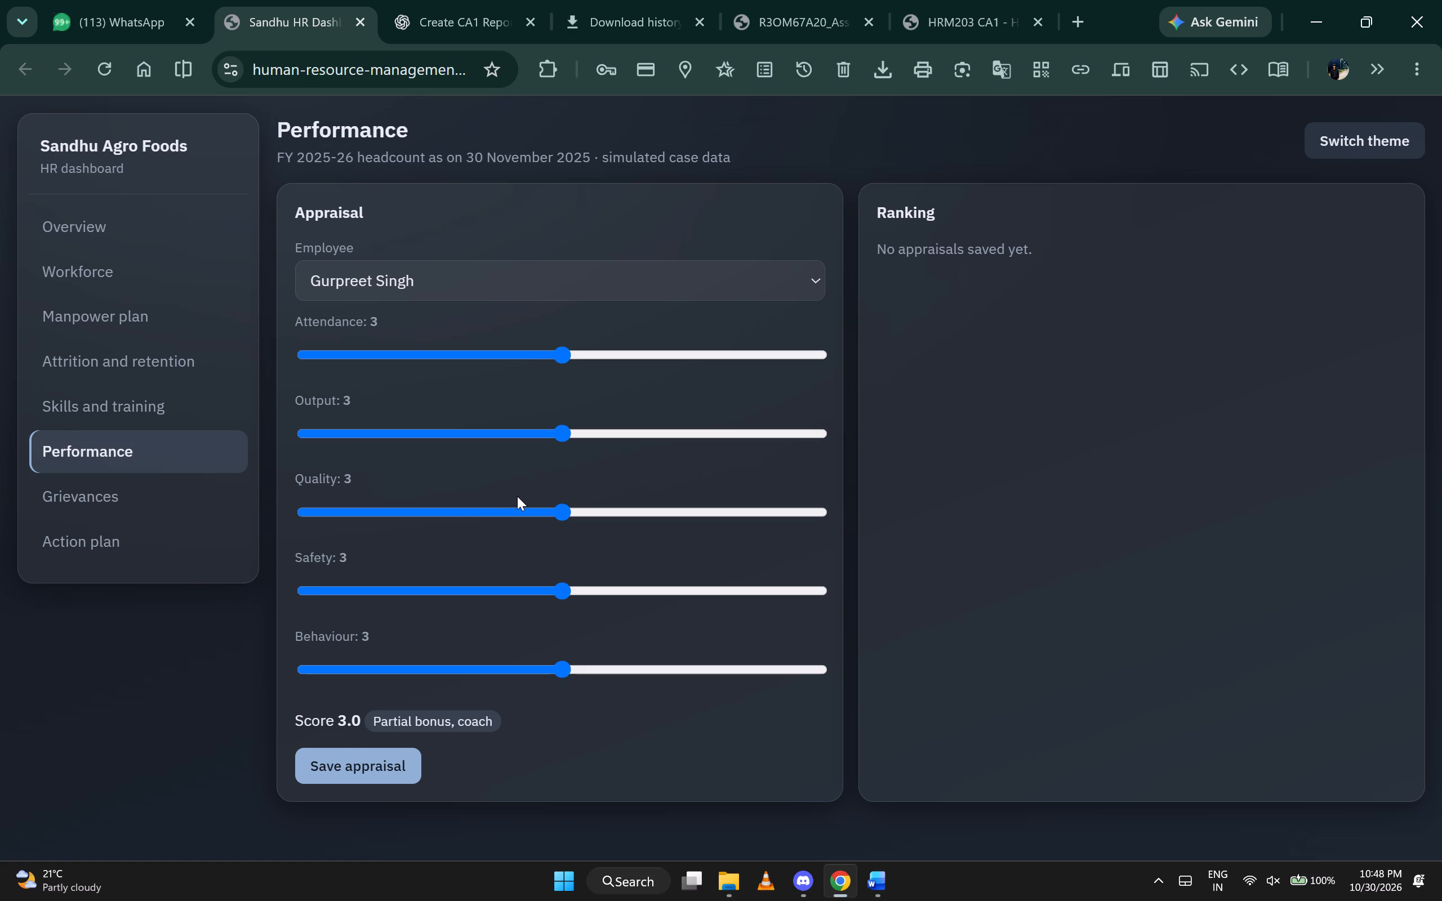
click(680, 297)
click(687, 362)
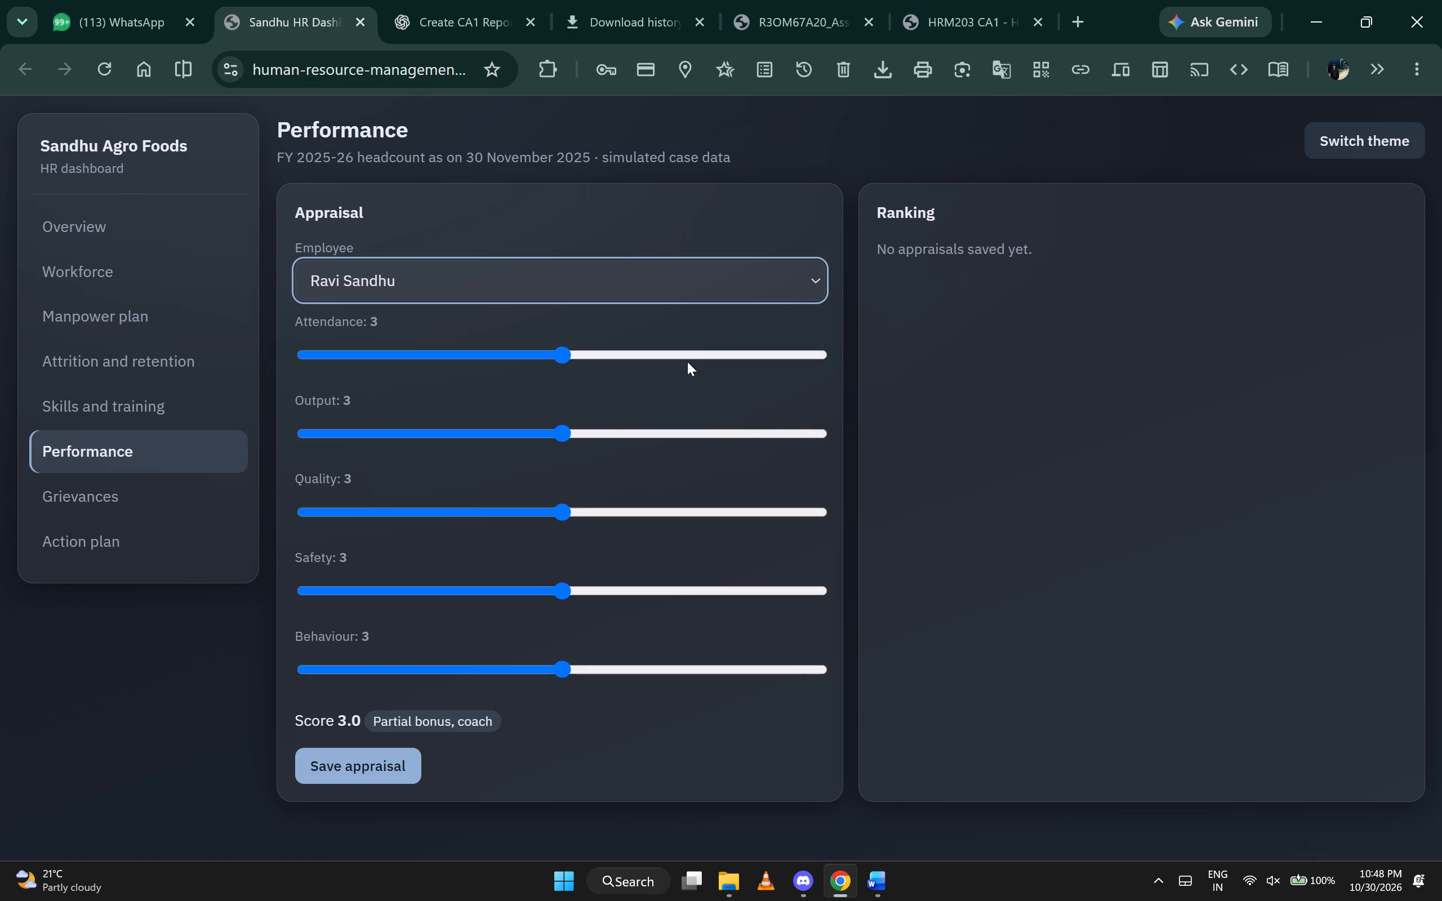
click(665, 283)
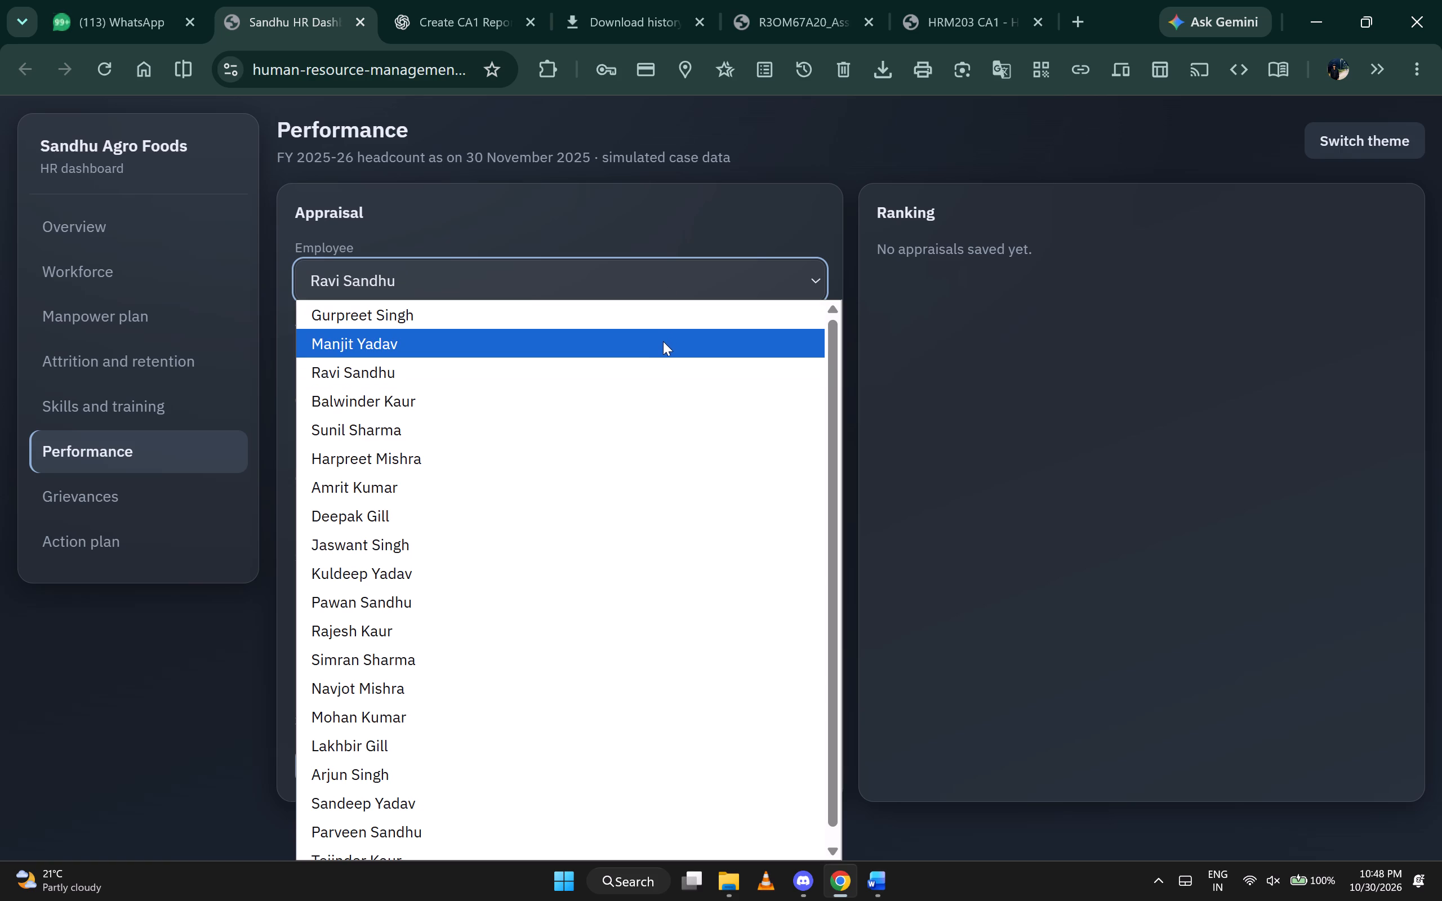
click(663, 341)
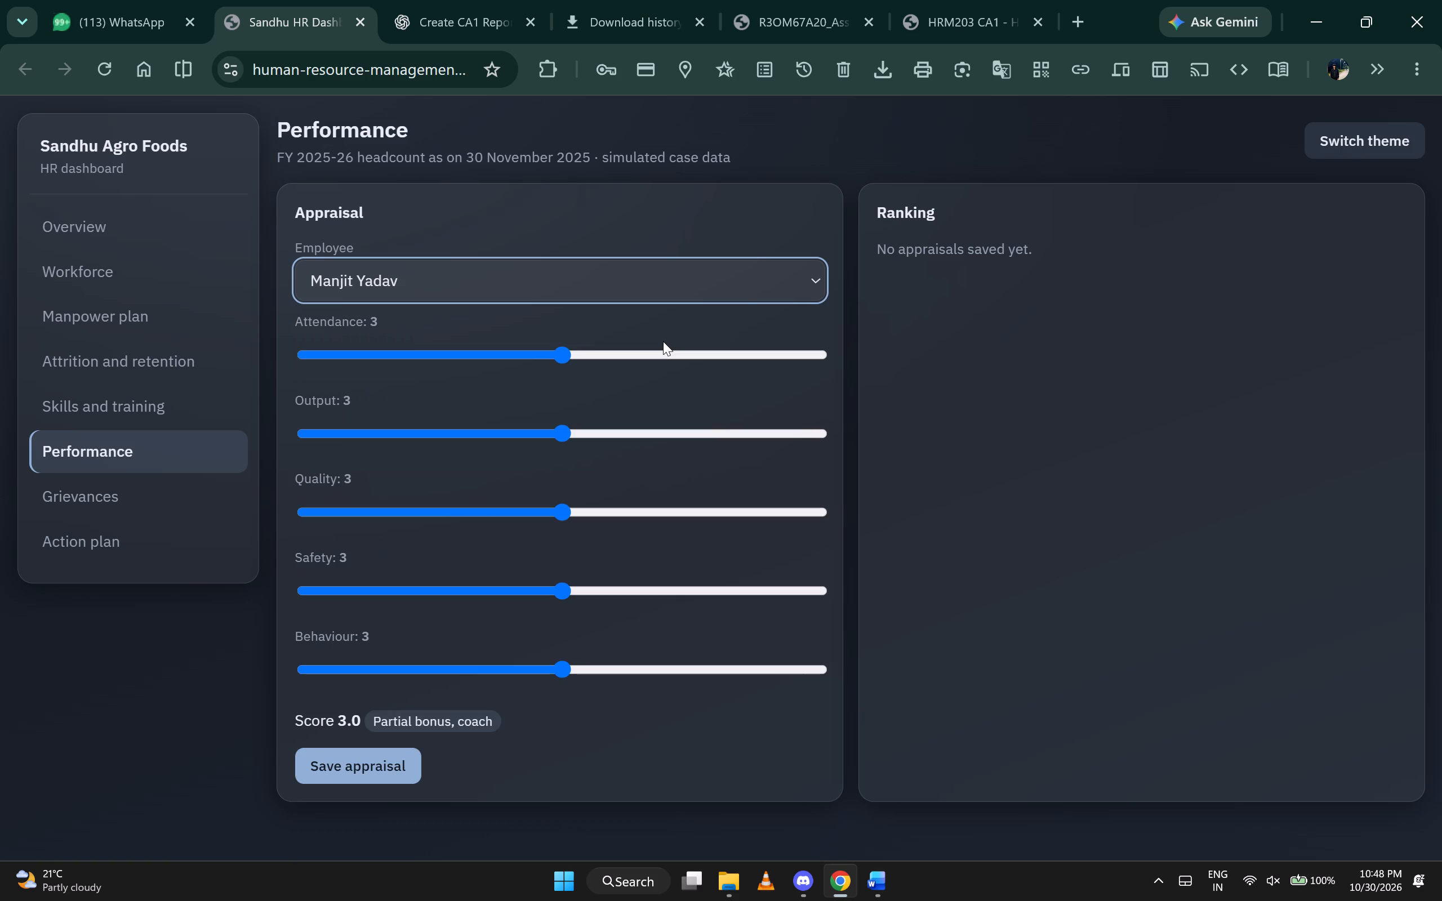
click(666, 258)
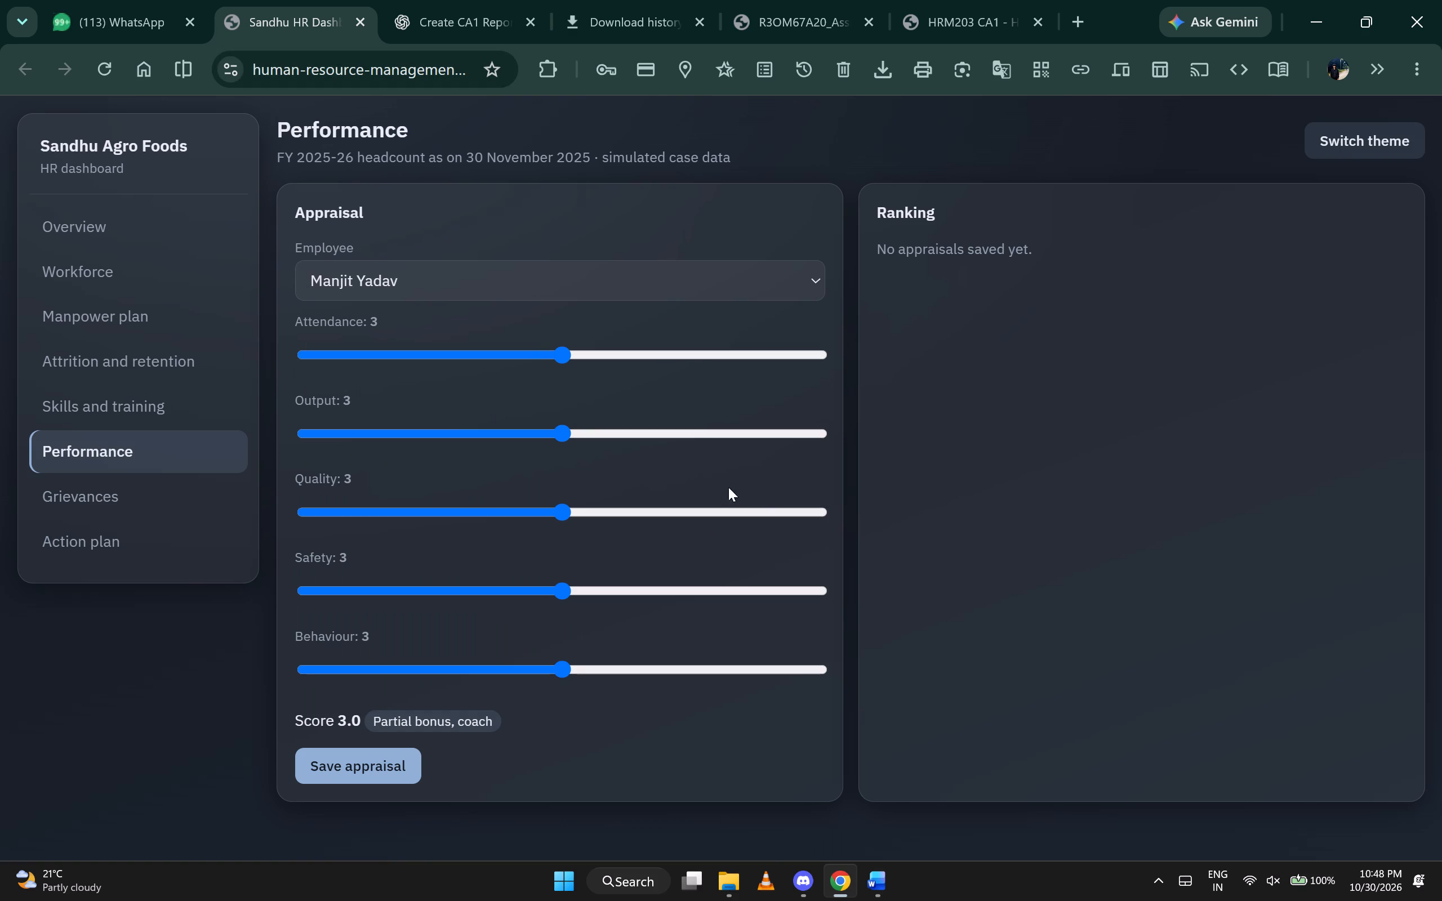
click(716, 517)
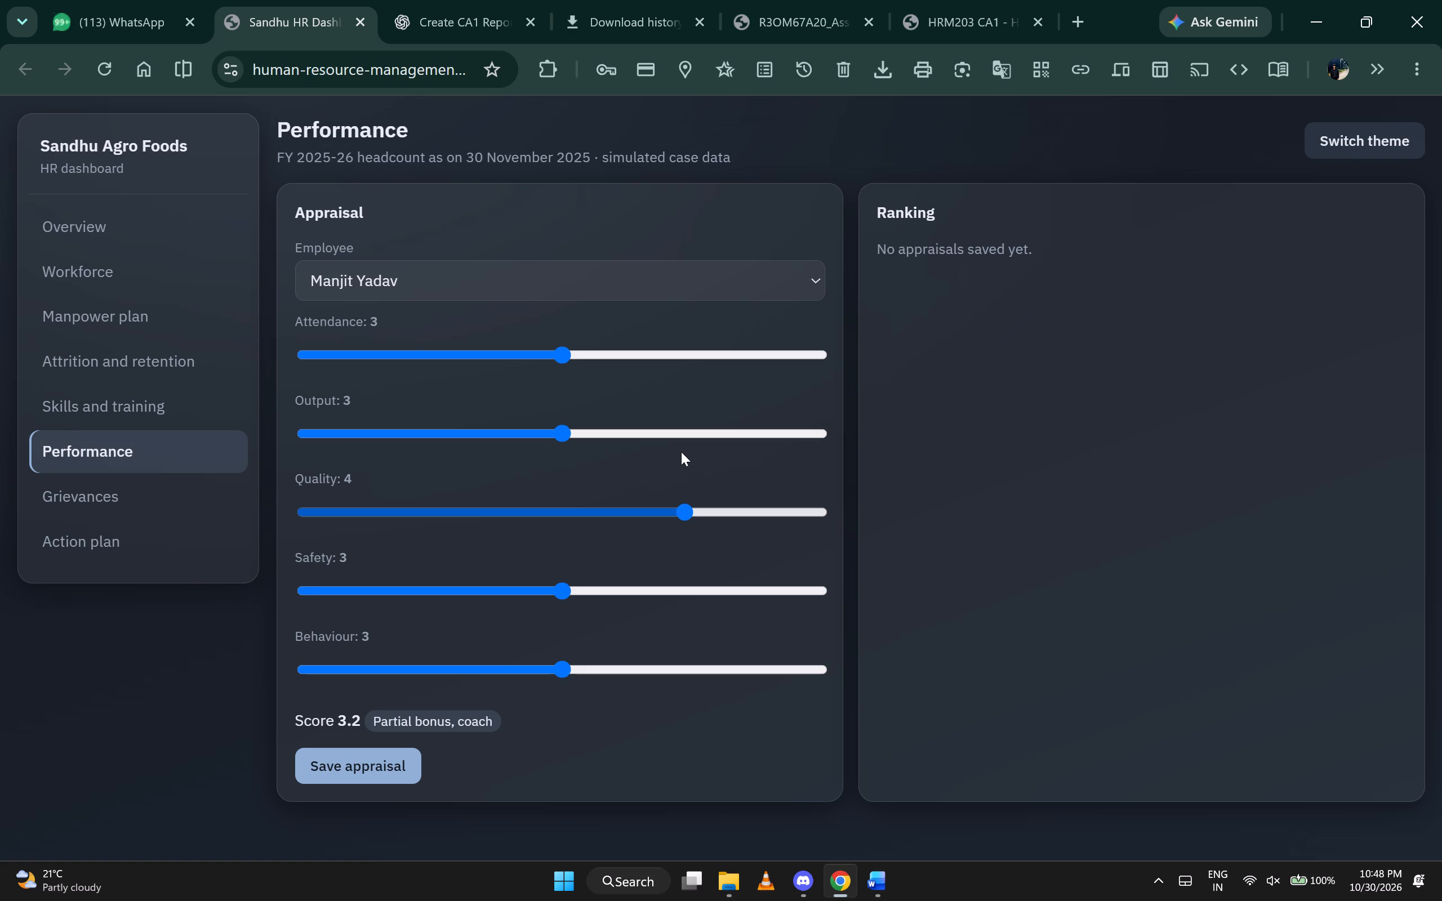
click(681, 452)
click(681, 429)
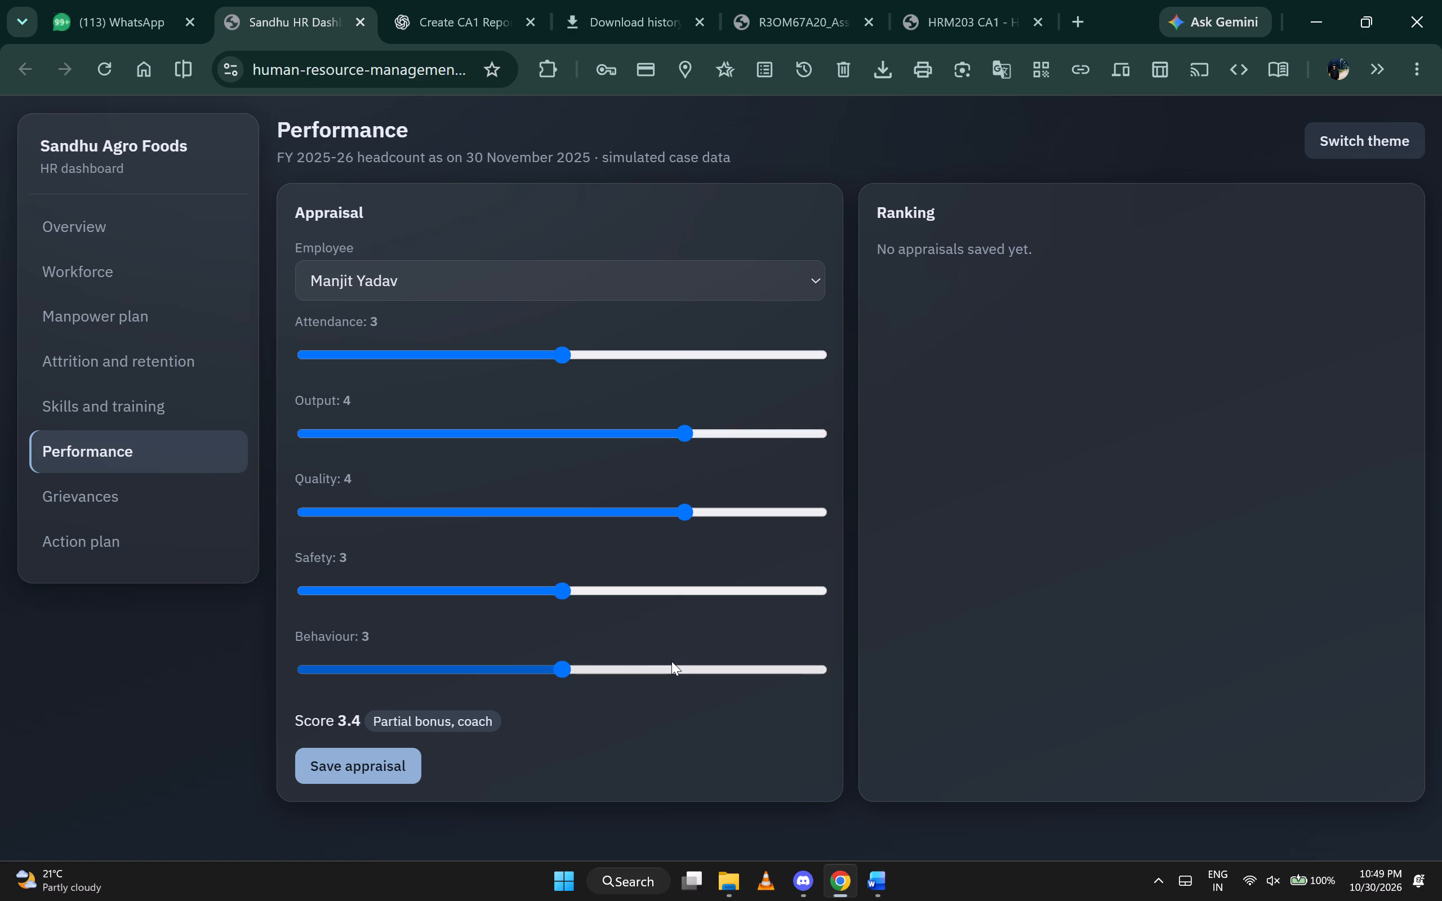
click(683, 675)
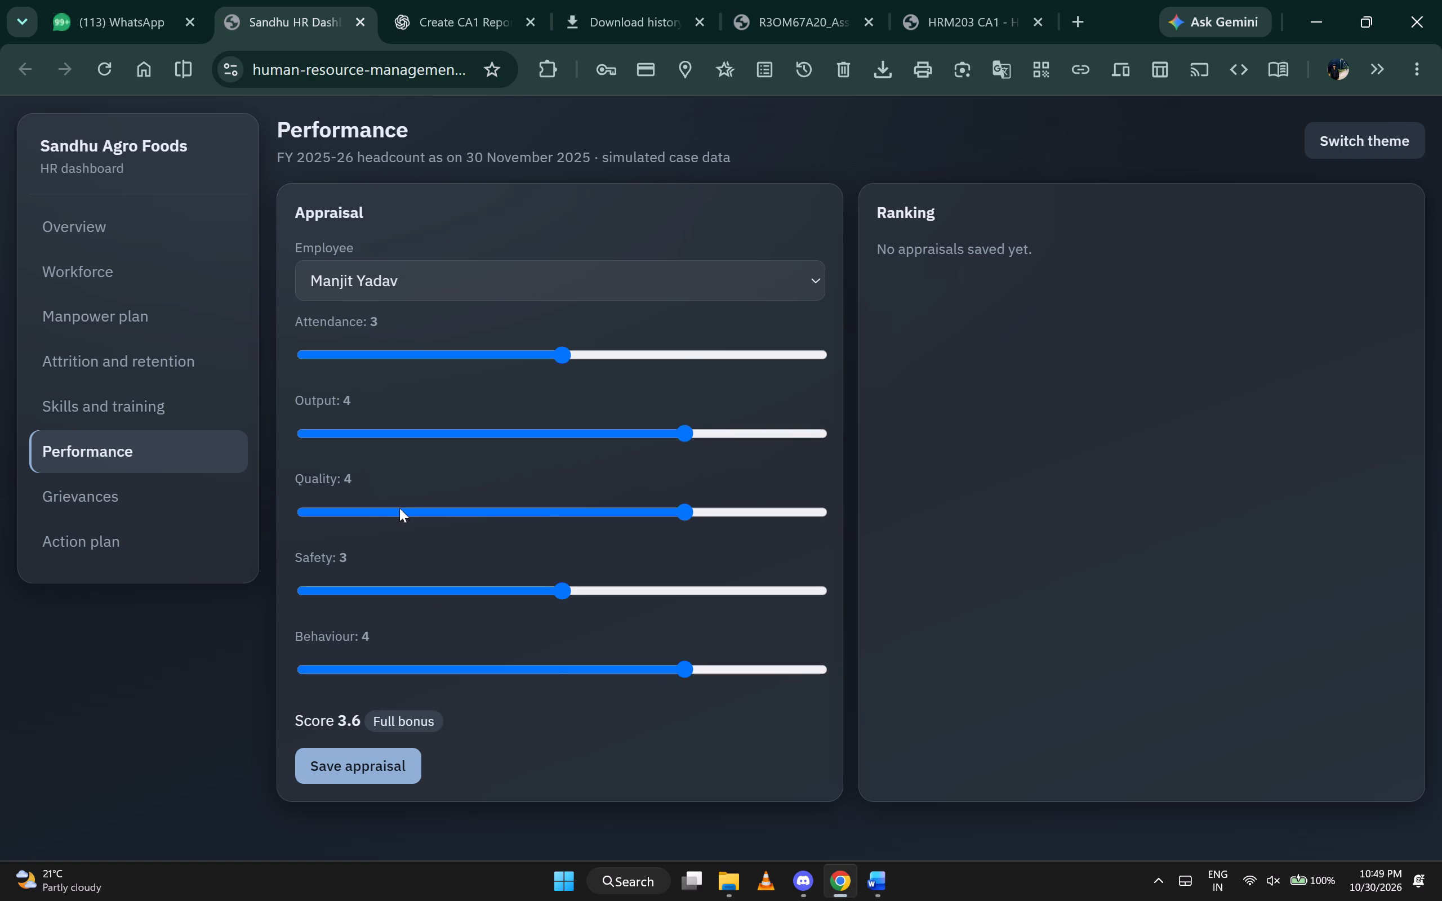
Open the Grievances page to view its new item form and register.
click(158, 503)
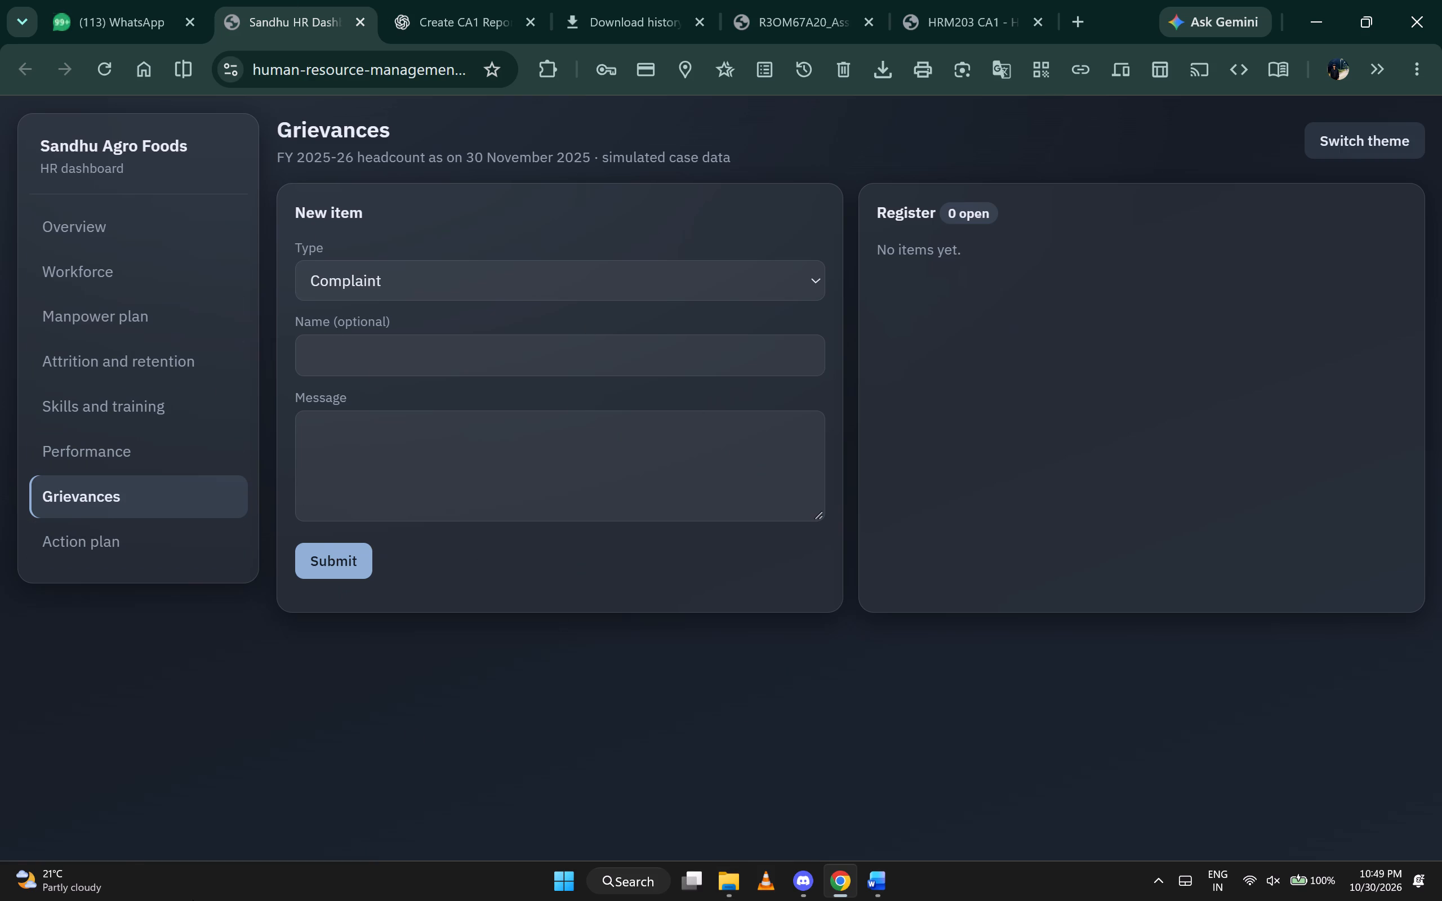
On the Action plan page, set the status of "Skill matrix for all 148 employees" to In progress.
click(104, 537)
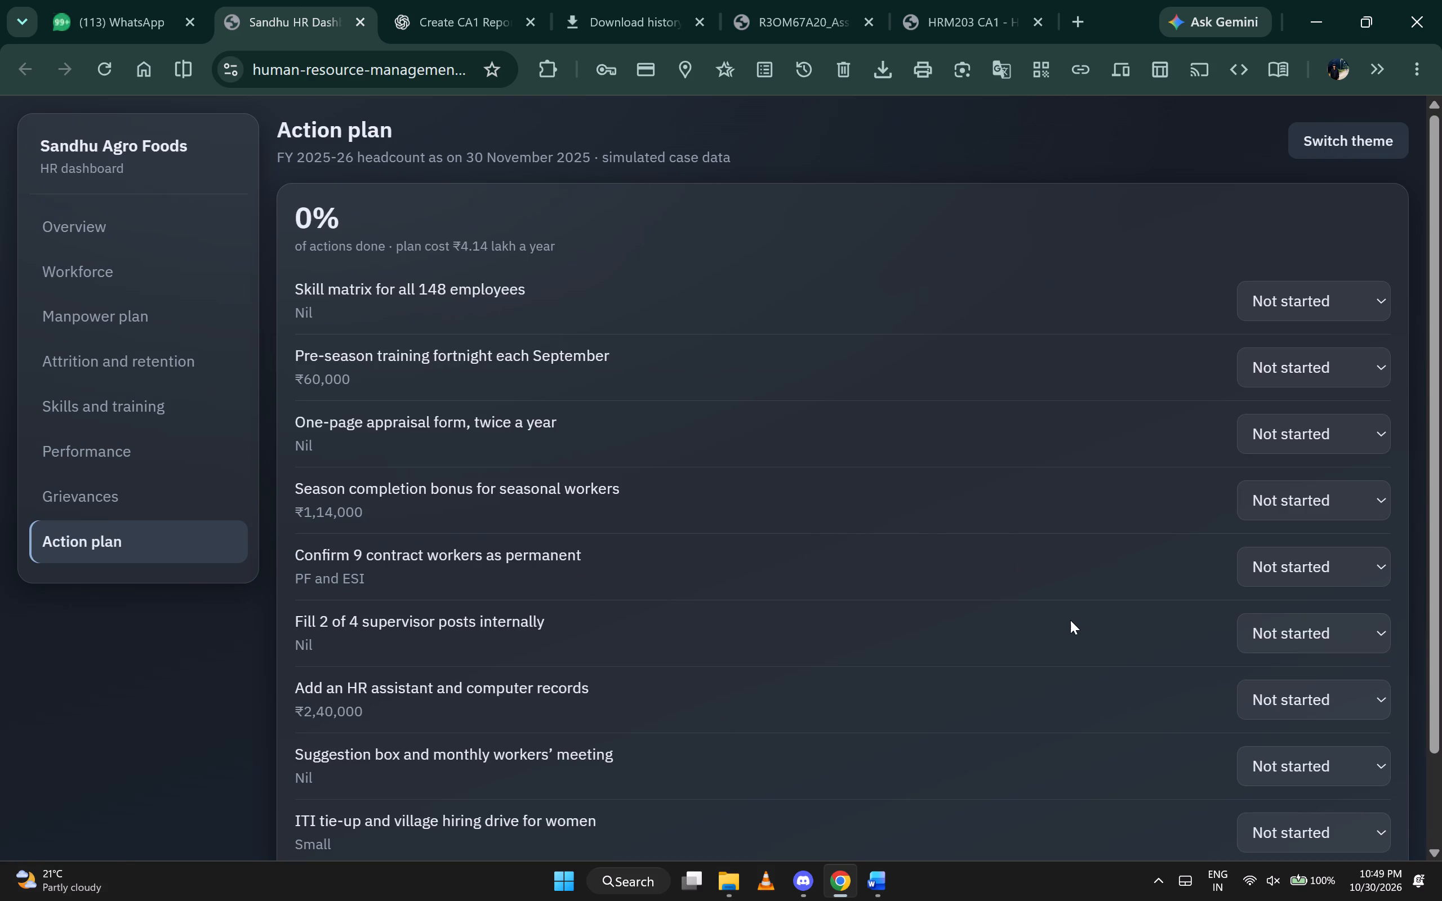
drag(1070, 620, 1342, 316)
drag(1342, 316, 1349, 300)
click(1349, 300)
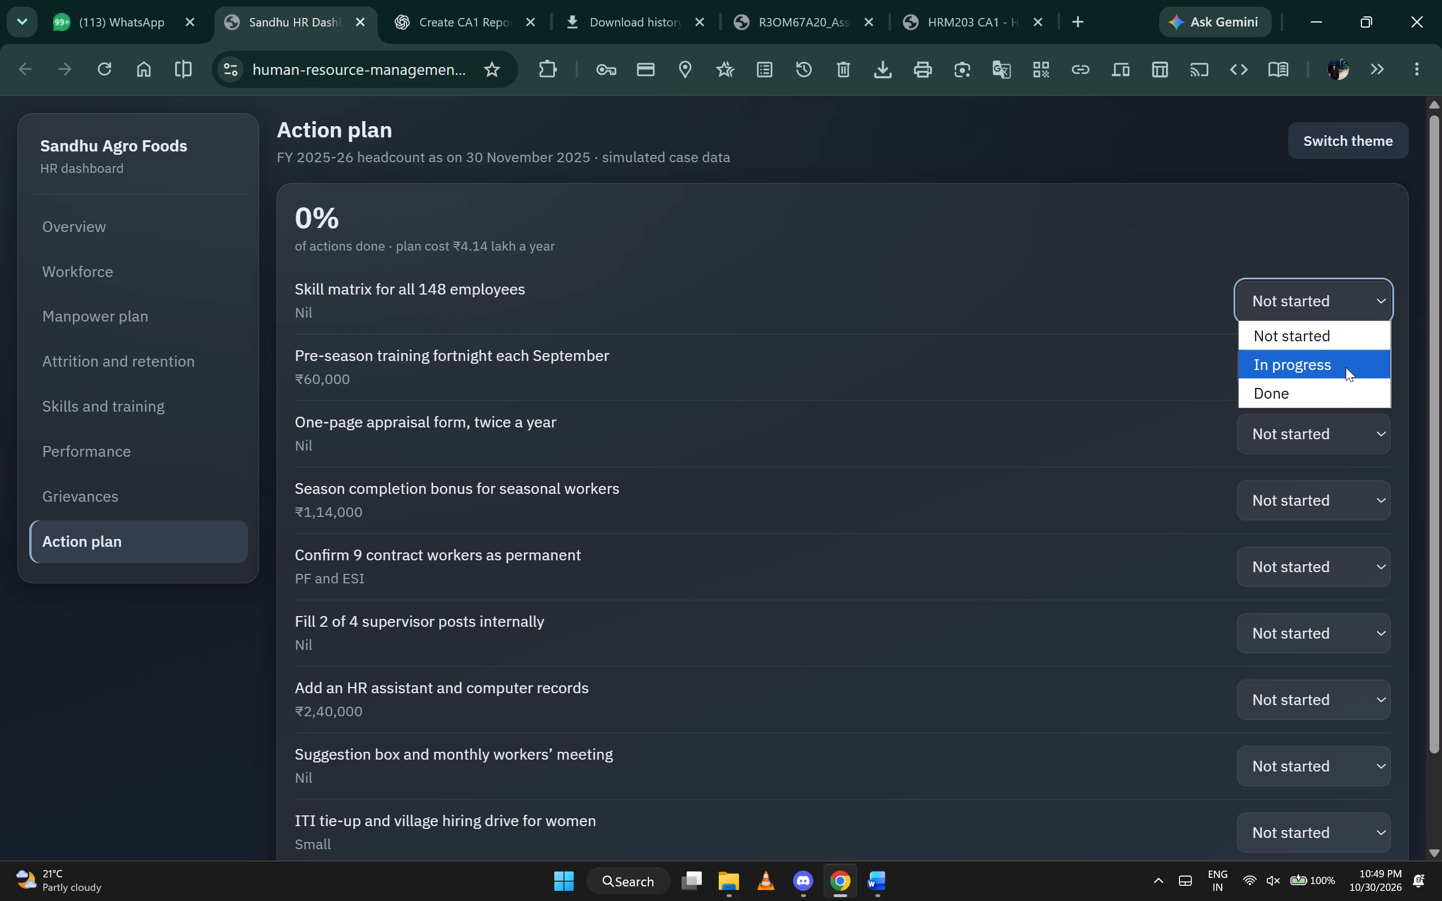
click(1346, 367)
click(1324, 403)
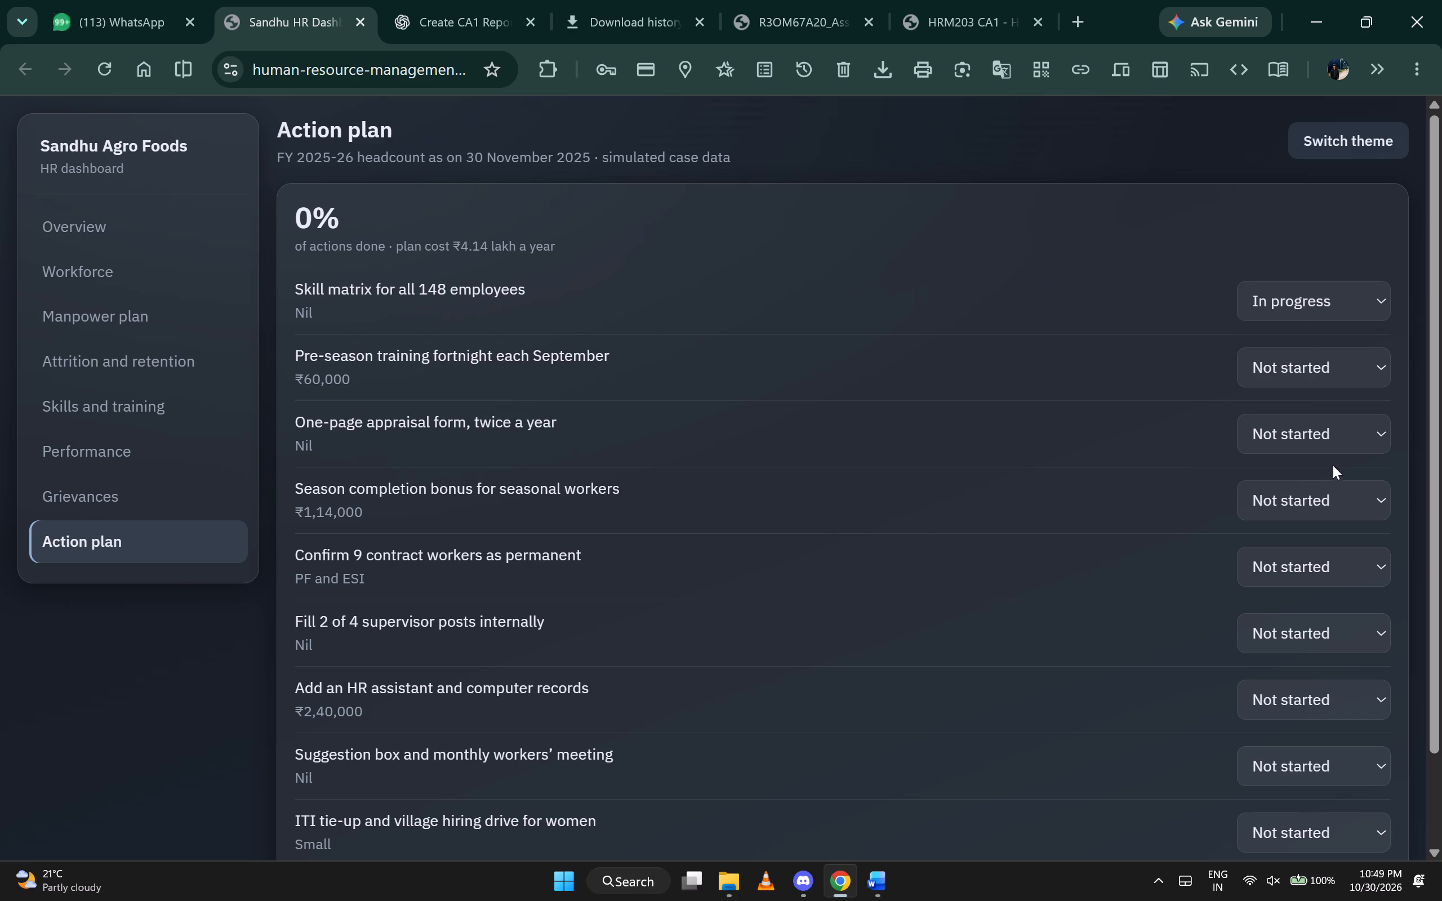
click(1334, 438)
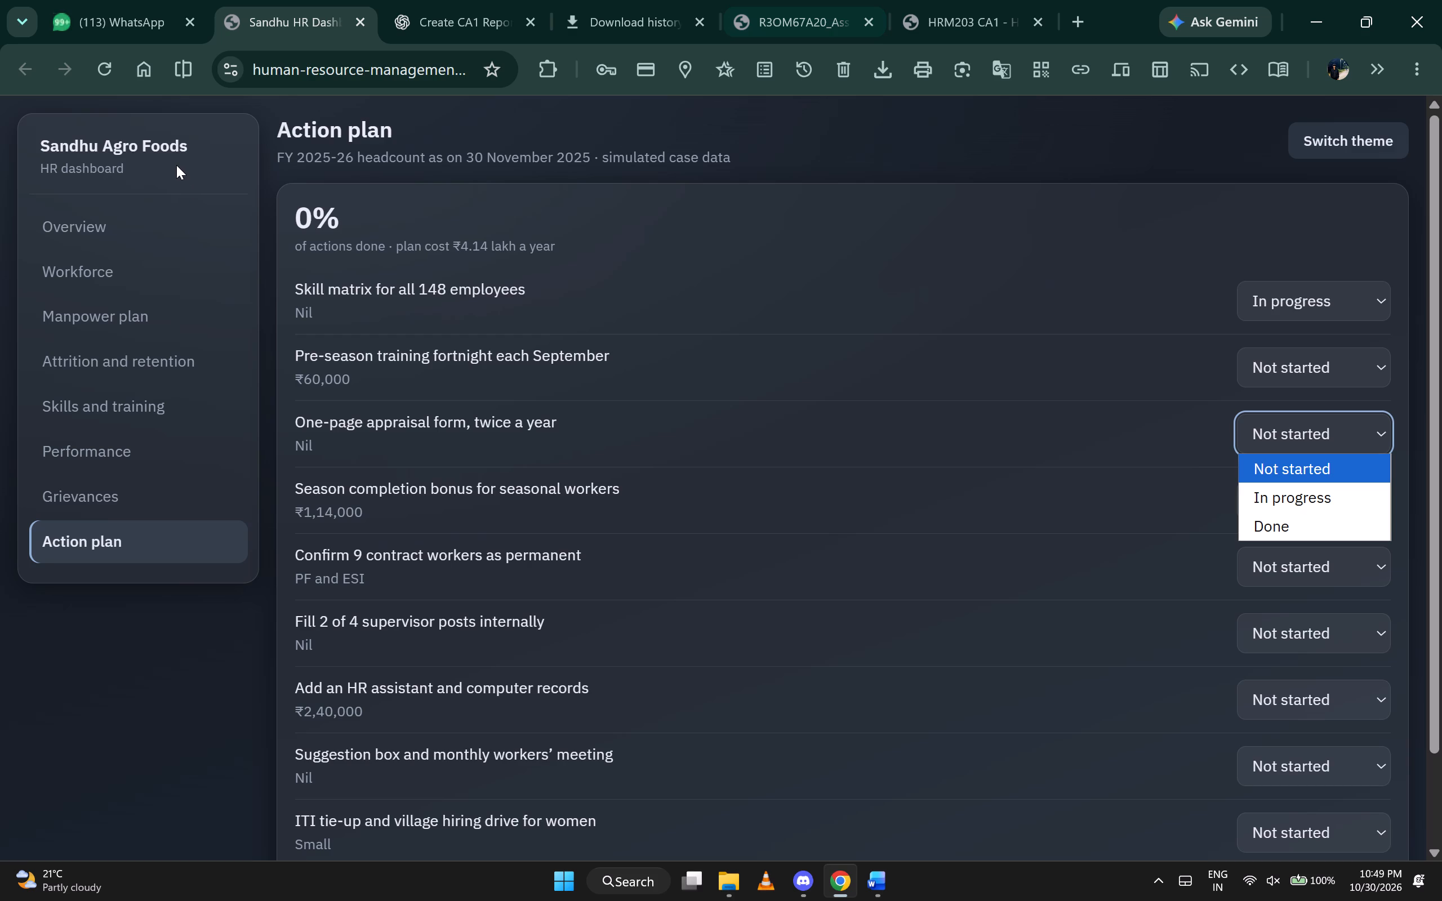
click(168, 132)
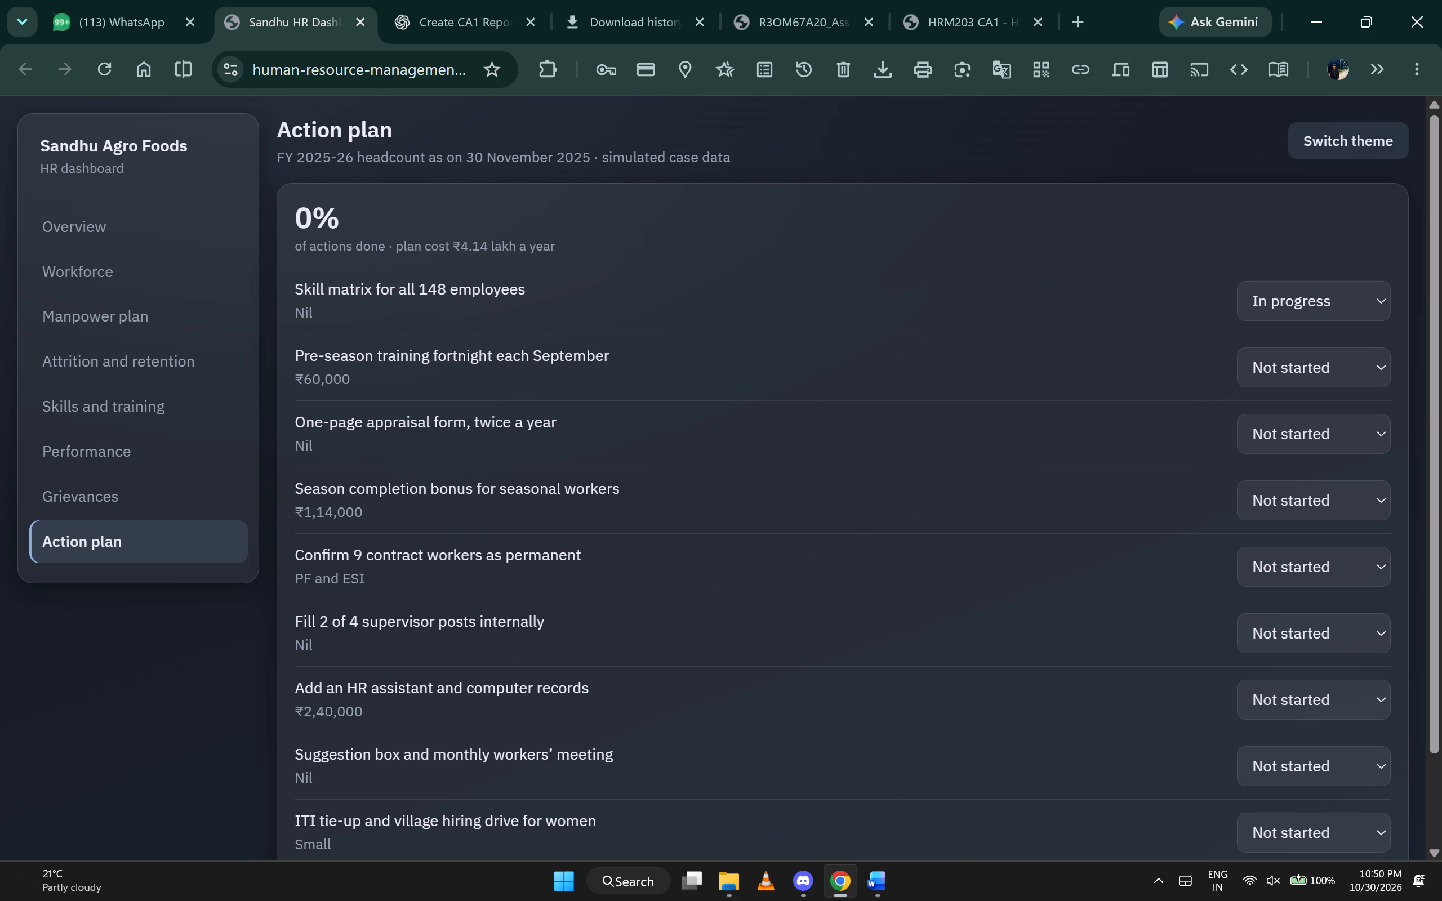
Return to the Create CA1 Report conversation in ChatGPT and view the HR report preview.
click(443, 23)
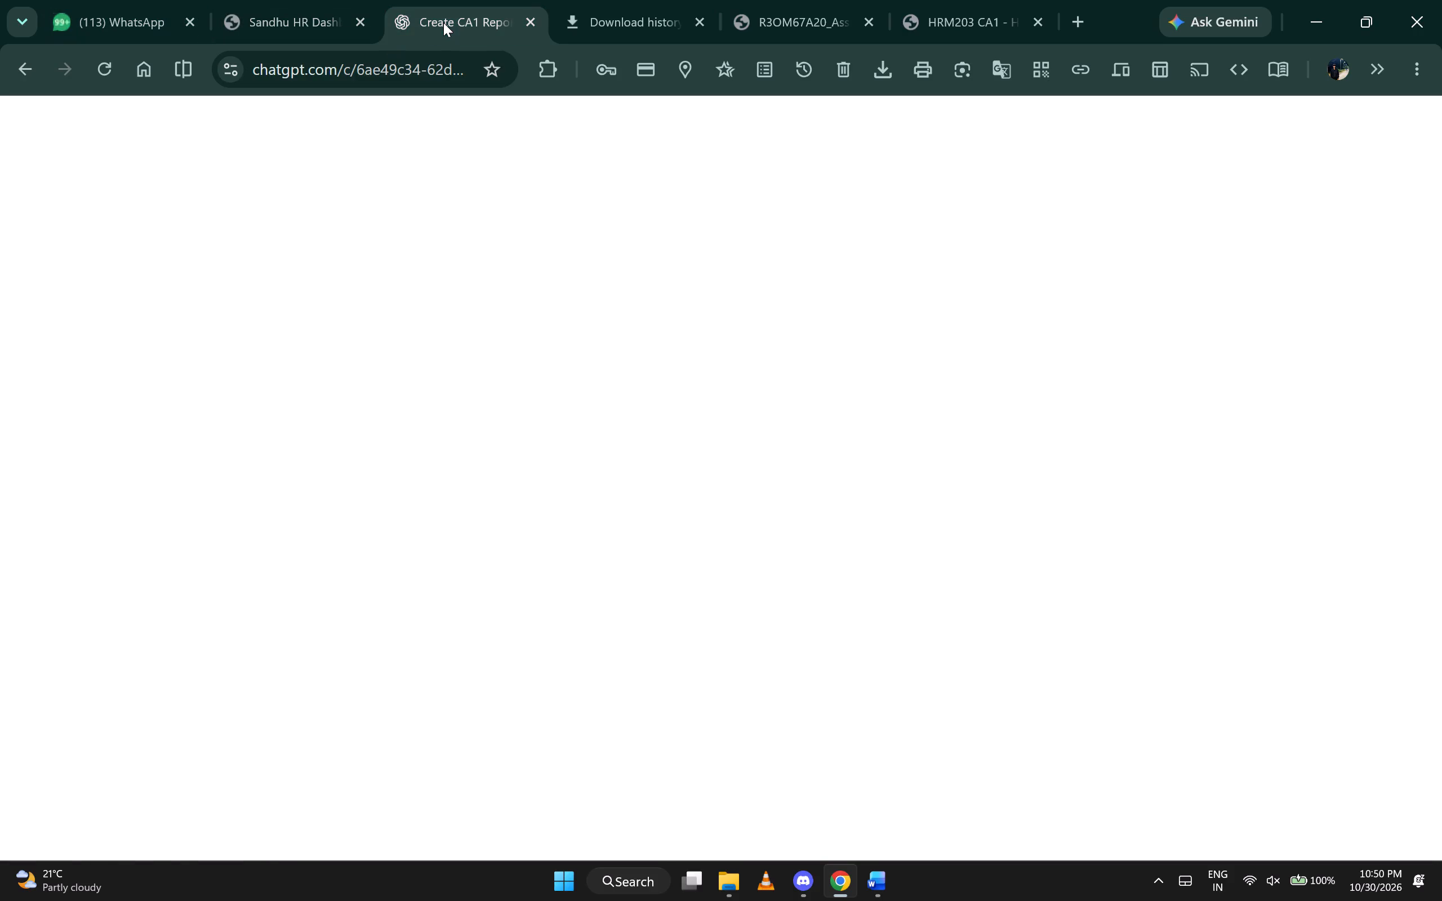
scroll(928, 842, down, 1)
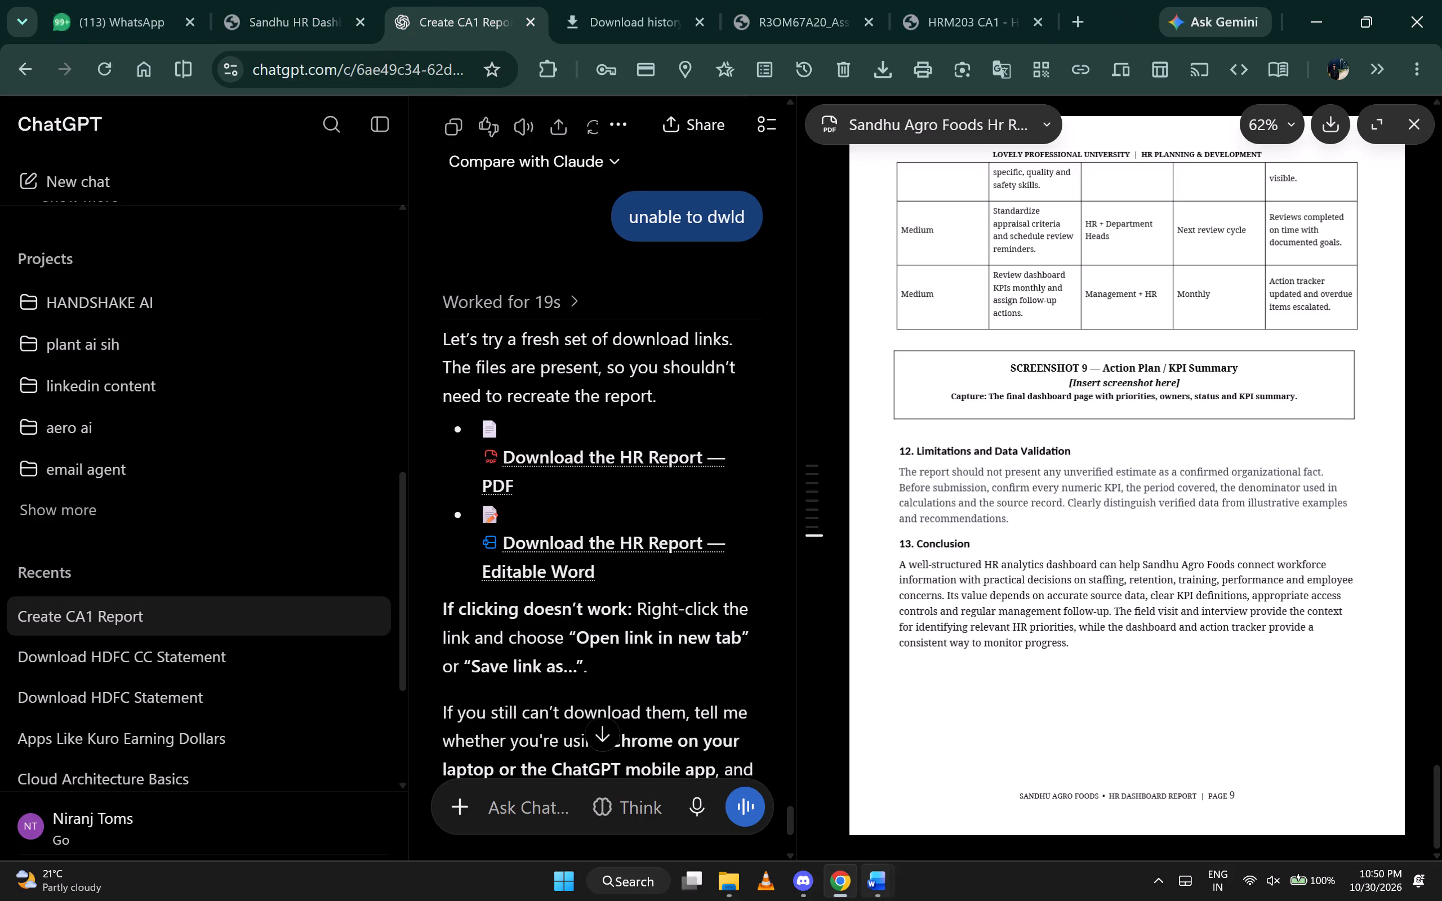
scroll(894, 900, down, 1)
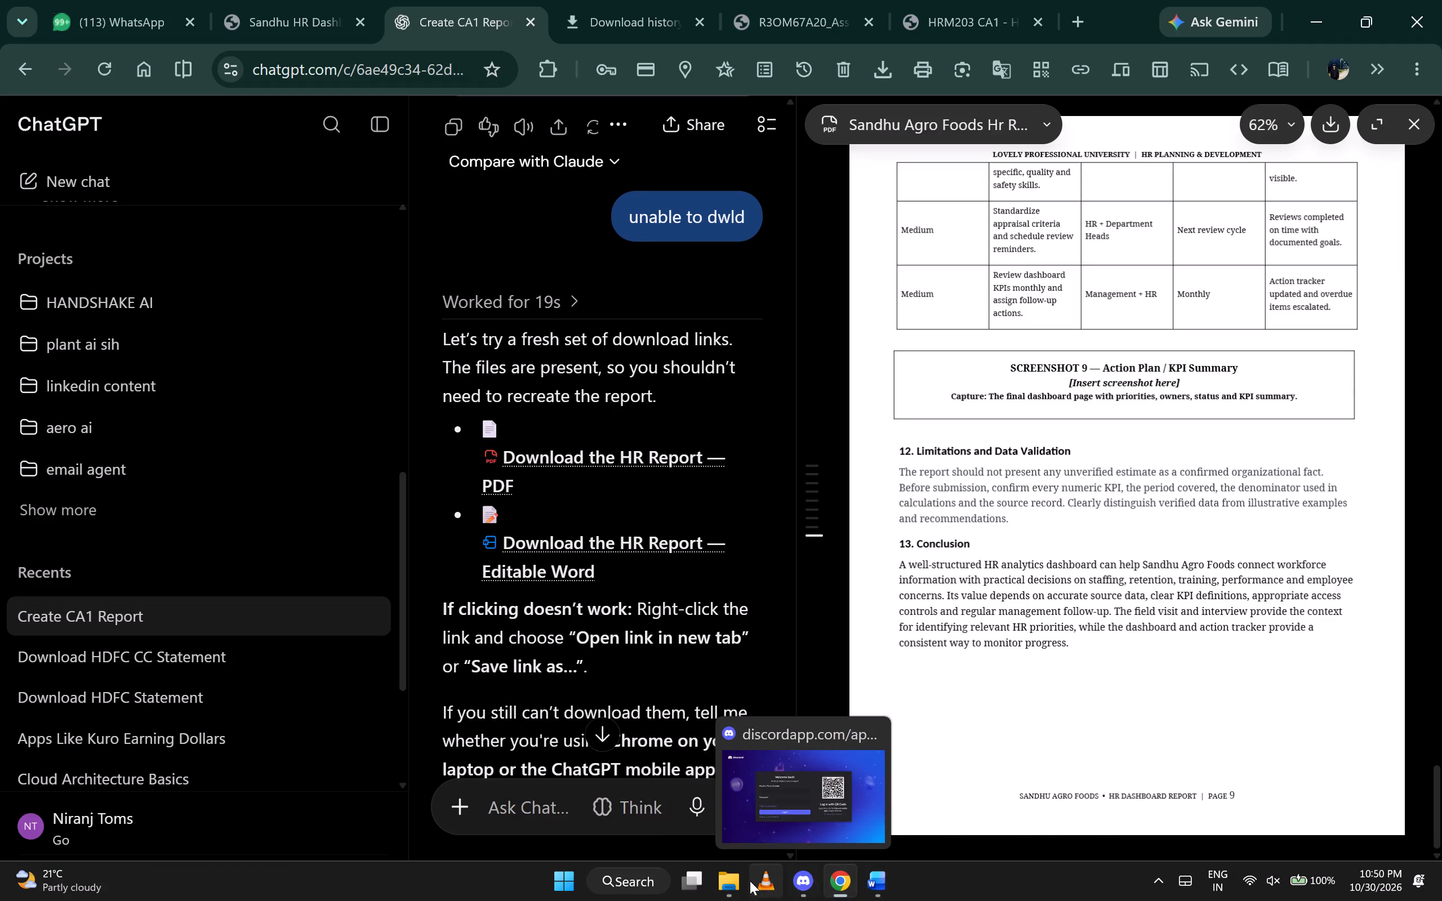
Switch to File Explorer.
drag(724, 875, 729, 880)
click(729, 880)
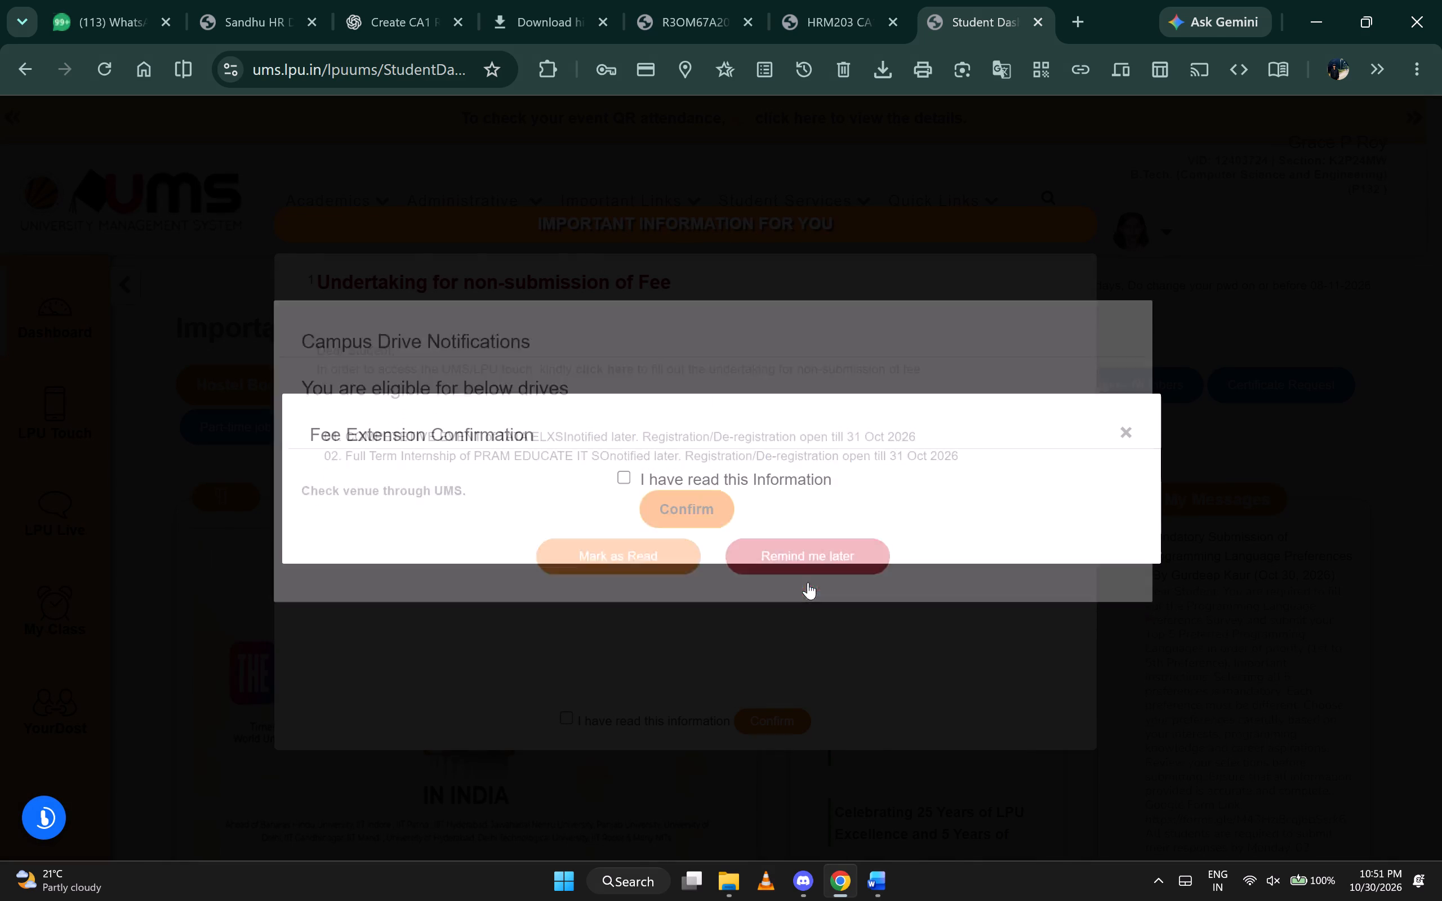
In the UMS student portal, try to confirm the Fee Extension Confirmation as read, and close the notice.
click(618, 478)
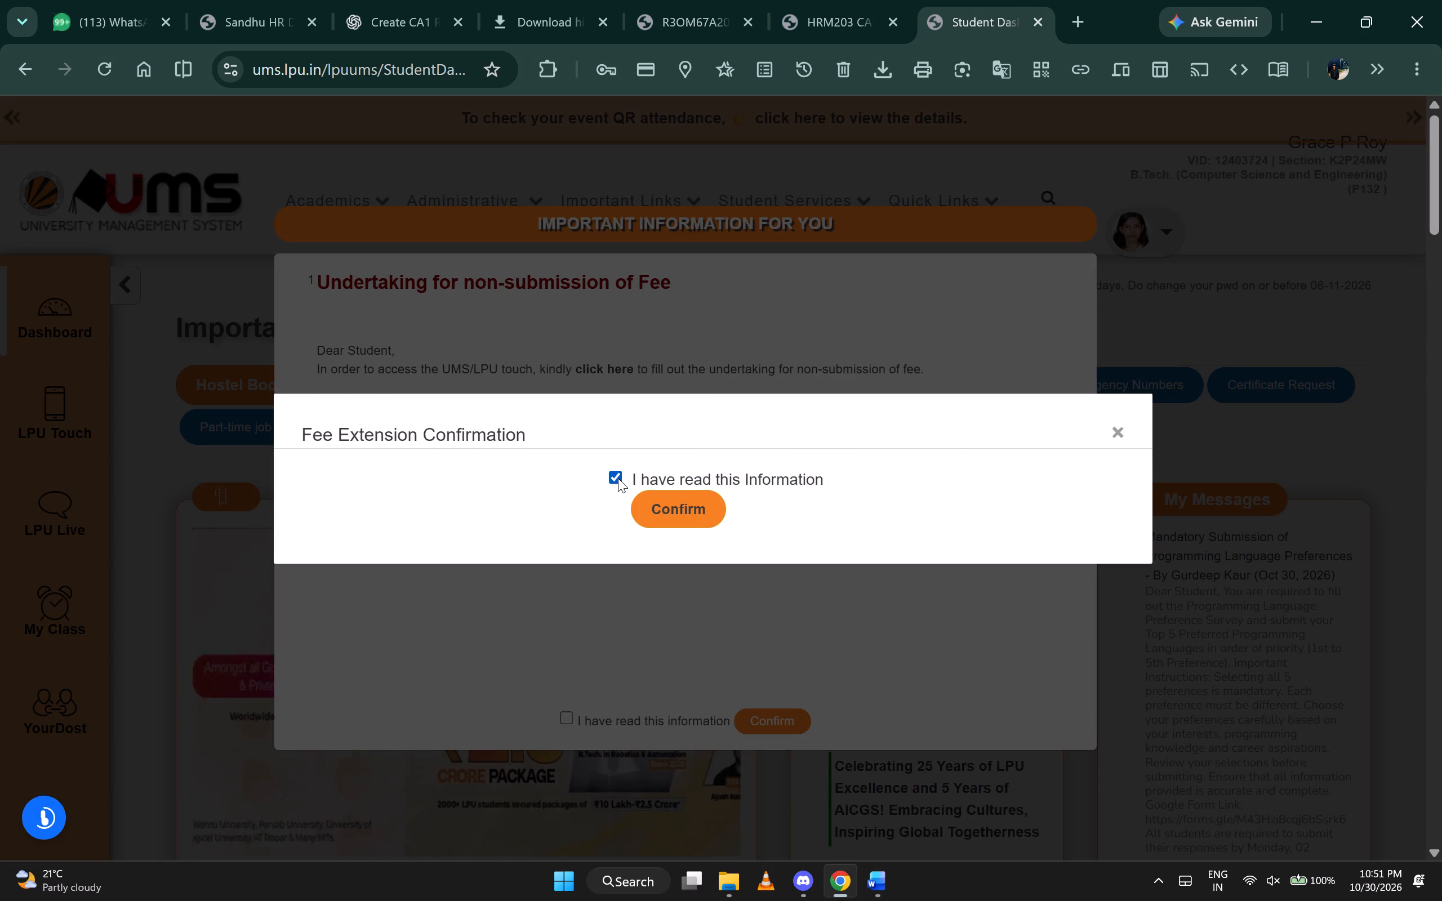
click(660, 492)
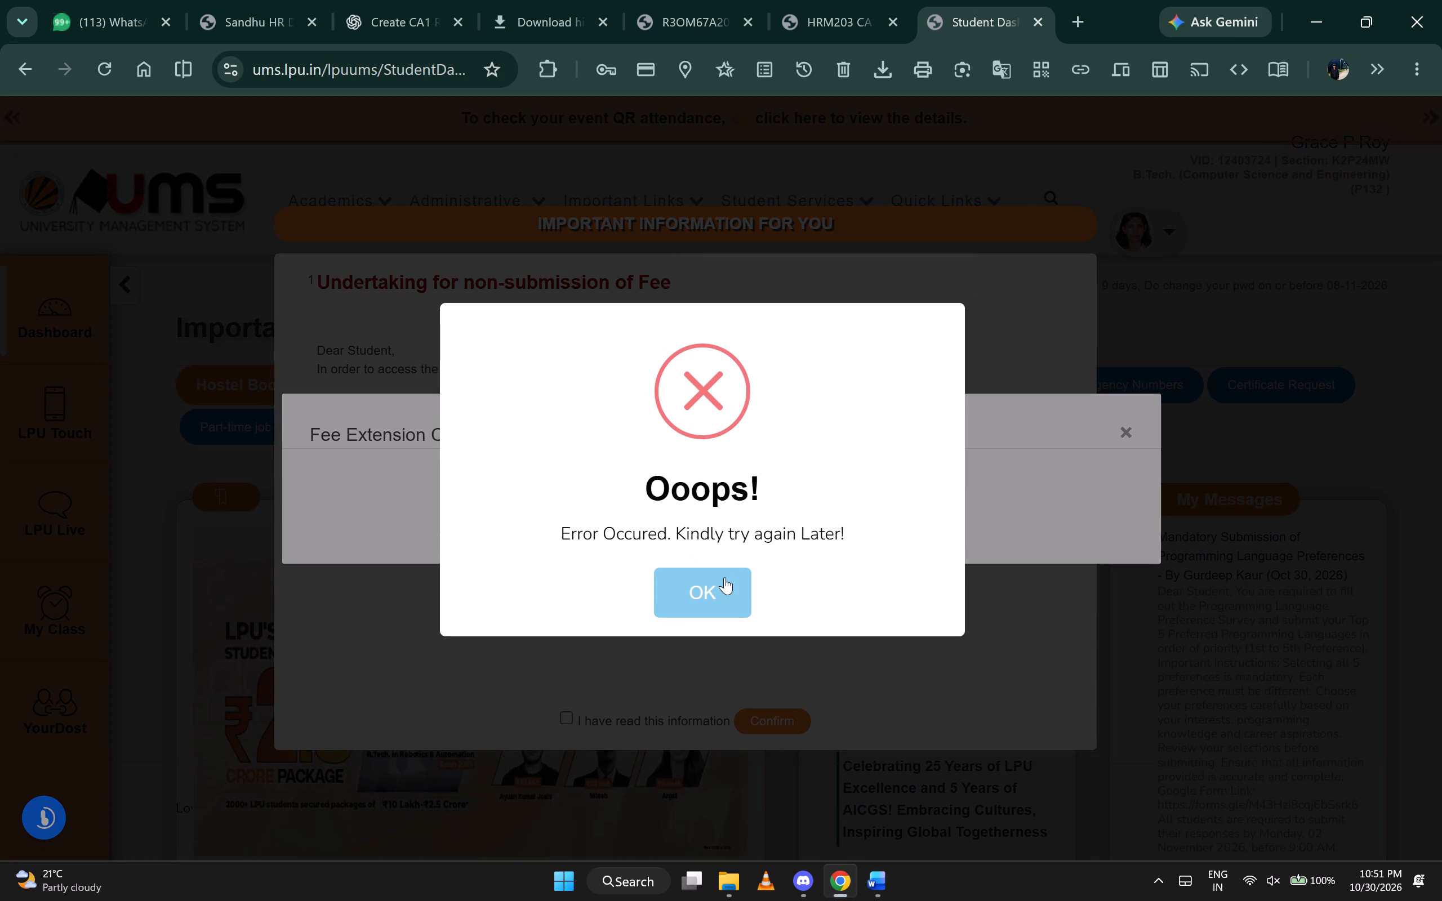
click(706, 591)
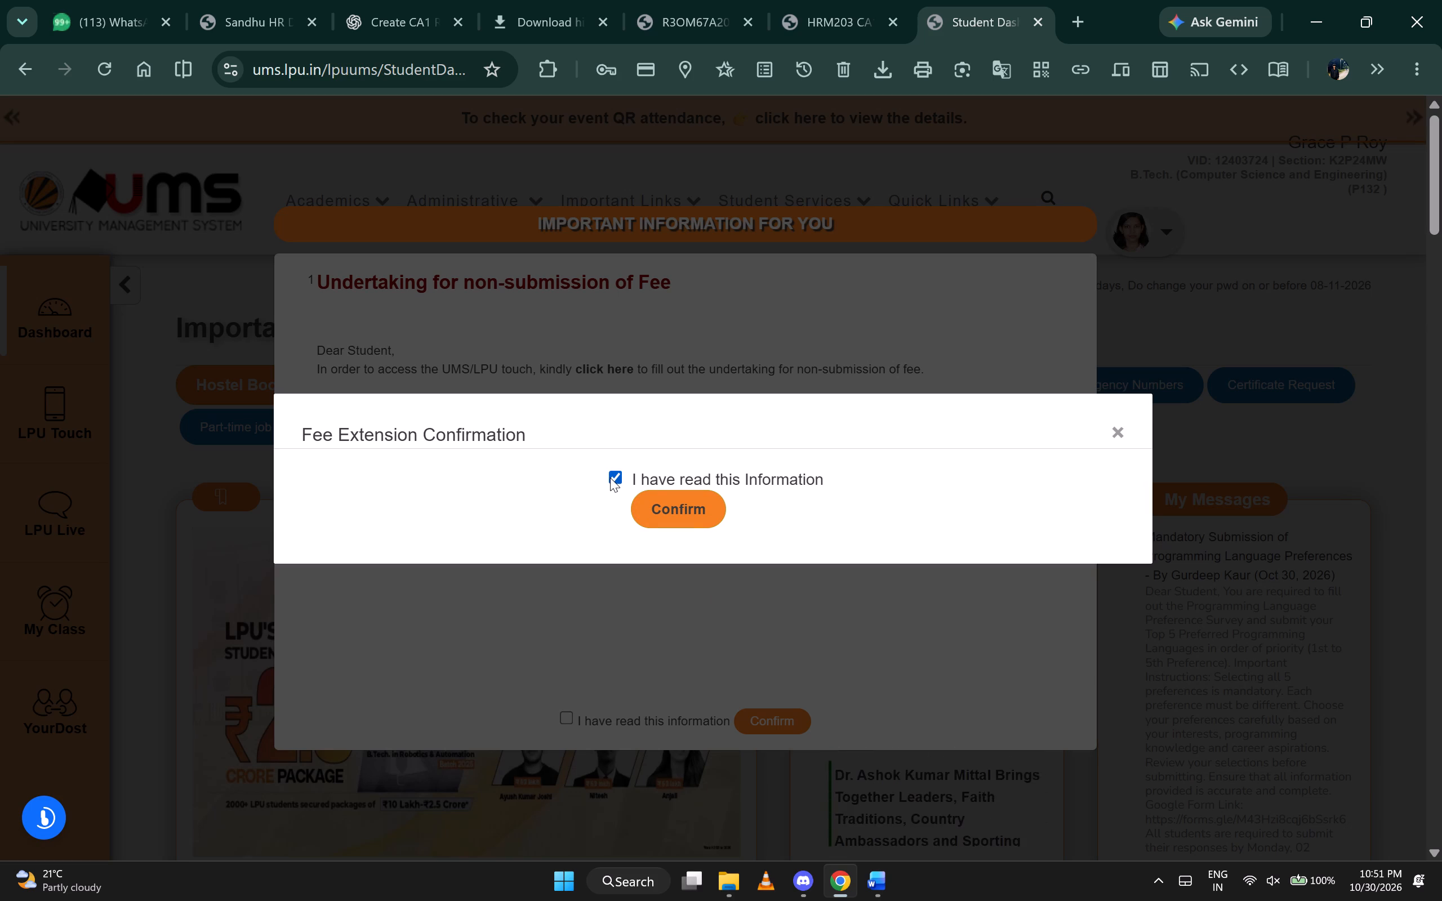
click(610, 478)
click(1123, 430)
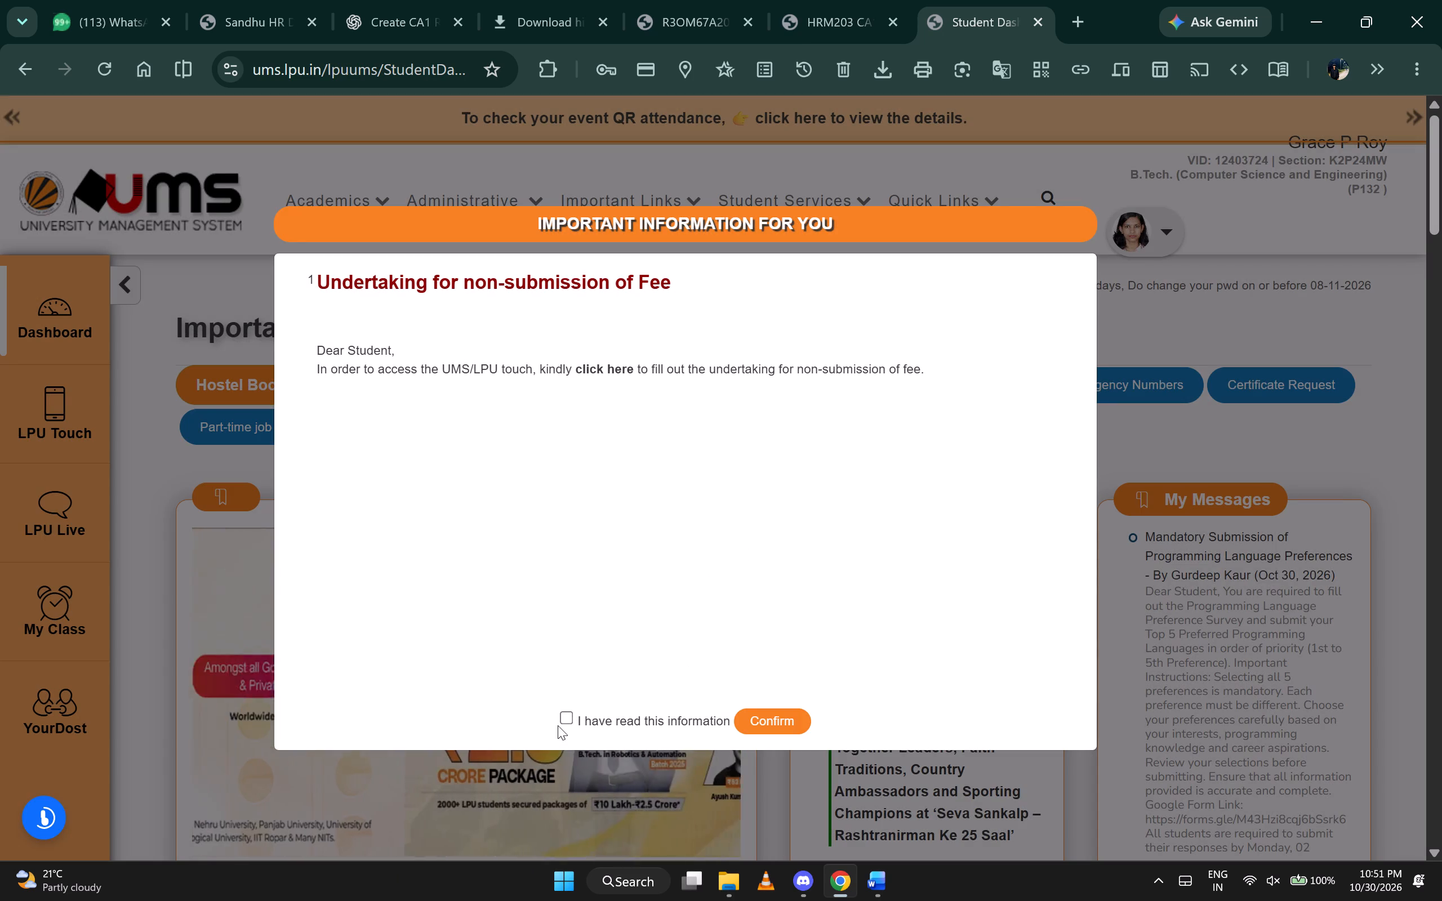
Mark the "Undertaking for non-submission of Fee" notice as read and confirm it.
click(572, 716)
click(772, 719)
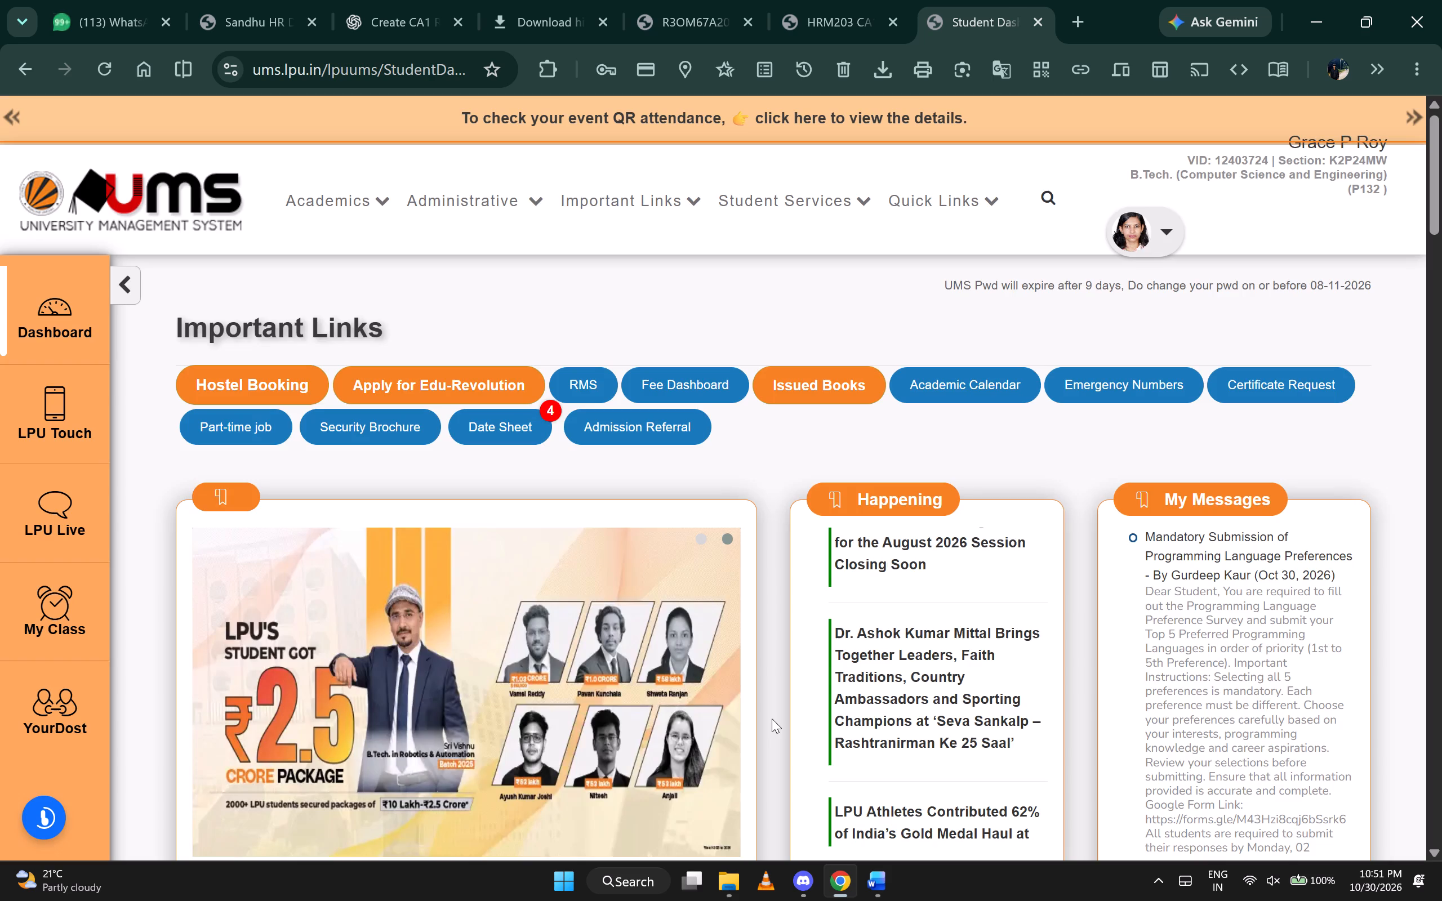
Find the Pending Assignments section on the student dashboard.
scroll(800, 454, down, 6)
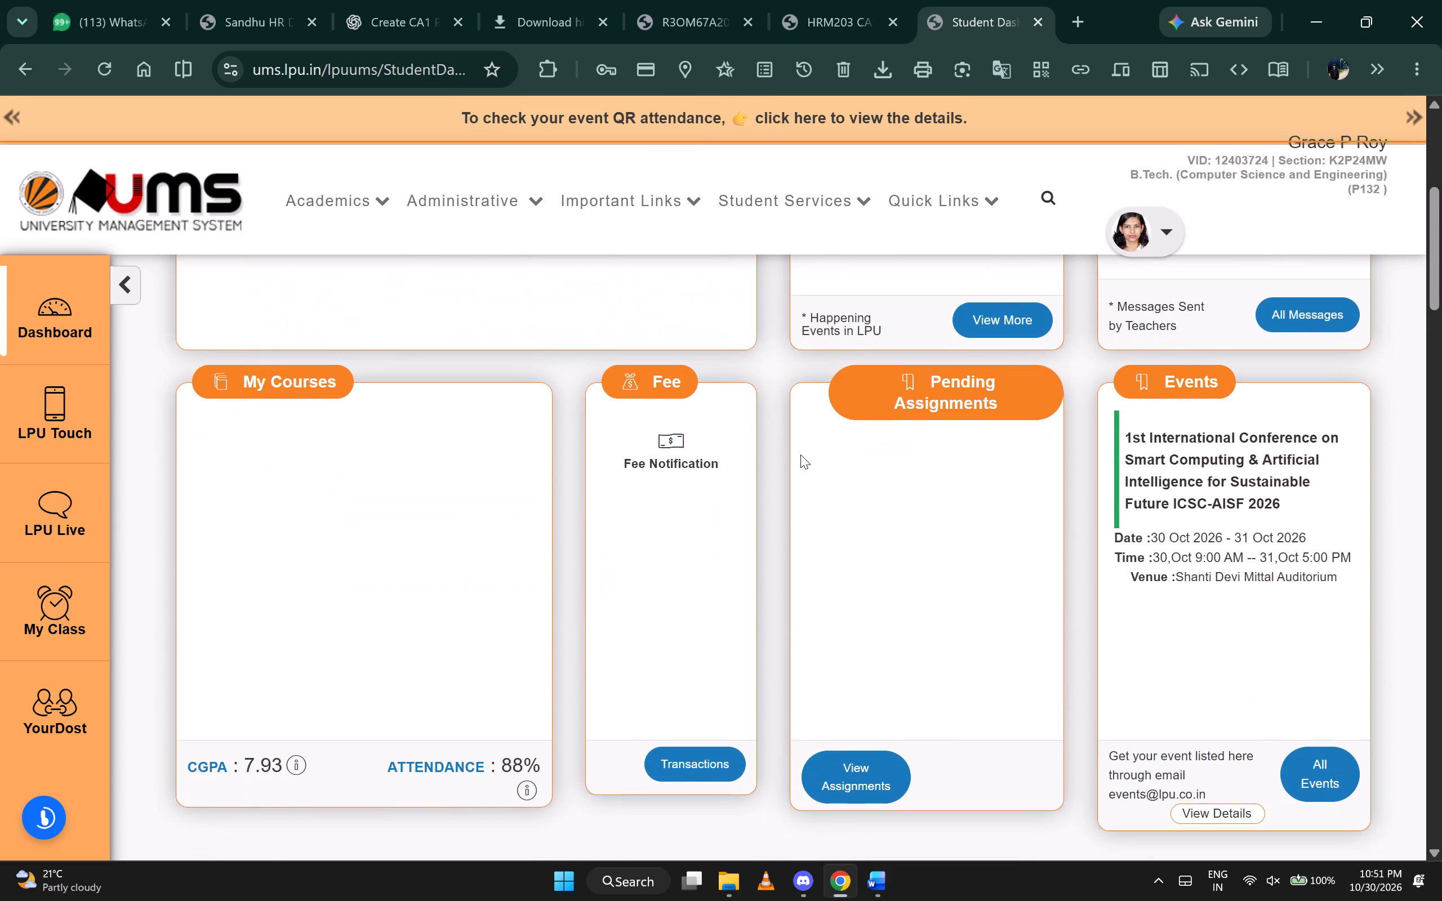
scroll(800, 454, down, 1)
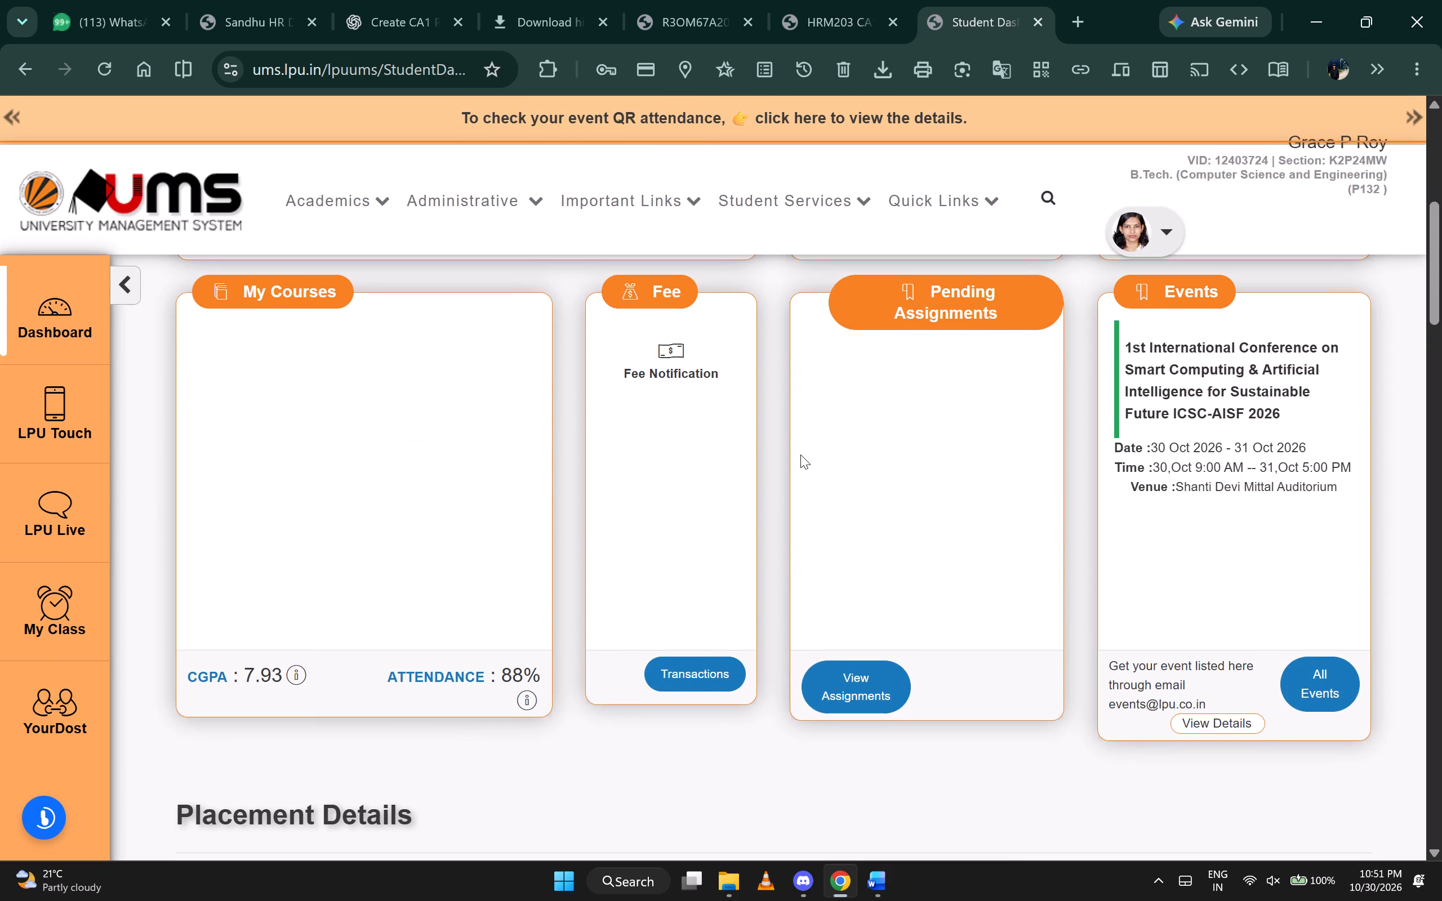